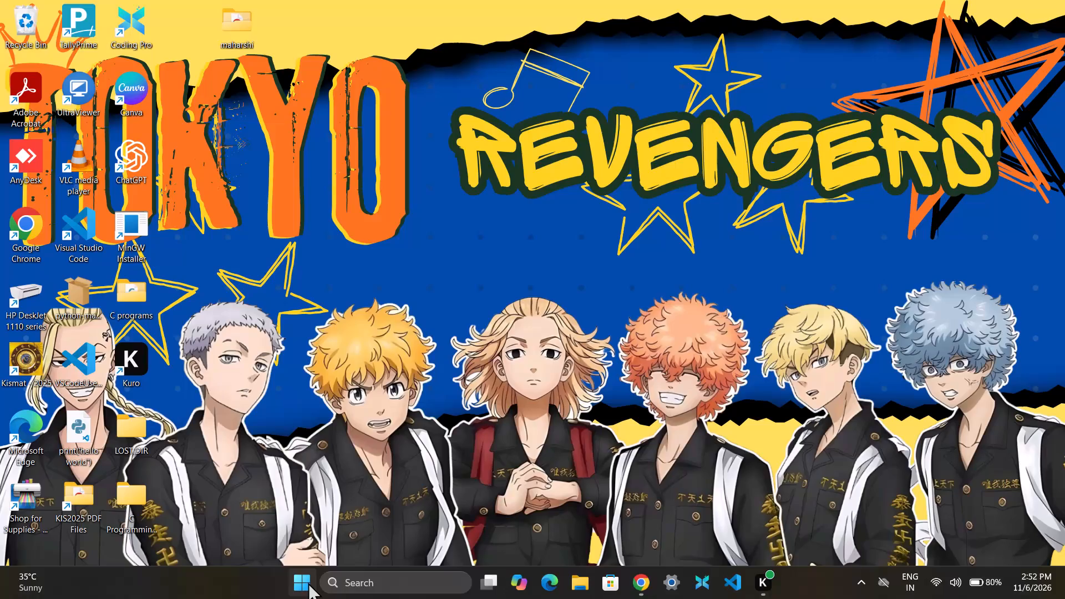
In File Explorer, create a new folder named dld on the Desktop.
click(308, 582)
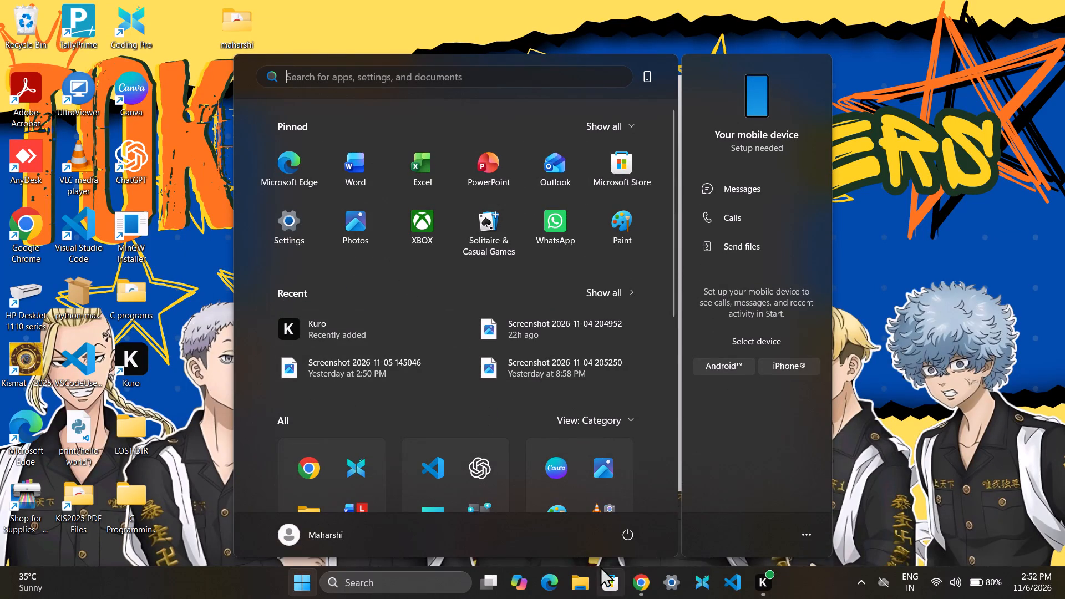
click(567, 581)
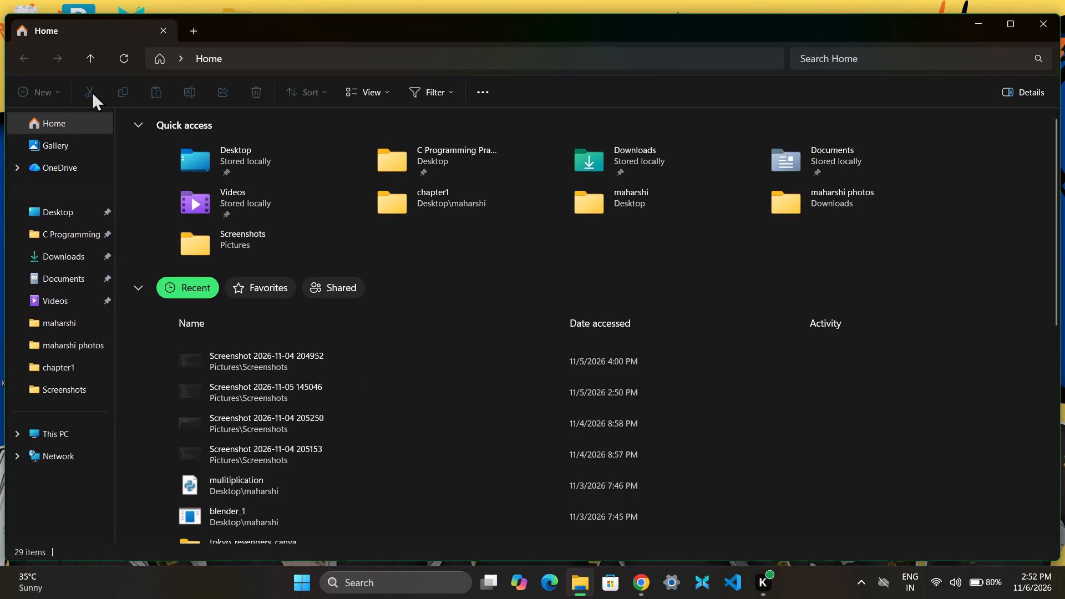
click(34, 89)
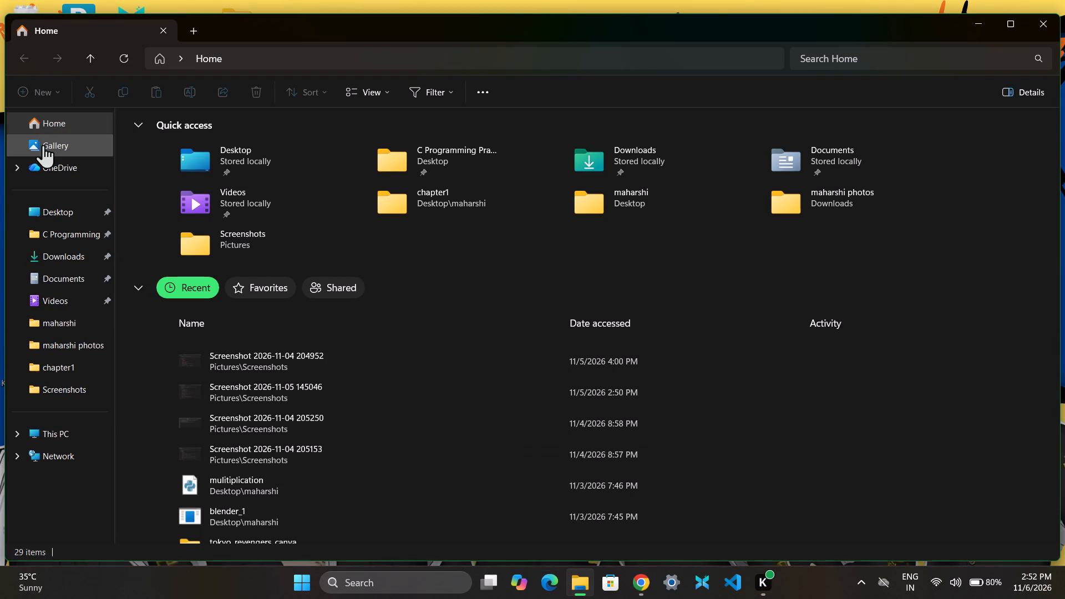
click(59, 219)
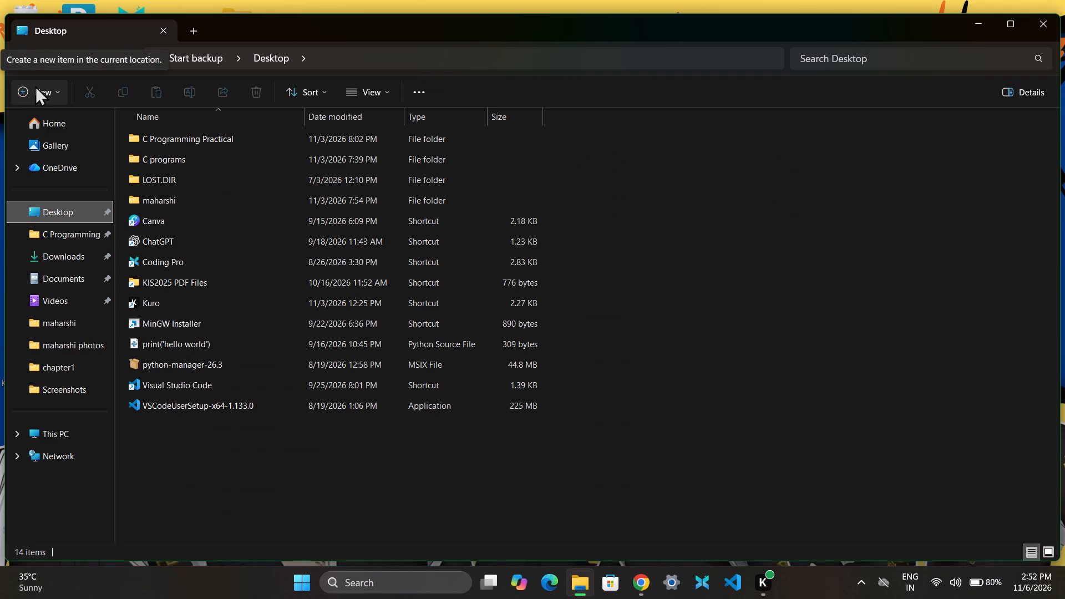
click(56, 125)
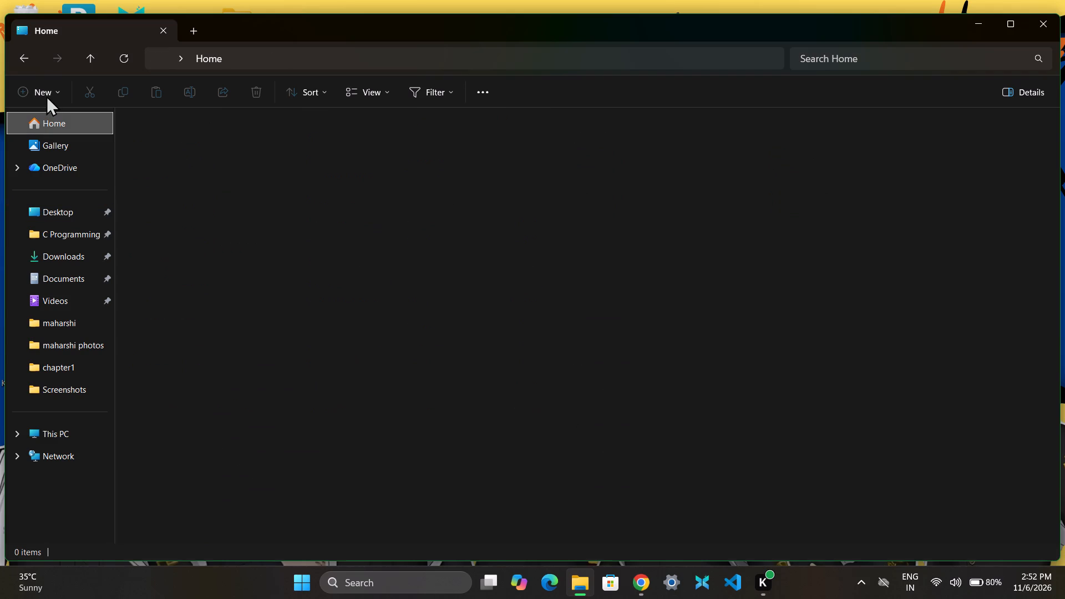
click(49, 209)
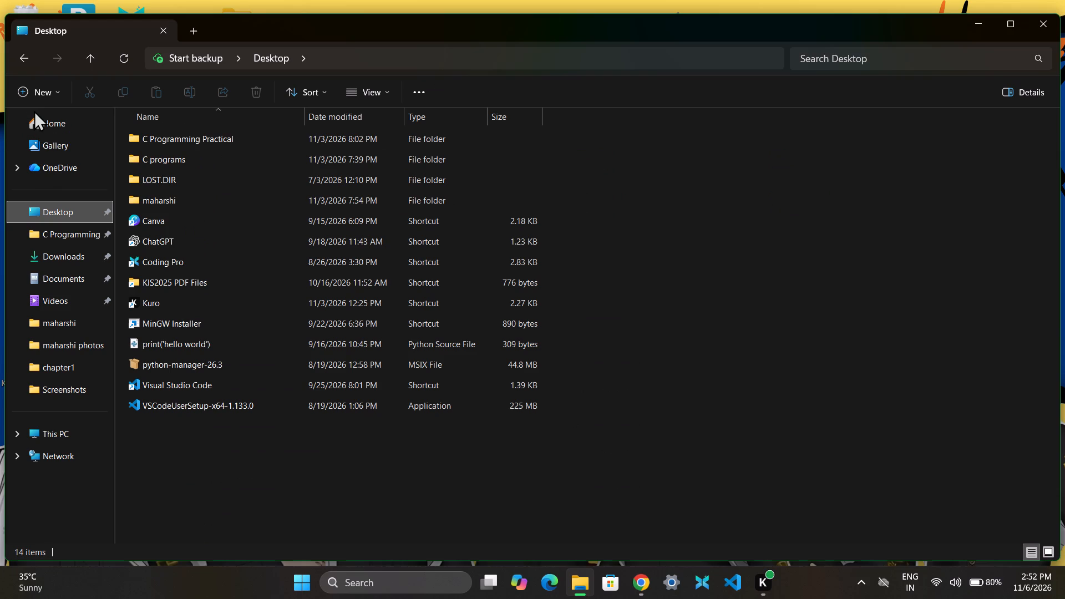
click(34, 94)
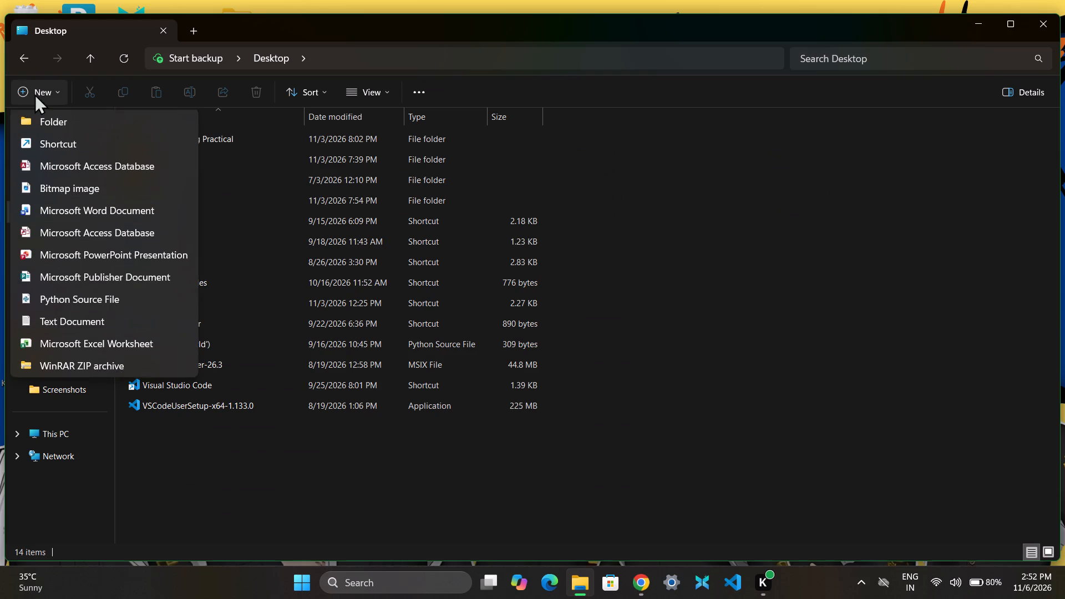
click(41, 120)
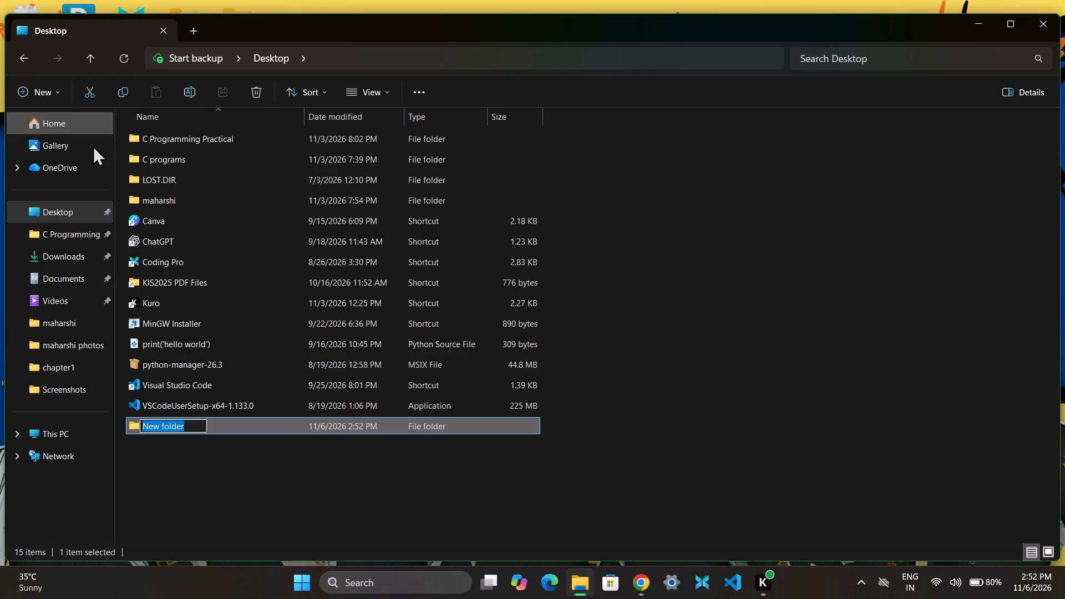
text(dld)
key(Return)
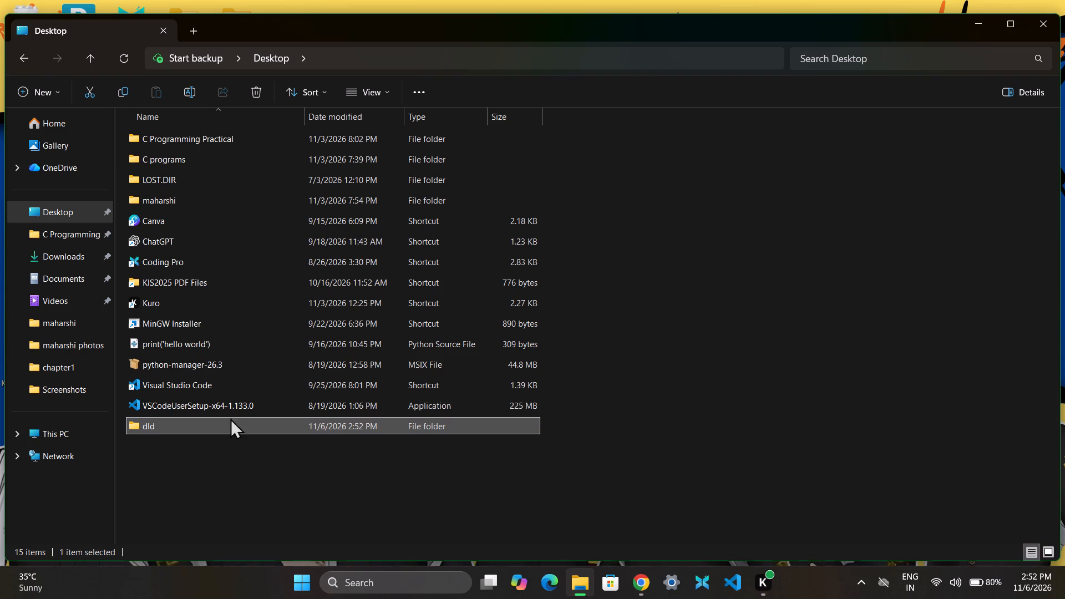
Pin the dld folder to Quick access directly below Desktop and open it from there.
drag(200, 425, 82, 254)
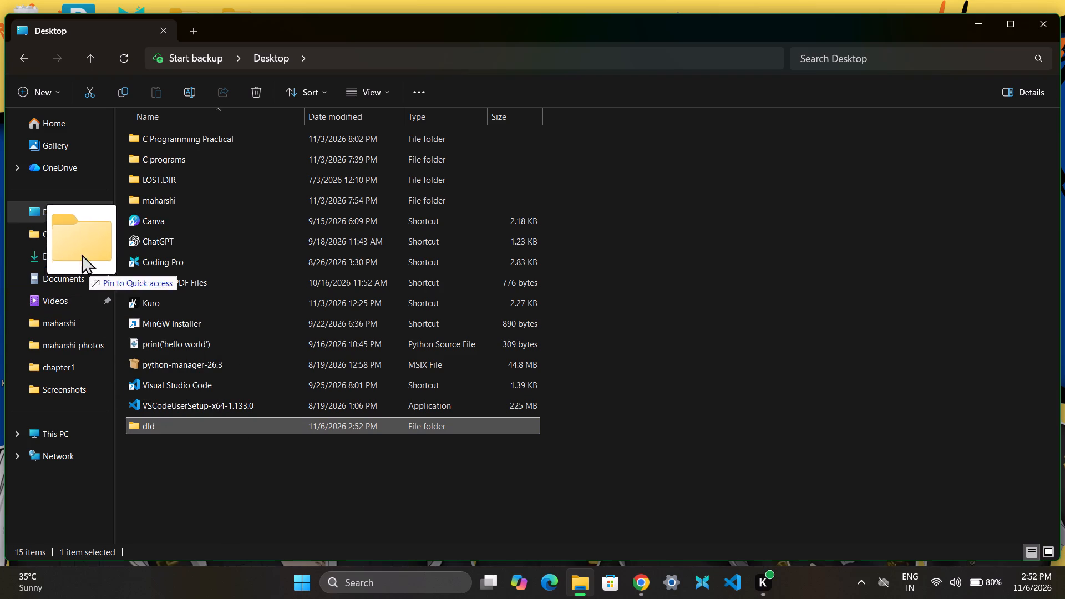
drag(82, 254, 82, 225)
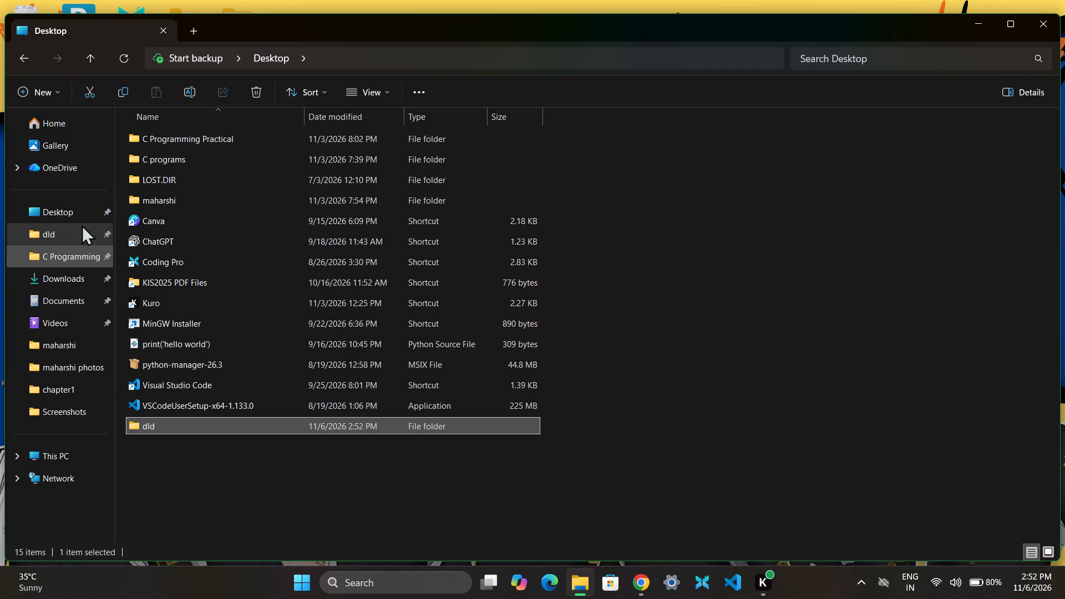
double_click(81, 232)
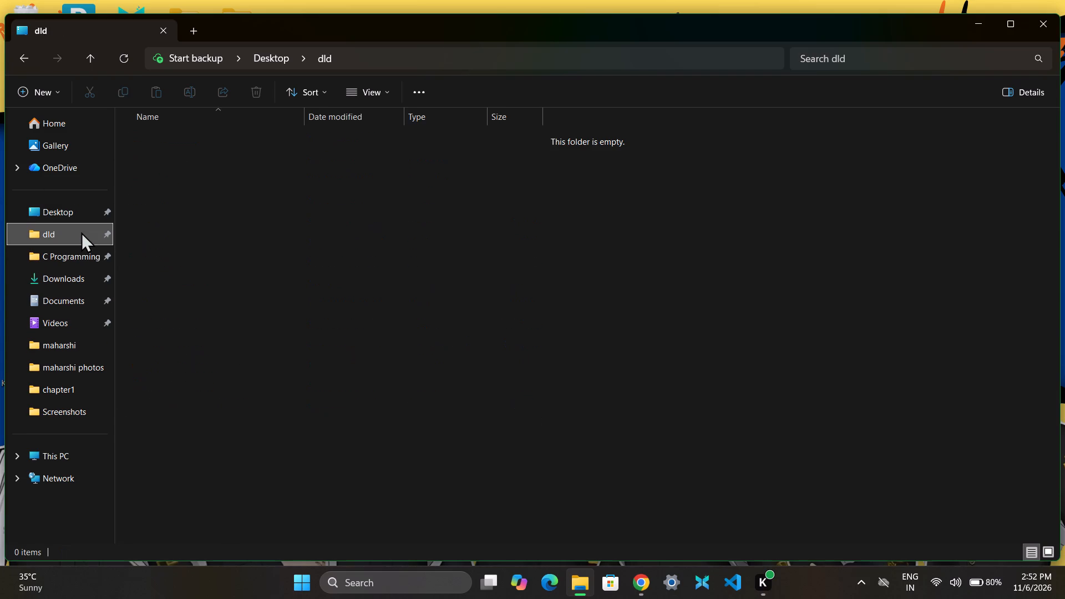
Return to the bare desktop and launch Word.
click(1064, 598)
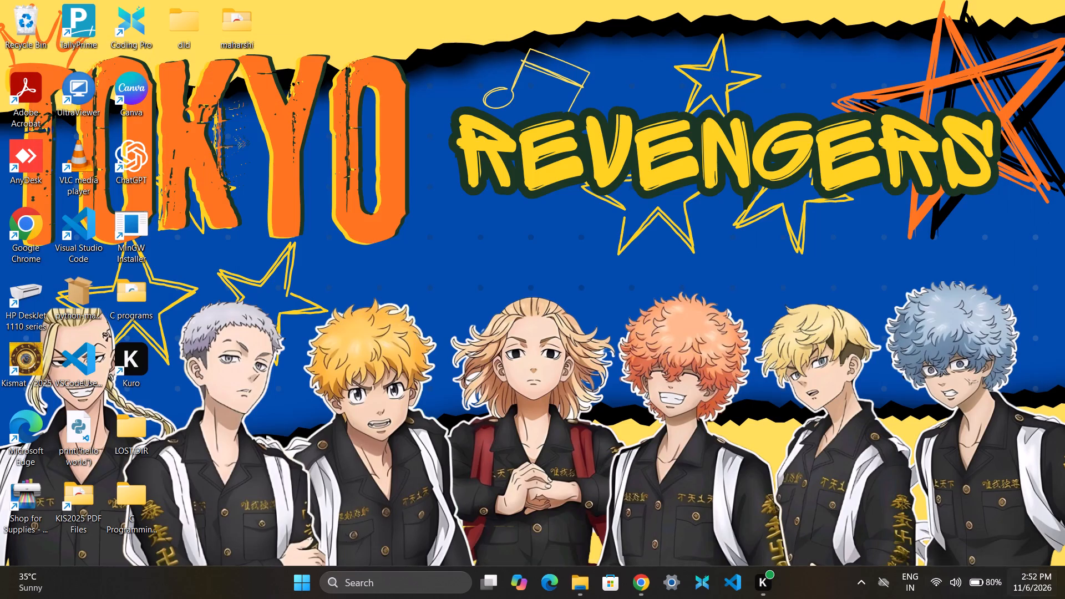
click(296, 570)
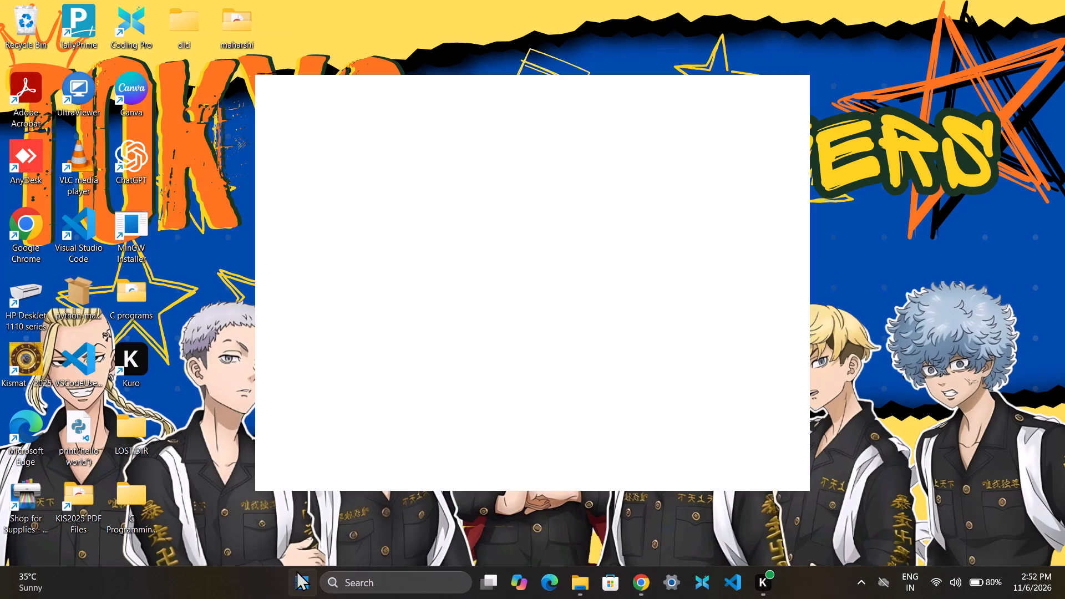
click(349, 174)
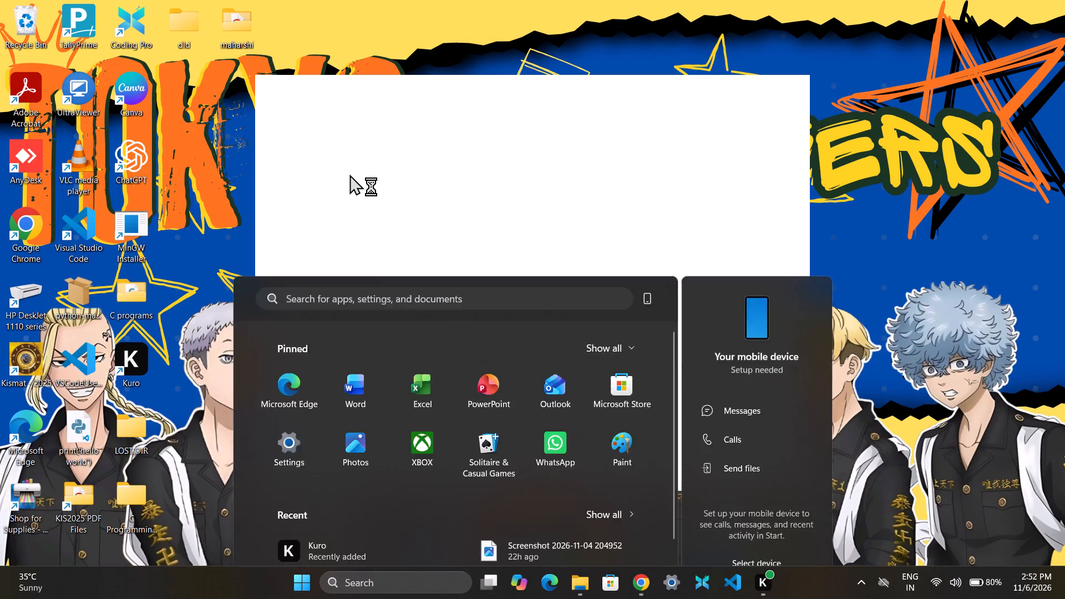
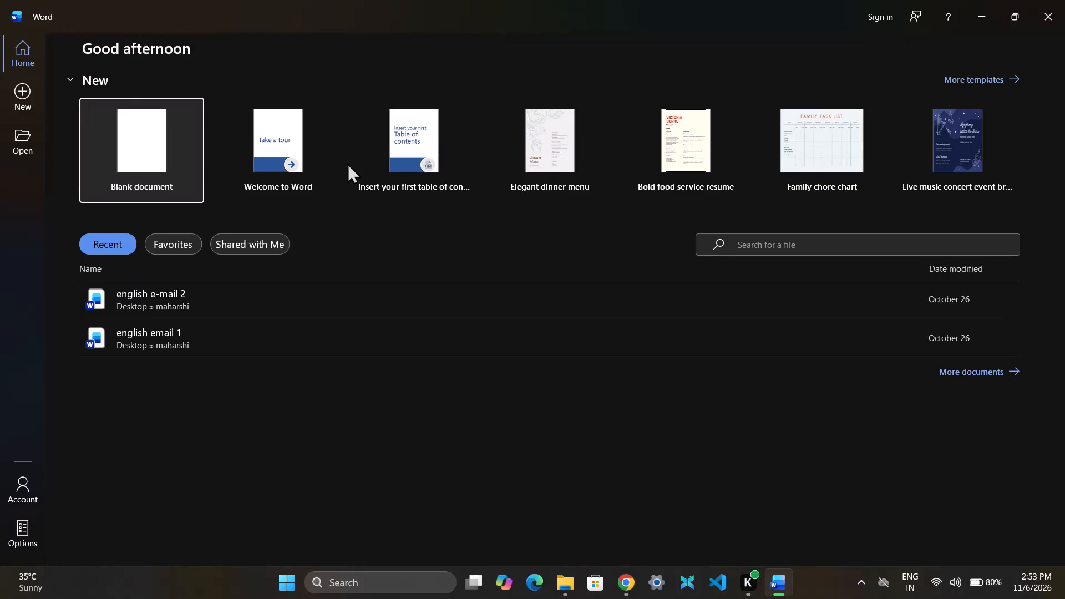
Create a new blank document.
click(165, 156)
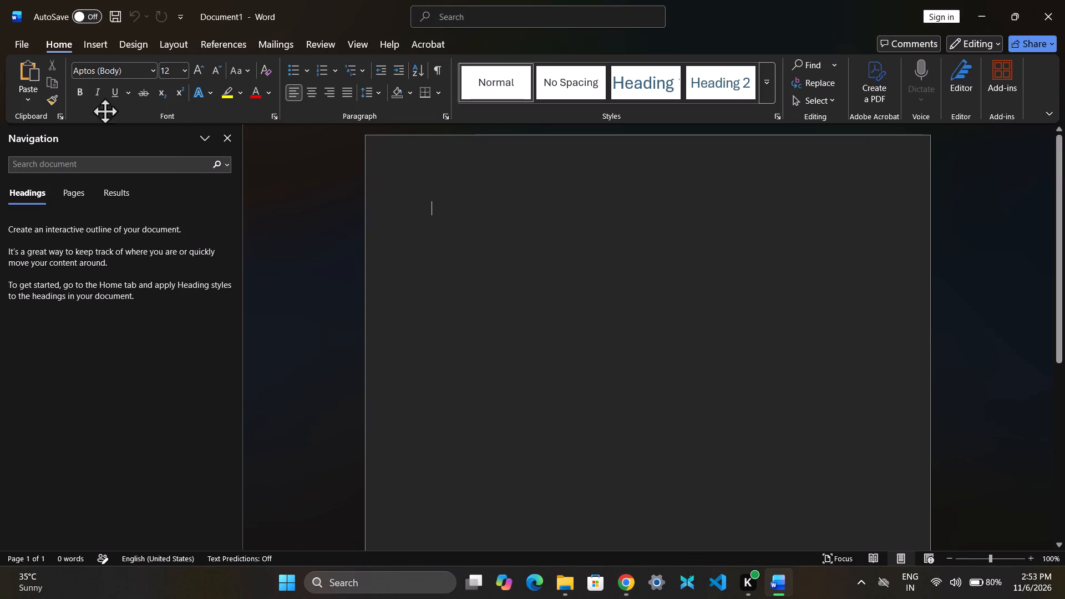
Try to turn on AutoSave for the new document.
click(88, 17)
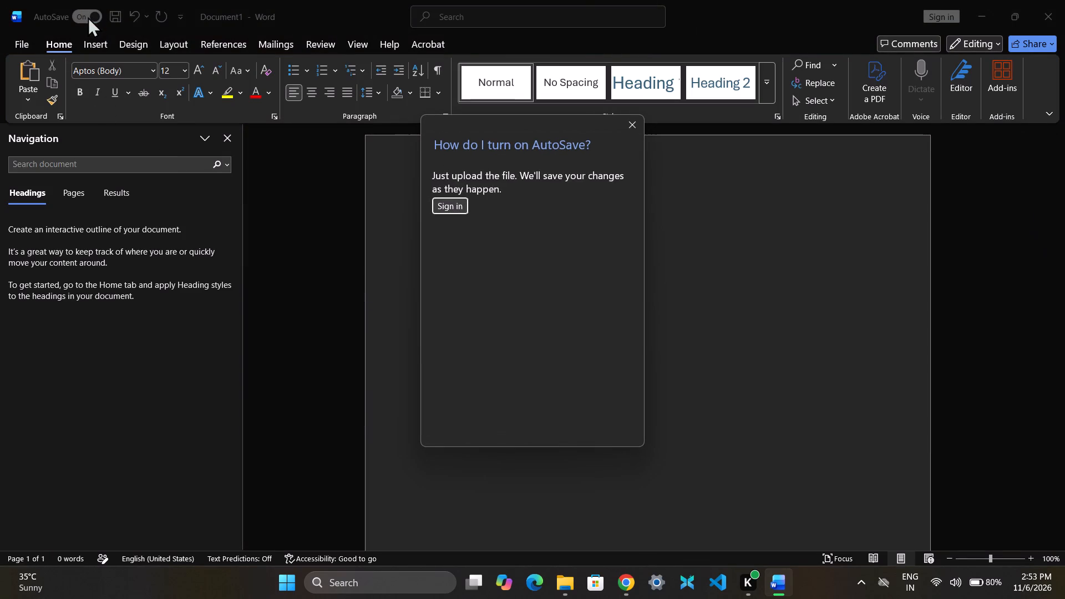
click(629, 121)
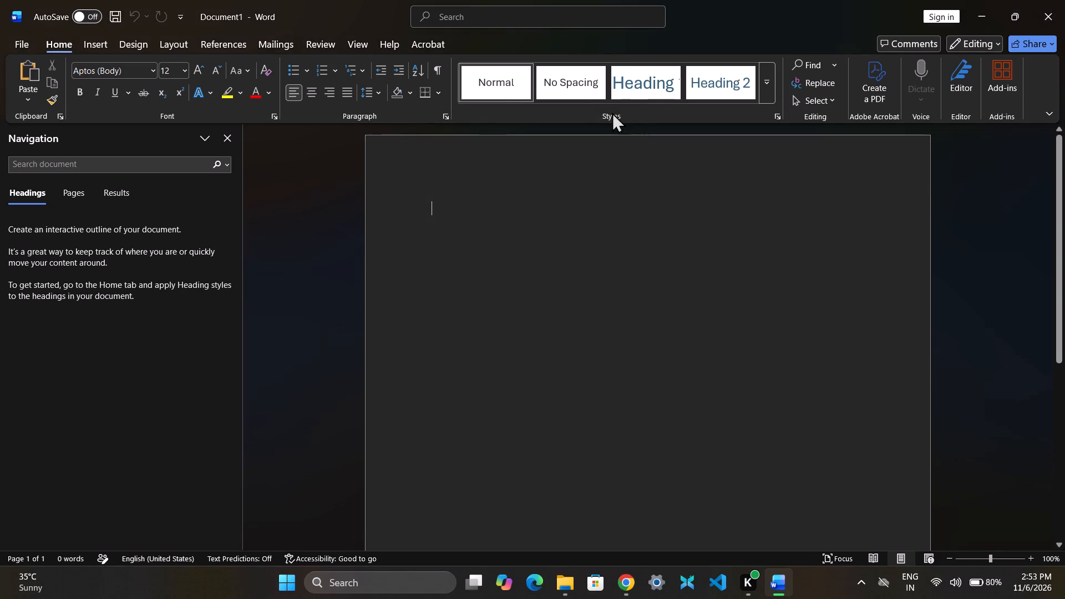
Save the document as a Word Document named Doc1 in the dld folder on the Desktop.
click(18, 38)
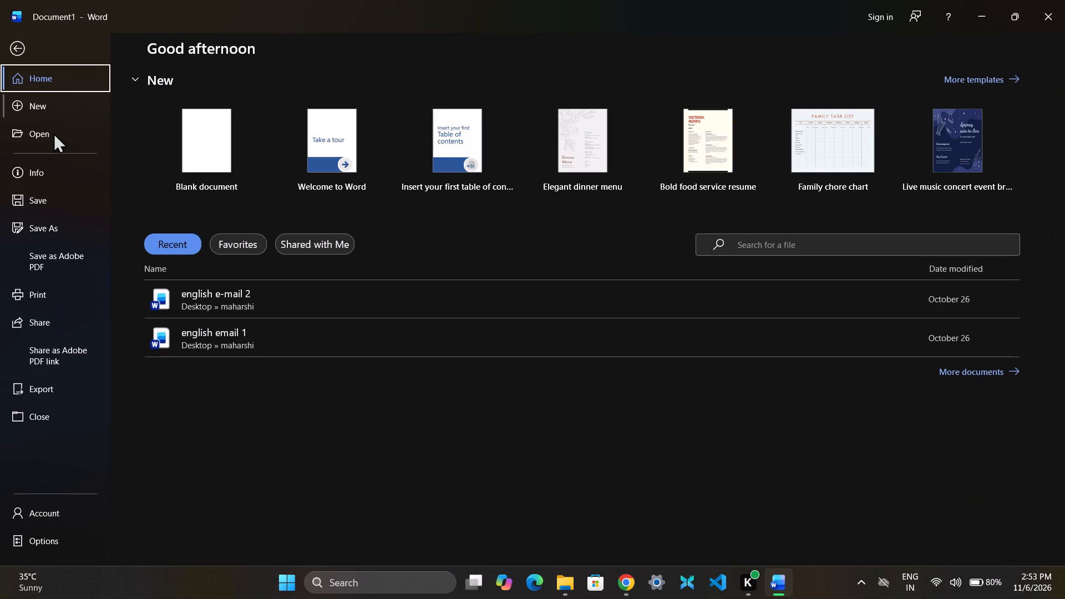
click(53, 226)
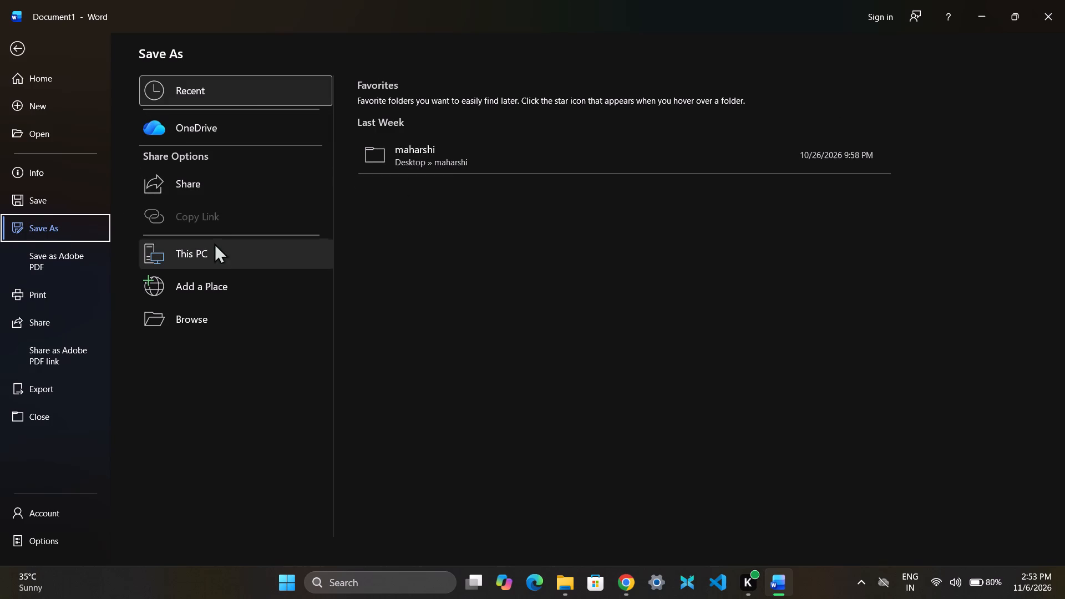
click(206, 313)
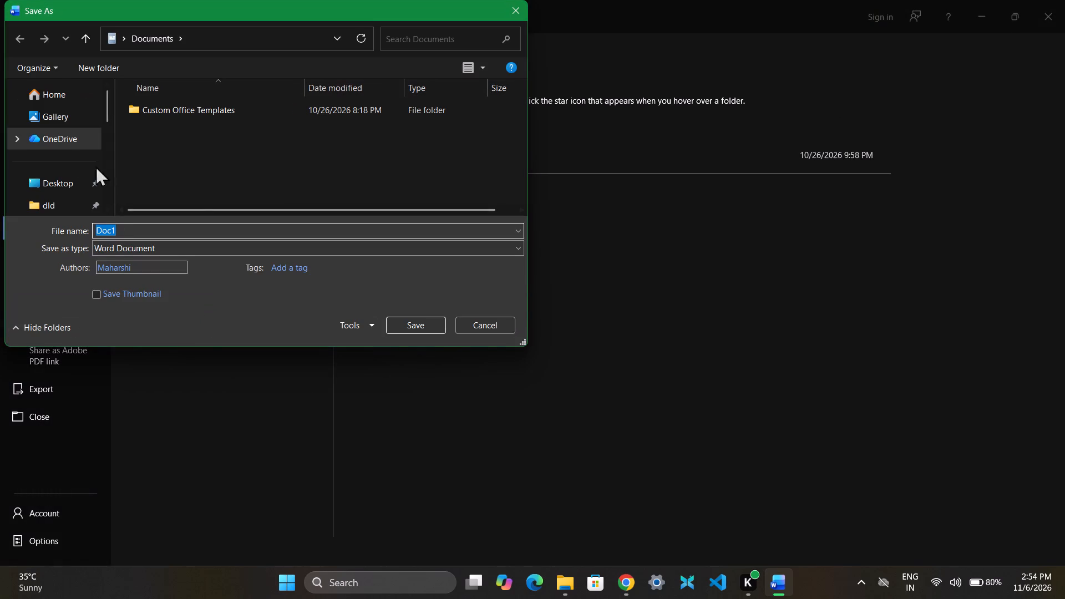
click(48, 200)
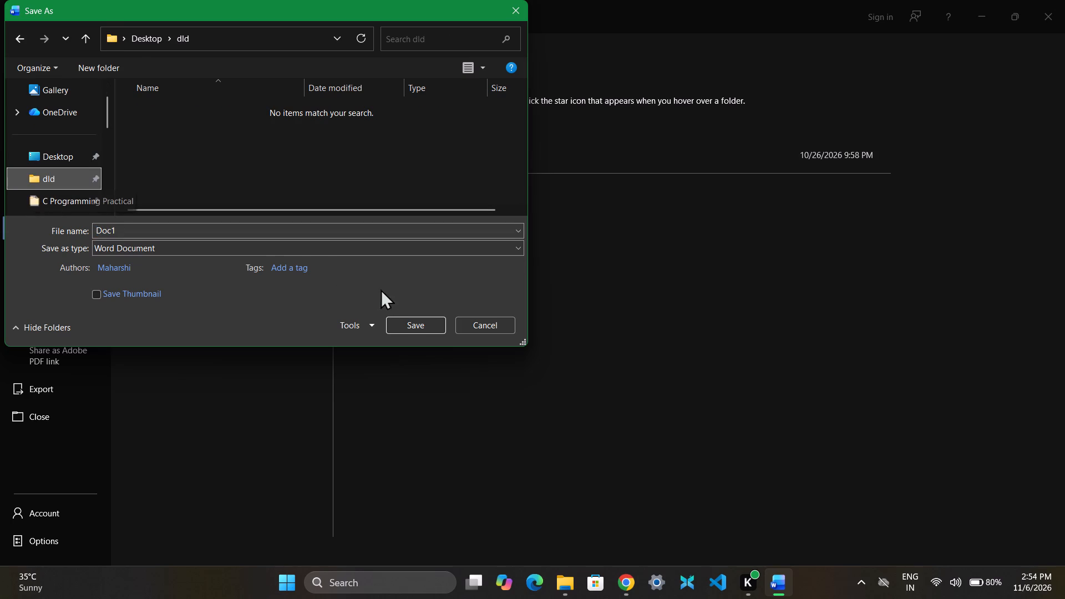
click(406, 327)
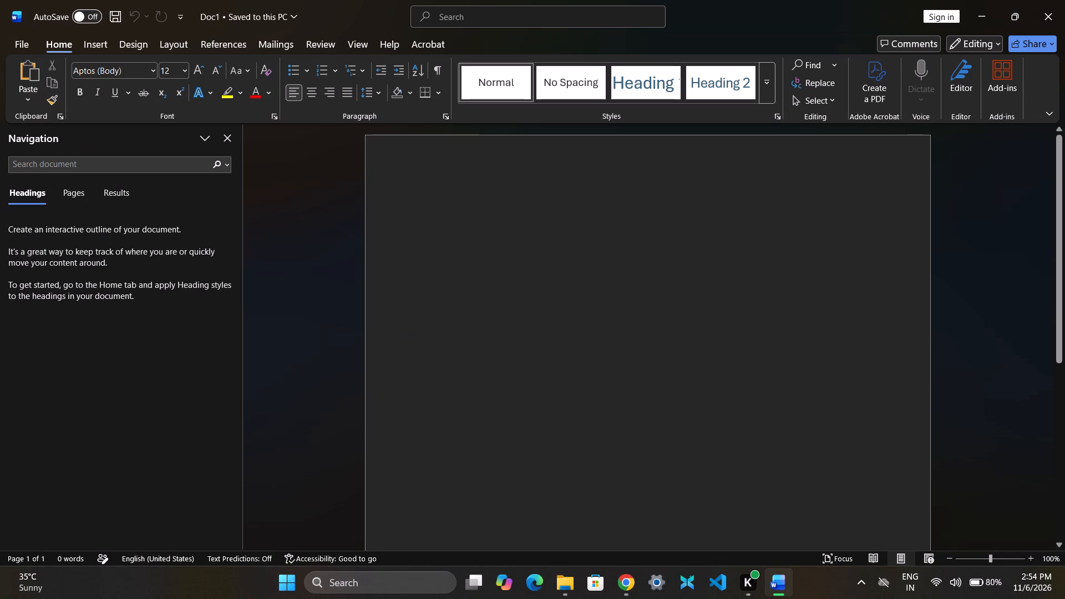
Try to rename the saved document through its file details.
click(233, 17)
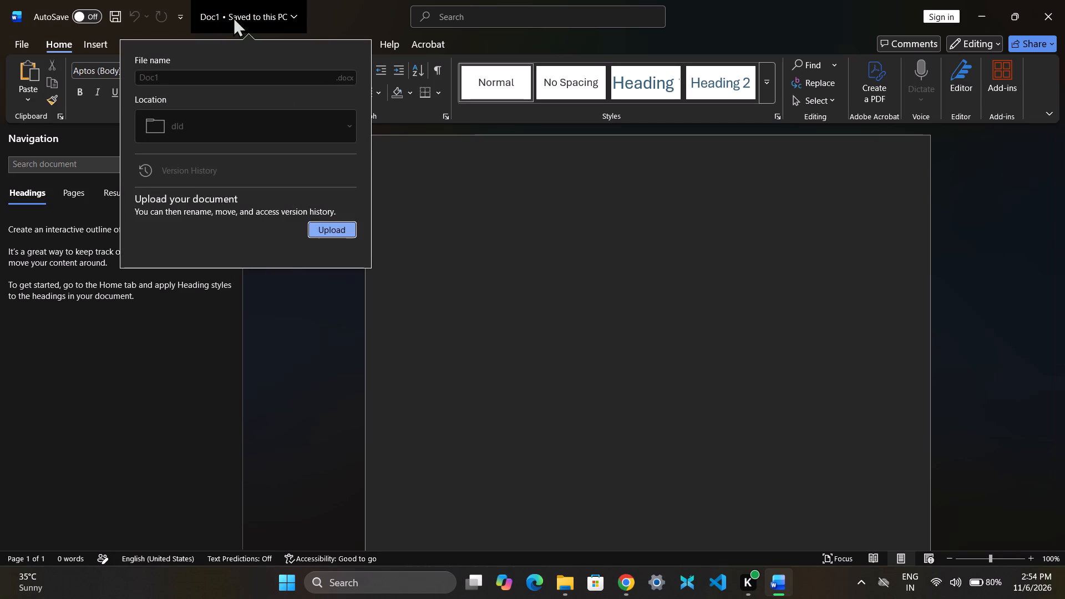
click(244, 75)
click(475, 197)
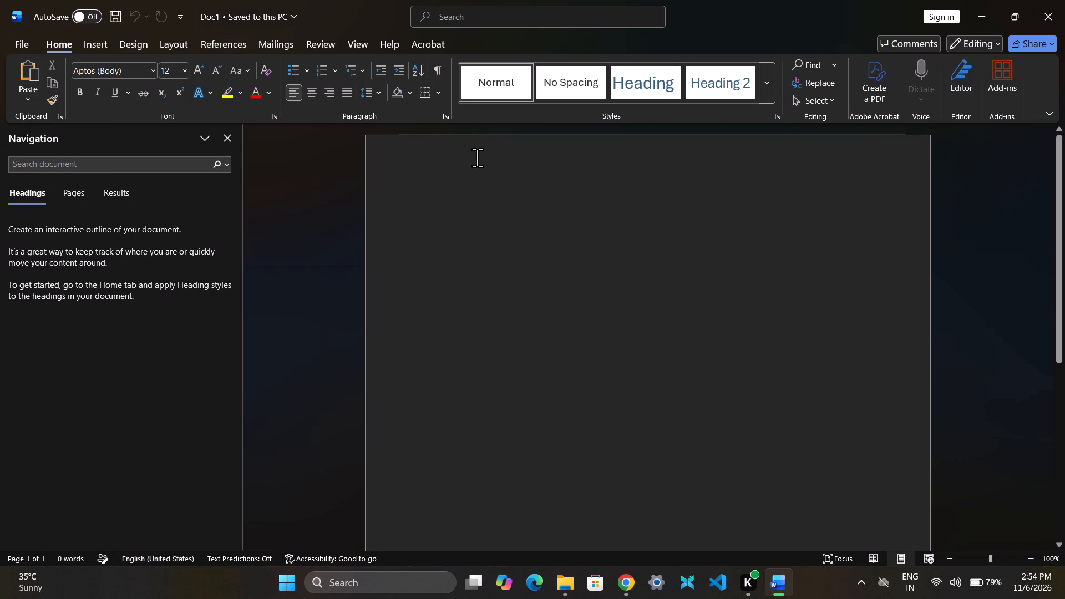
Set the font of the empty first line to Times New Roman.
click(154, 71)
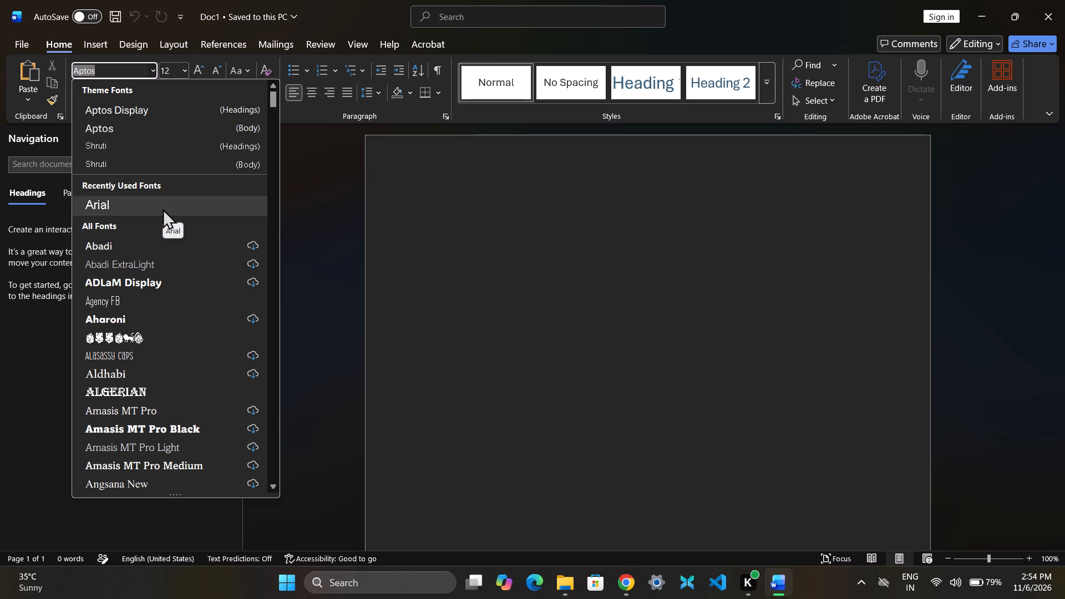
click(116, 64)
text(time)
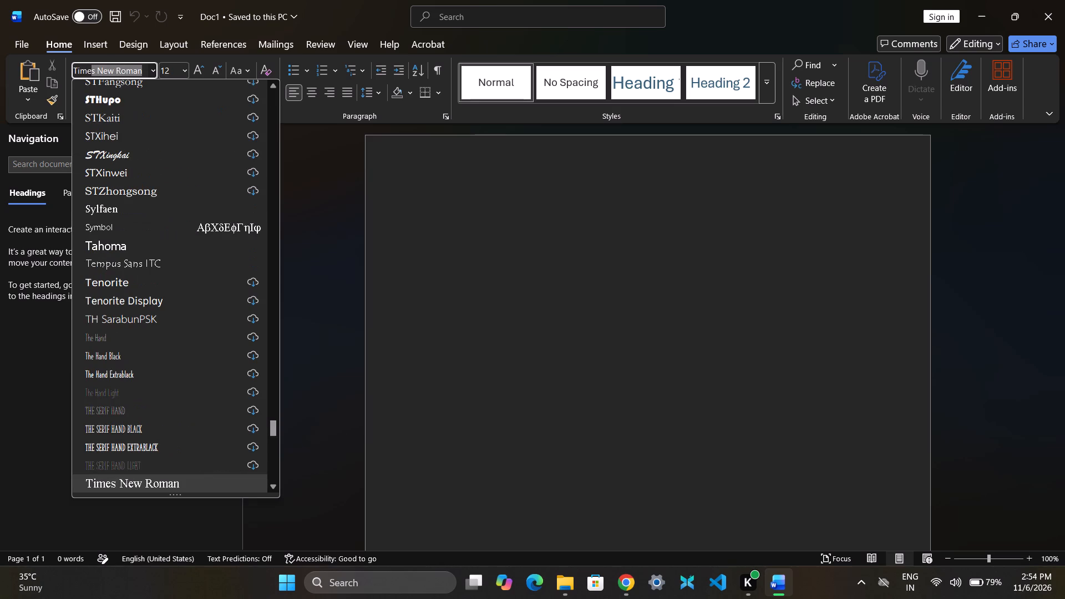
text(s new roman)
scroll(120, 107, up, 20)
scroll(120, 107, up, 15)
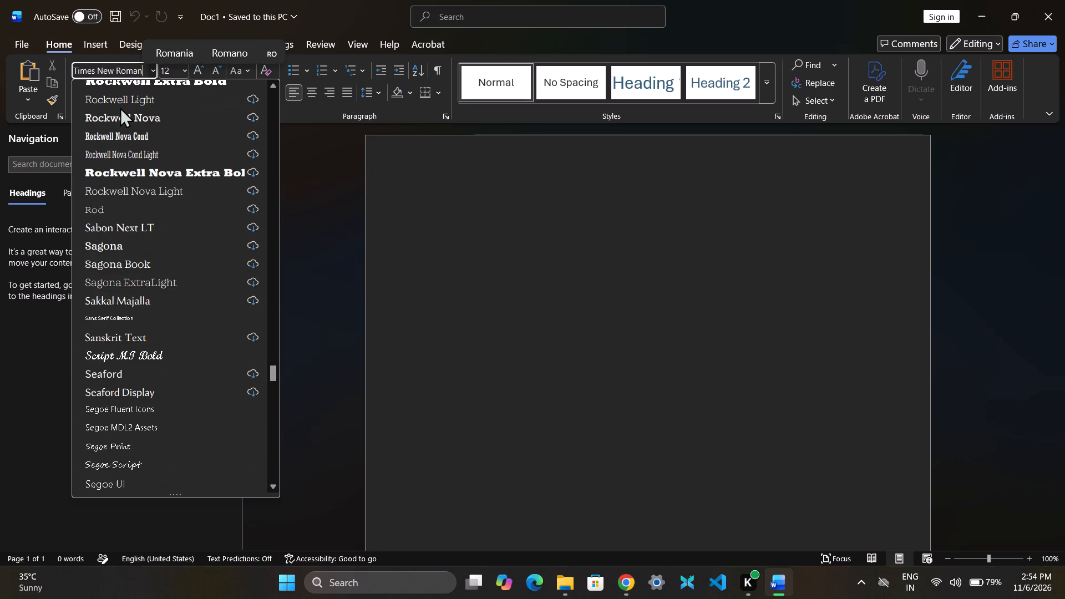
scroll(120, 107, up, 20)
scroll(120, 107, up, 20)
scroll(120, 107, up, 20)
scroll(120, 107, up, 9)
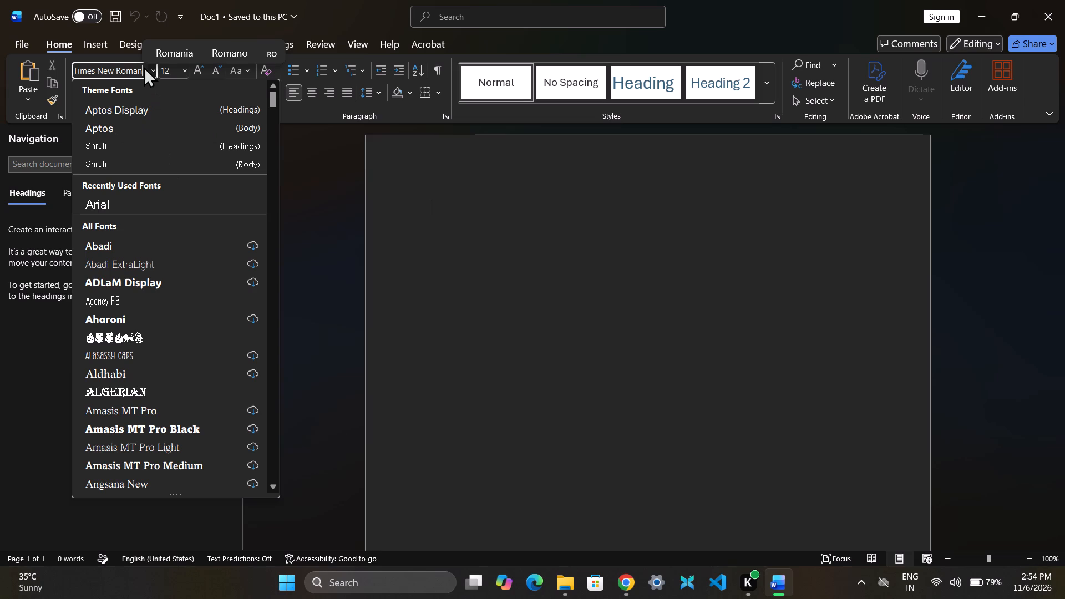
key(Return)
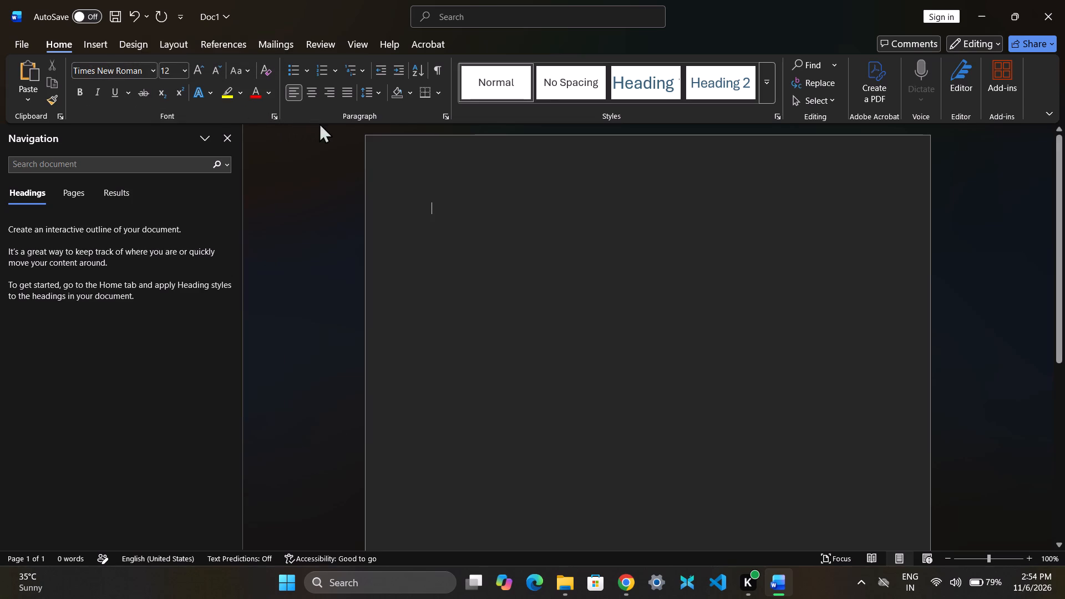
Apply the Heading 1 style to the empty first line and centre it.
click(640, 75)
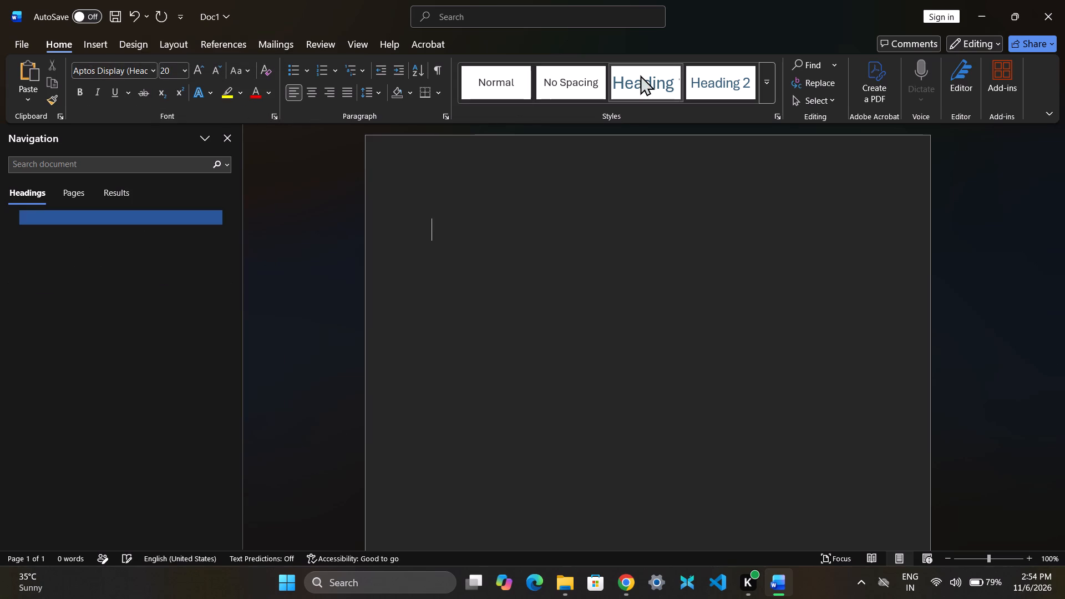
click(317, 92)
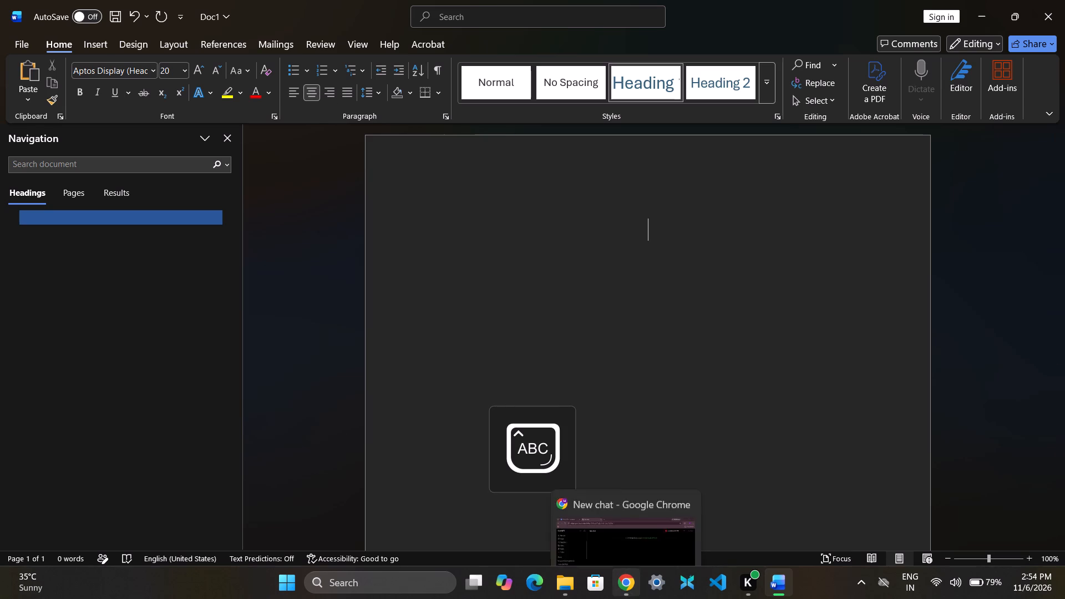
Switch to Chrome, examine the title and student details on page 1 of DIGITAL LOGIC ASSIGNMENT.pdf in Classroom, and return to Word.
click(632, 598)
click(59, 1)
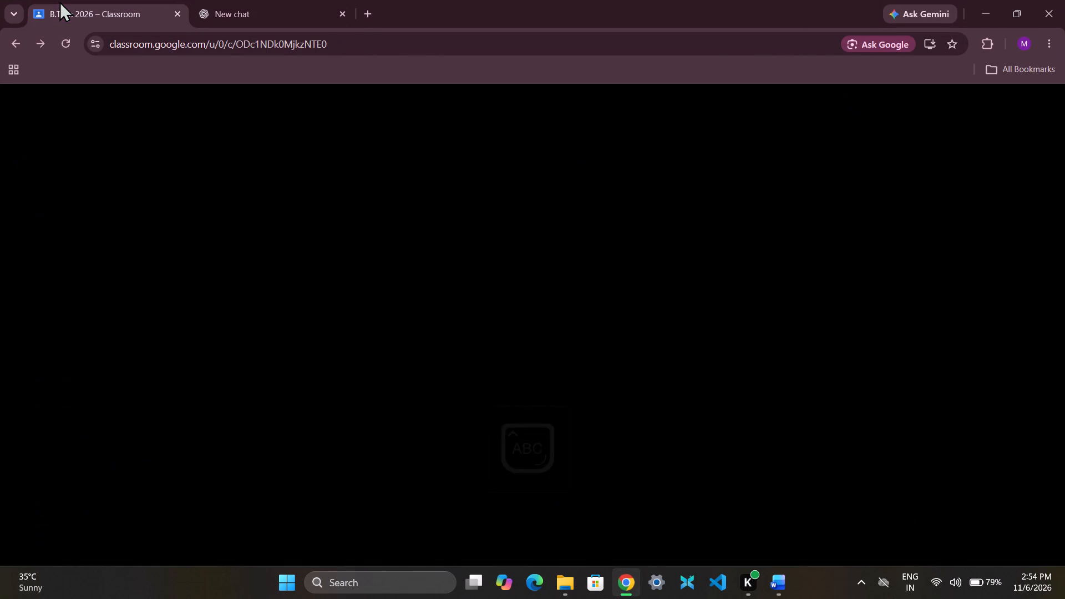
scroll(457, 462, up, 12)
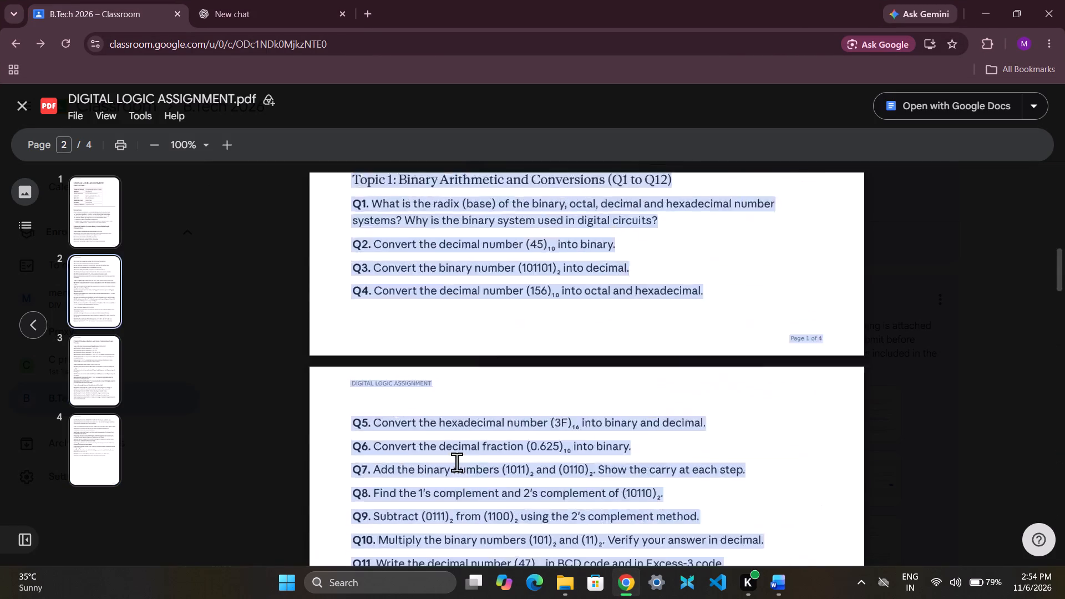
scroll(457, 462, up, 5)
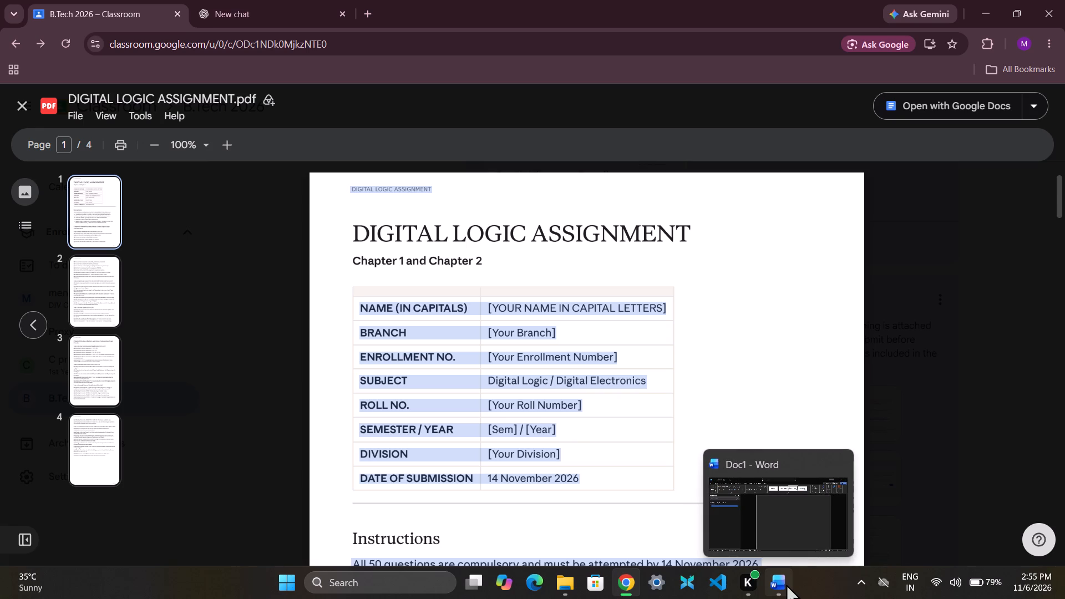
click(758, 306)
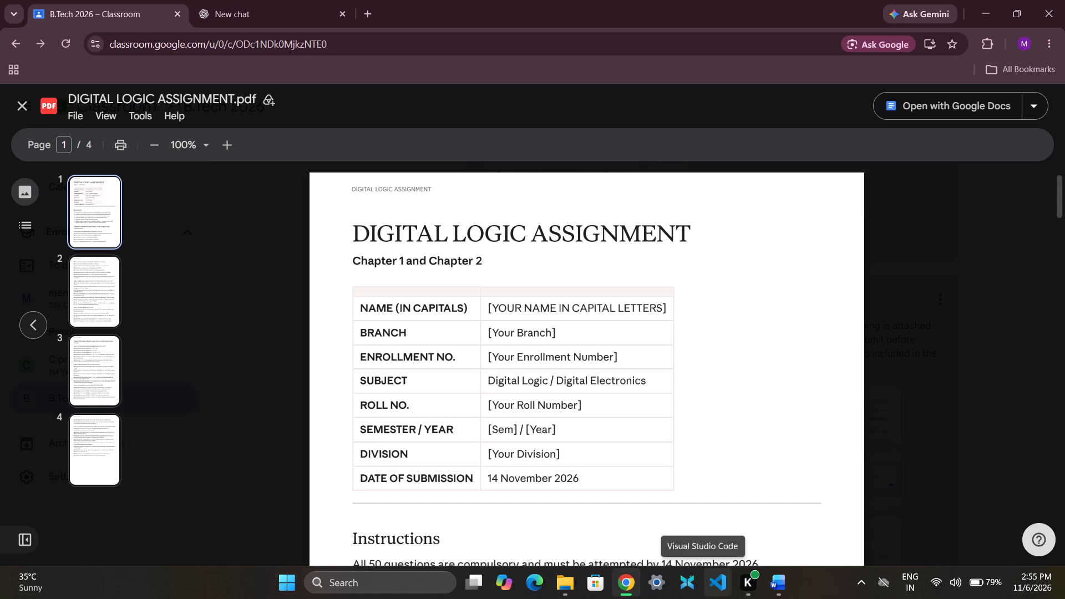
click(779, 582)
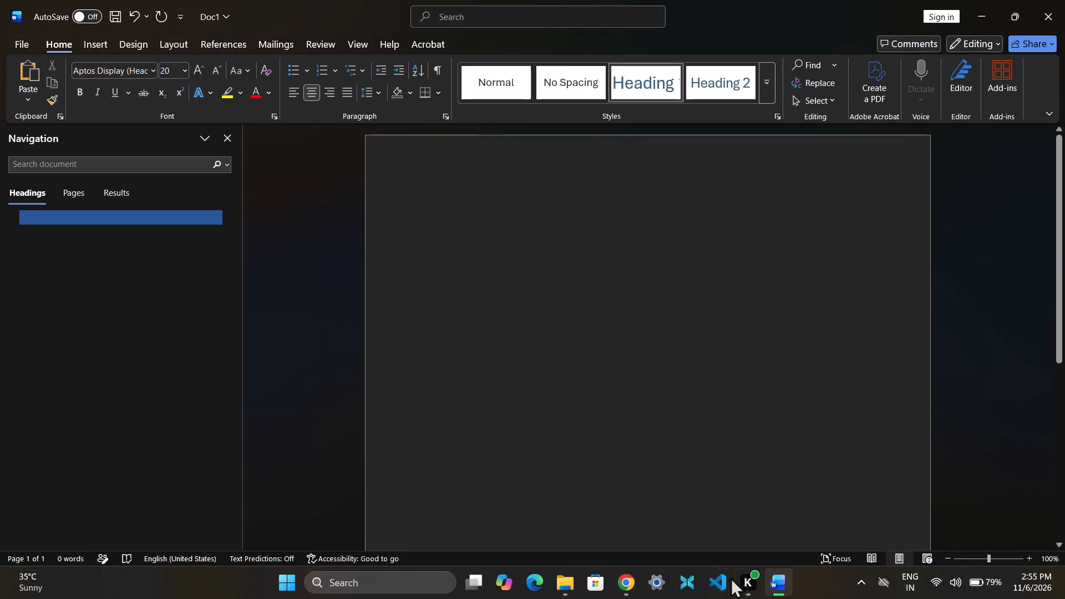
click(628, 576)
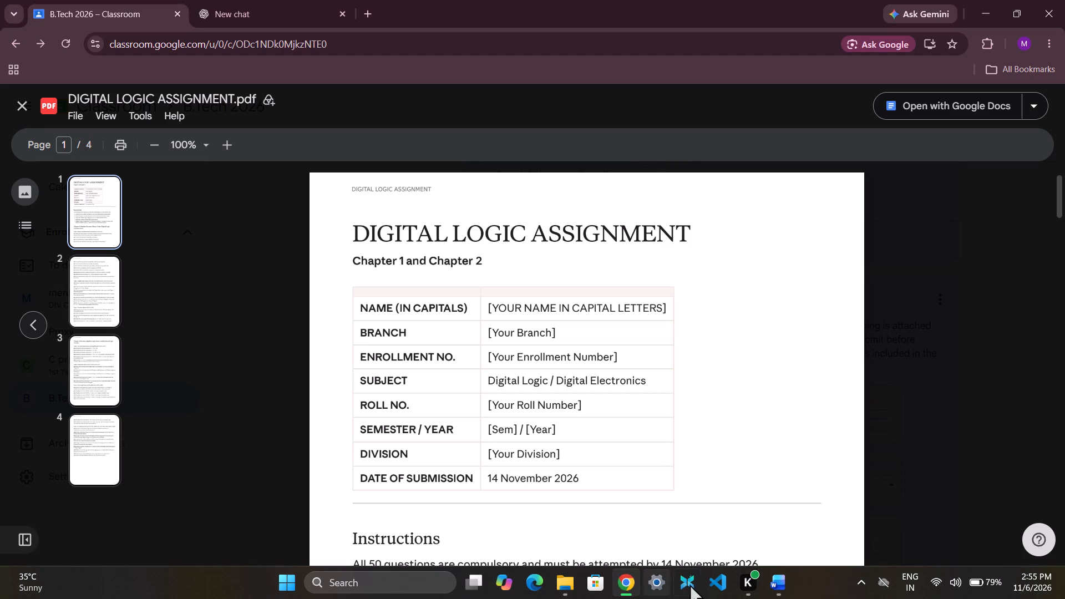
click(767, 590)
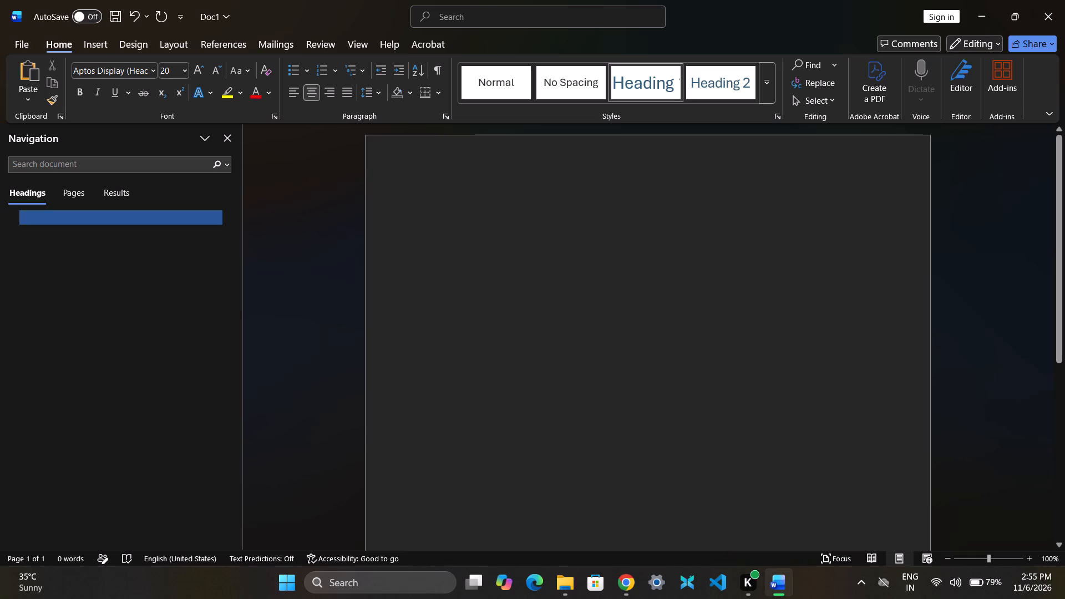
Set the heading's font size to 22, enter ASSIGNMENT in capitals as the title, and start a new line.
key(Up)
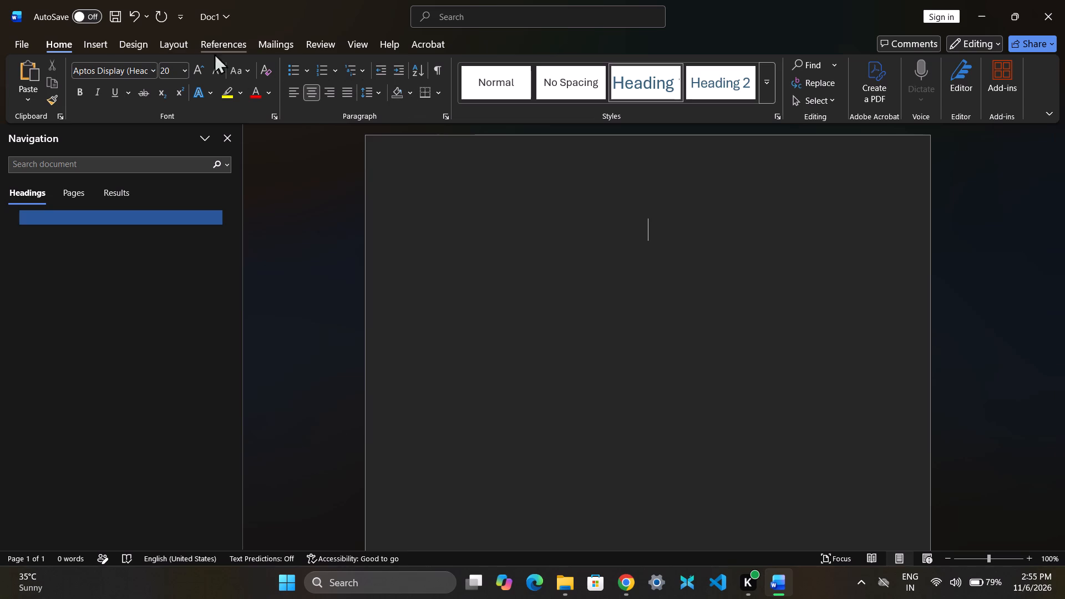
click(184, 65)
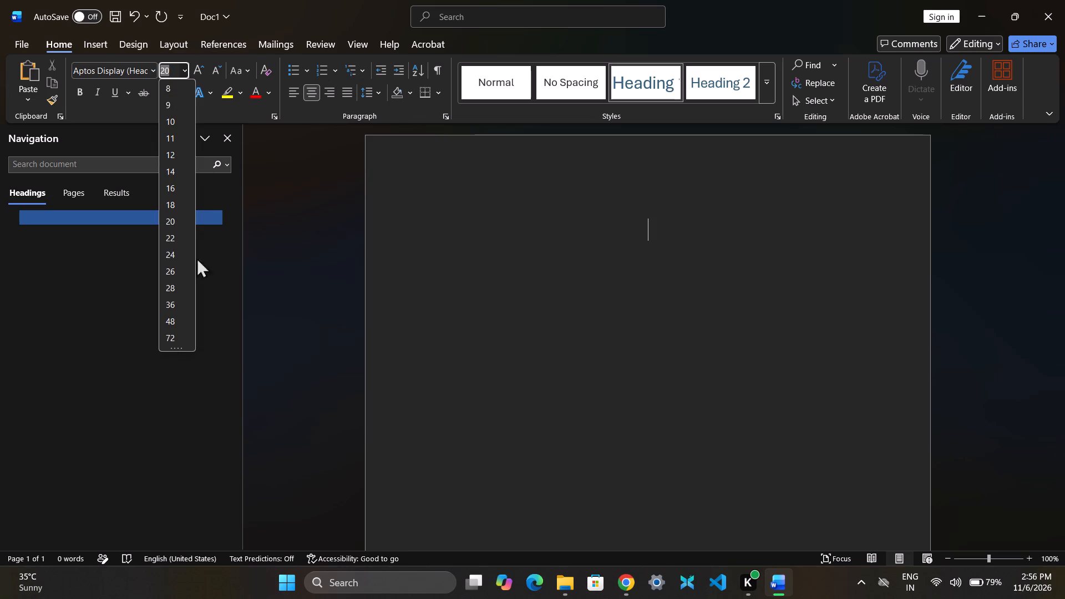
click(172, 233)
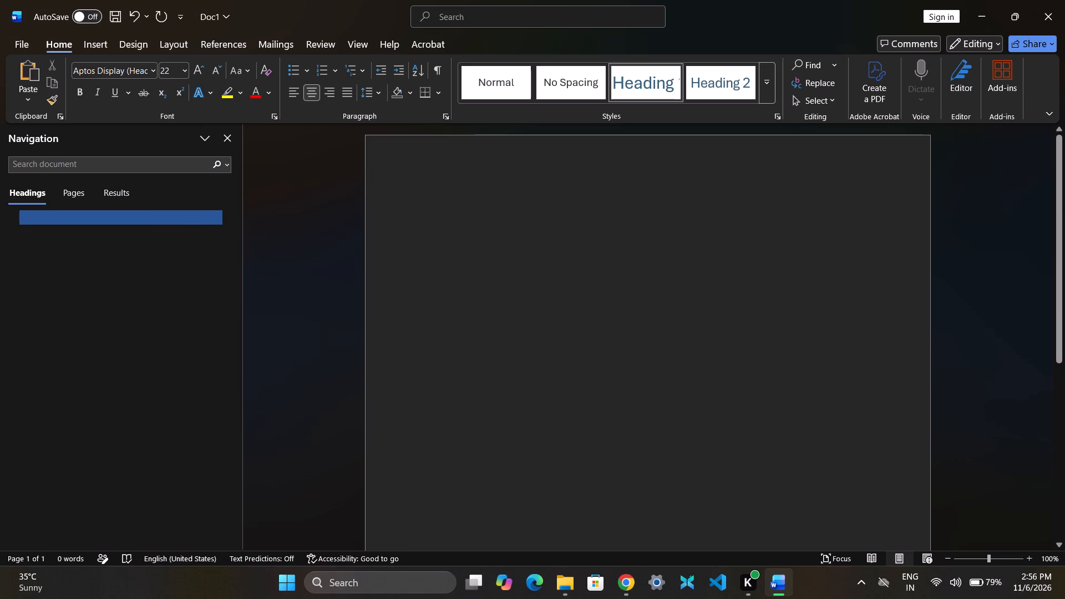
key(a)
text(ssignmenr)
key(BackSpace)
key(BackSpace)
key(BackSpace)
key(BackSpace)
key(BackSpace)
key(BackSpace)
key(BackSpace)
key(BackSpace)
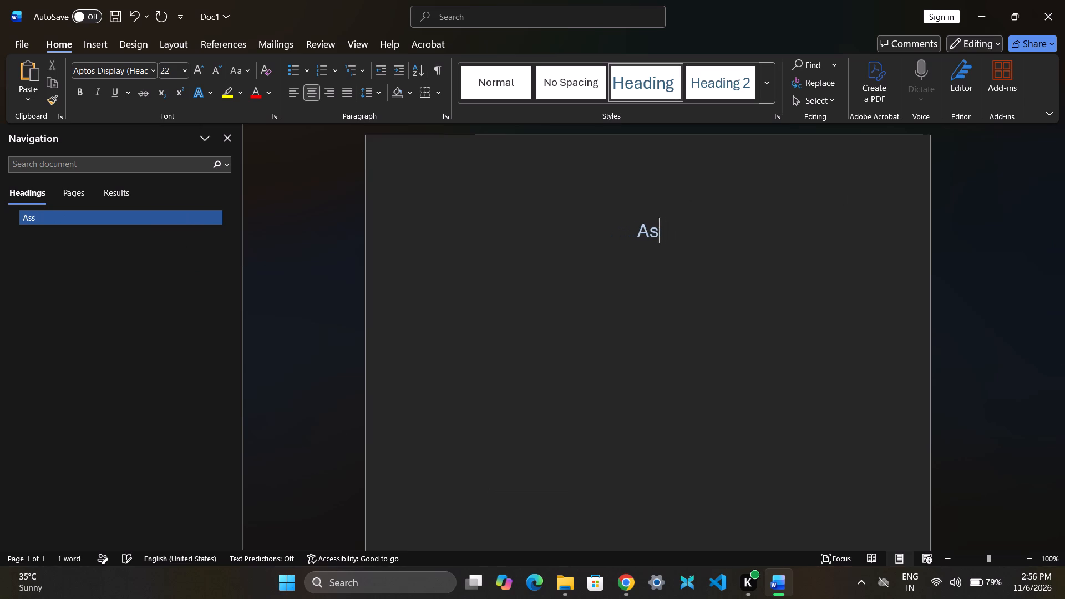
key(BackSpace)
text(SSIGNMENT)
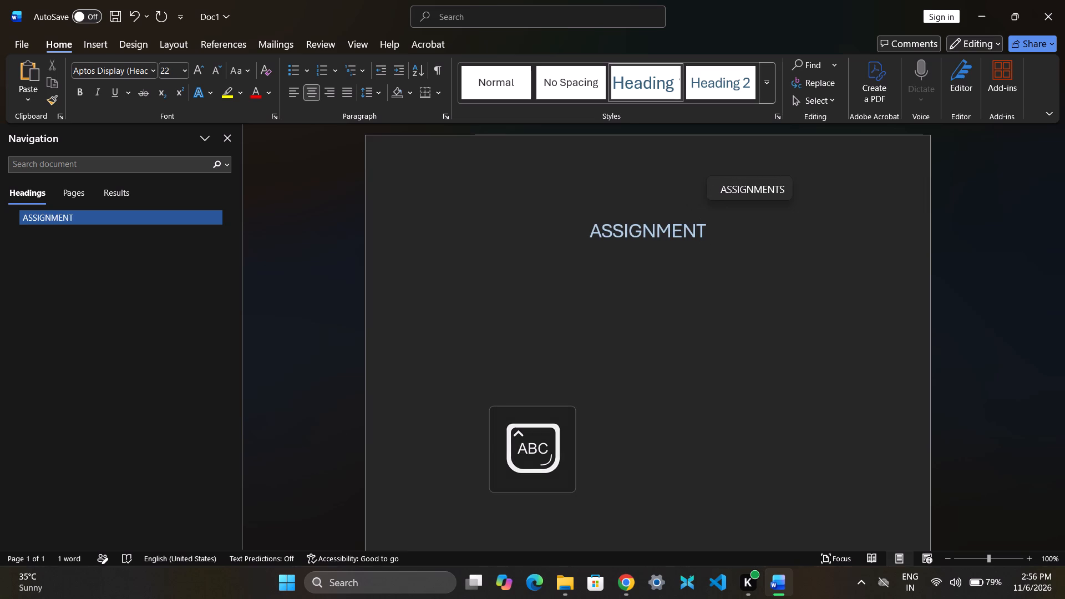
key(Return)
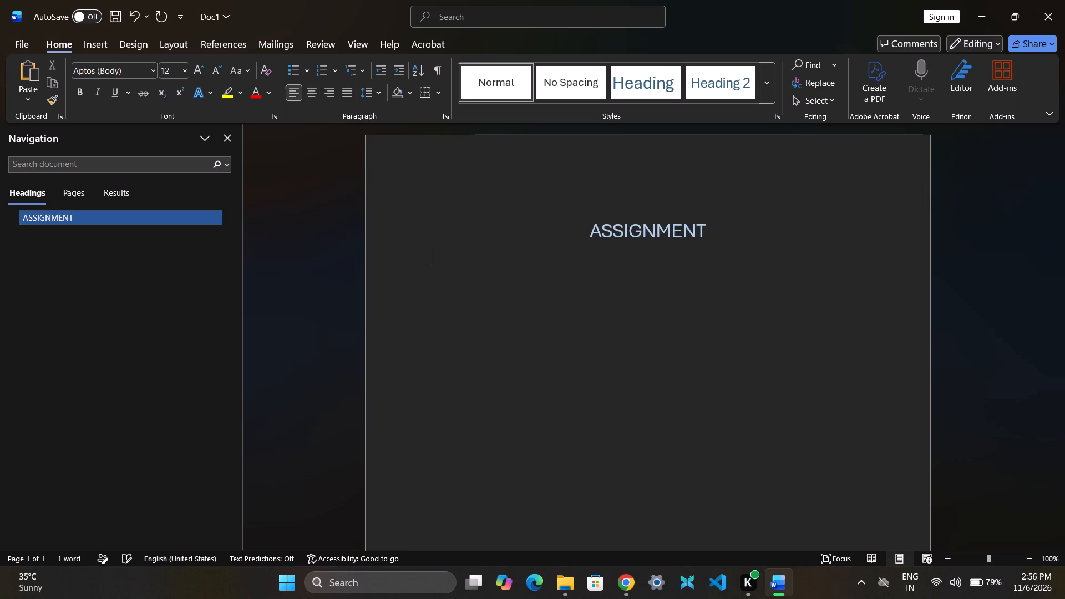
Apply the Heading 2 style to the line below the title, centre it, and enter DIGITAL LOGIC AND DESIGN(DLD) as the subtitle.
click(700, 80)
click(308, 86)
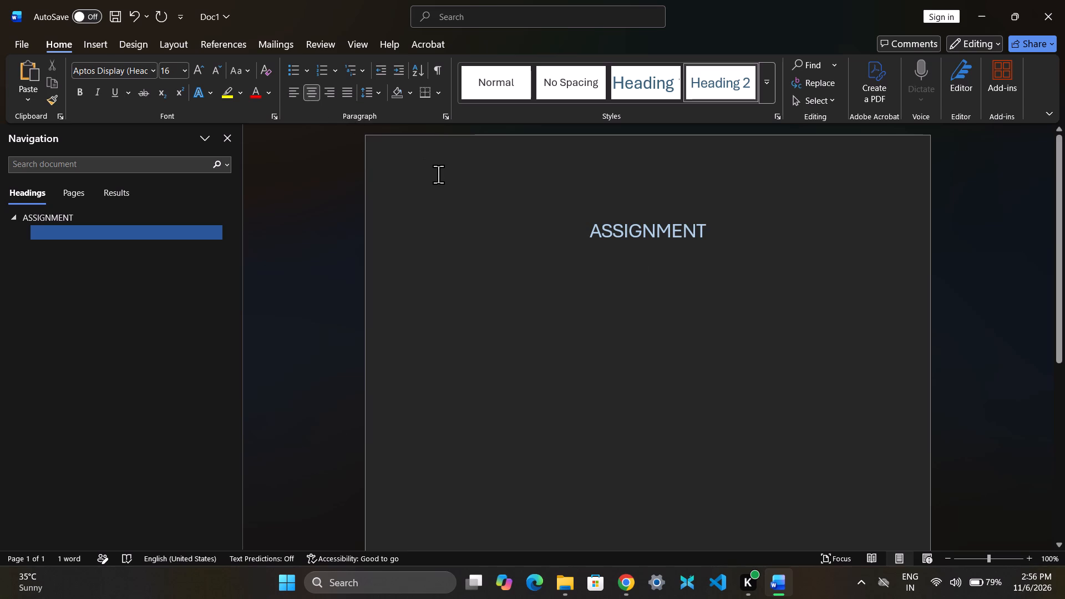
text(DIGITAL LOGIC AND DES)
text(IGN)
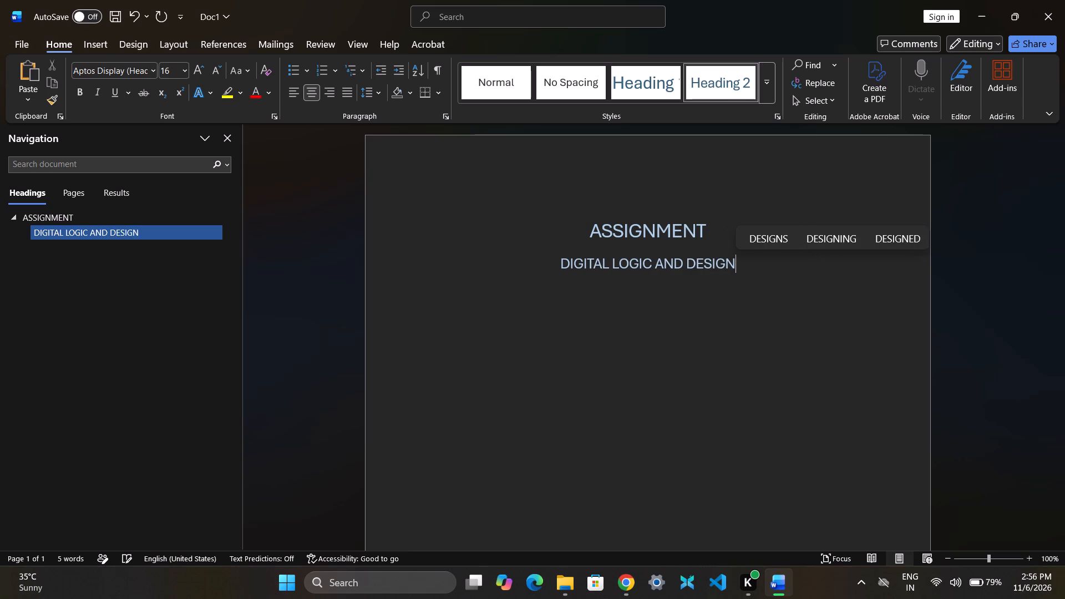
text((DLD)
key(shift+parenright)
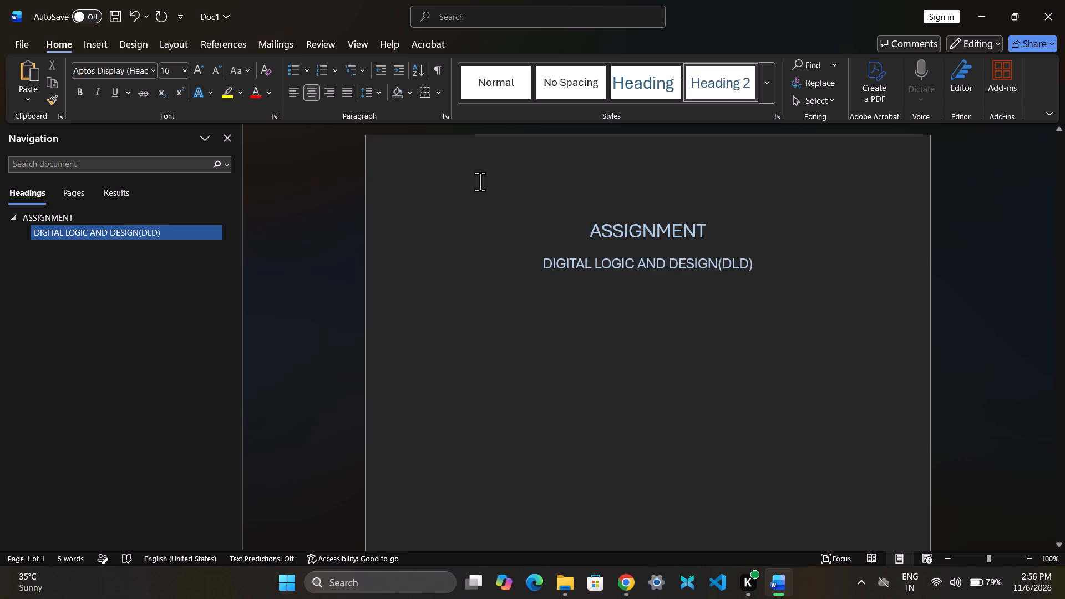
Increase the font size of the ASSIGNMENT title to 26.
drag(592, 233, 699, 235)
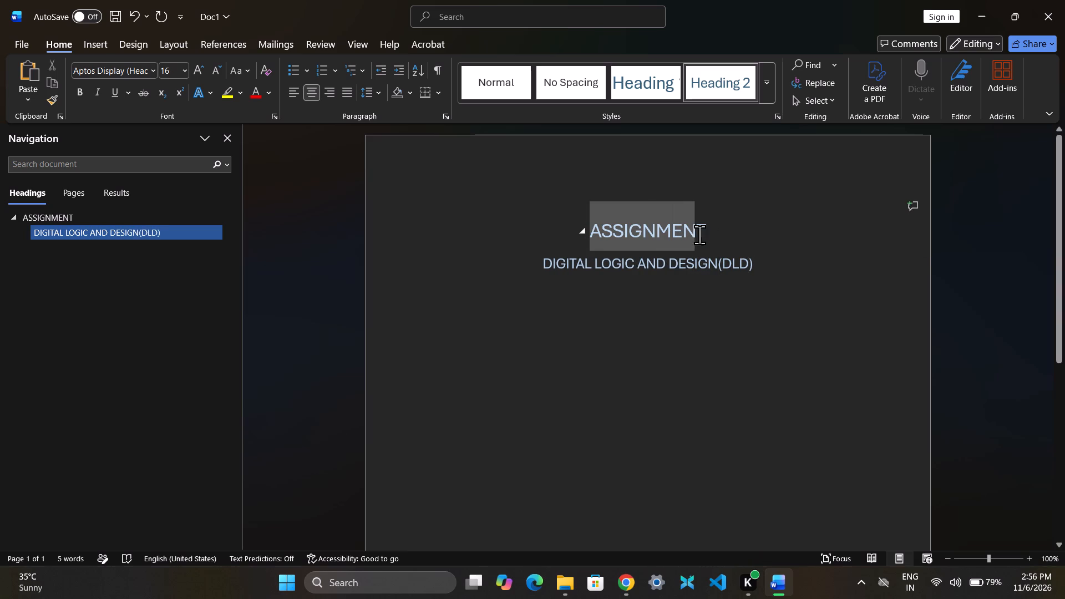
drag(699, 235, 729, 235)
click(202, 67)
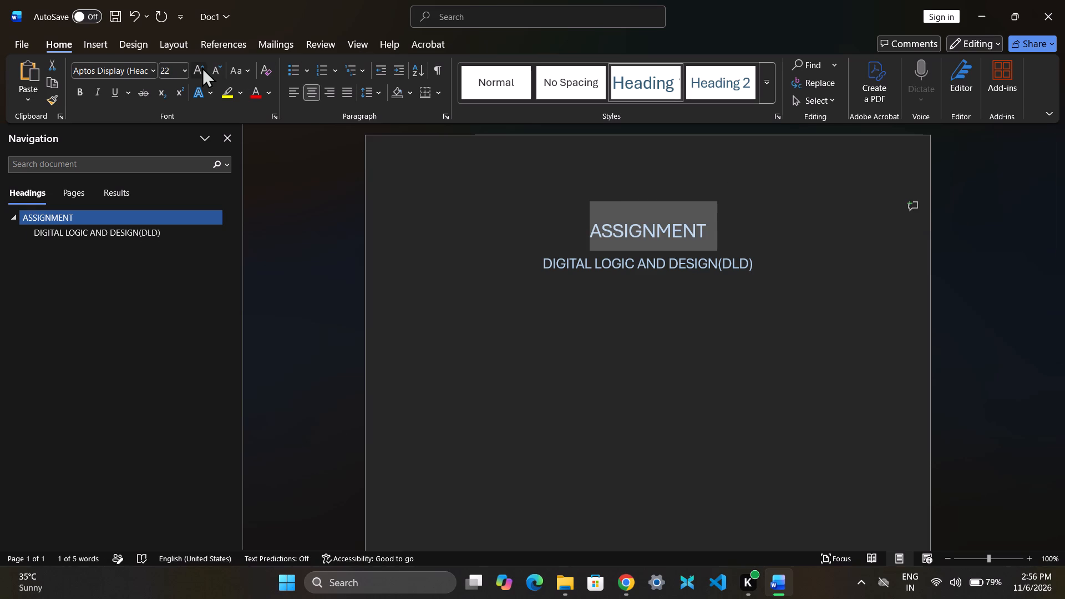
click(202, 67)
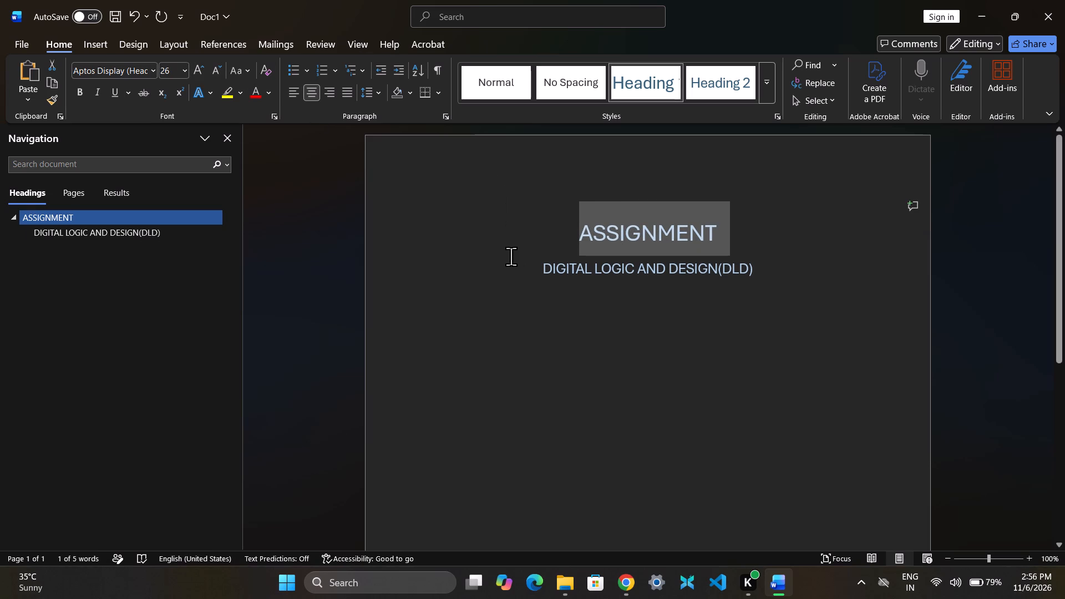
click(511, 256)
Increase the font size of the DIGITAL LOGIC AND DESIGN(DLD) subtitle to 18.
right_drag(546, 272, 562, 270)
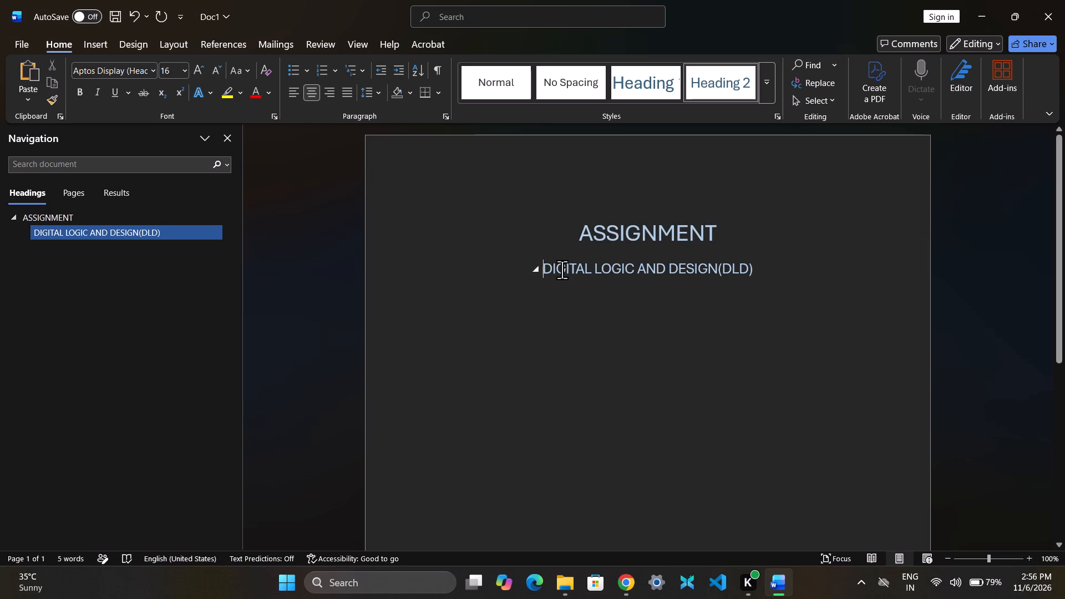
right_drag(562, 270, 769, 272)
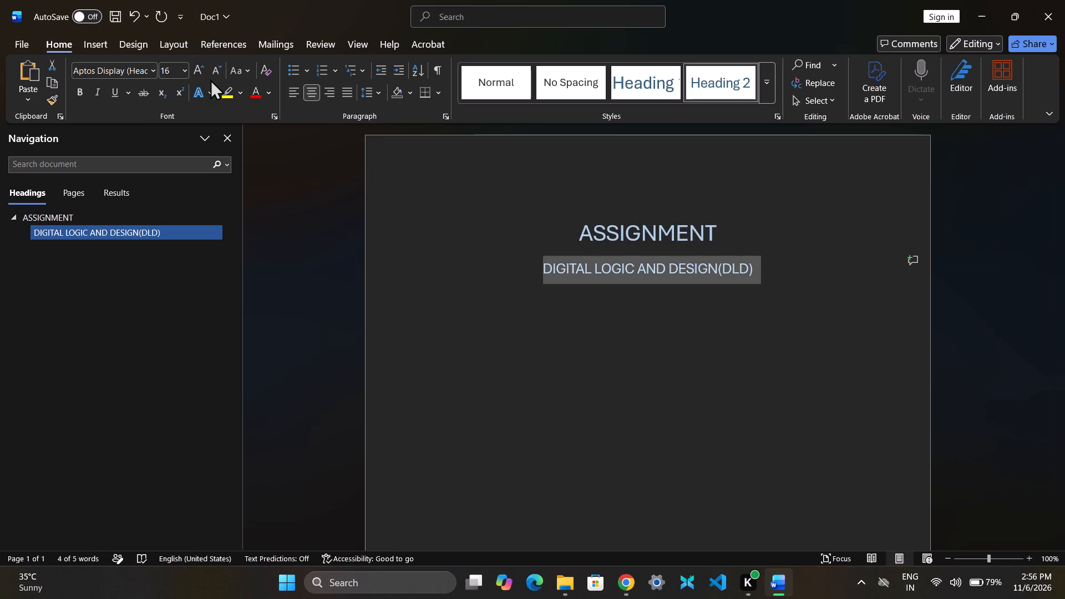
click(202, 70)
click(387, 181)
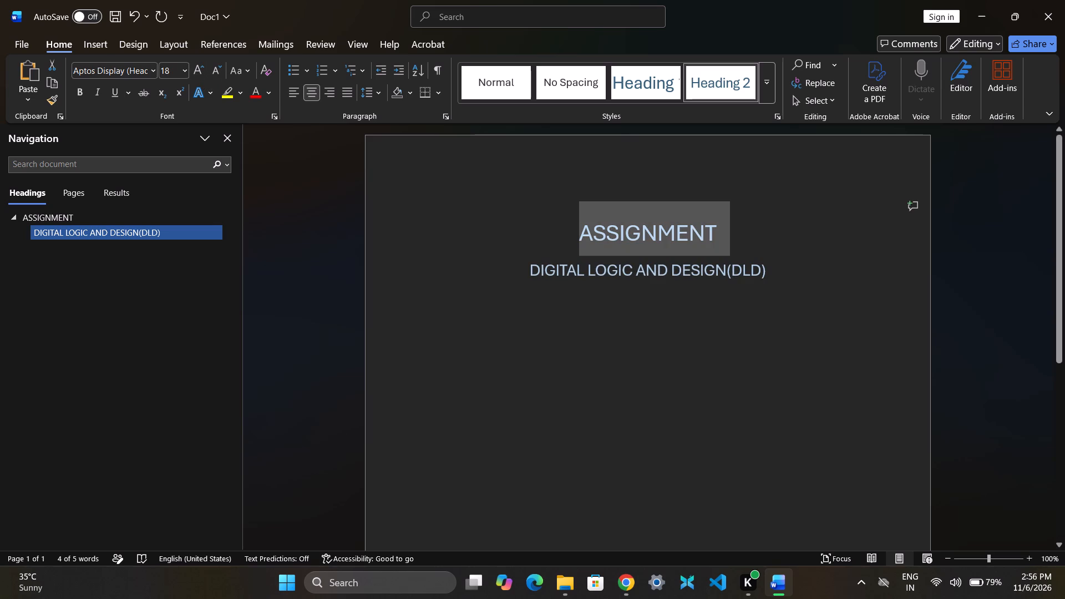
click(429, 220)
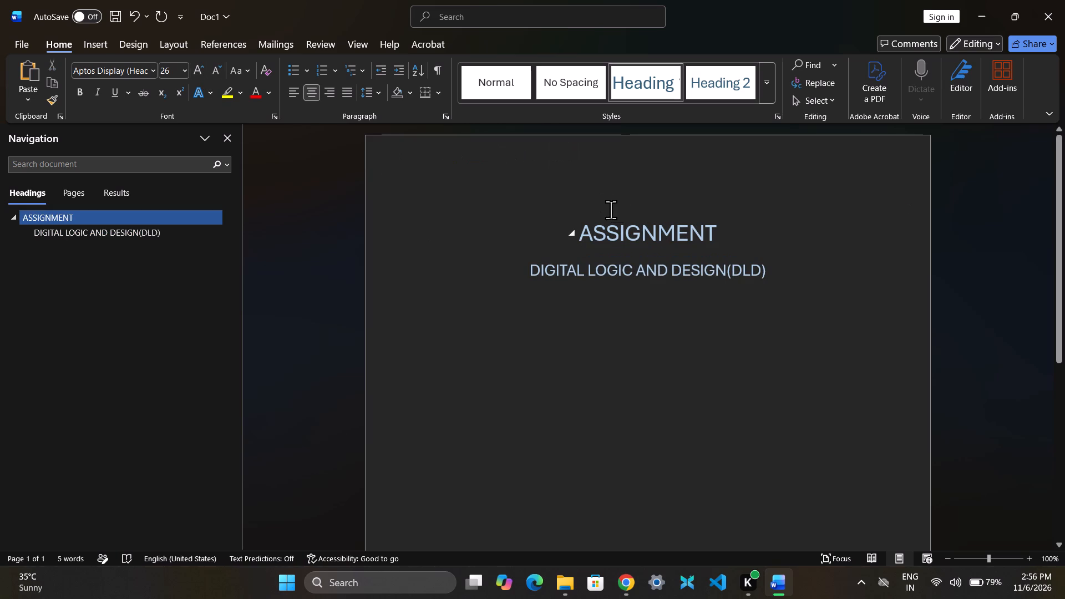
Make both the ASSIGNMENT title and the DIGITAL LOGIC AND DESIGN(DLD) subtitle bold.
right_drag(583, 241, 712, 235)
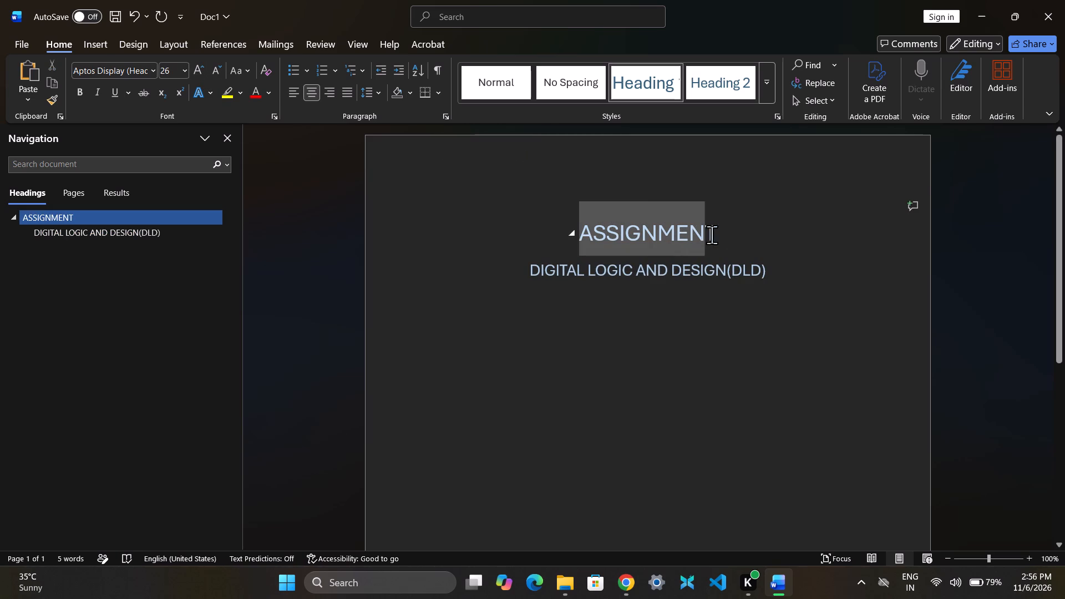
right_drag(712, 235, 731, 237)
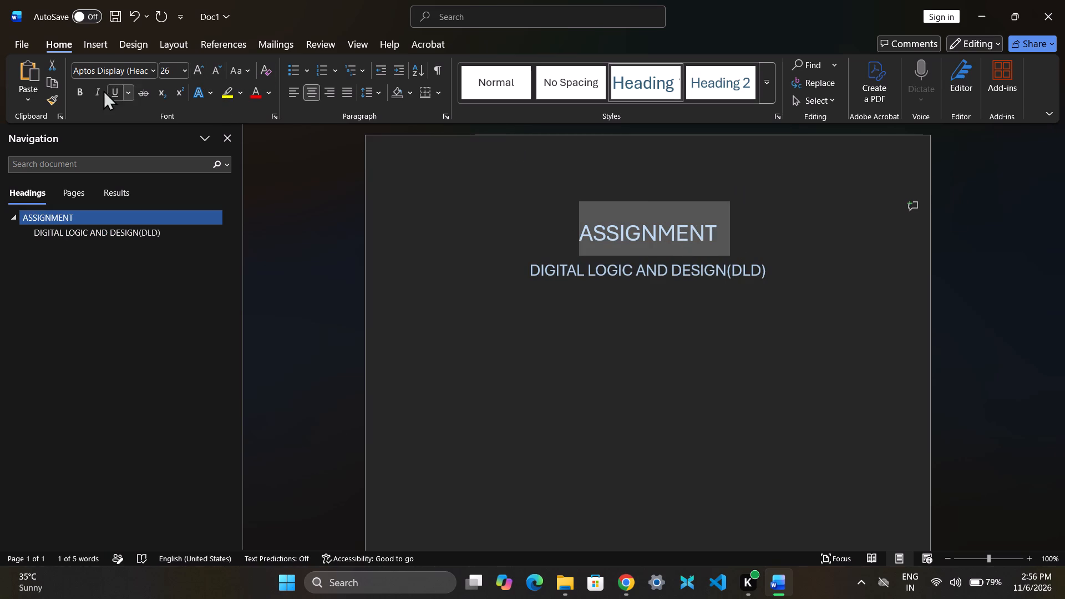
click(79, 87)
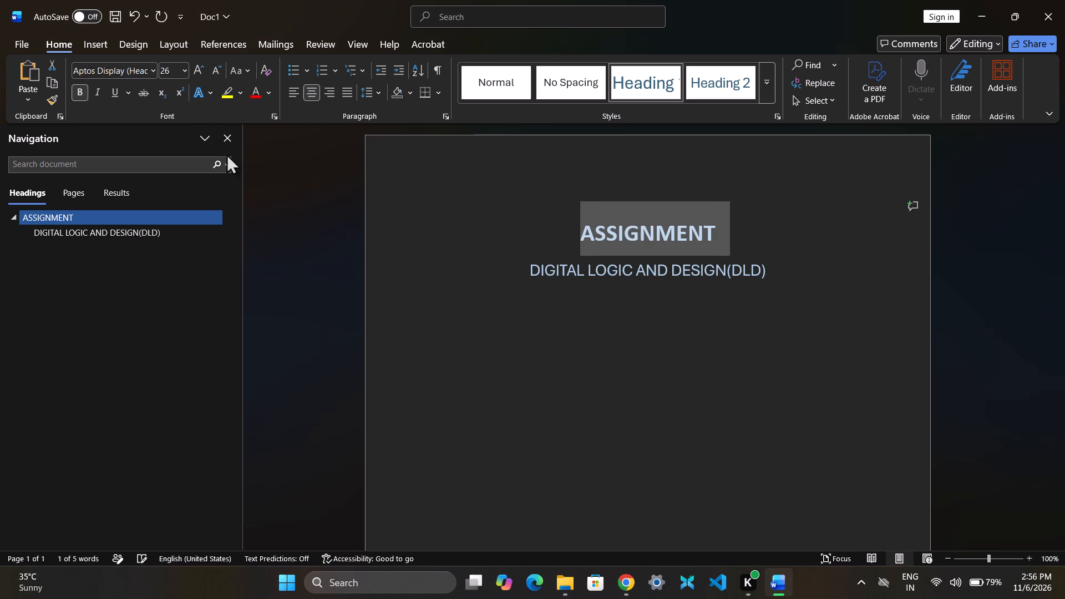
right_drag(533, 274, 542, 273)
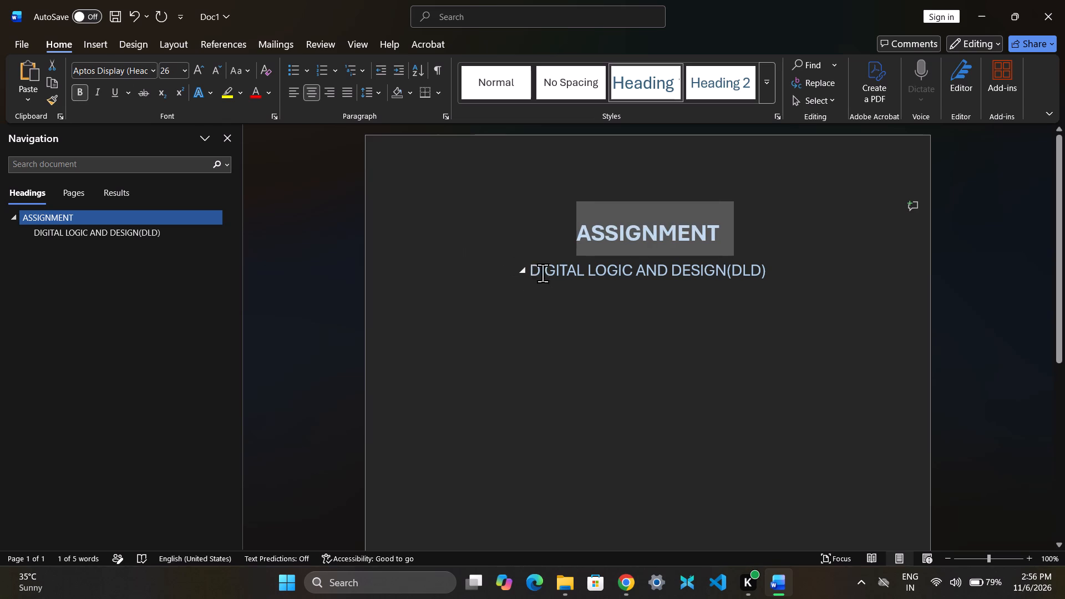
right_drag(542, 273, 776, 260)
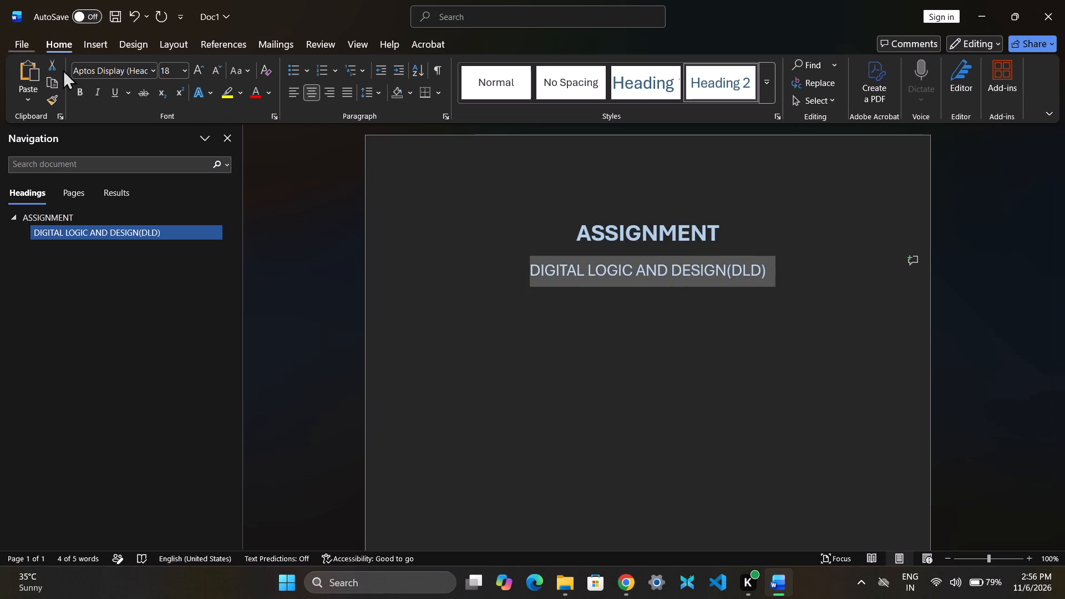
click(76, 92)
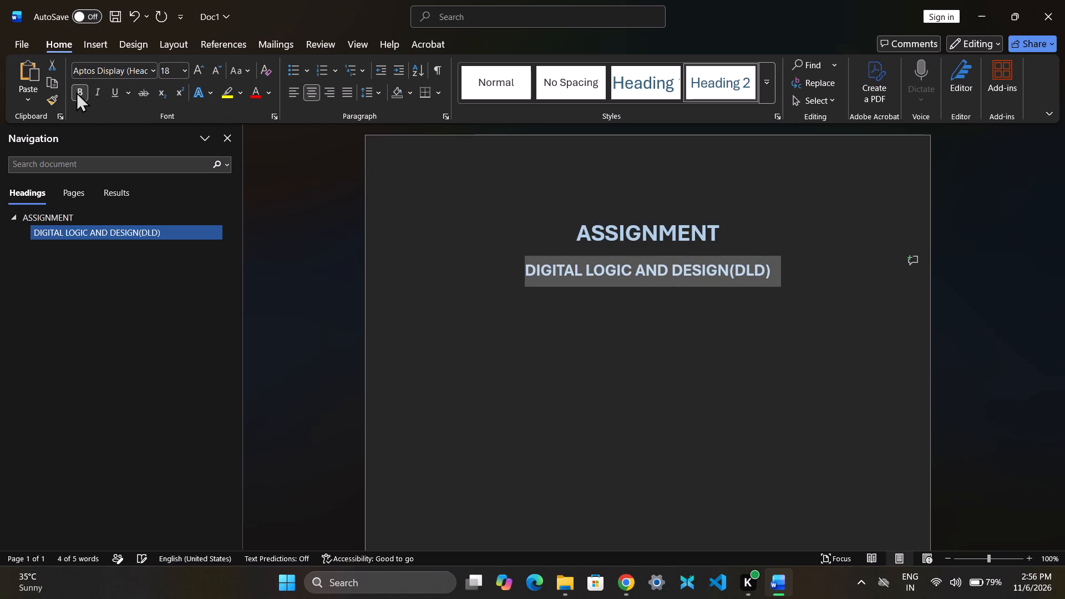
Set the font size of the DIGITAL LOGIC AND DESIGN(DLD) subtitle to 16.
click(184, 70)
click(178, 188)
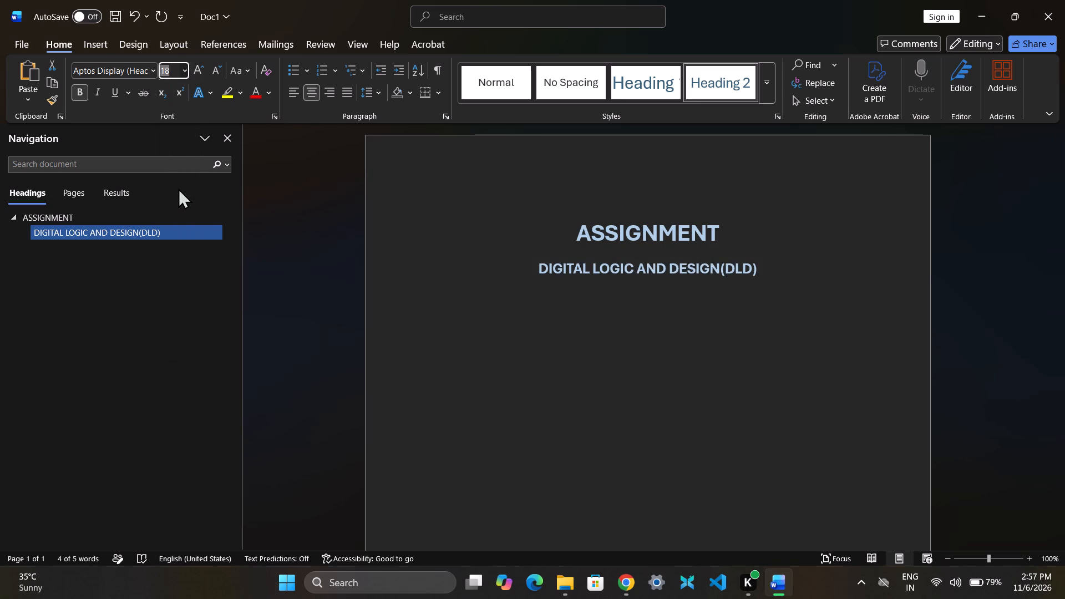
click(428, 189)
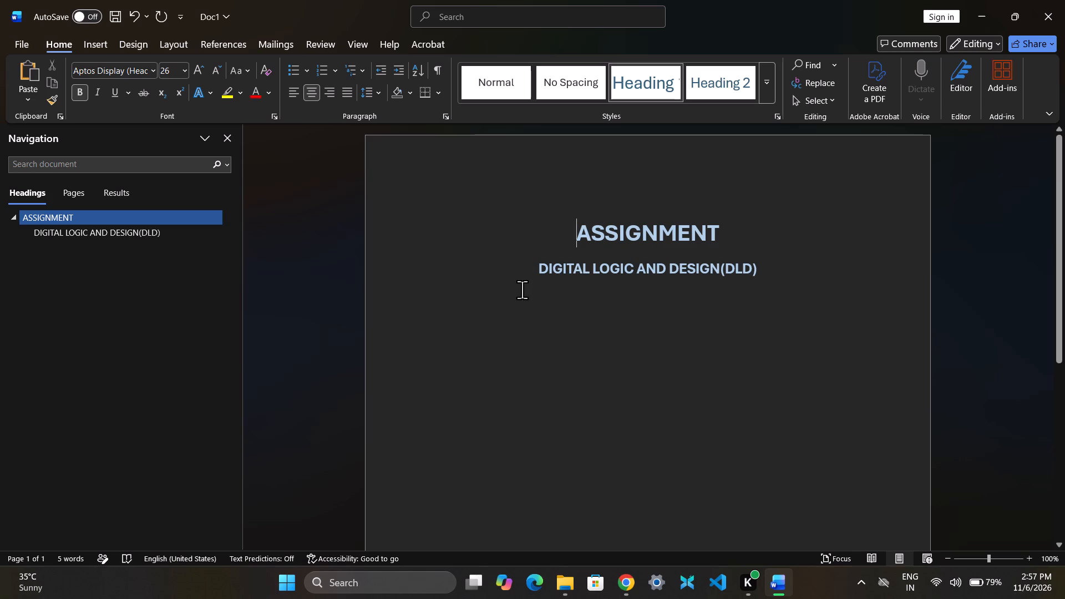
Switch to Chrome, examine the title block and the questions in DIGITAL LOGIC ASSIGNMENT.pdf, and return to Word.
click(613, 585)
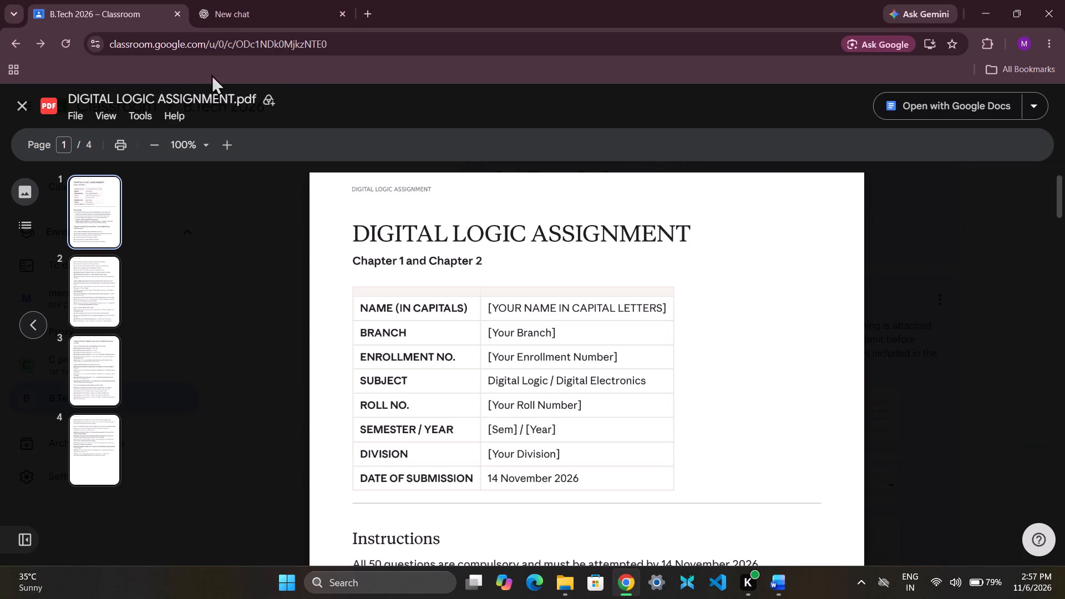
scroll(417, 308, down, 14)
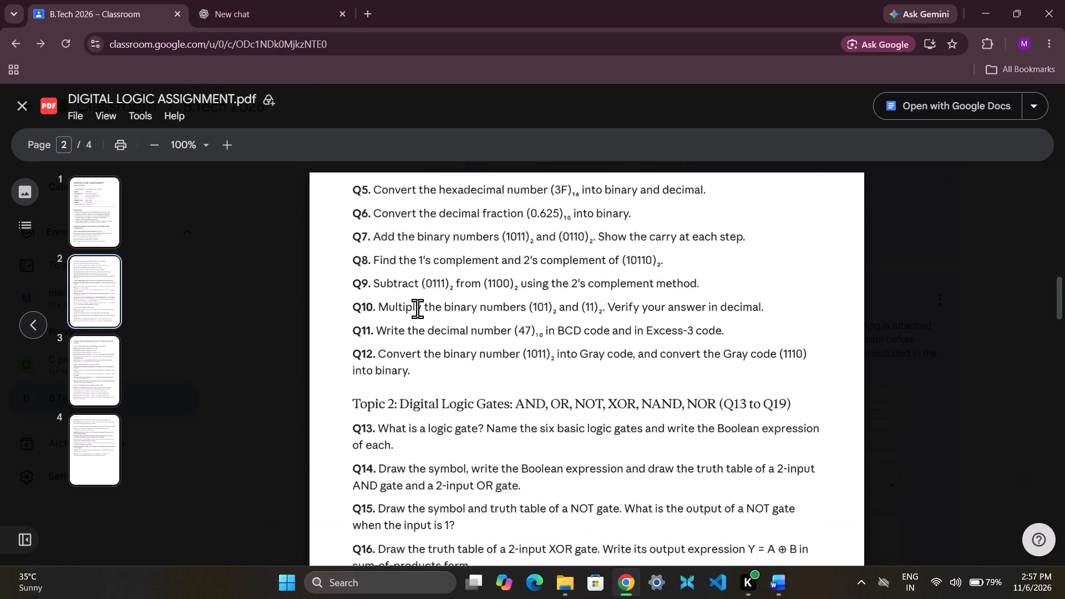
scroll(417, 308, down, 8)
scroll(417, 308, up, 12)
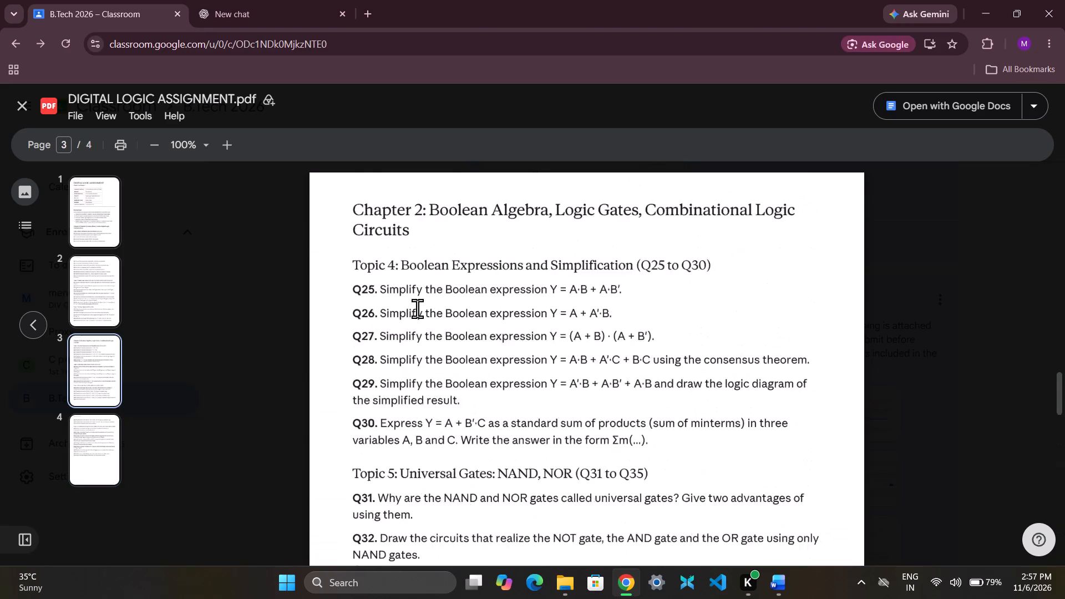
scroll(417, 308, up, 2)
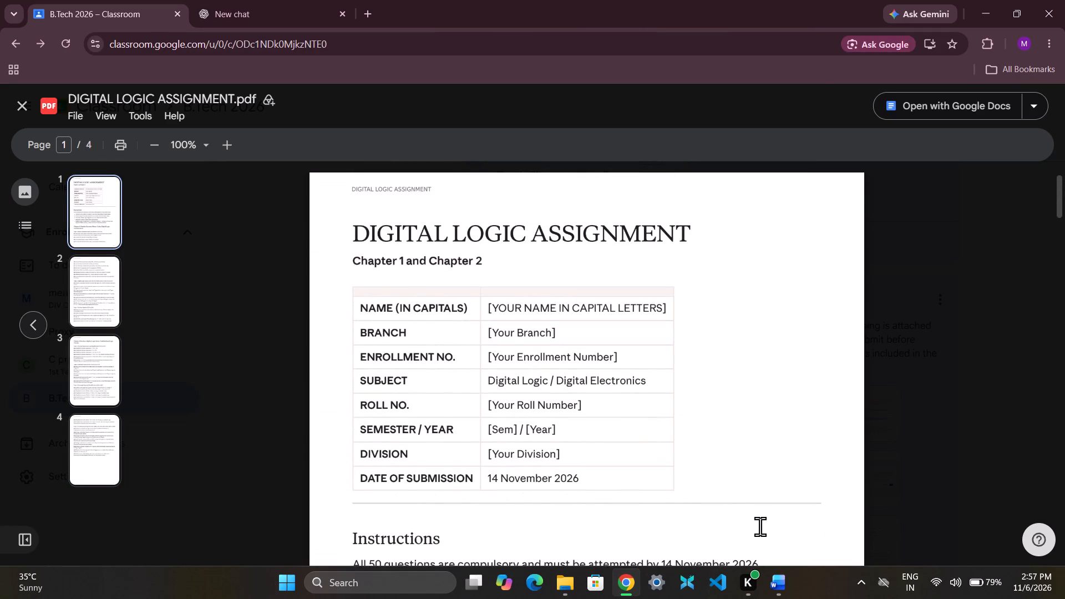
click(777, 578)
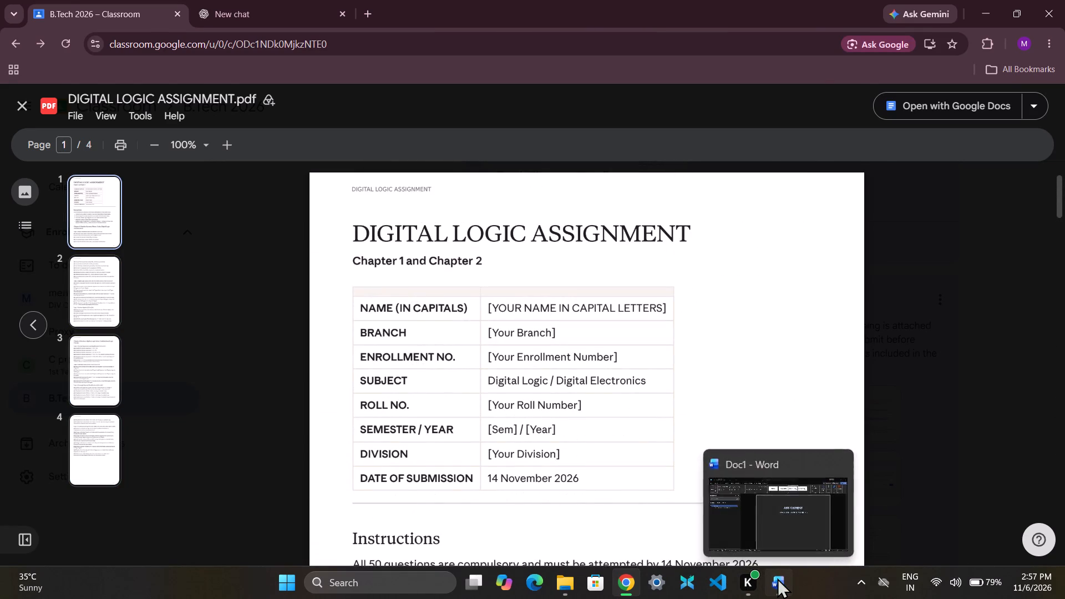
Delete the DIGITAL LOGIC AND DESIGN(DLD) subtitle and the ASSIGNMENT title from the page.
click(768, 269)
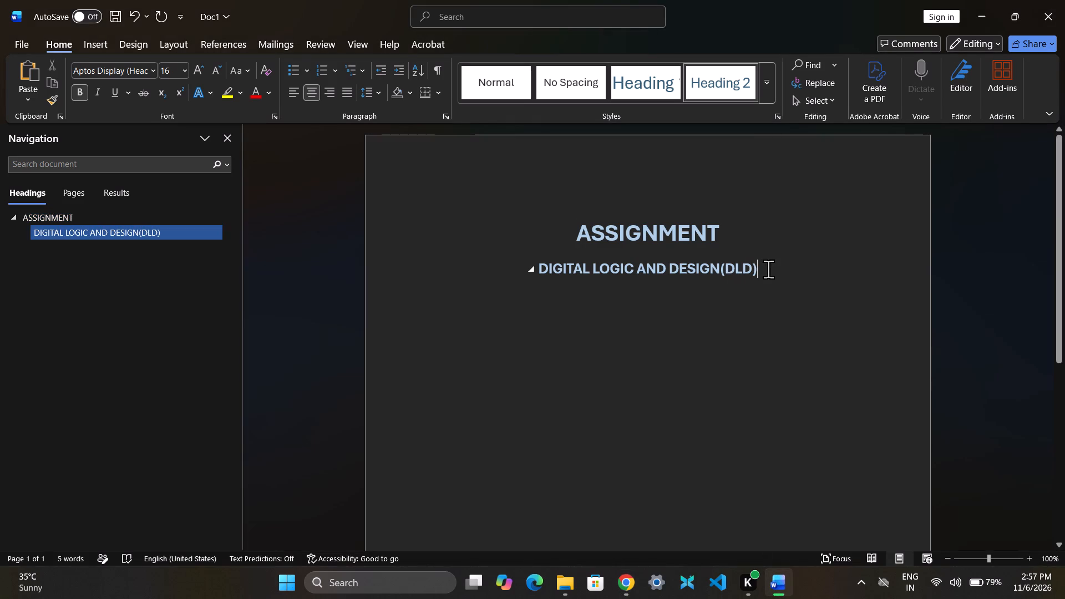
key(BackSpace)
key(BackSpace)
key(BackSpace)
key(BackSpace)
key(BackSpace)
key(BackSpace)
key(BackSpace)
key(BackSpace)
key(BackSpace)
key(BackSpace)
key(BackSpace)
key(BackSpace)
key(BackSpace)
key(BackSpace)
key(BackSpace)
key(BackSpace)
key(BackSpace)
key(BackSpace)
key(BackSpace)
key(BackSpace)
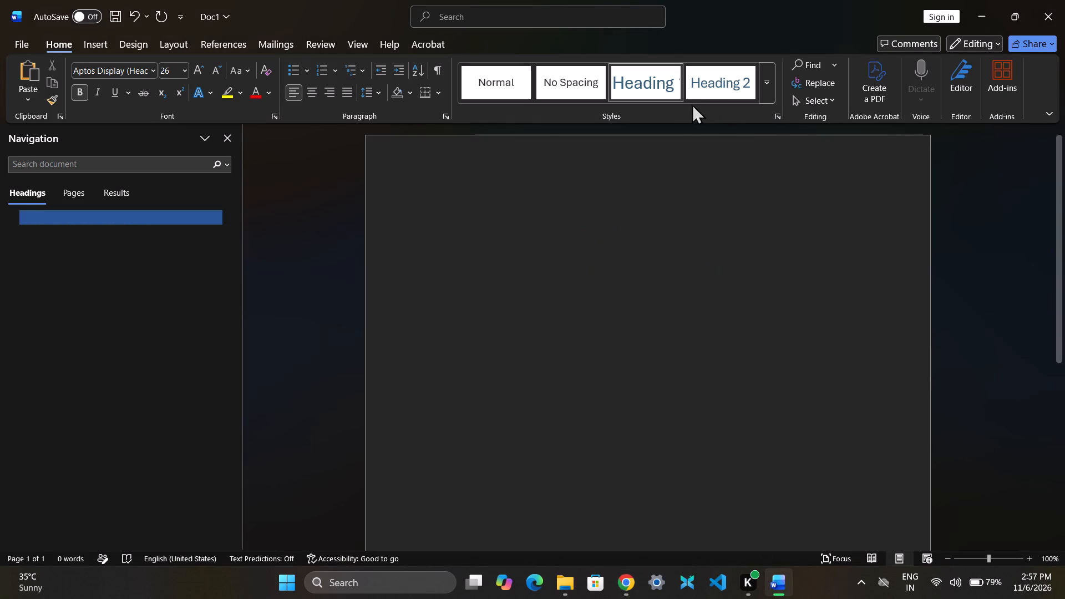
Centre the empty heading line and enter DIGITAL LOGIC AND DESIGN ASSIGNMENT in capitals as the title.
click(308, 92)
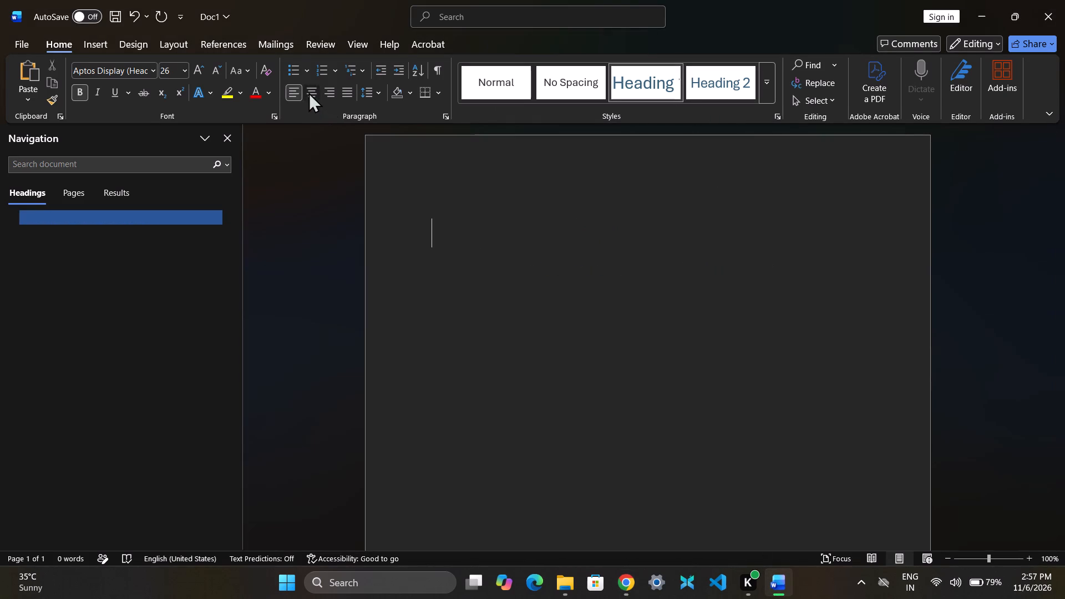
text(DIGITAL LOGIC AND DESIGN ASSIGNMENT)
Increase the font size of the title's first line, DIGITAL LOGIC AND DESIGN, to 28.
click(395, 212)
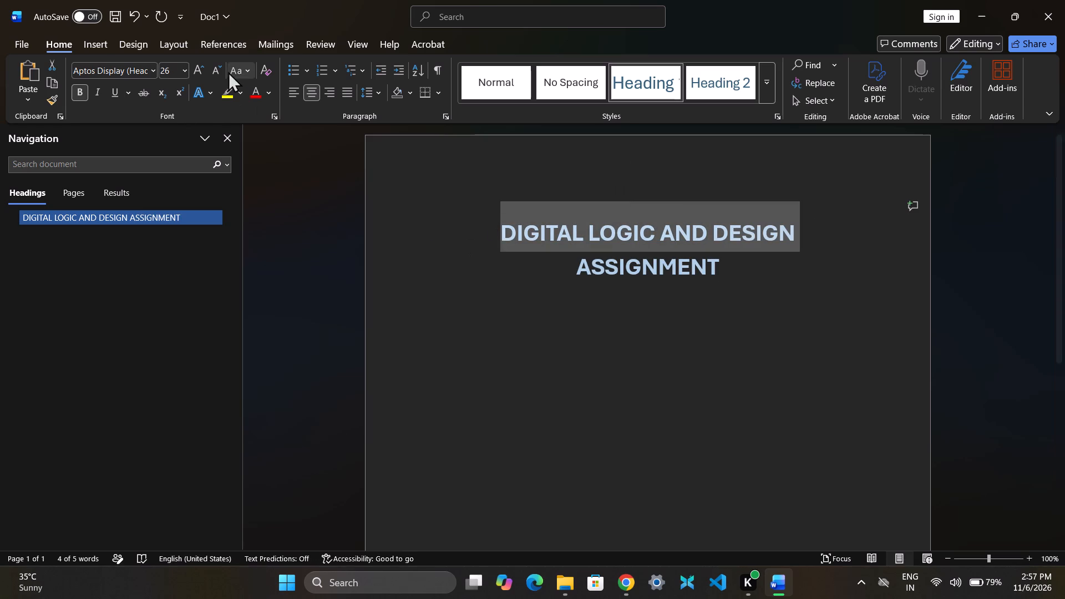
click(199, 65)
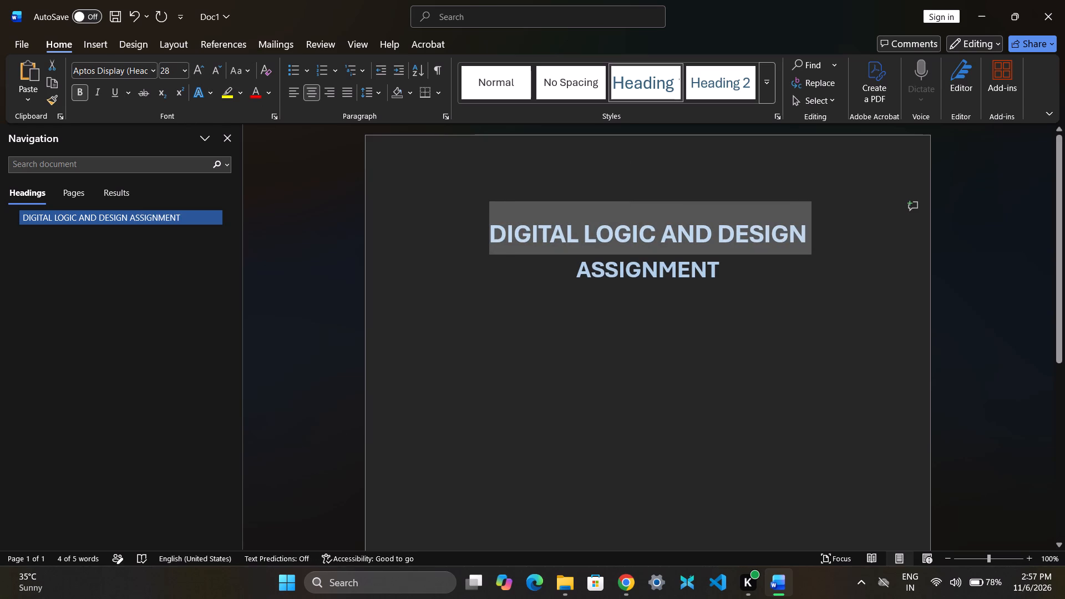
click(419, 185)
click(419, 185)
click(446, 285)
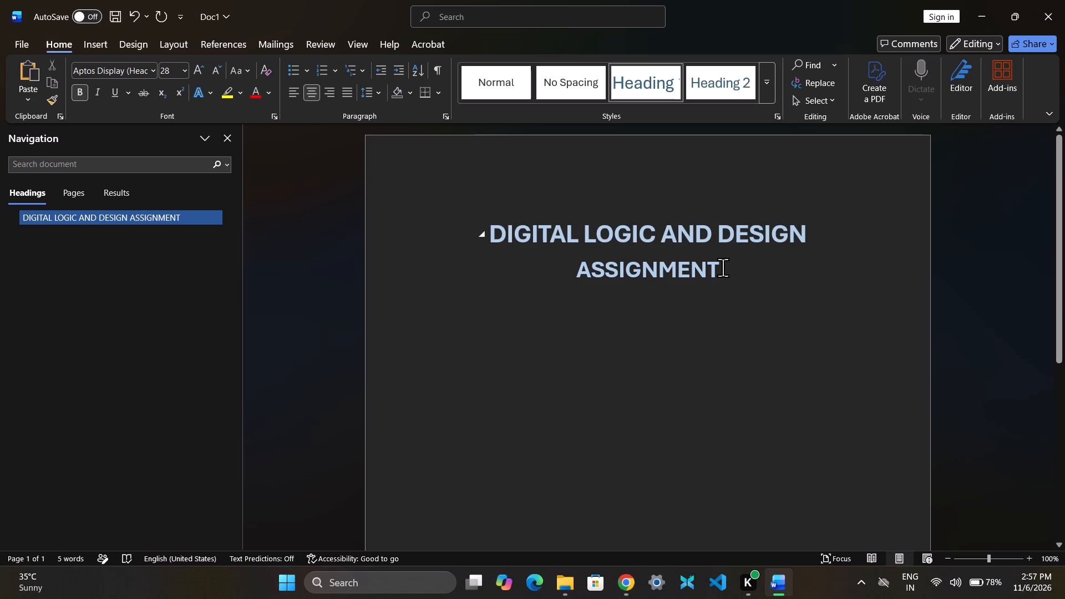
Switch to Chrome, check the title formatting on page 1 of the assignment PDF, and return to Word.
double_click(637, 598)
click(637, 598)
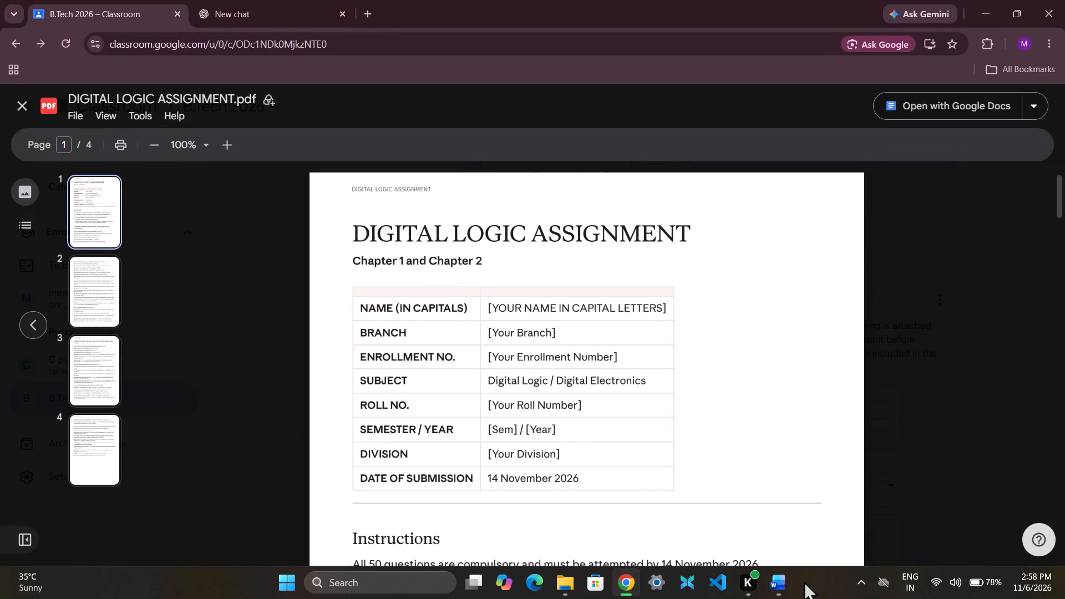
click(775, 581)
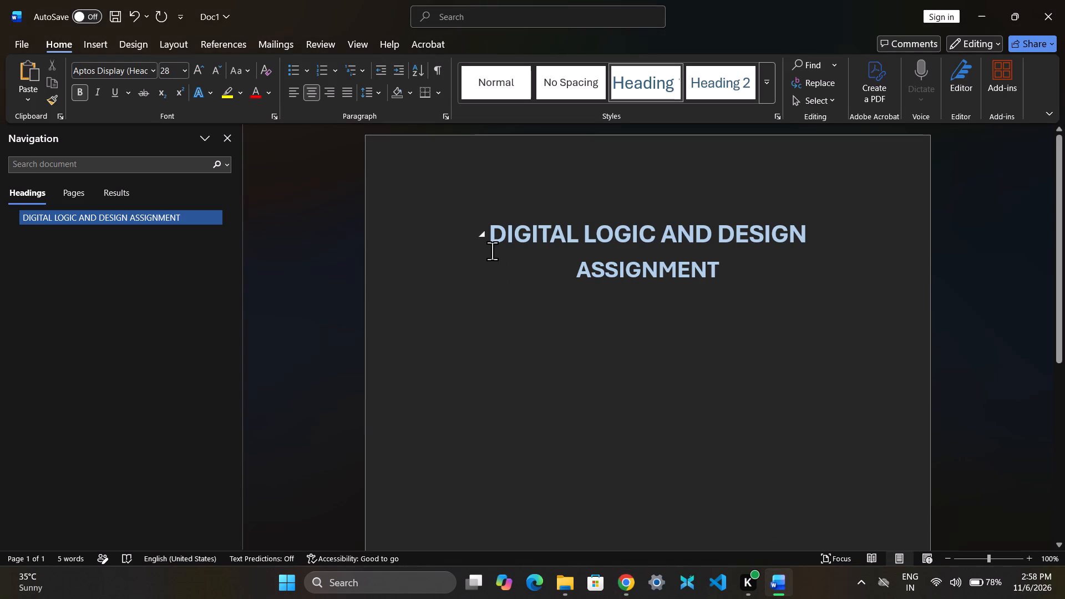
Remove the bold formatting from the whole DIGITAL LOGIC AND DESIGN ASSIGNMENT title.
drag(492, 243, 668, 284)
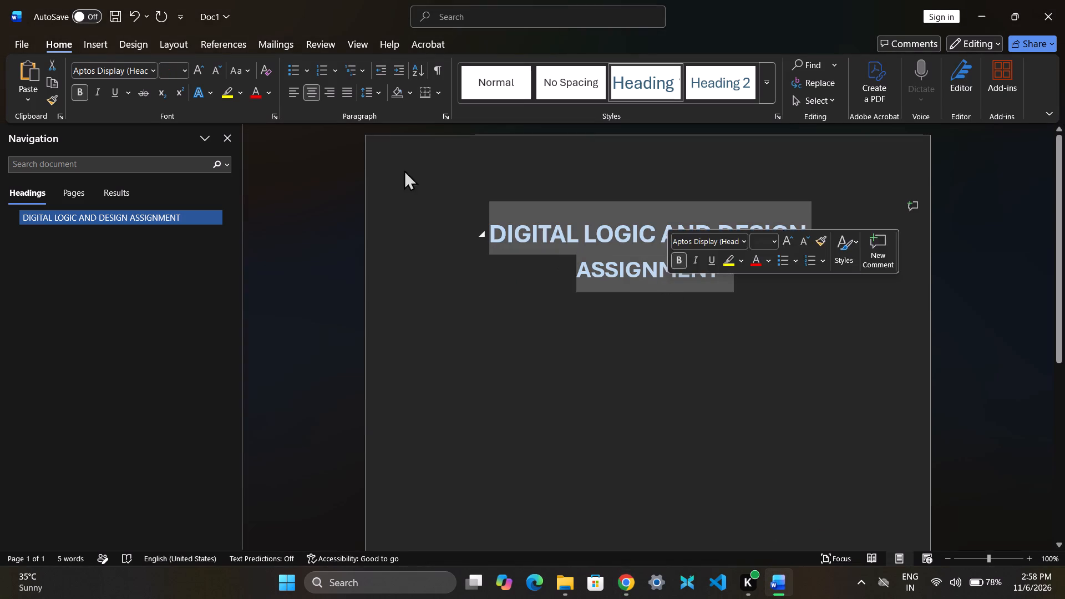
click(79, 87)
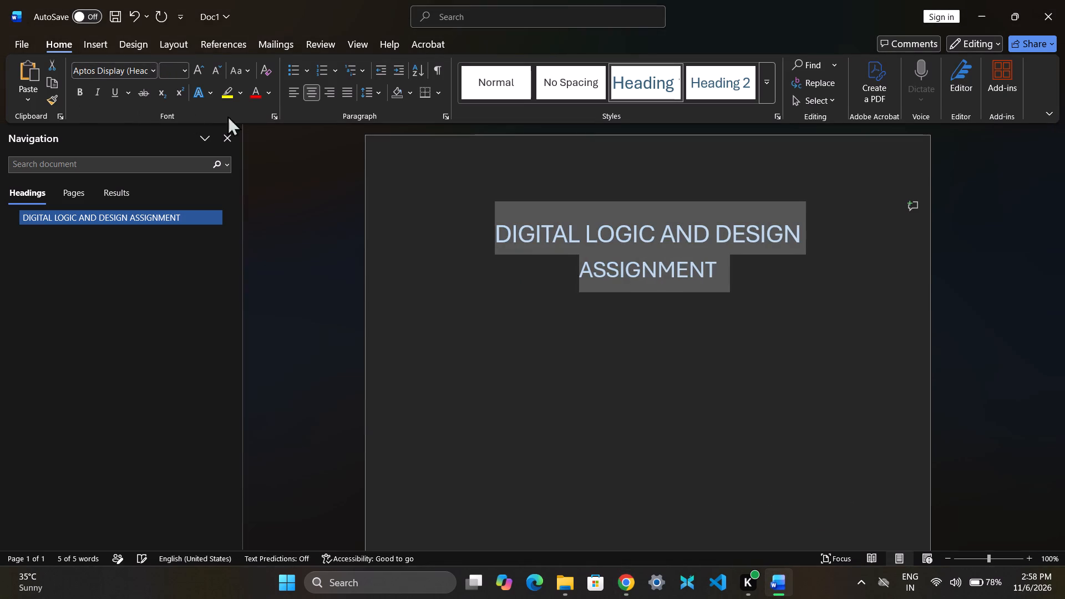
Set the whole DIGITAL LOGIC AND DESIGN ASSIGNMENT title to the Times New Roman font and make it bold.
click(151, 73)
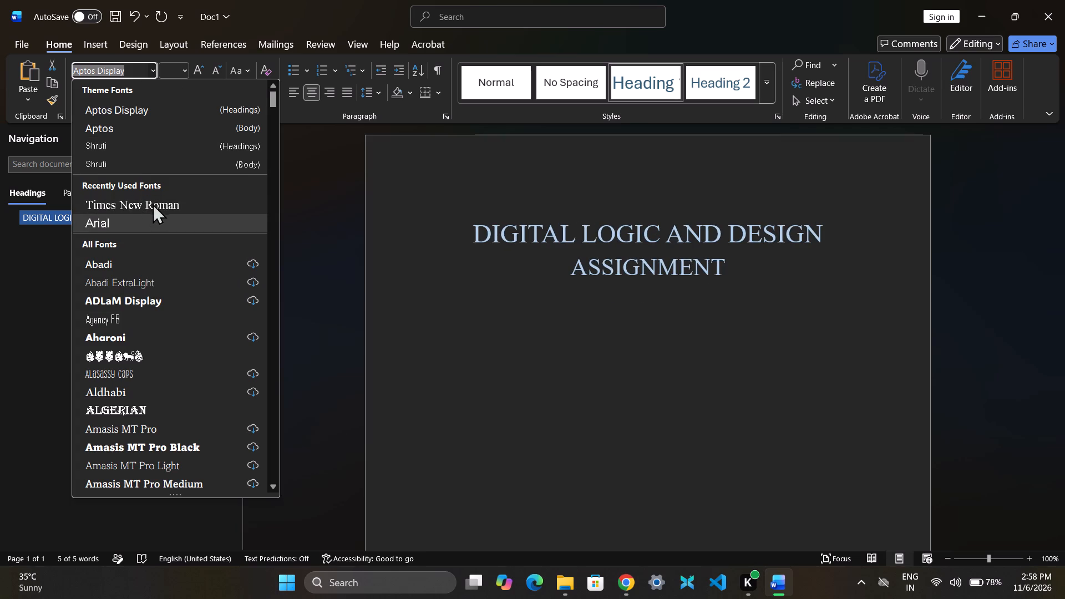
click(153, 202)
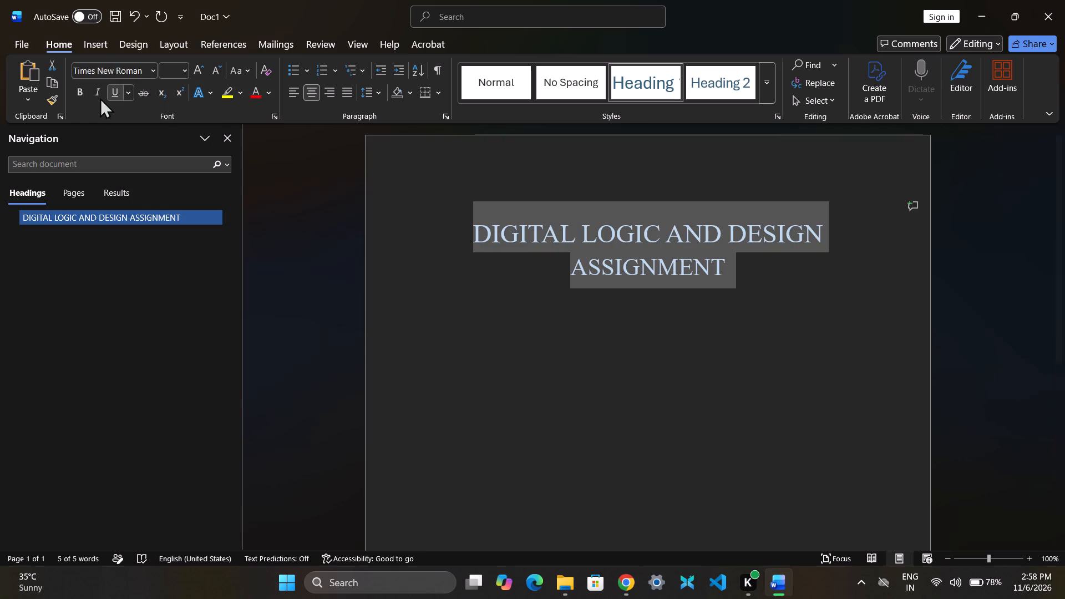
click(80, 94)
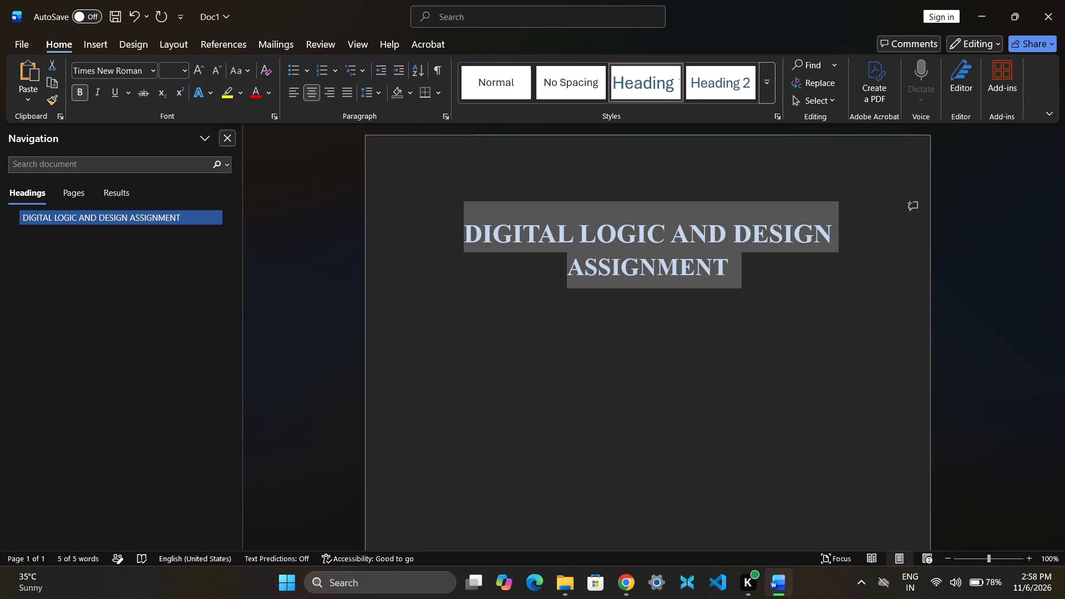
click(301, 163)
click(324, 256)
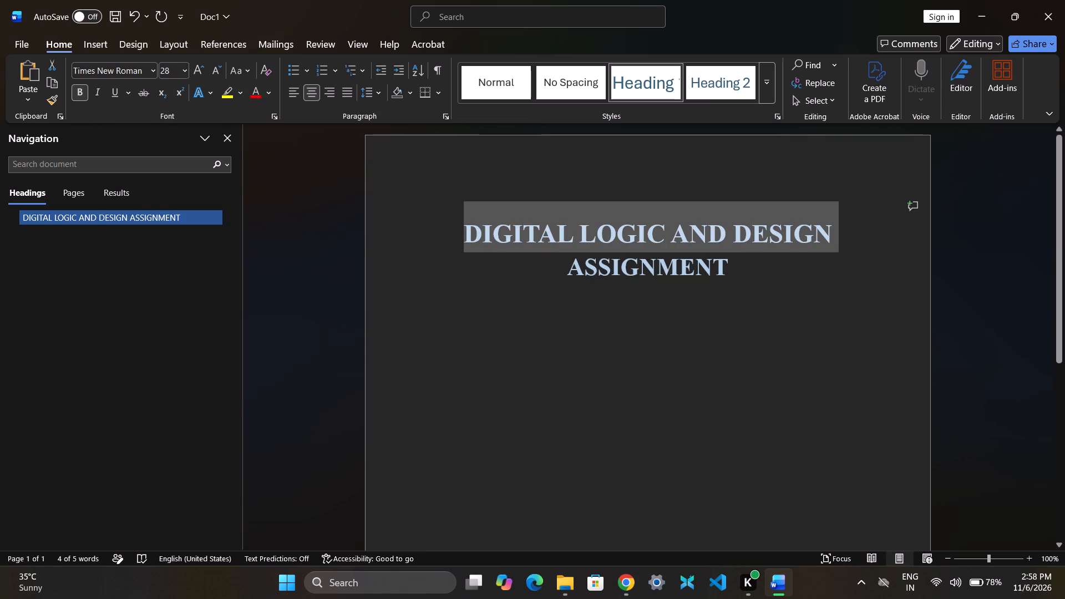
click(352, 327)
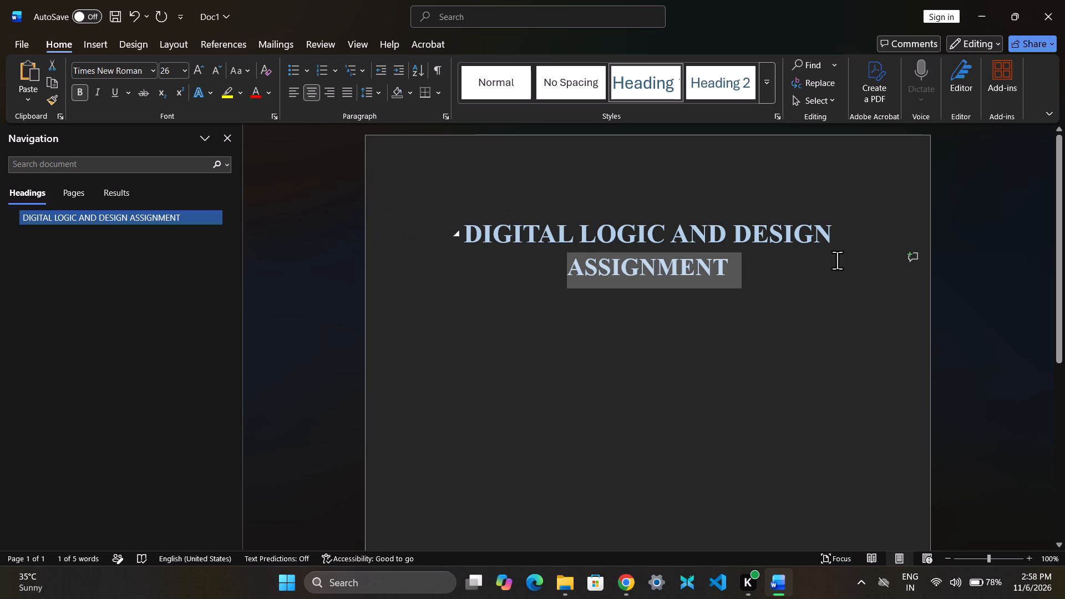
click(802, 272)
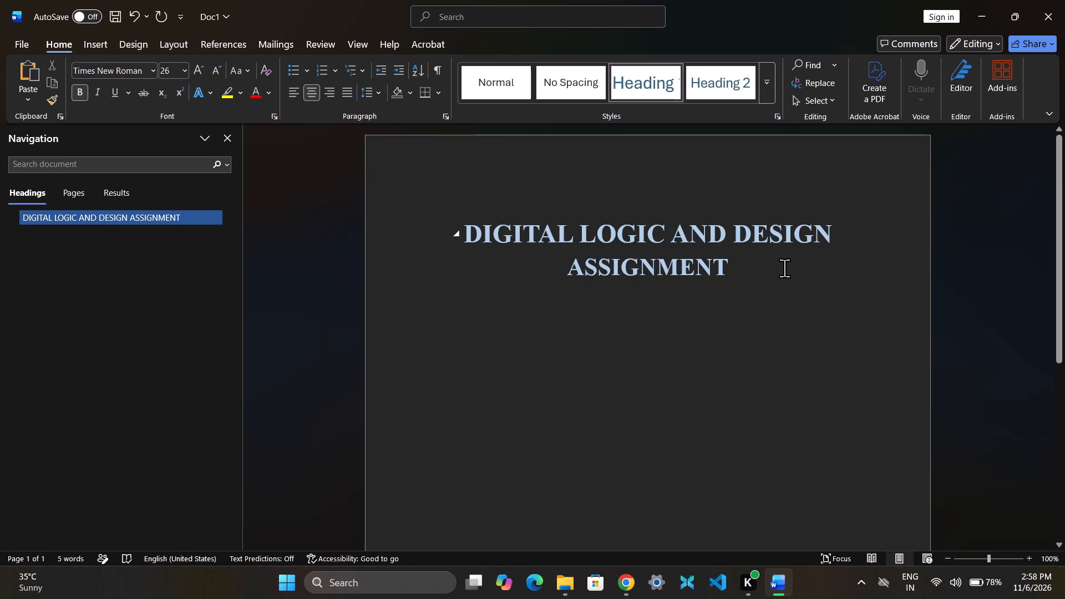
Change the font colour of the whole two-line title to the black theme colour.
right_drag(784, 268, 491, 224)
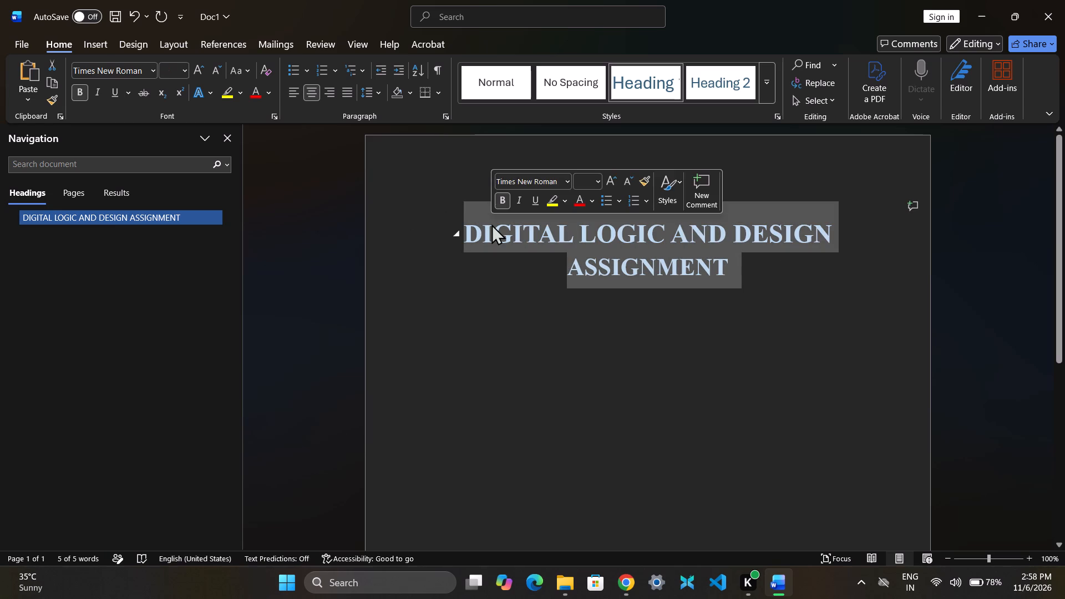
click(258, 95)
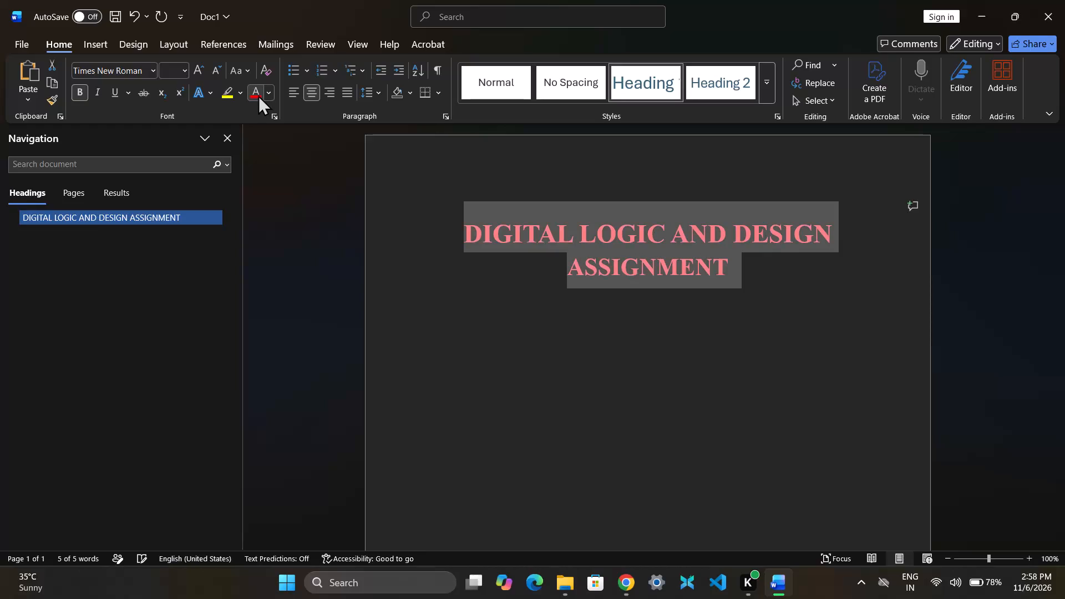
click(266, 93)
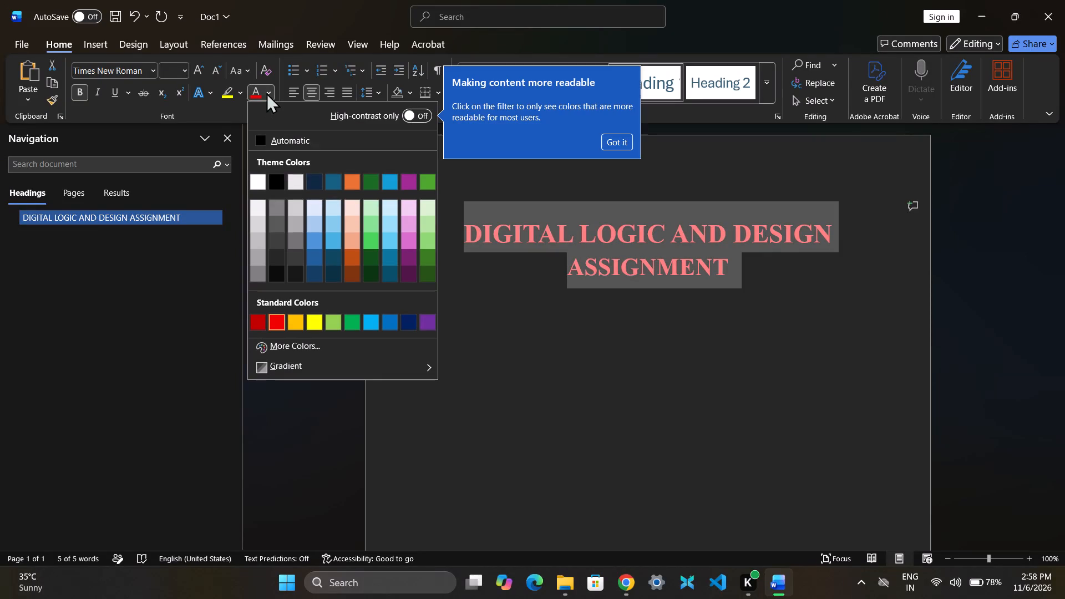
click(275, 182)
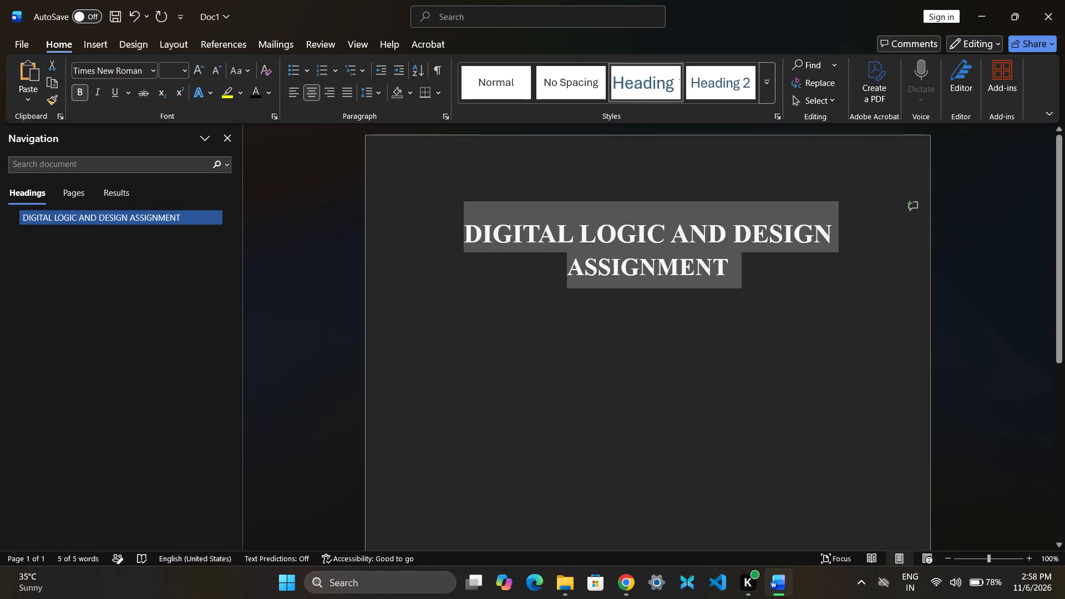
click(275, 182)
click(275, 182)
click(275, 182)
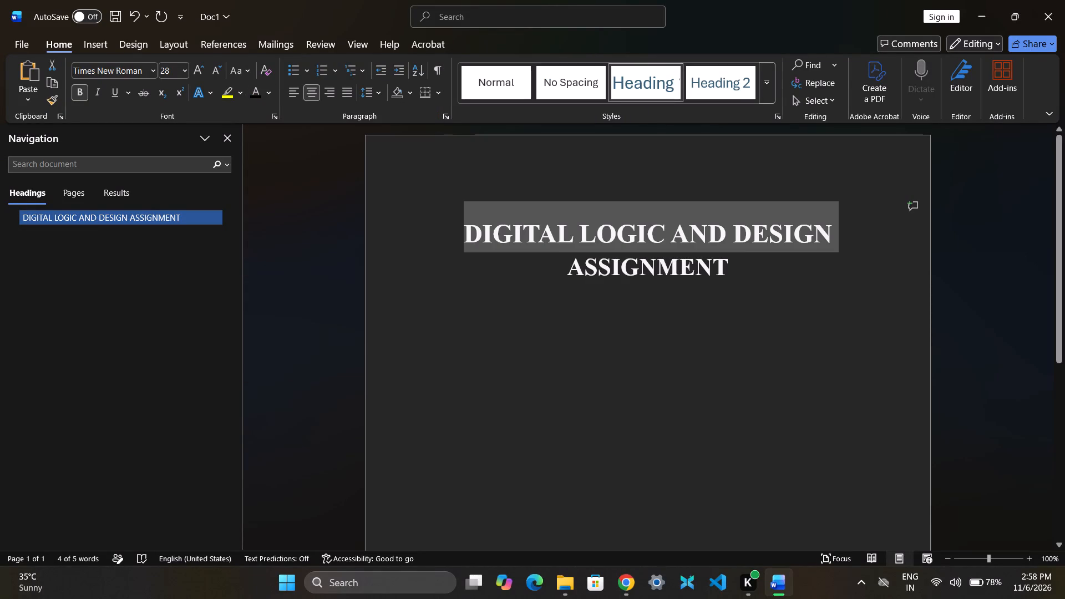
click(283, 248)
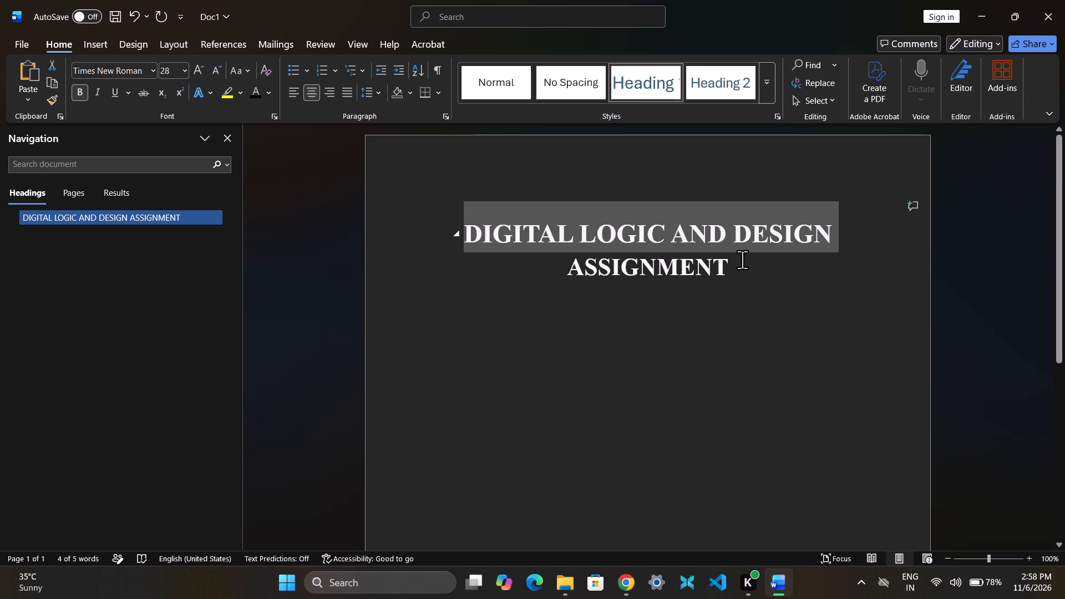
click(742, 265)
click(742, 265)
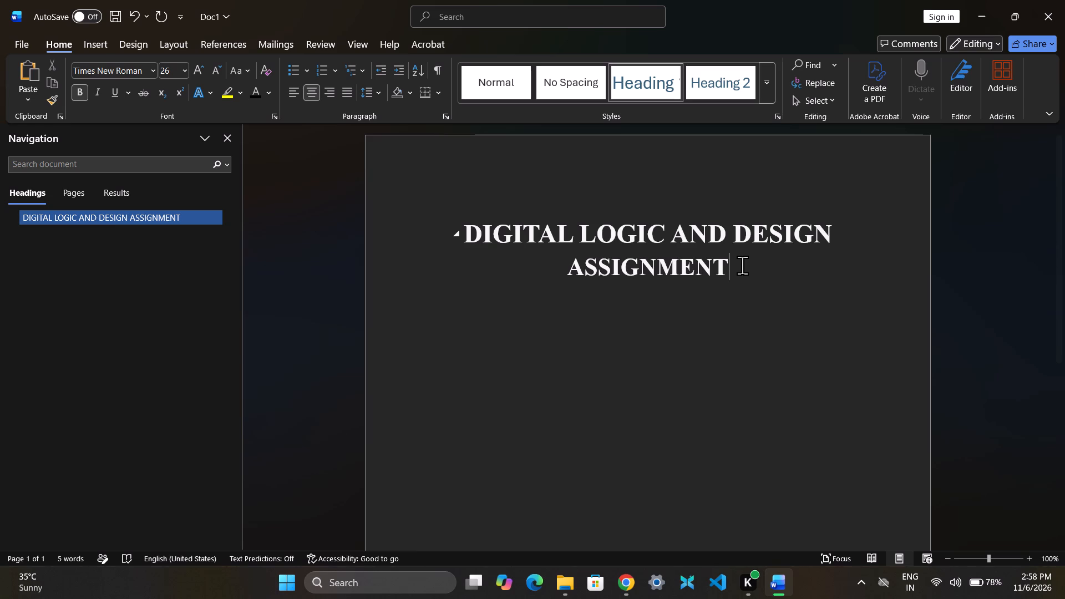
Switch to Chrome, check the student details table on page 1 of the assignment PDF, and return to Word.
click(620, 577)
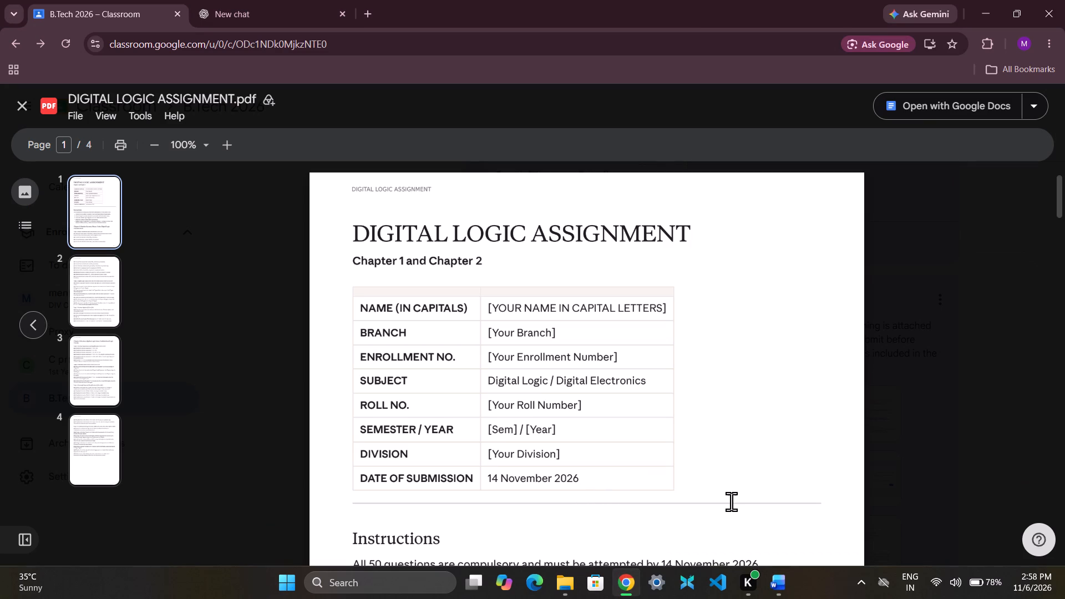
click(778, 590)
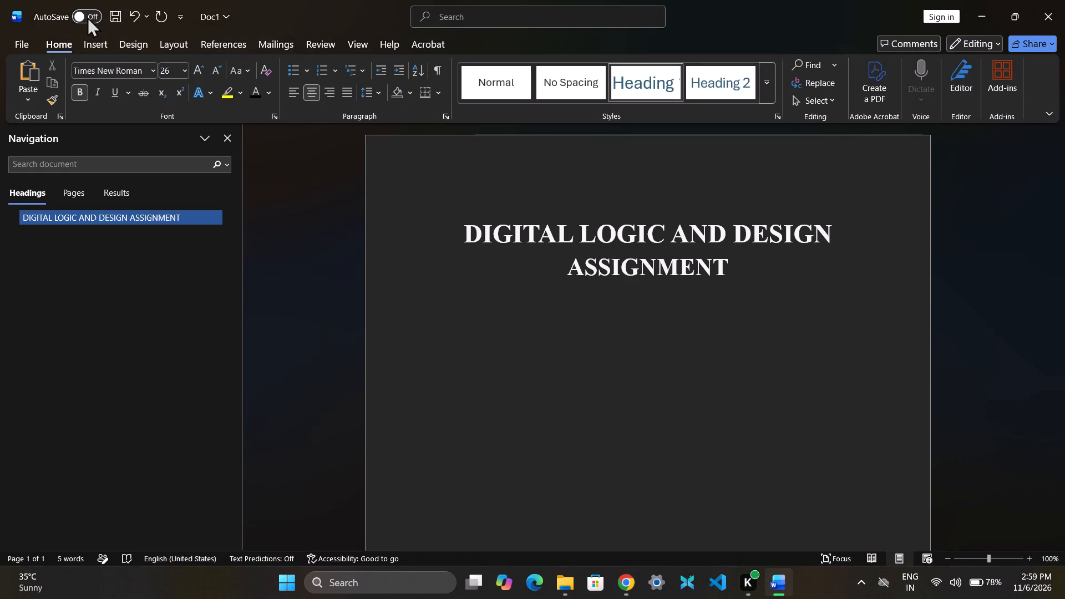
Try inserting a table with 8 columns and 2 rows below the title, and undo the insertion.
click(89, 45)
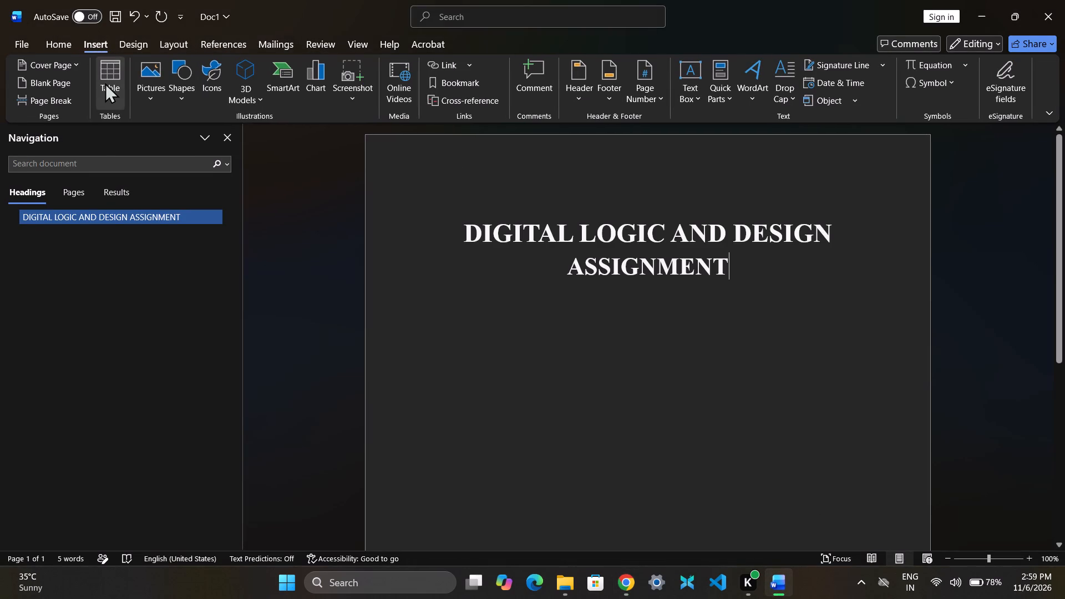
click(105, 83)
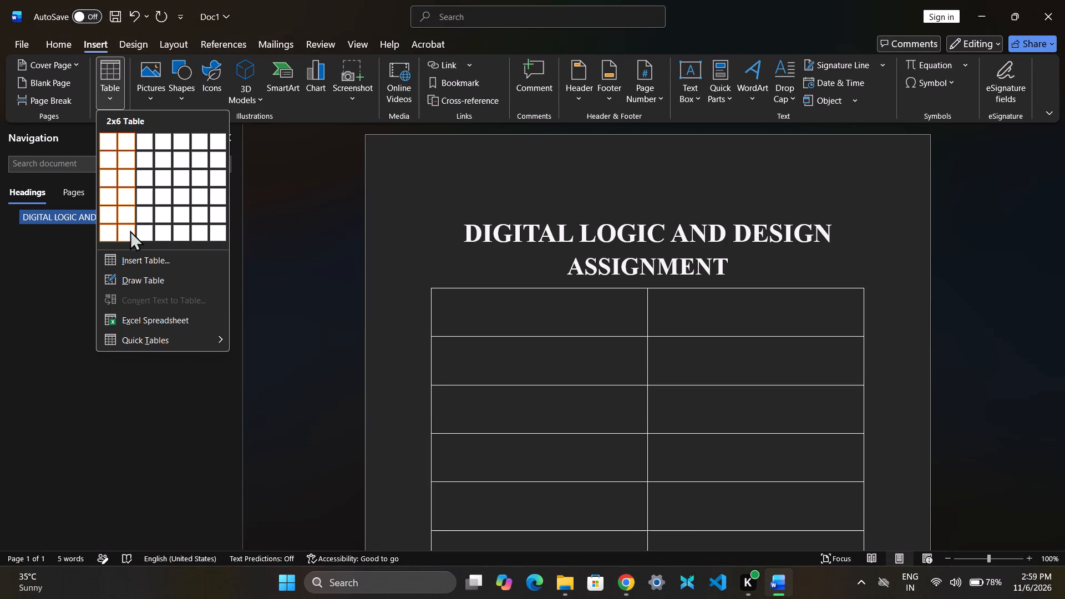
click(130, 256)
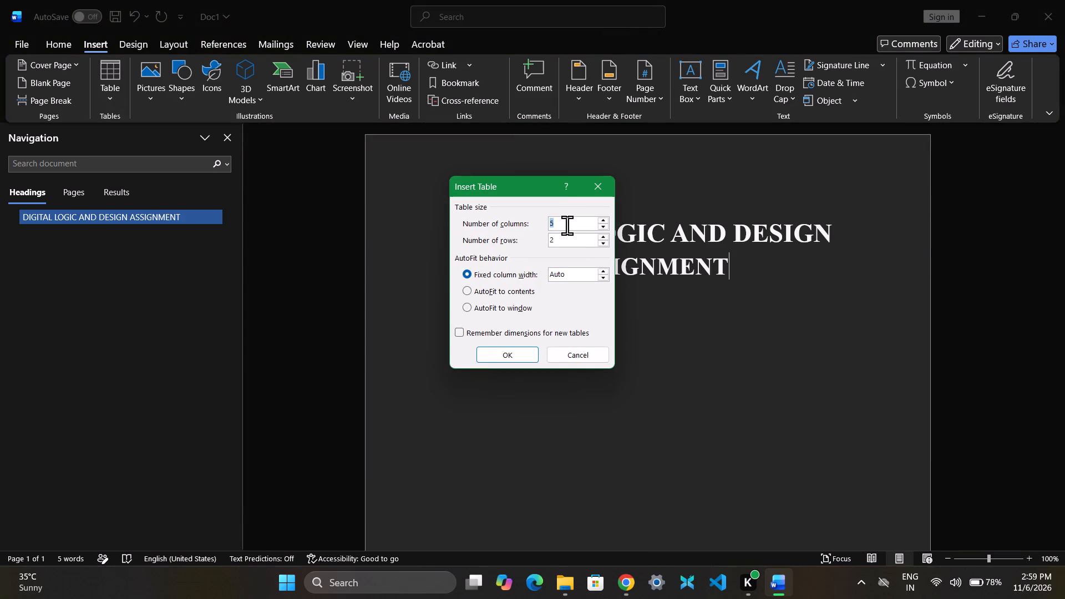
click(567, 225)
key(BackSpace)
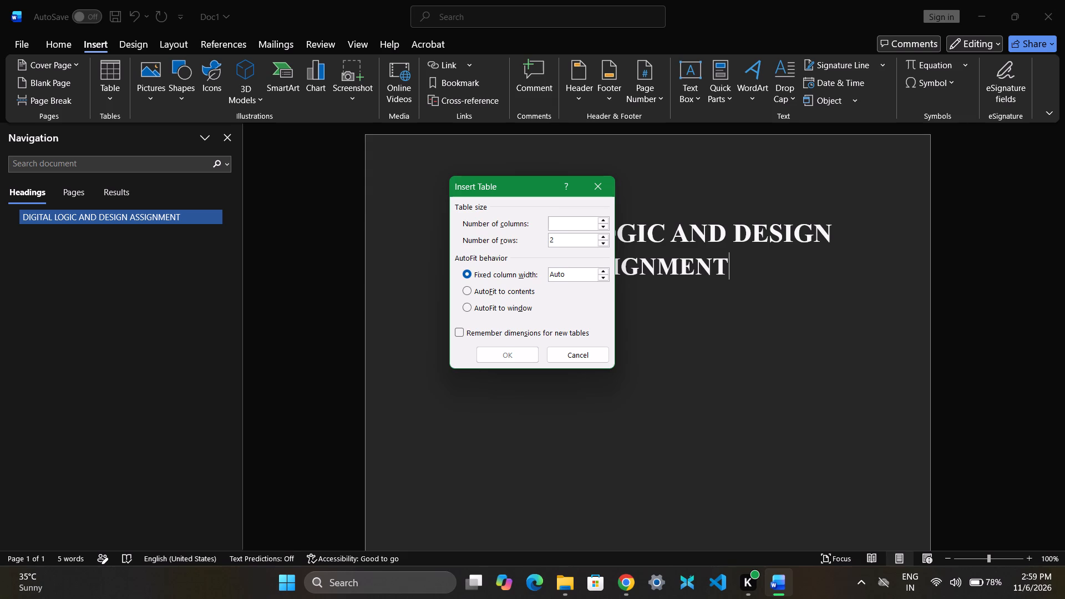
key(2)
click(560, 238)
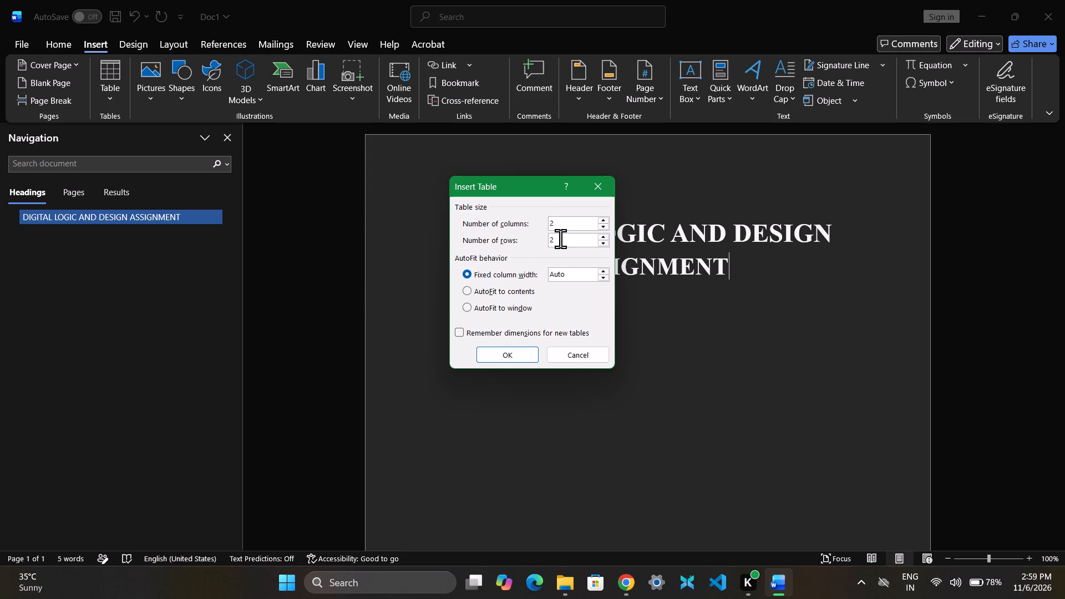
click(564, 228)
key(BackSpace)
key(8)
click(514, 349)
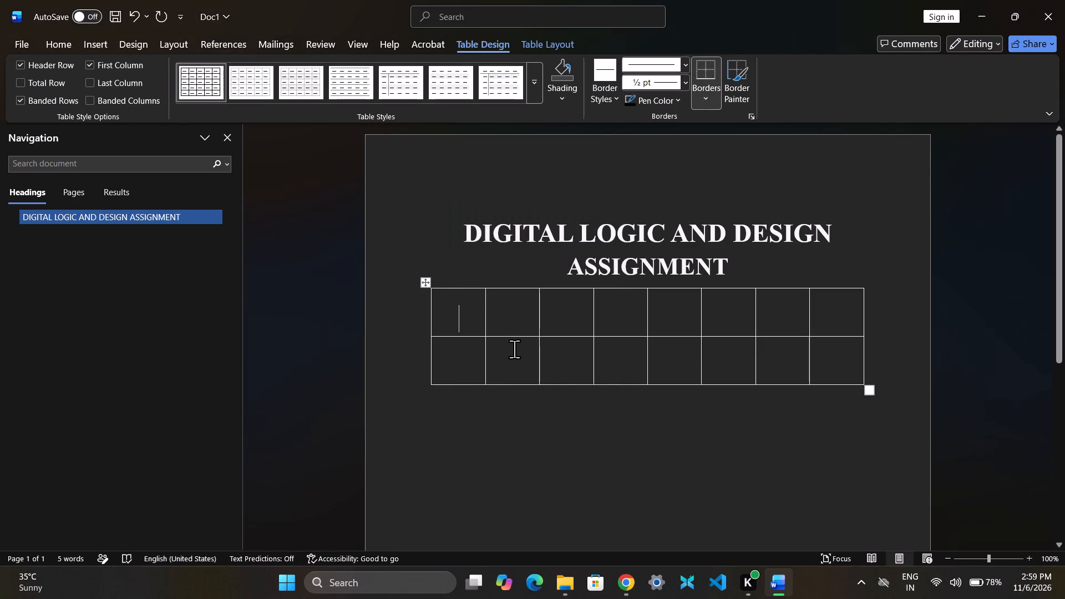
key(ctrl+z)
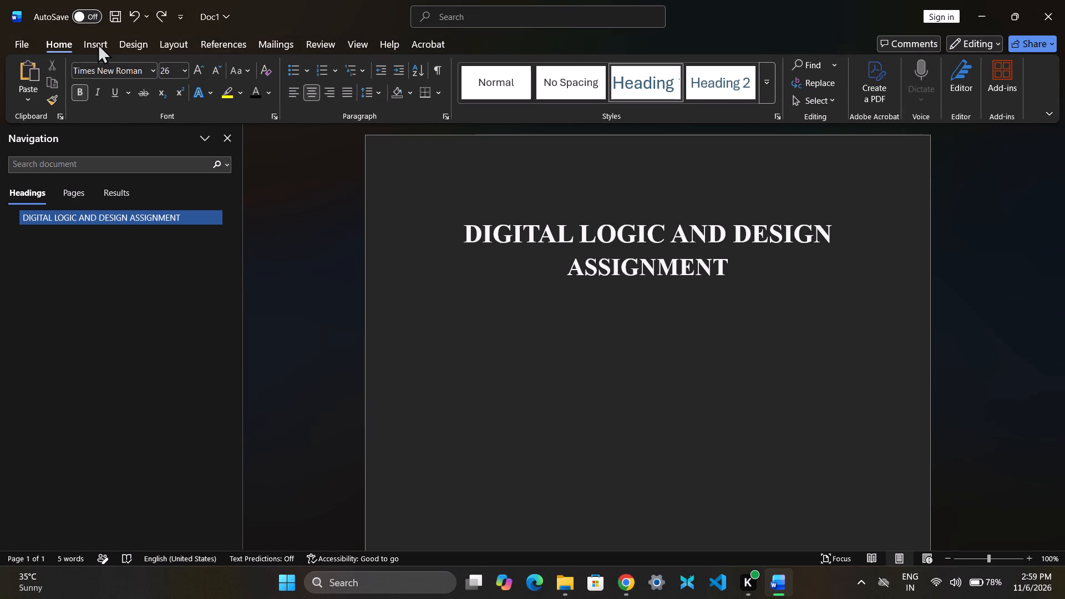
Insert a table with 2 columns and 8 rows directly below the assignment title.
click(98, 43)
click(105, 74)
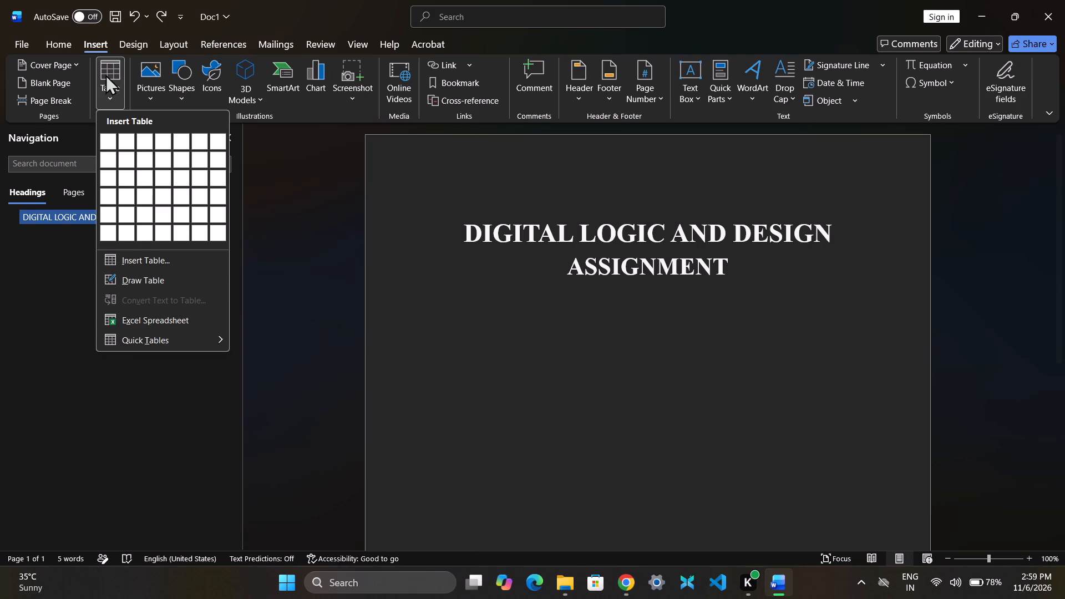
click(138, 264)
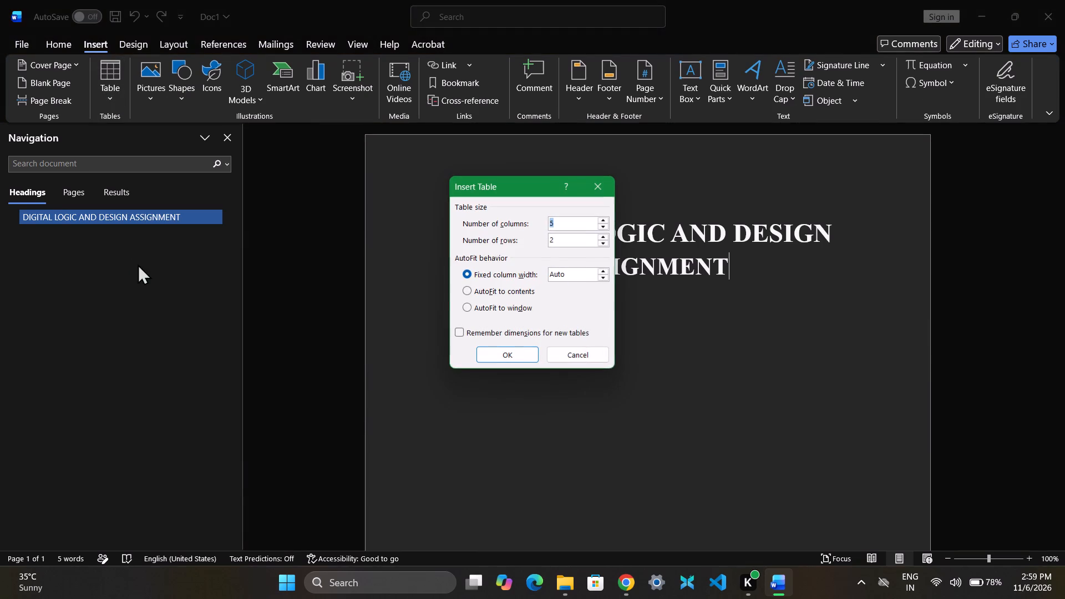
click(559, 224)
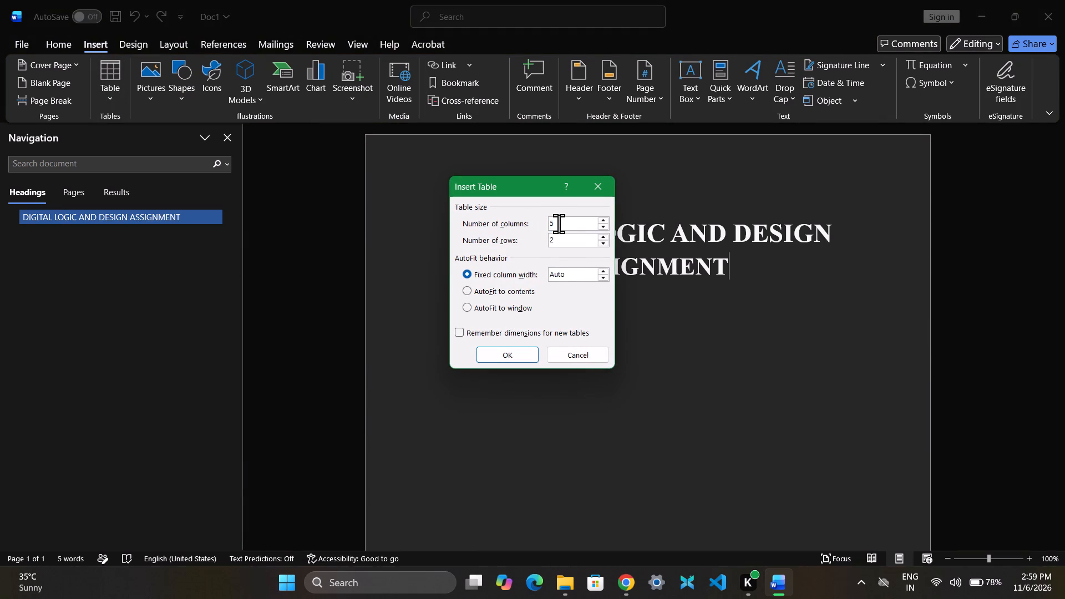
key(BackSpace)
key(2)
click(569, 236)
key(BackSpace)
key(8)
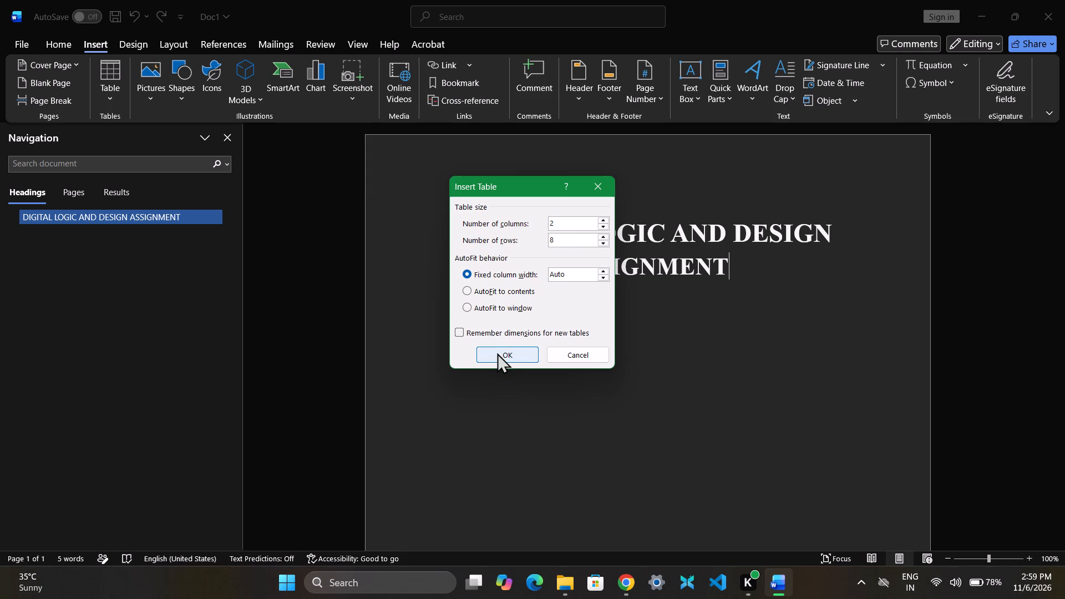
click(497, 353)
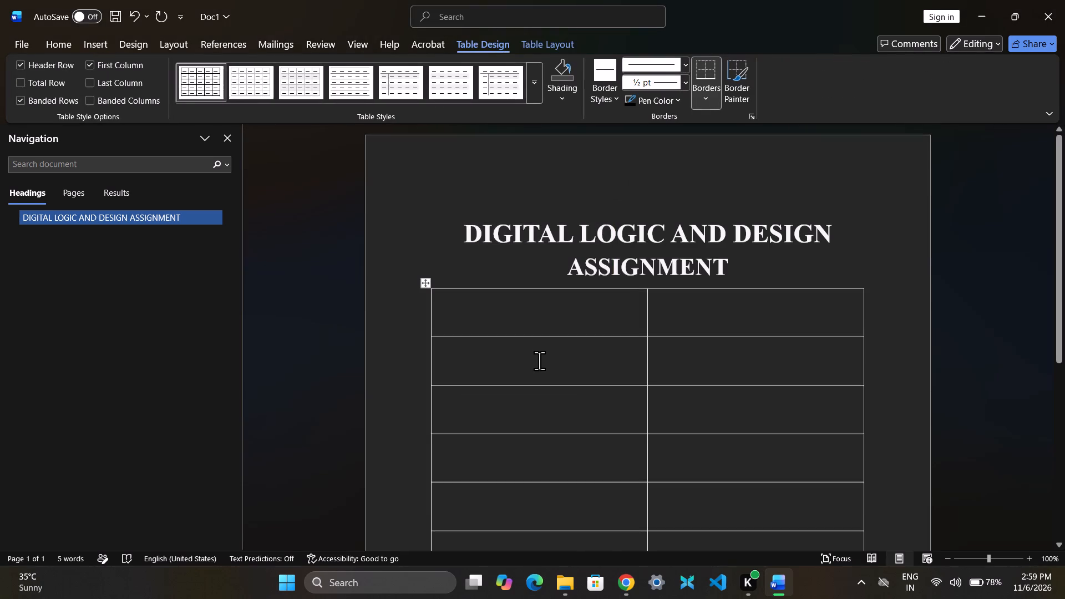
scroll(539, 361, up, 1)
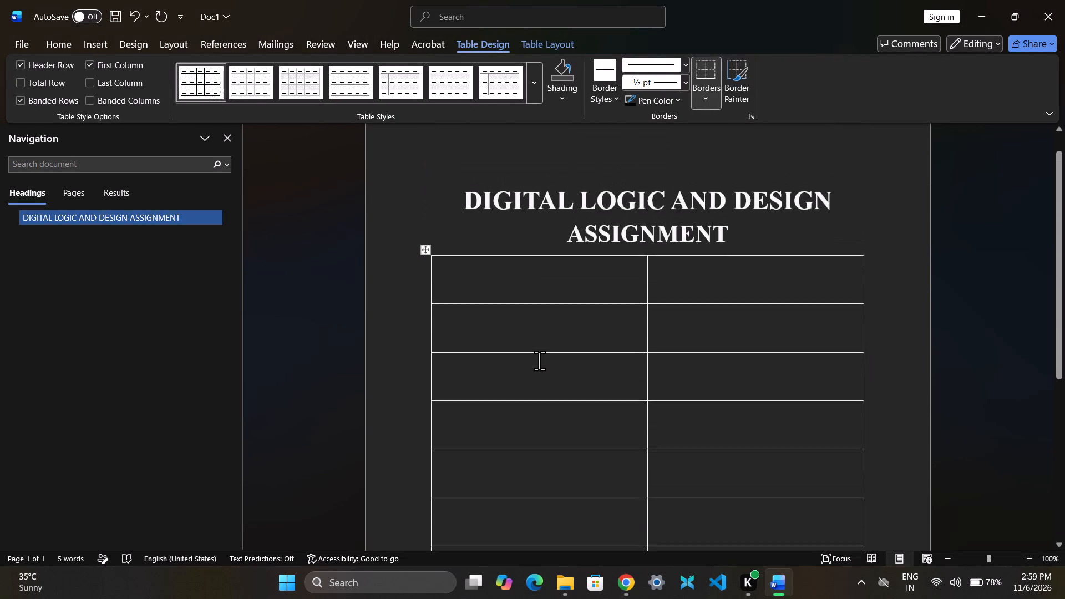
scroll(539, 361, up, 1)
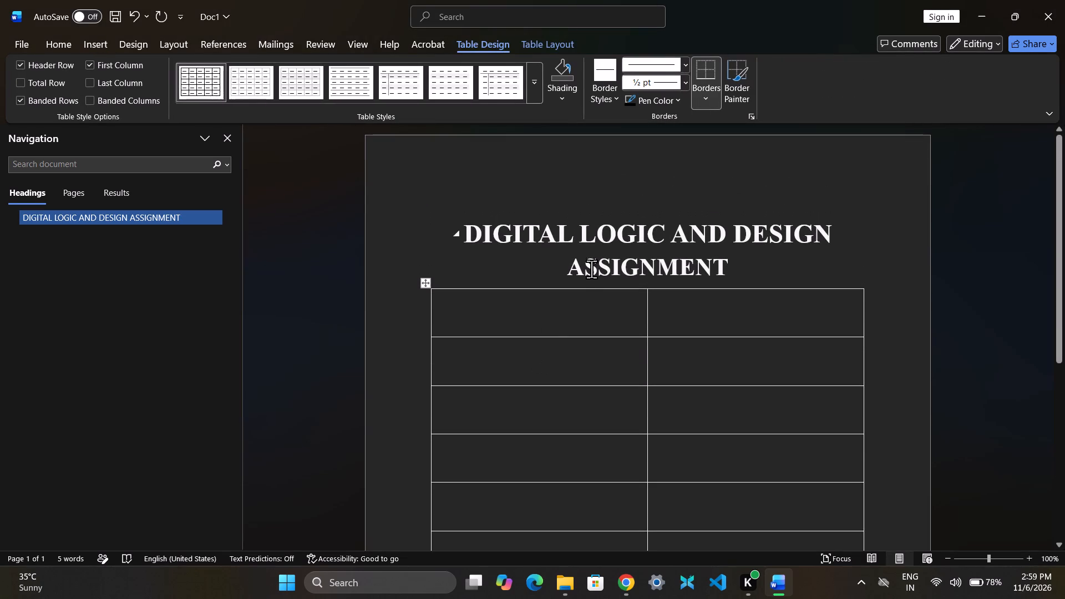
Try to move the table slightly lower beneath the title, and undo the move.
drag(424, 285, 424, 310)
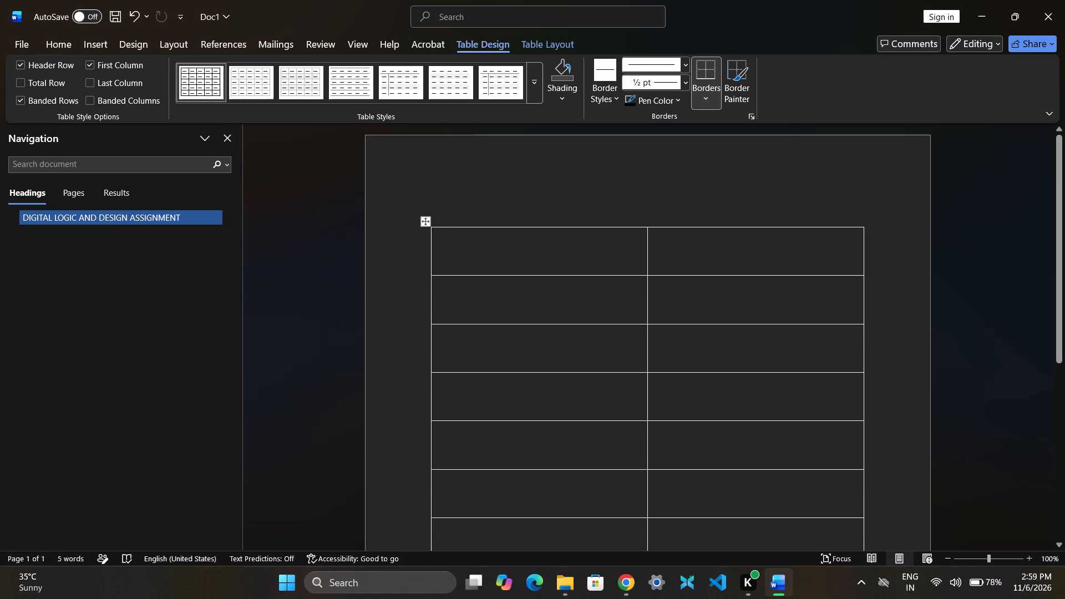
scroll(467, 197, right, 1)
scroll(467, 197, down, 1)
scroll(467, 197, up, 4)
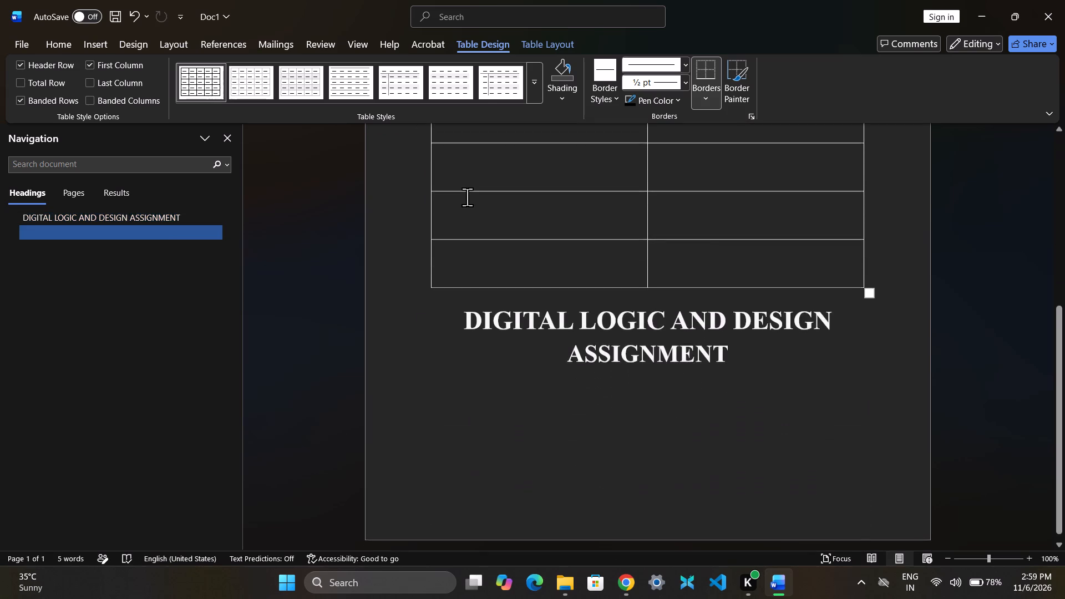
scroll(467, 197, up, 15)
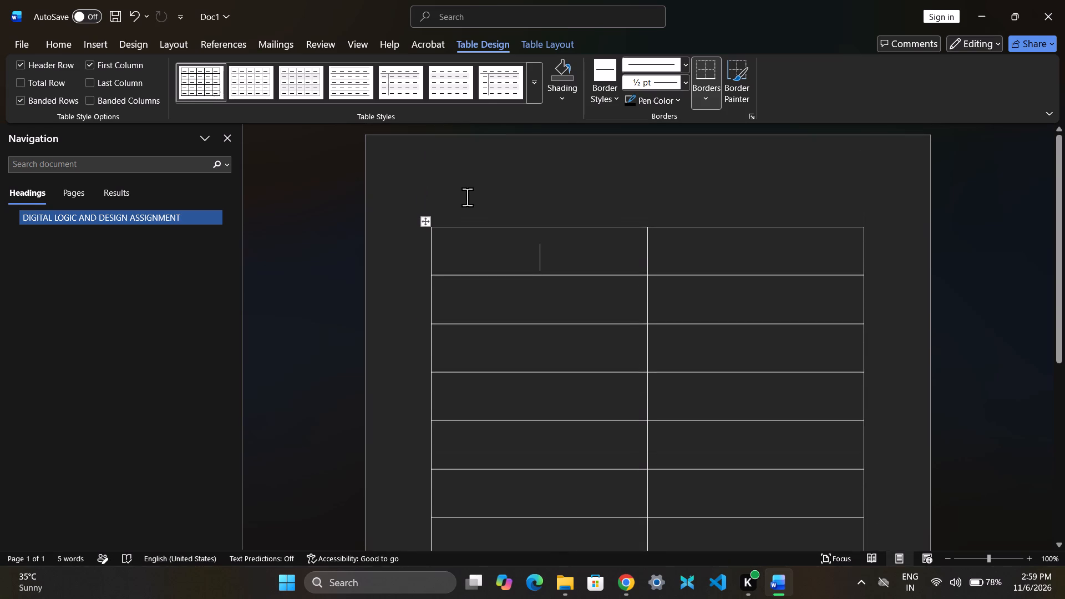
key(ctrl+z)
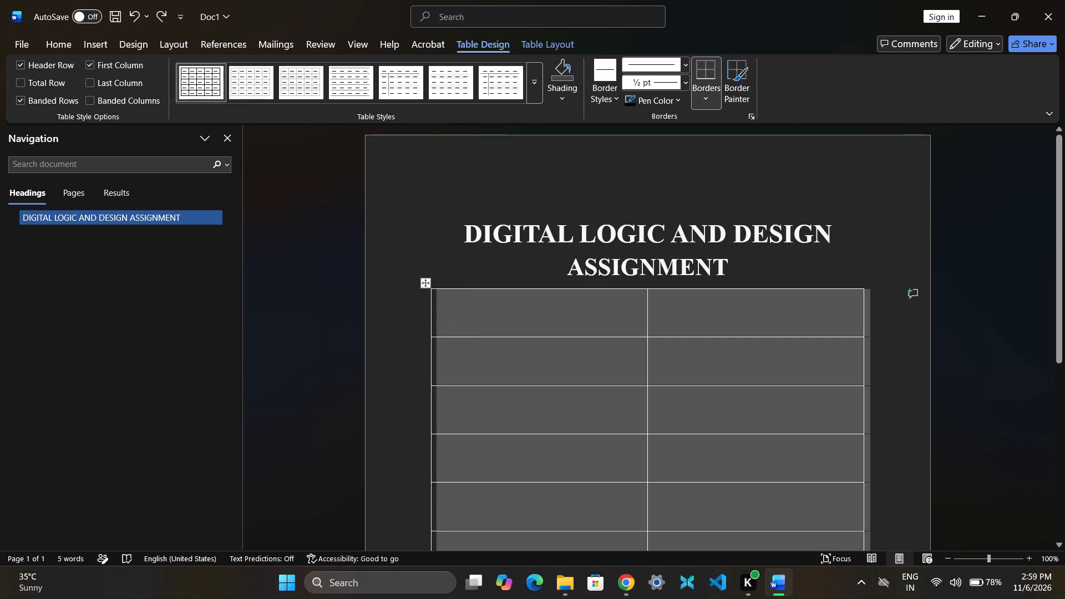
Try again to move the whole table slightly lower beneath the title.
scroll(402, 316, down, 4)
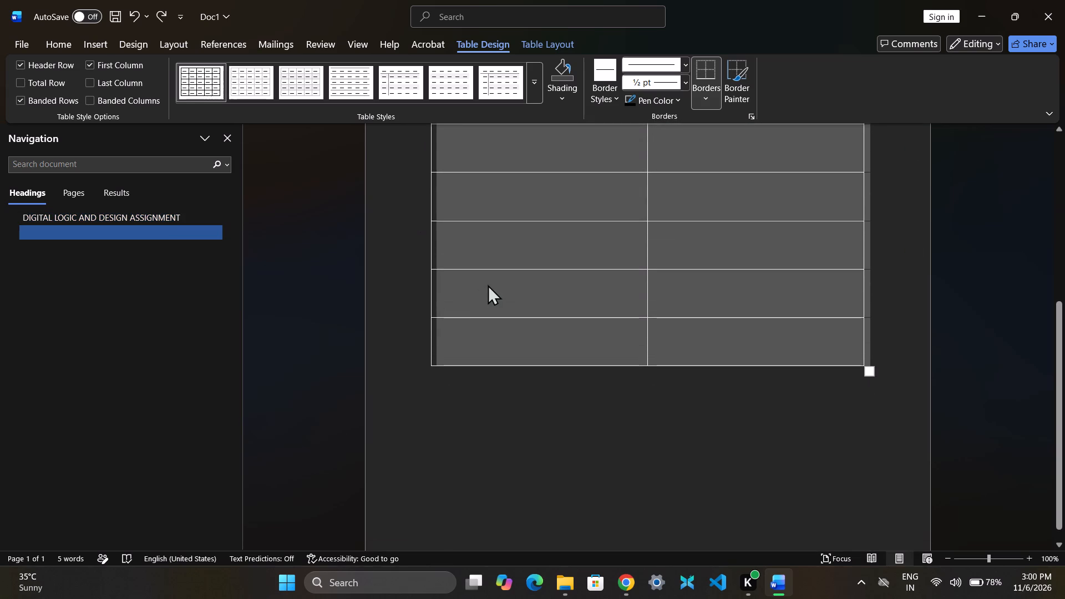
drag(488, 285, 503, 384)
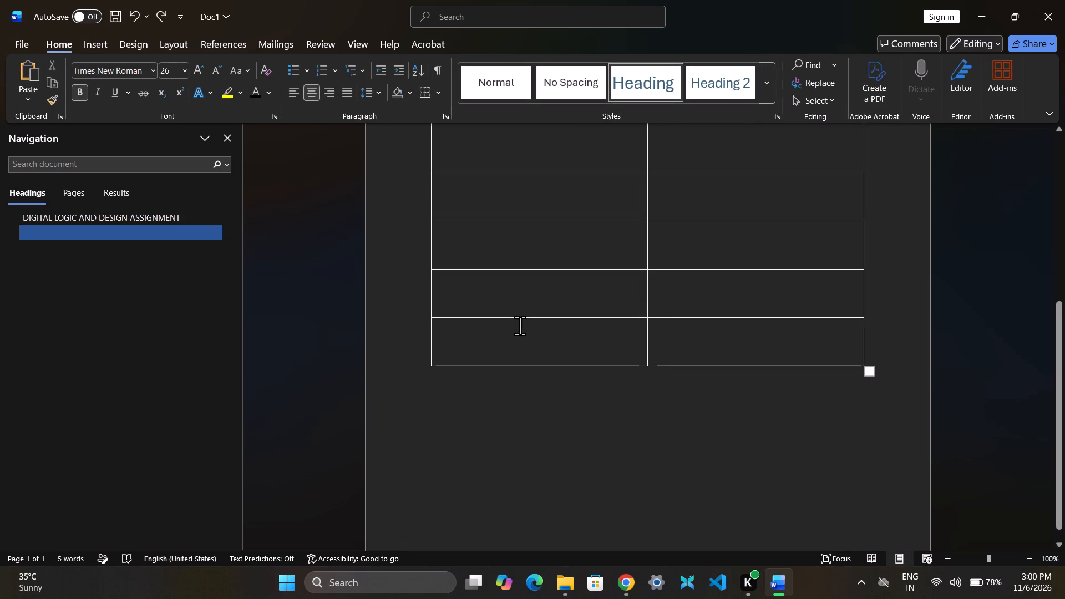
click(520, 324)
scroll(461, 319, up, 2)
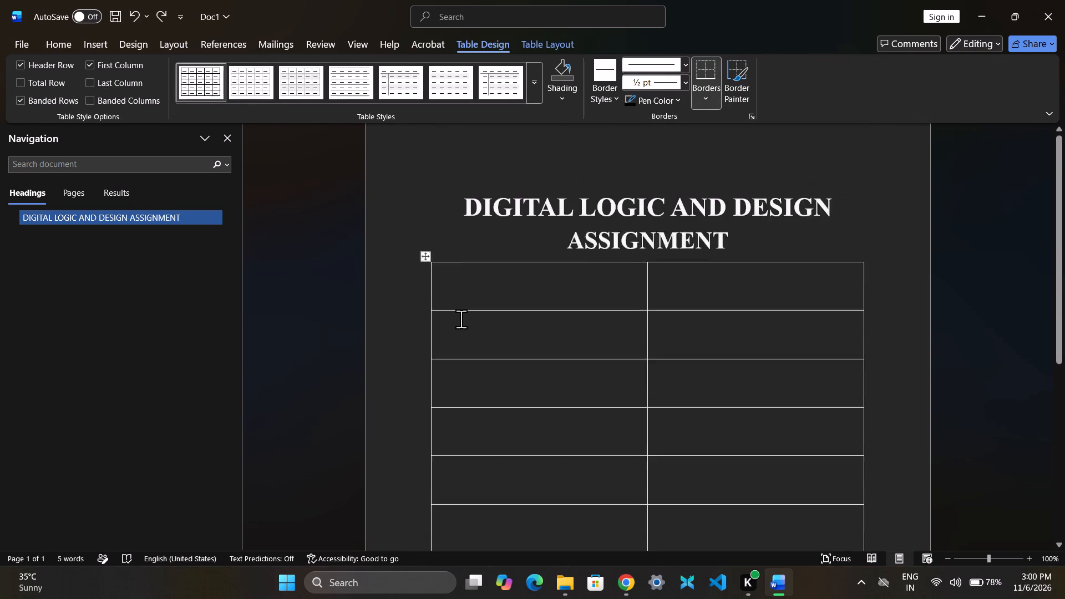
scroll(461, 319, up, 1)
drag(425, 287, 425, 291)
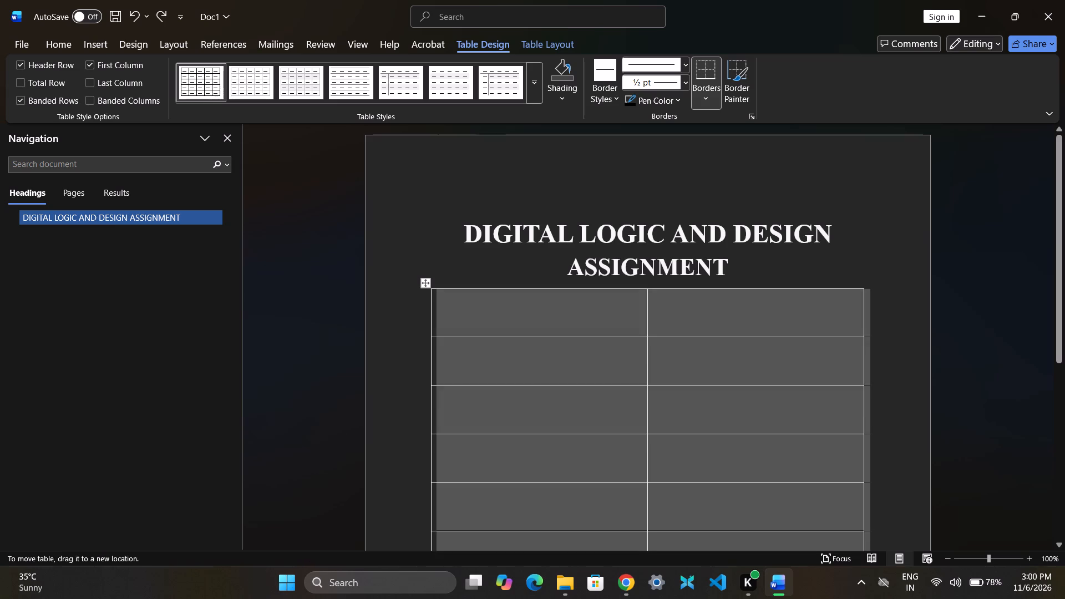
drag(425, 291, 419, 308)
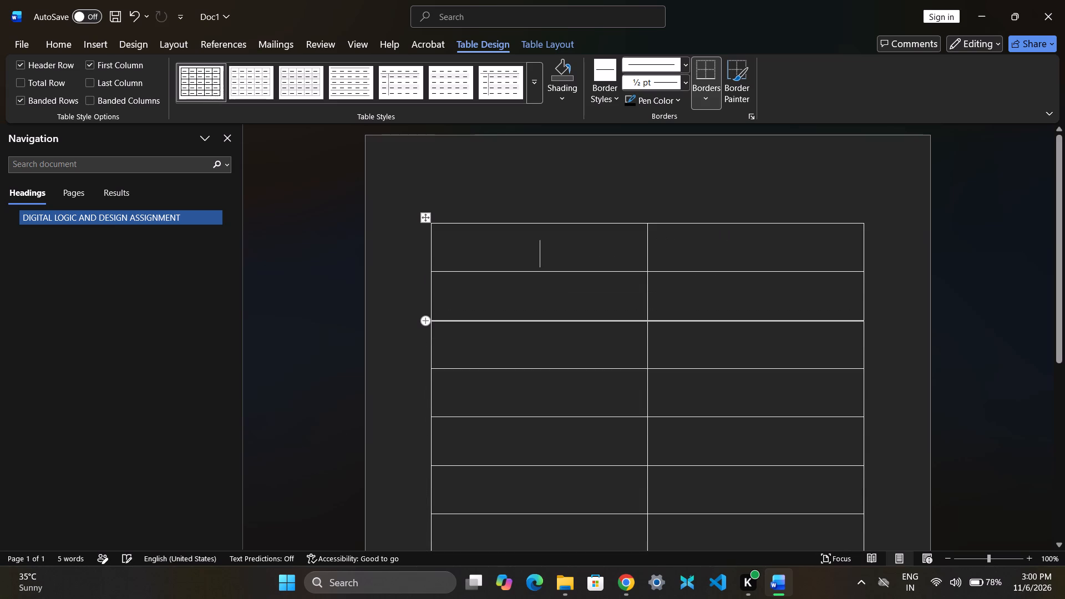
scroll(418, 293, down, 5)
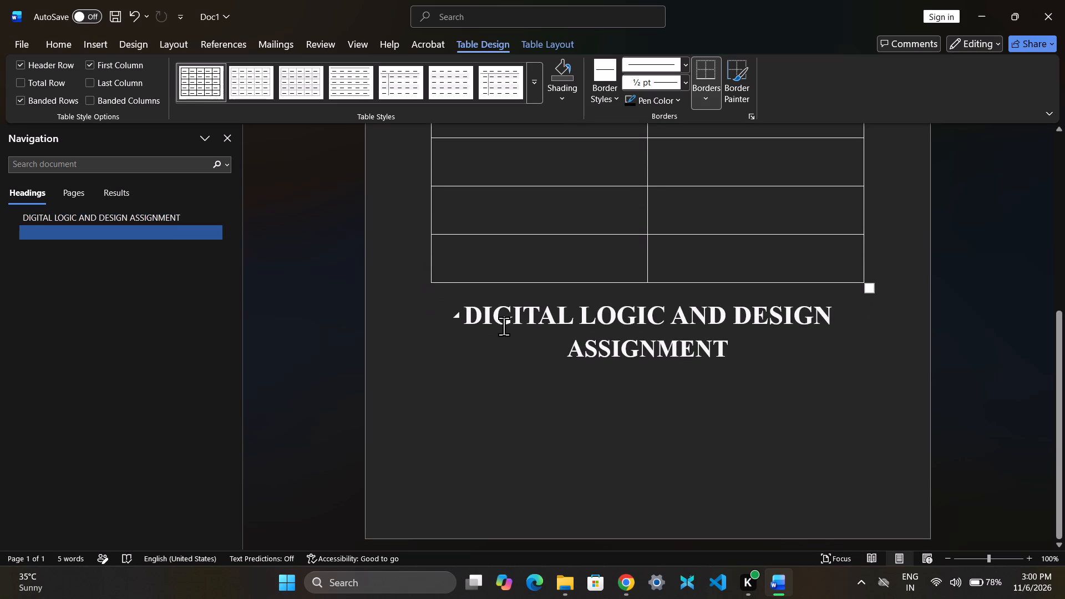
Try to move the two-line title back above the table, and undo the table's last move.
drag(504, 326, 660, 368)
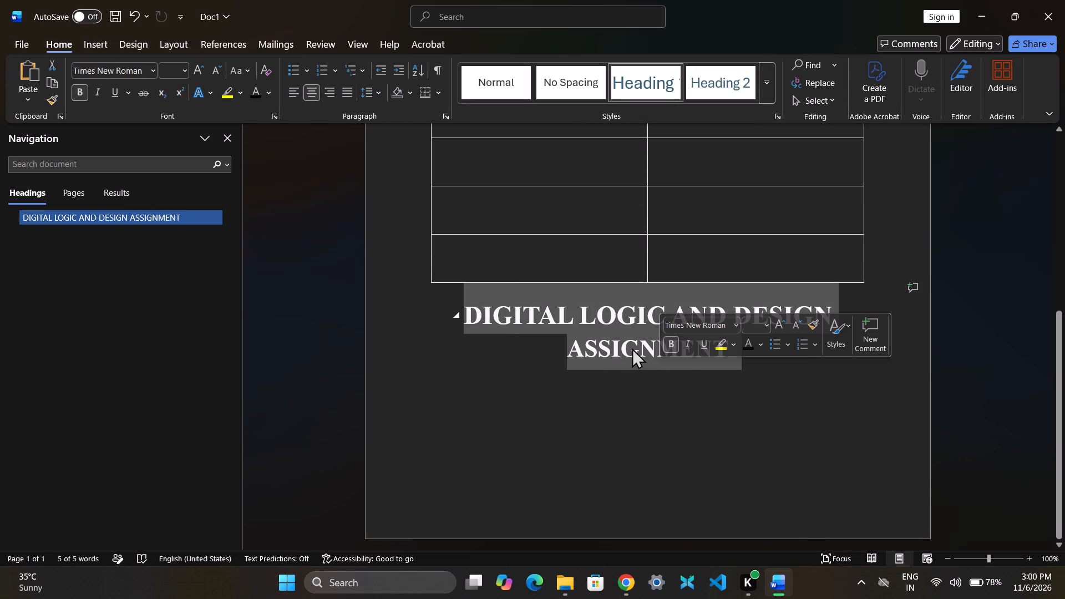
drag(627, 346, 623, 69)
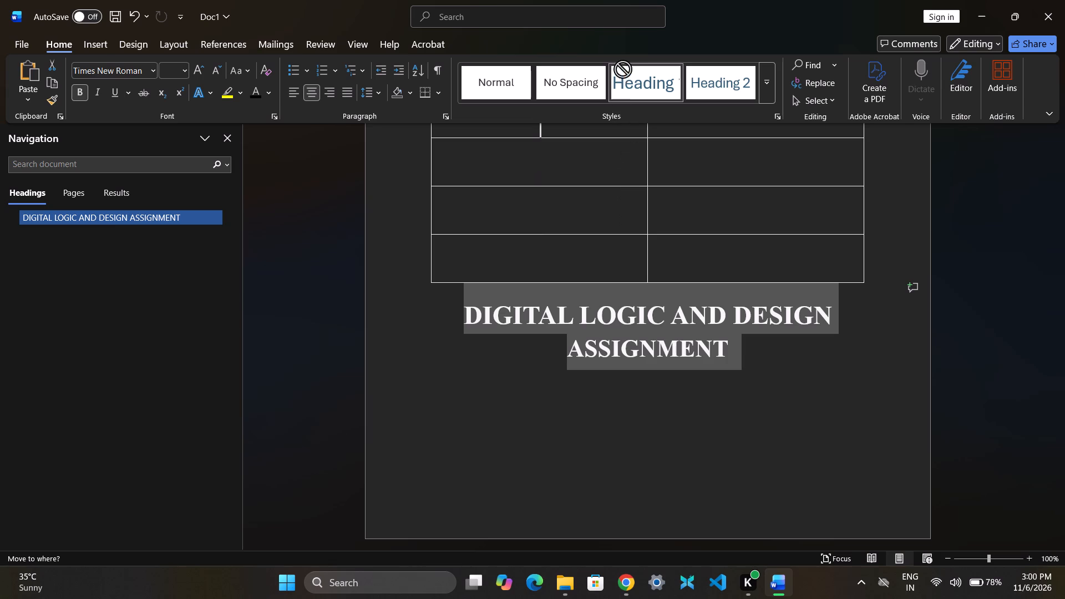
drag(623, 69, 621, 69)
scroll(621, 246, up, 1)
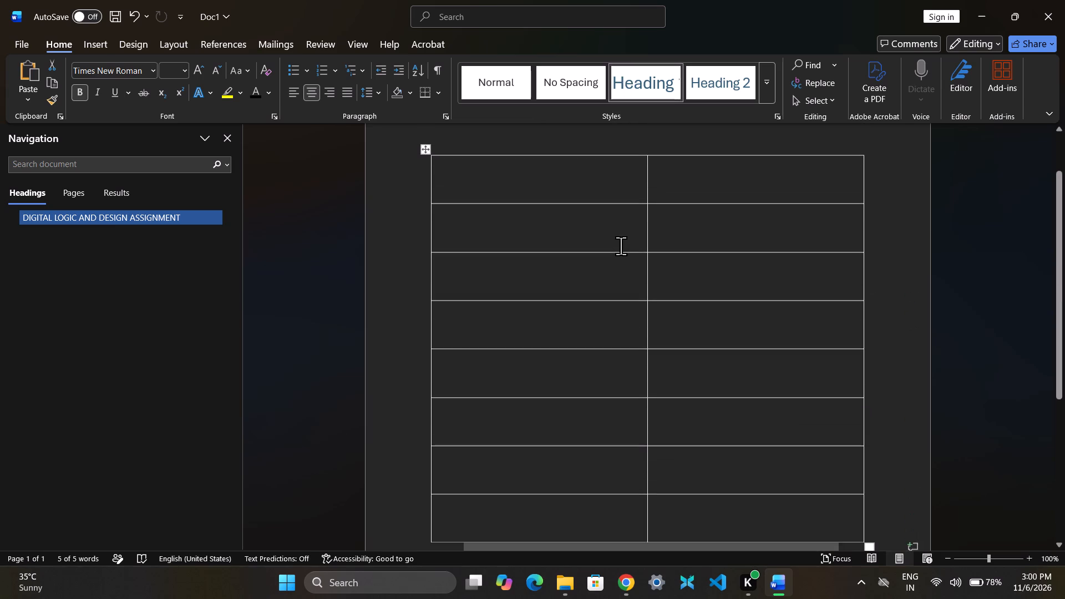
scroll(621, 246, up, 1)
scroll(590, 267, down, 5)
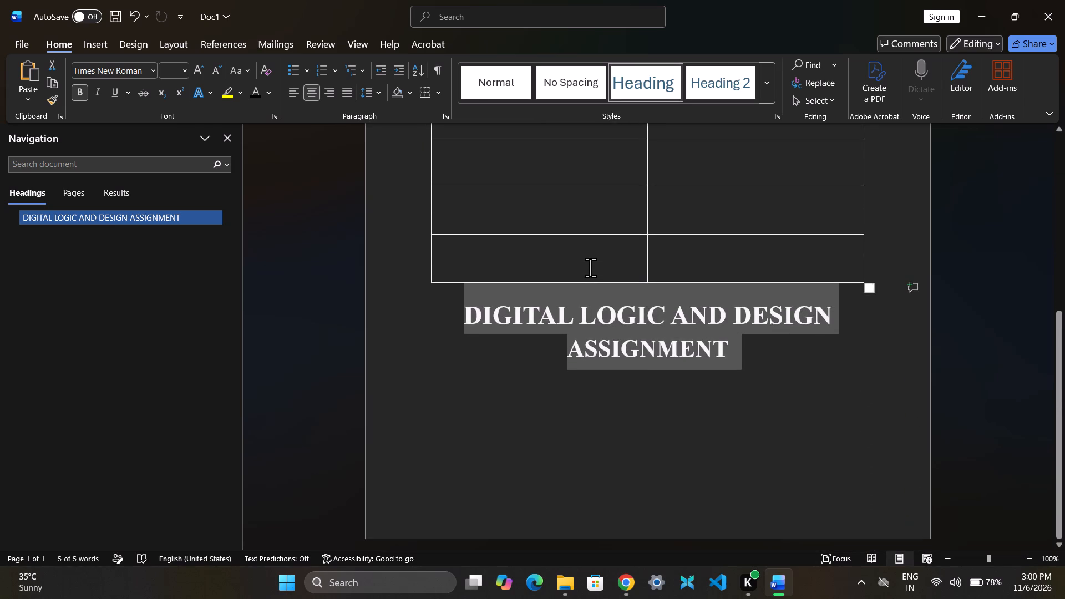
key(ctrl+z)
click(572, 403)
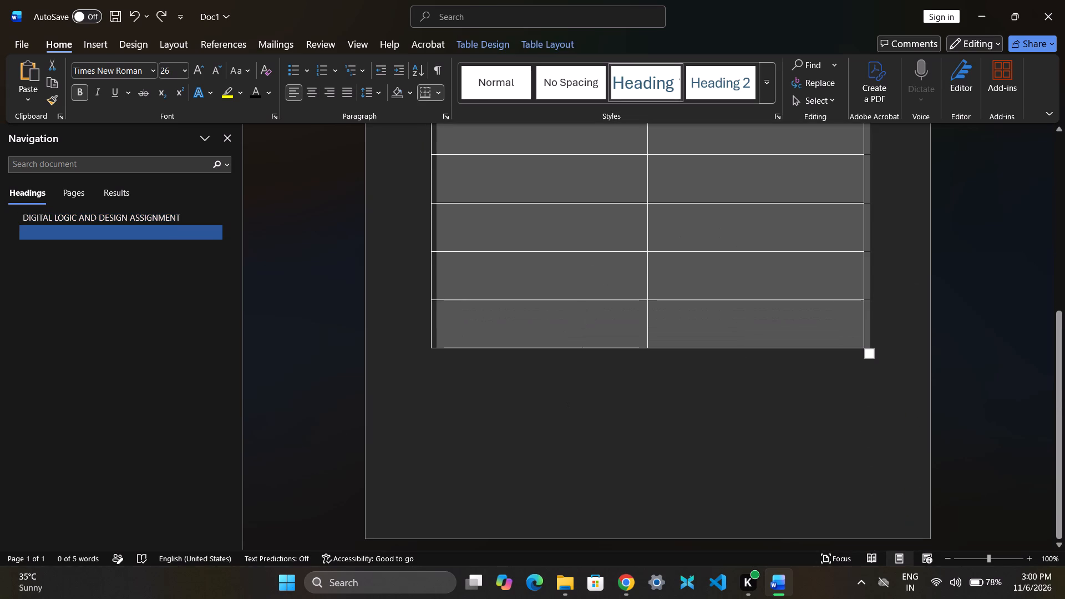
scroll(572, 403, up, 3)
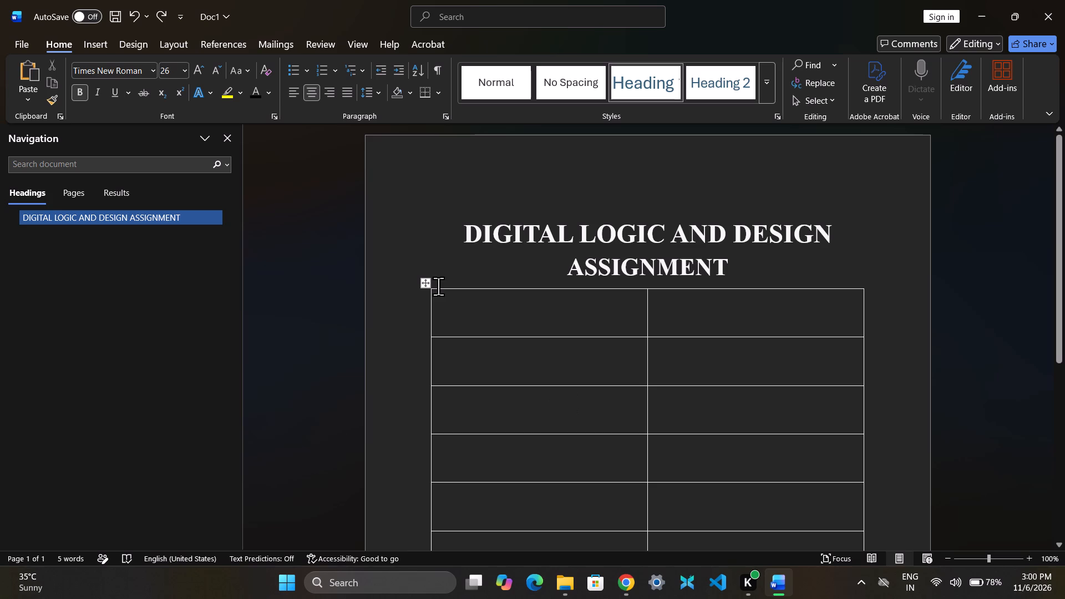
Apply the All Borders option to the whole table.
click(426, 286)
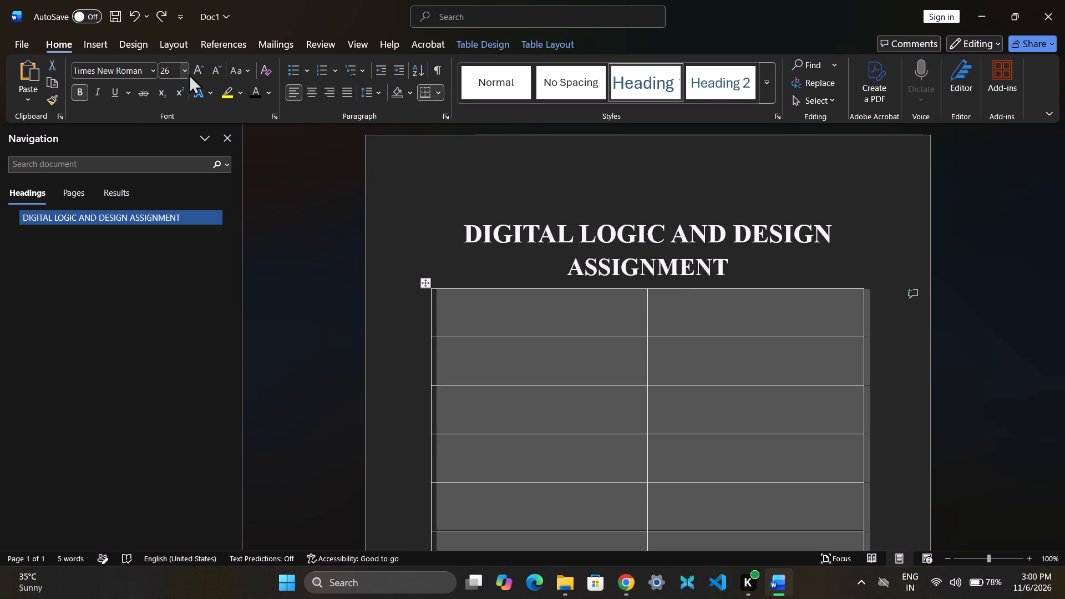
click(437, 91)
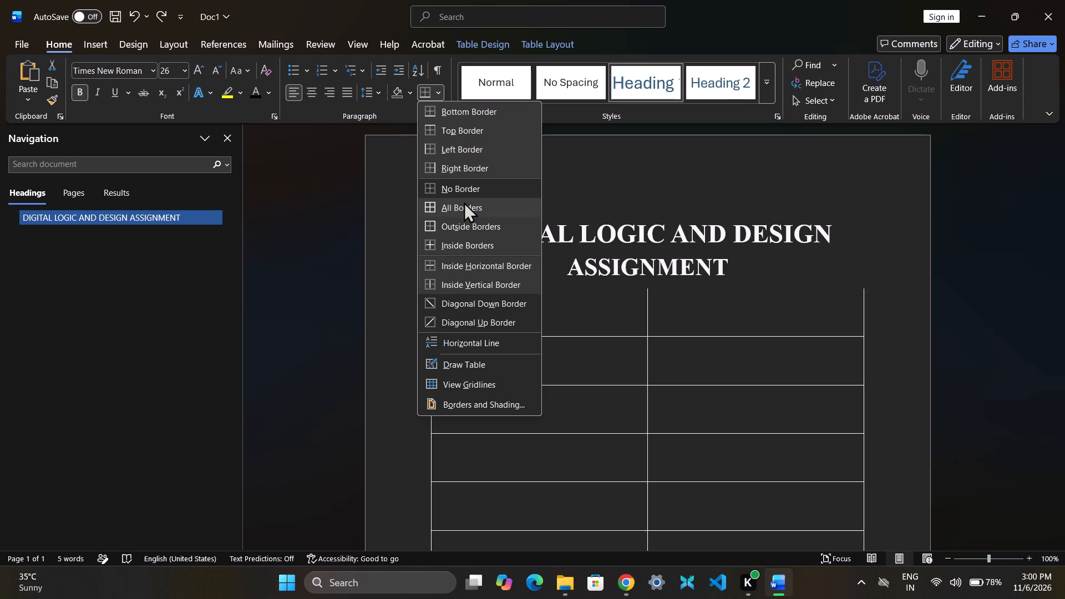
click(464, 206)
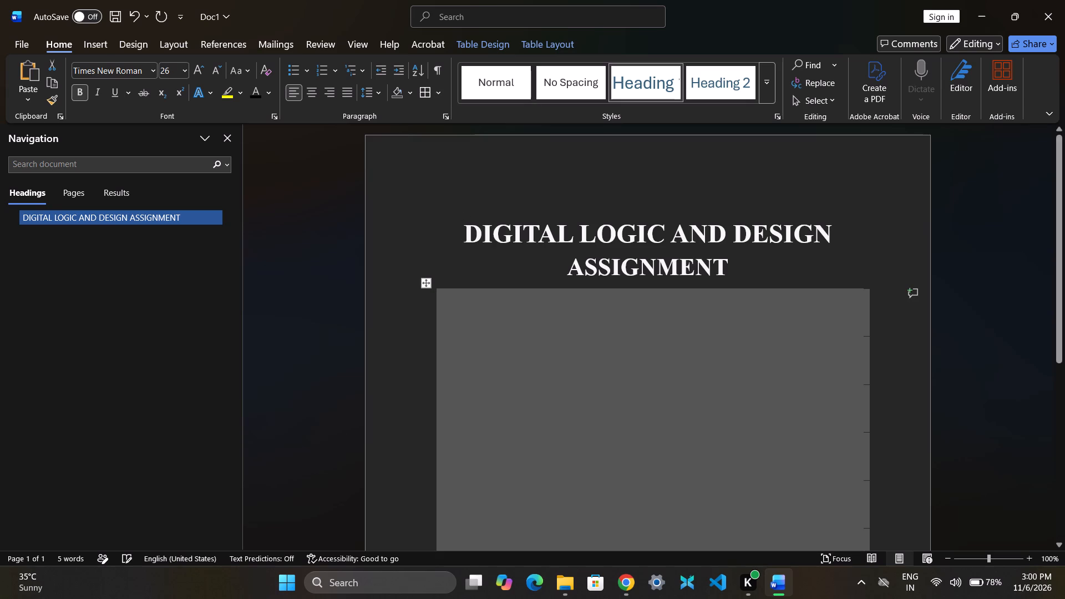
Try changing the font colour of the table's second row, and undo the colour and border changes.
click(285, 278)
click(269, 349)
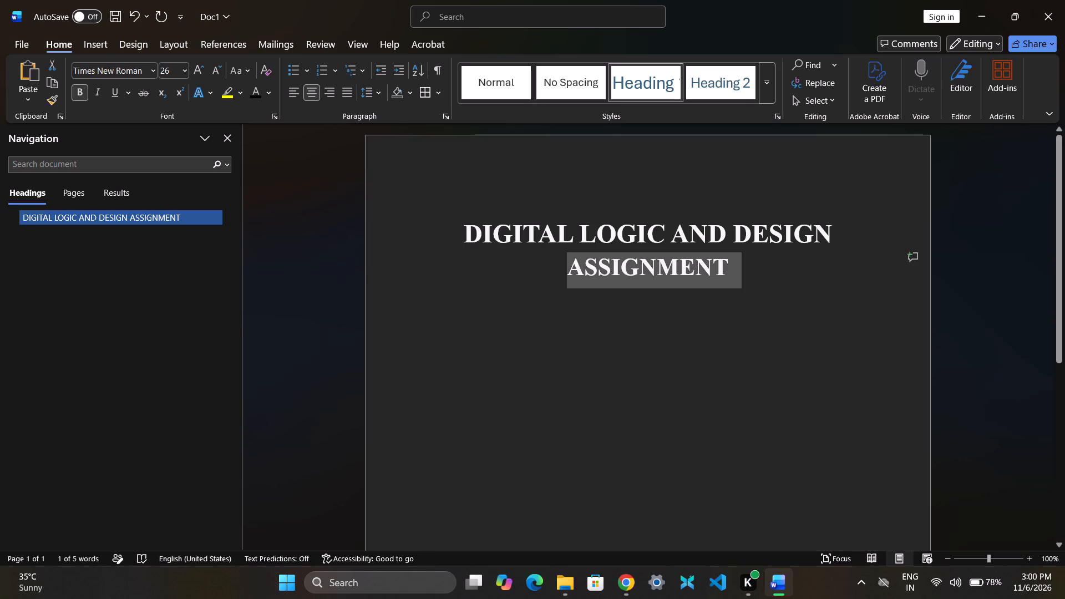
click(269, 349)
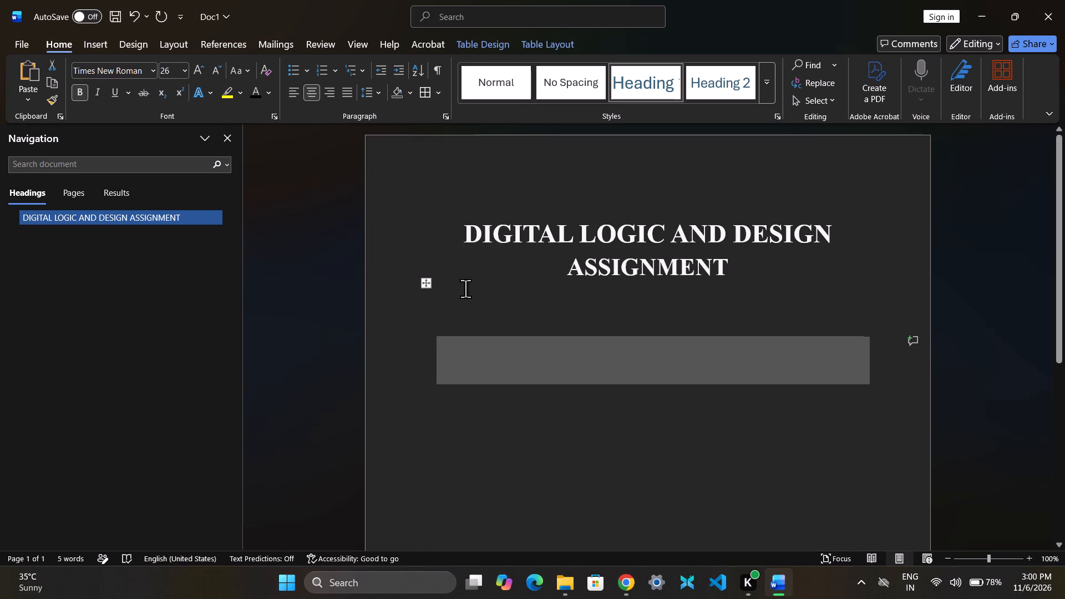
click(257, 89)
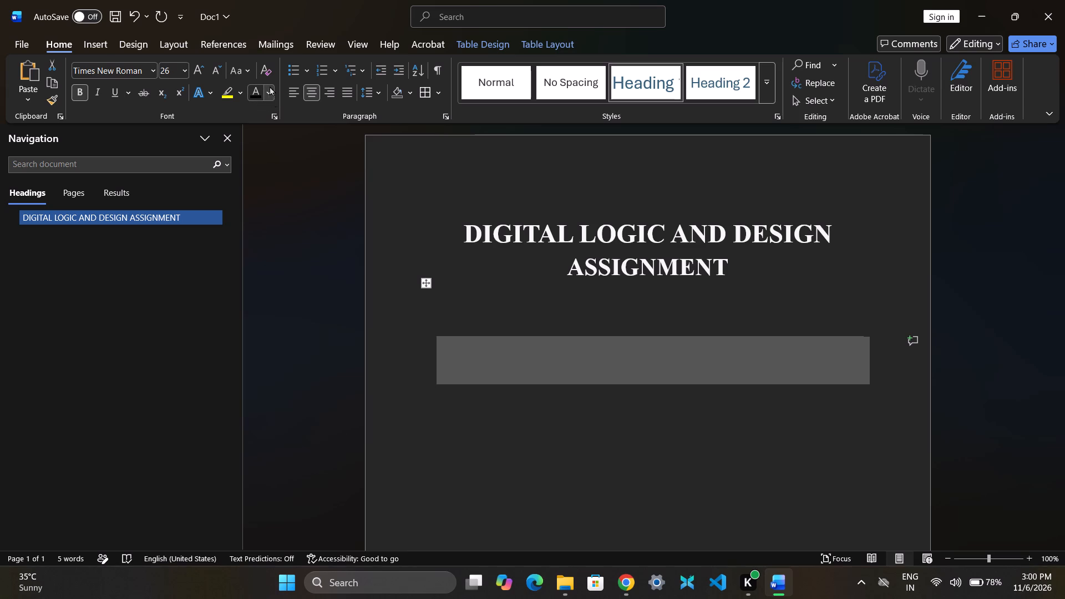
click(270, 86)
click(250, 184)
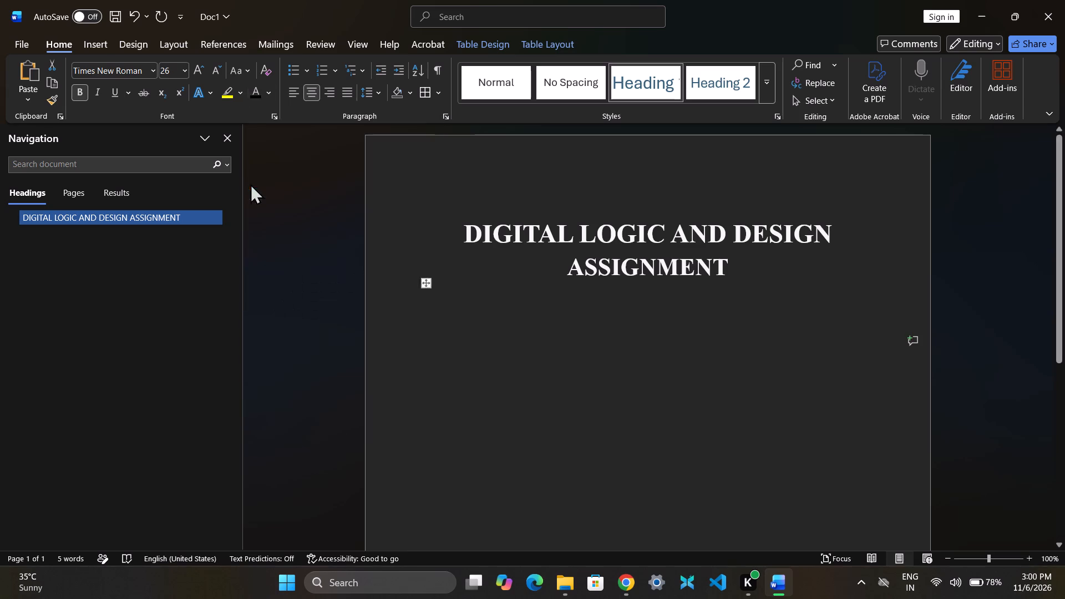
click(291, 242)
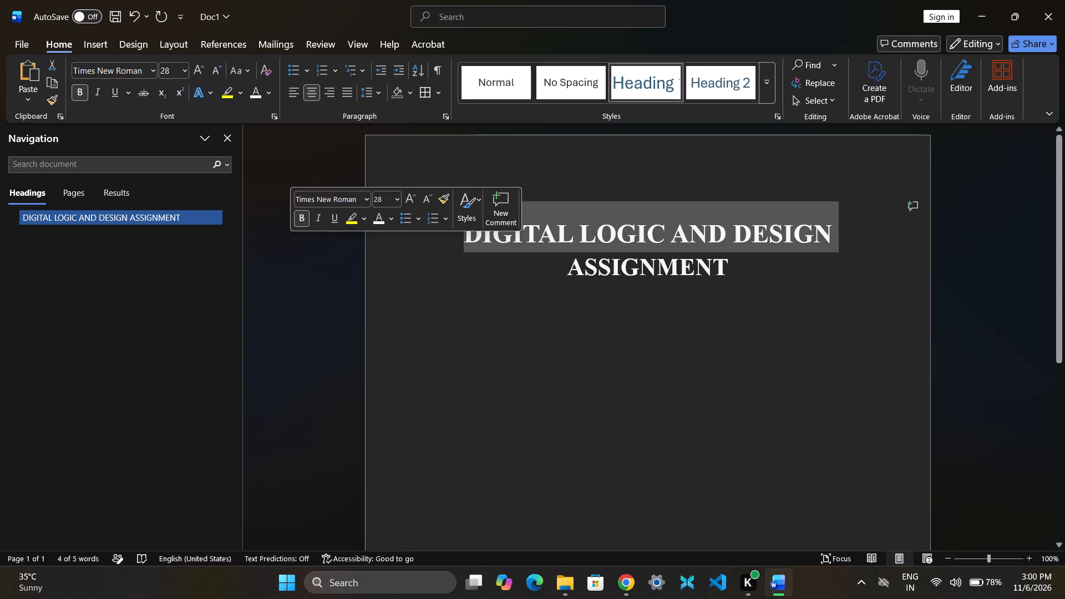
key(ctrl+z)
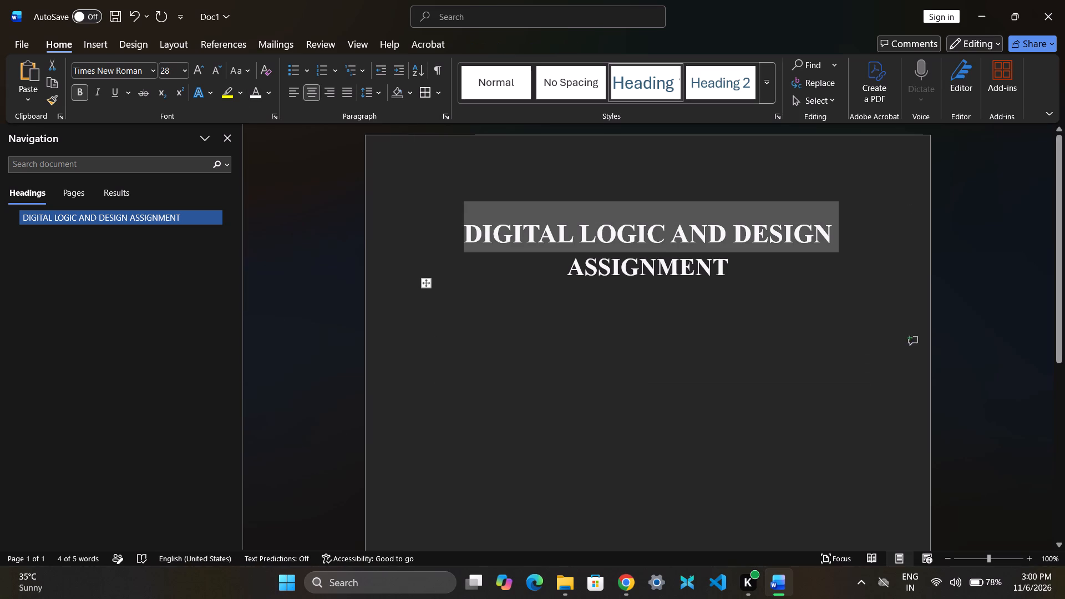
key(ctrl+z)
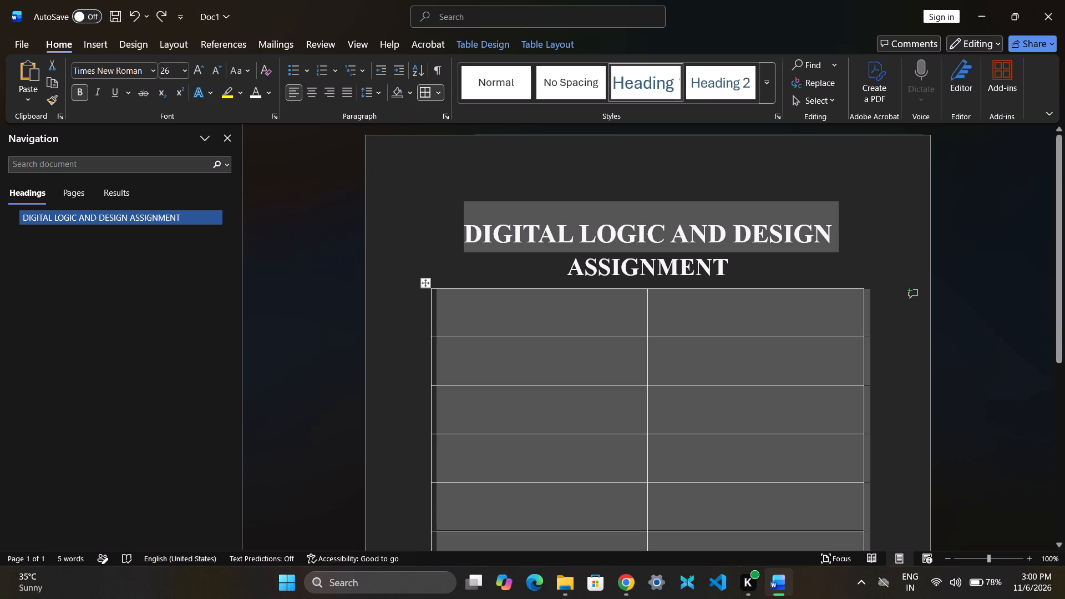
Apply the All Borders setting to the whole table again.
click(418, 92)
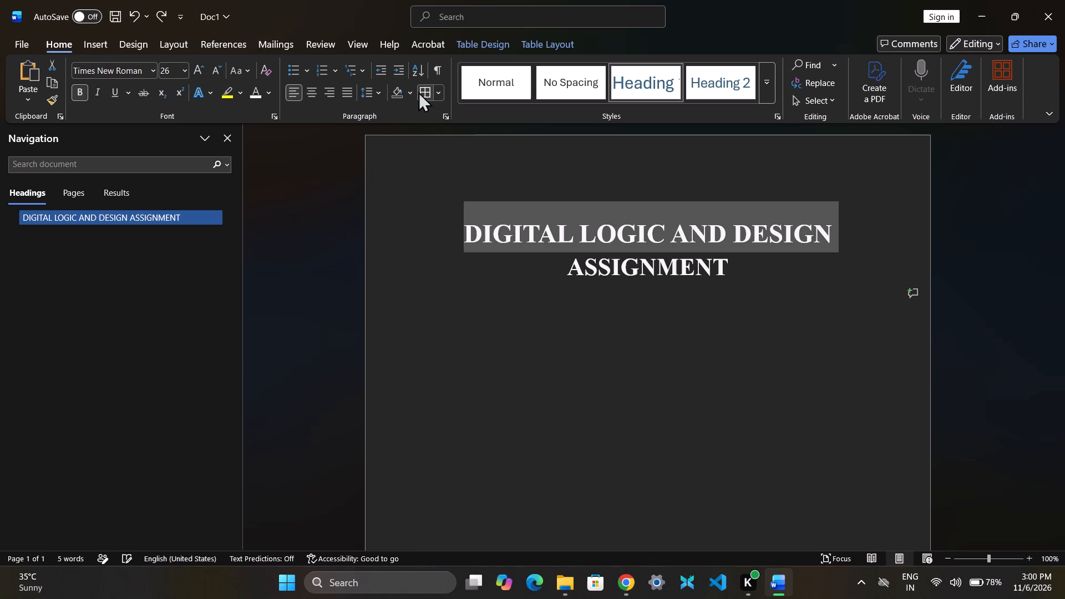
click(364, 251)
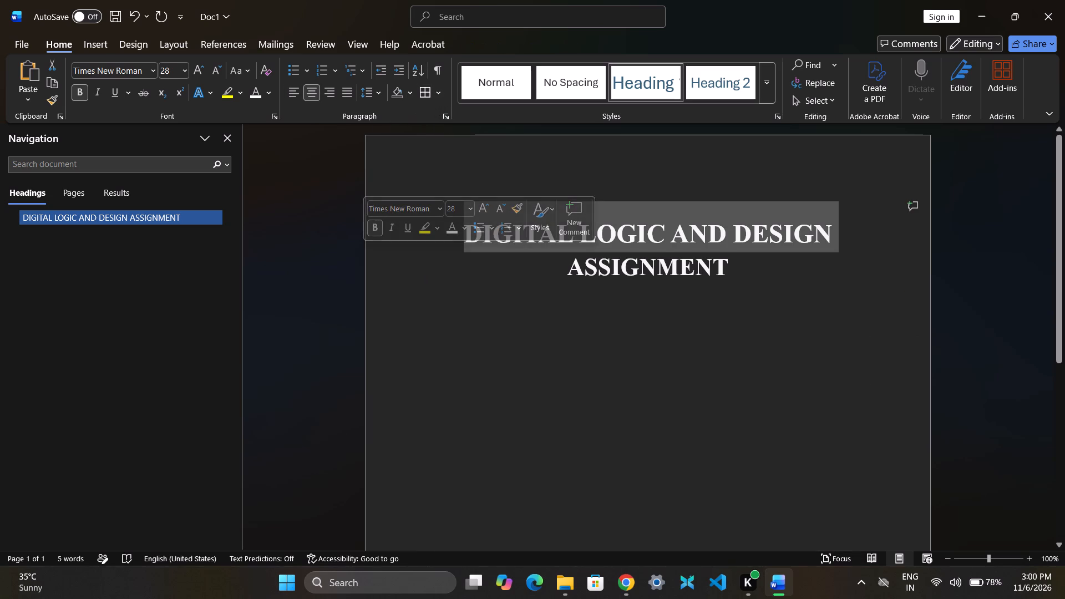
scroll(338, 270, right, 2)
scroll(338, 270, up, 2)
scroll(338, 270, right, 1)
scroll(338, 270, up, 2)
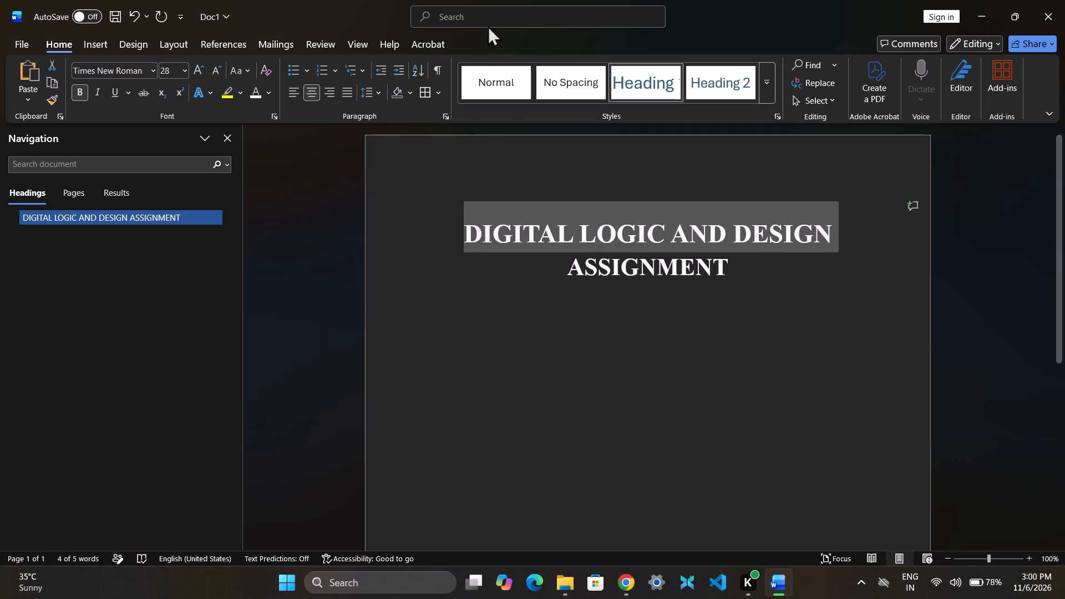
Open Word Options and look through the Display and General settings.
click(35, 42)
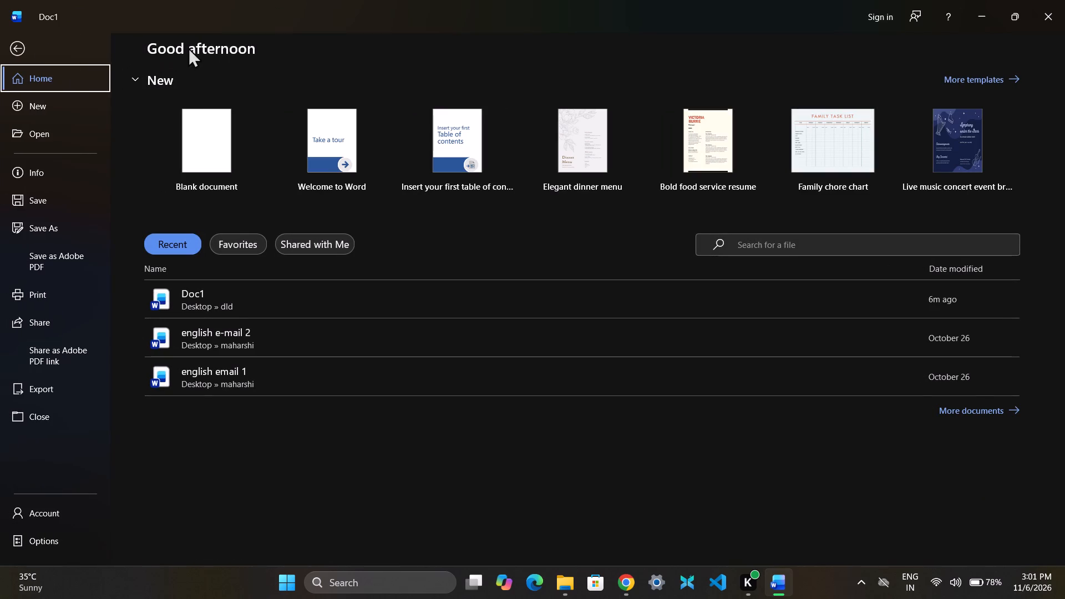
click(53, 538)
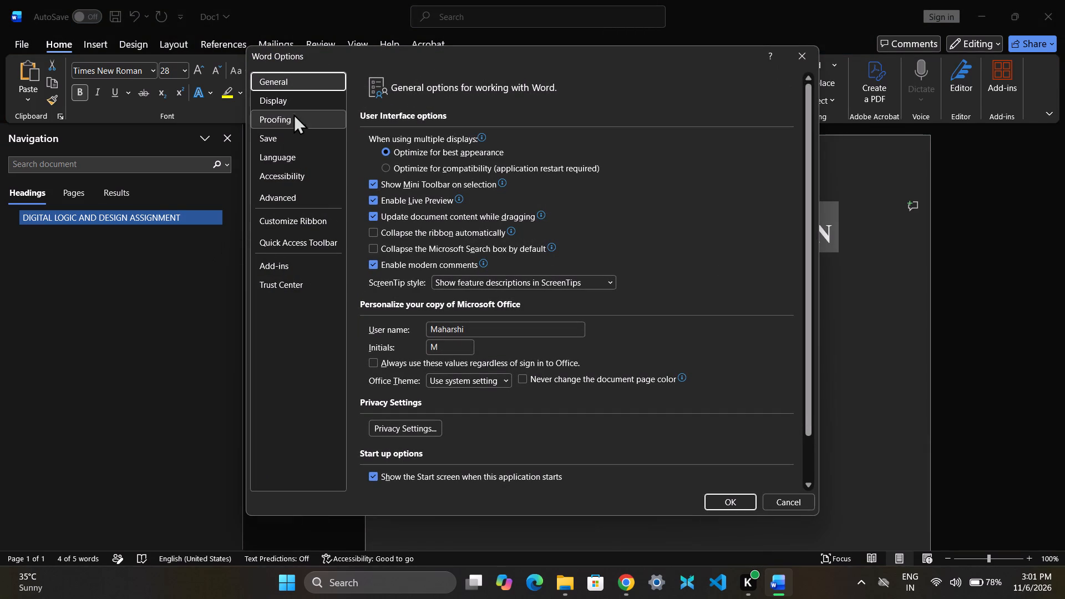
click(293, 94)
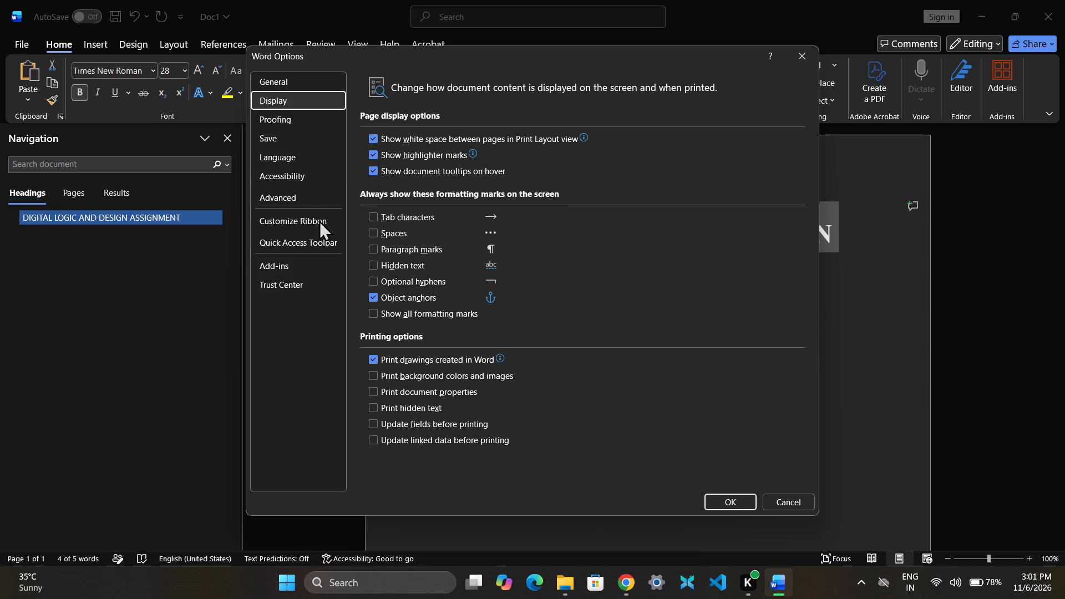
click(287, 78)
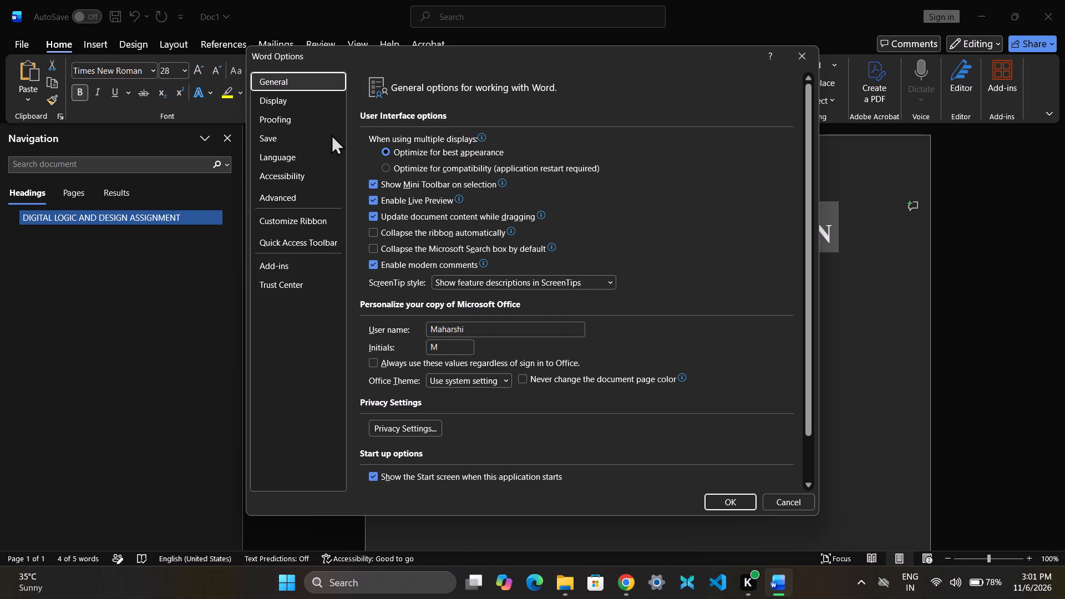
click(708, 495)
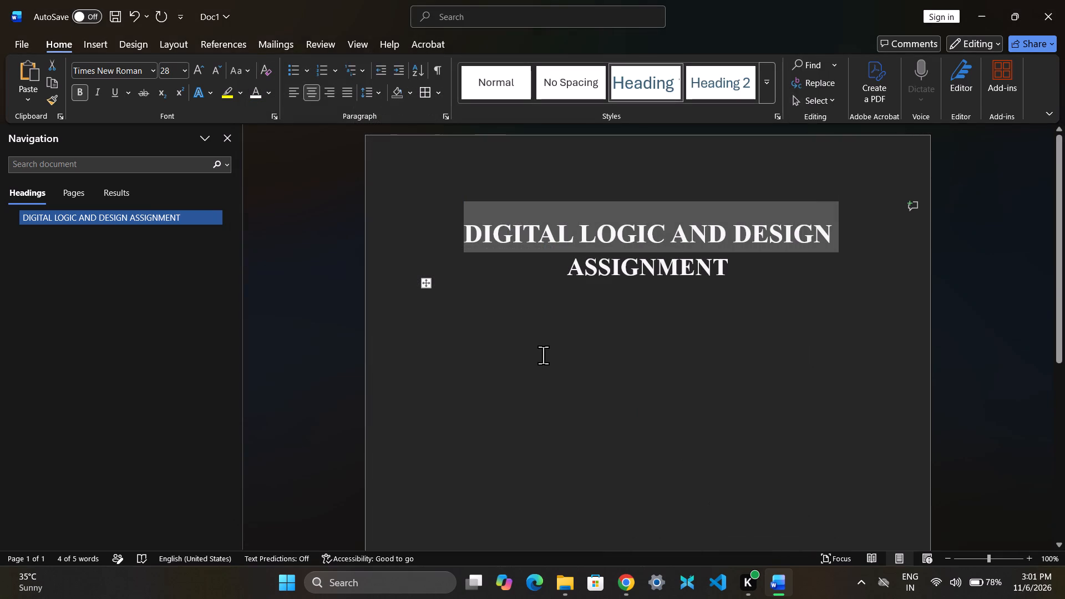
Undo the border change and the insertion of the table below the title.
click(543, 355)
key(ctrl+z)
key(ctrl+z)
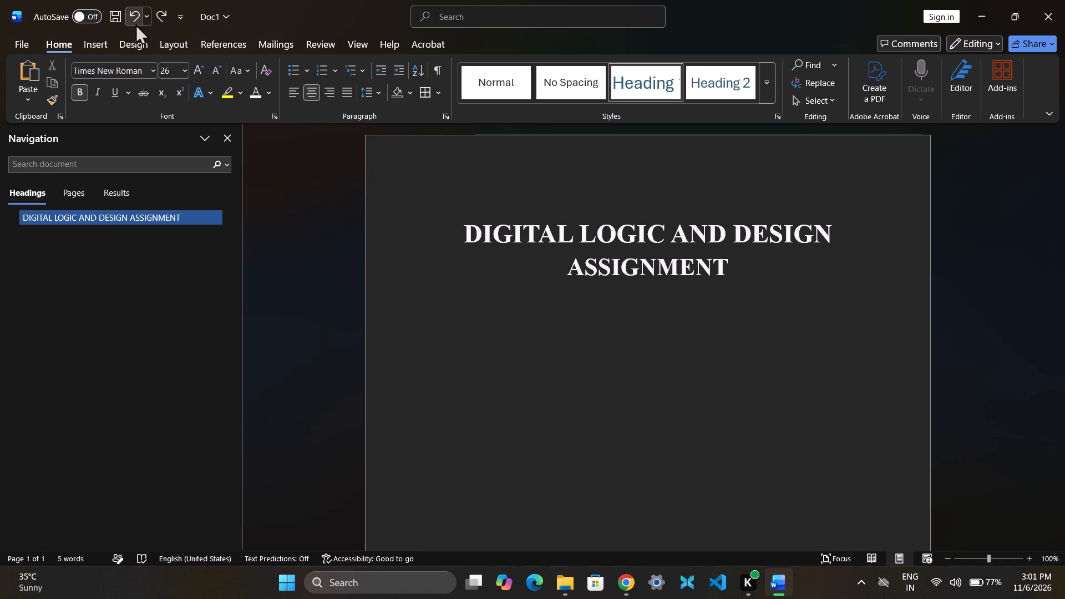
Insert a table with 2 columns and 8 rows below the assignment title.
click(108, 43)
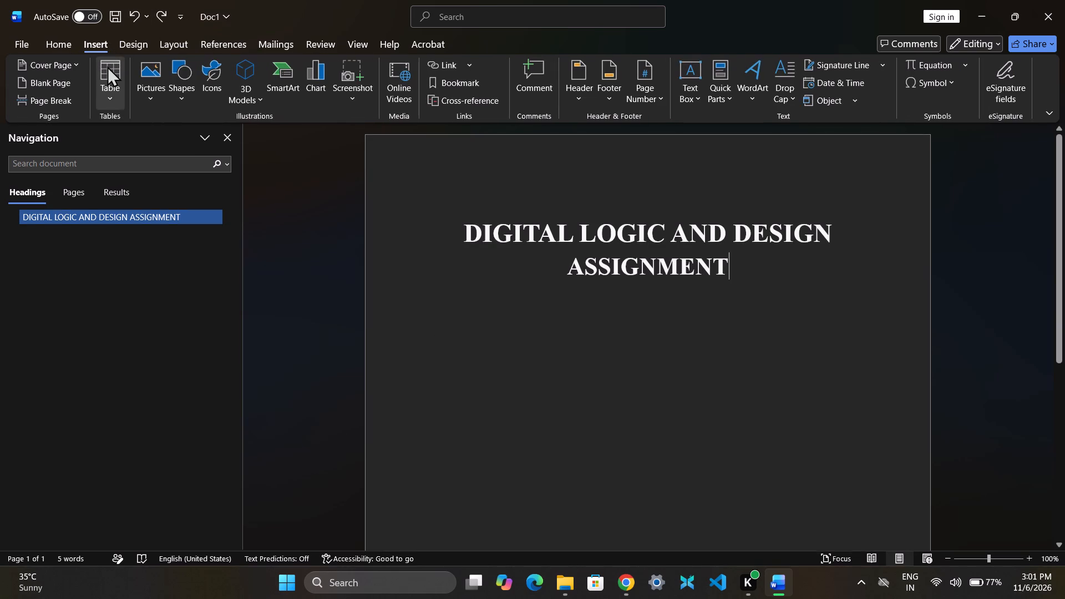
click(107, 66)
click(134, 254)
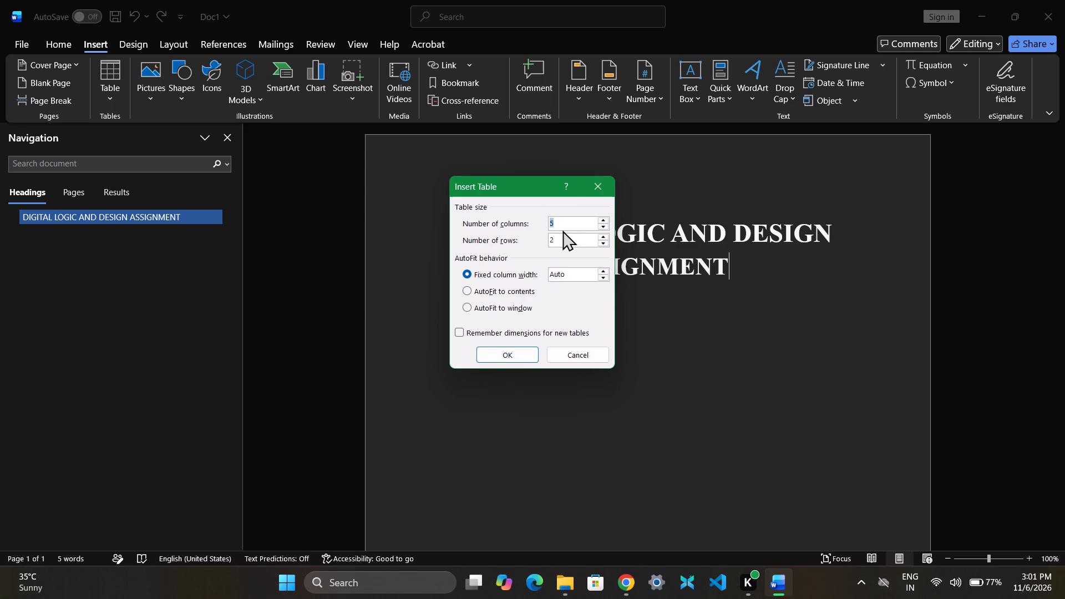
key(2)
key(BackSpace)
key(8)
key(BackSpace)
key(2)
click(579, 240)
key(BackSpace)
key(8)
click(490, 351)
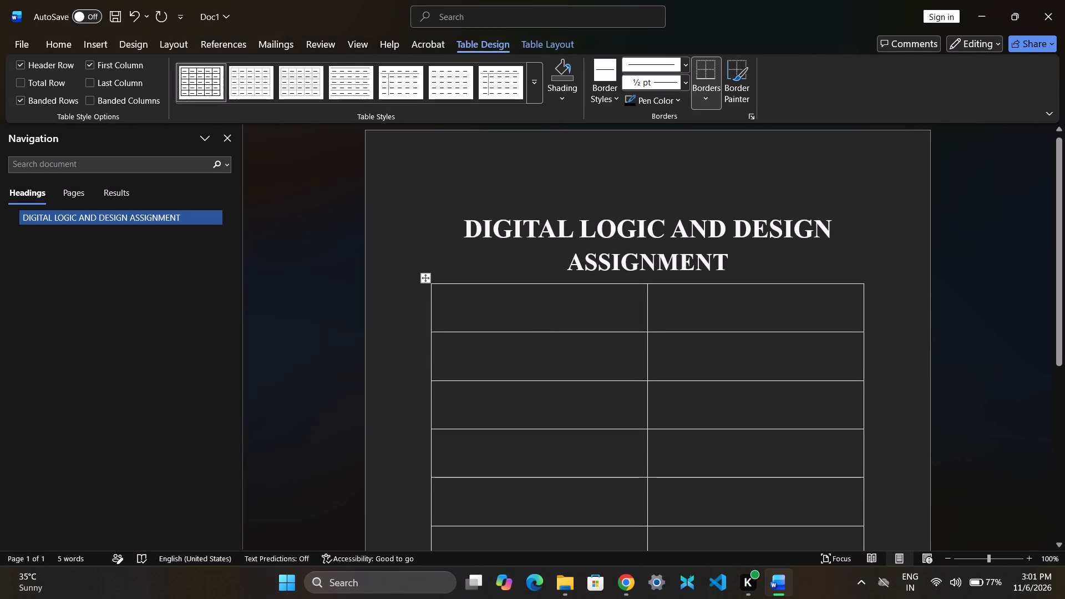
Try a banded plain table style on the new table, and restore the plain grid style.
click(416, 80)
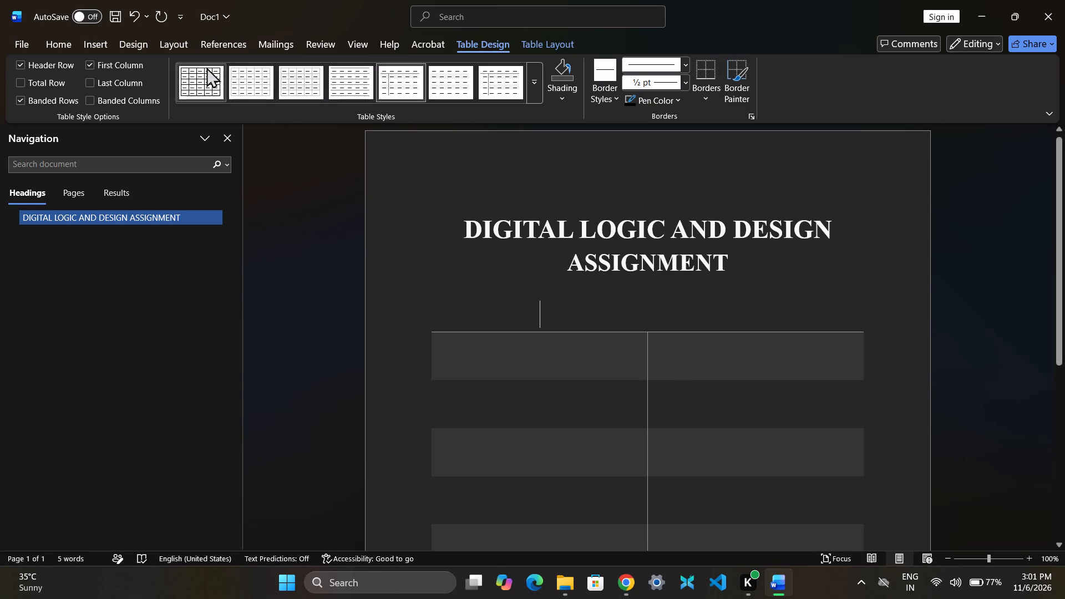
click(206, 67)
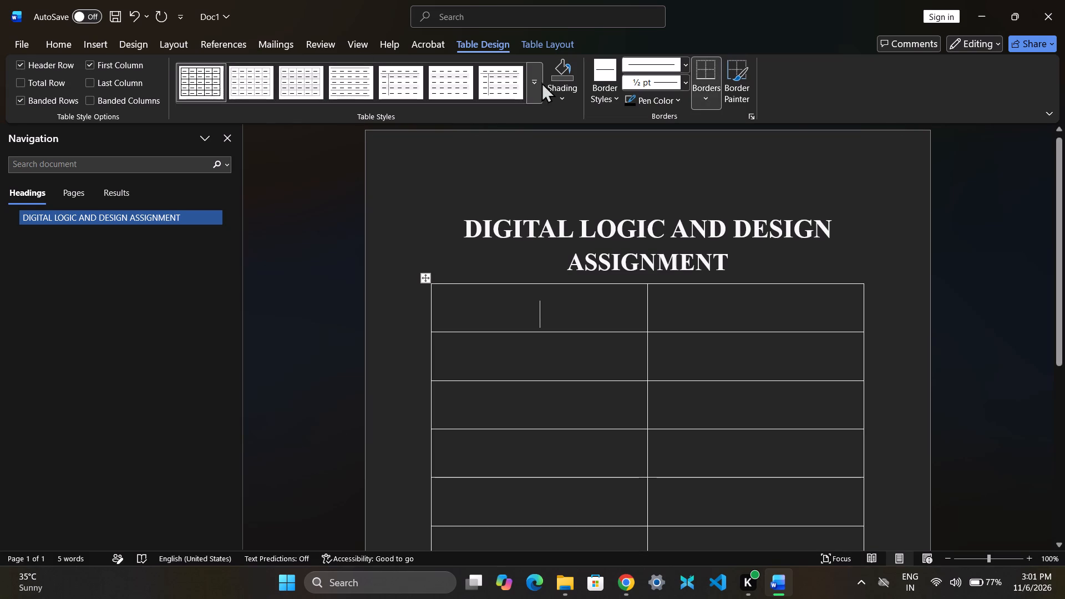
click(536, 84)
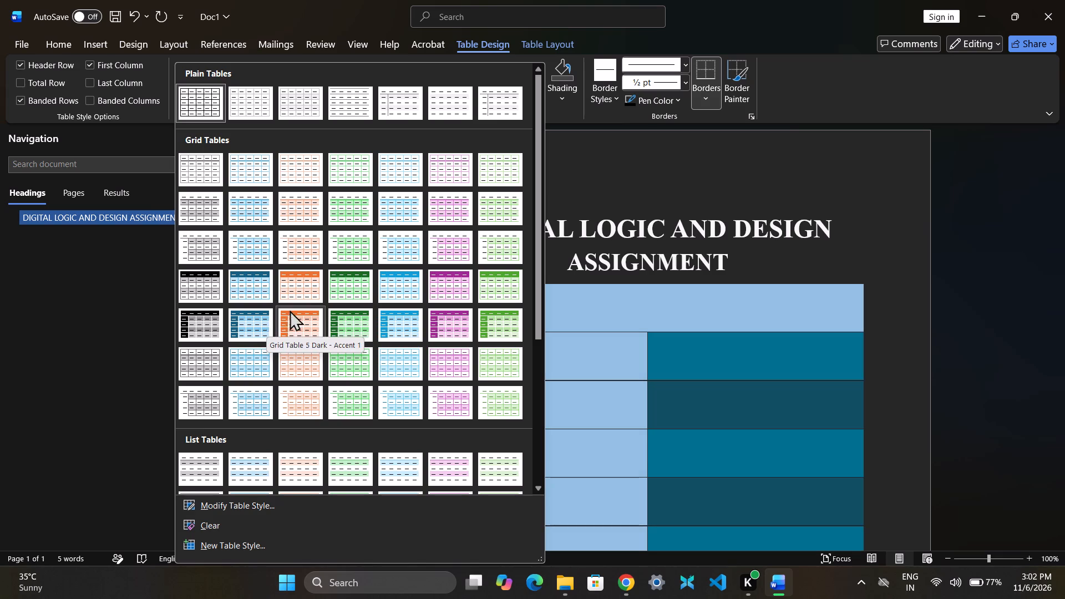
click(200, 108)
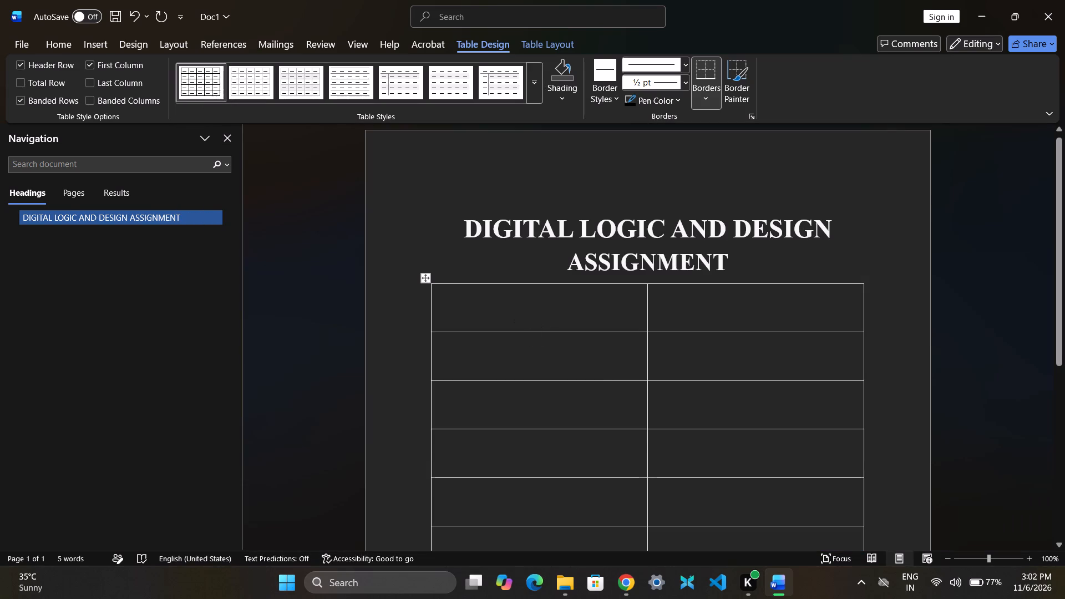
Paint every border of the table's first row with the solid 1 ½ pt theme border style using Border Painter.
drag(495, 318, 696, 312)
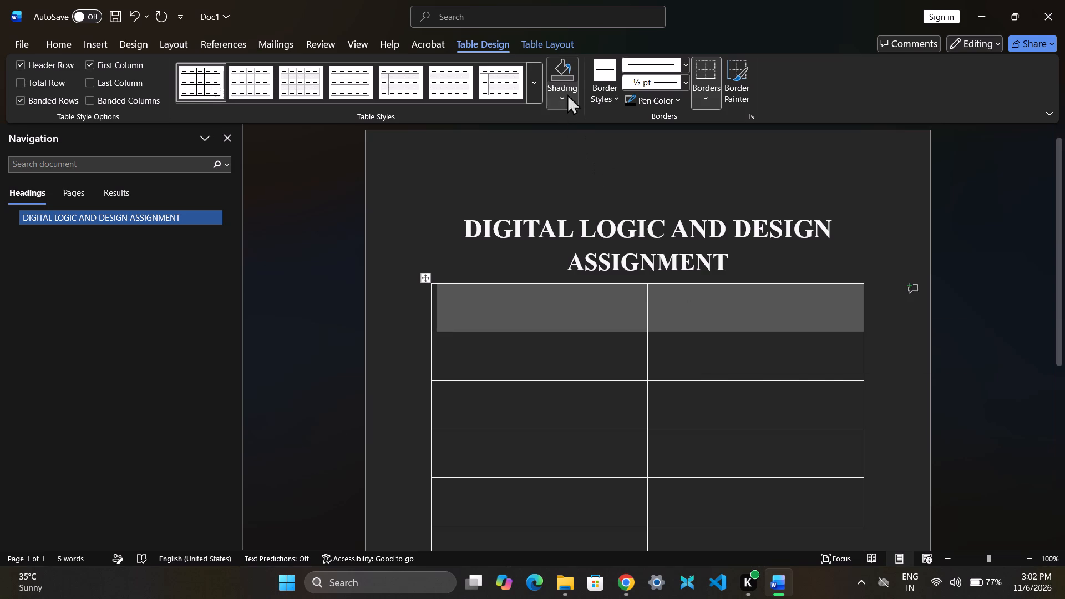
click(606, 91)
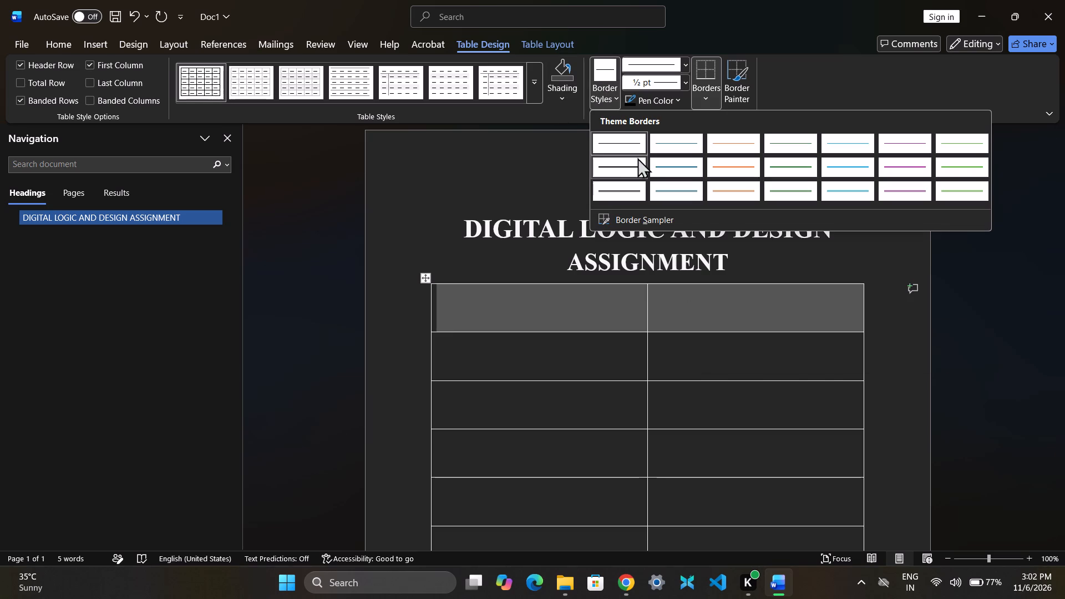
click(630, 162)
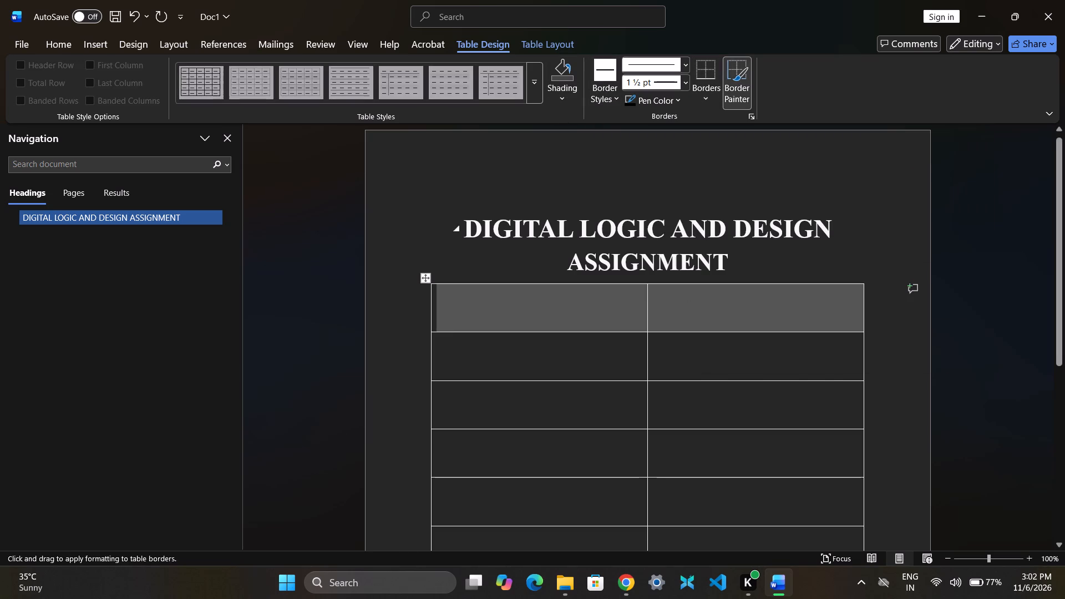
drag(459, 294, 542, 459)
click(404, 369)
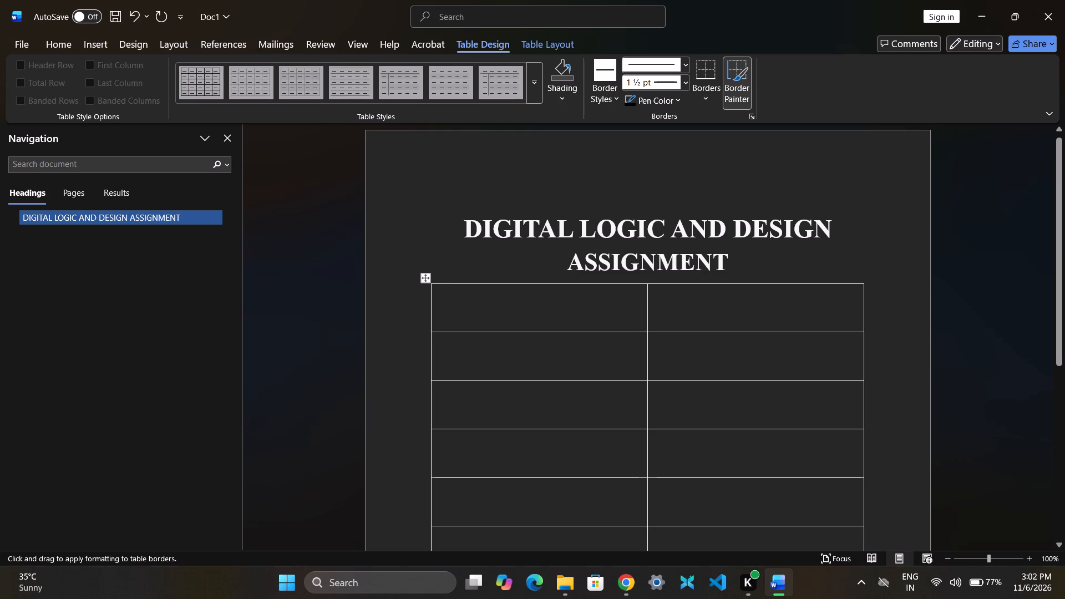
click(511, 295)
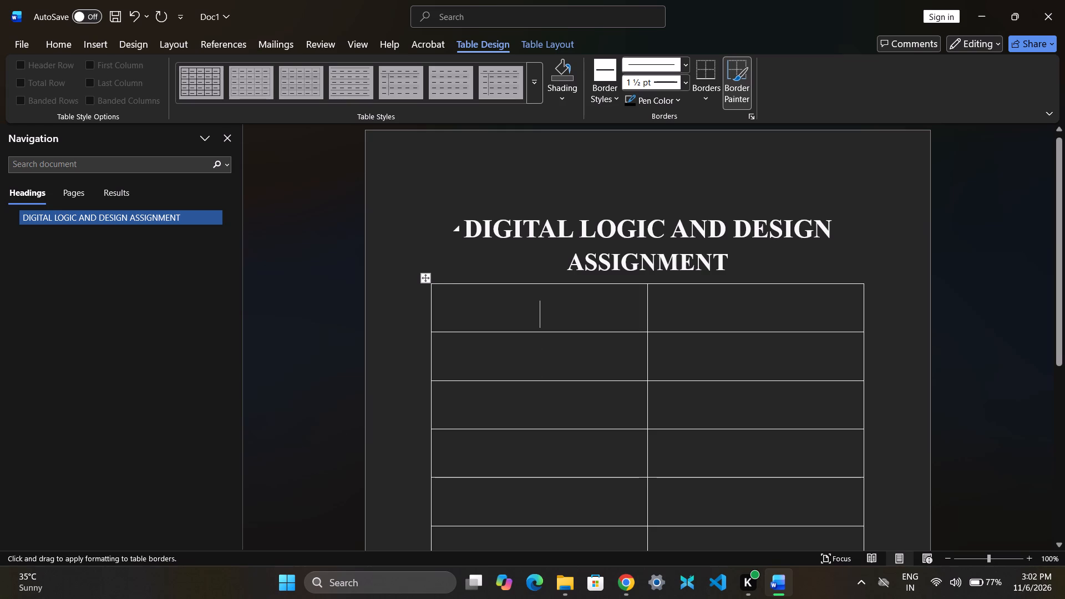
click(508, 285)
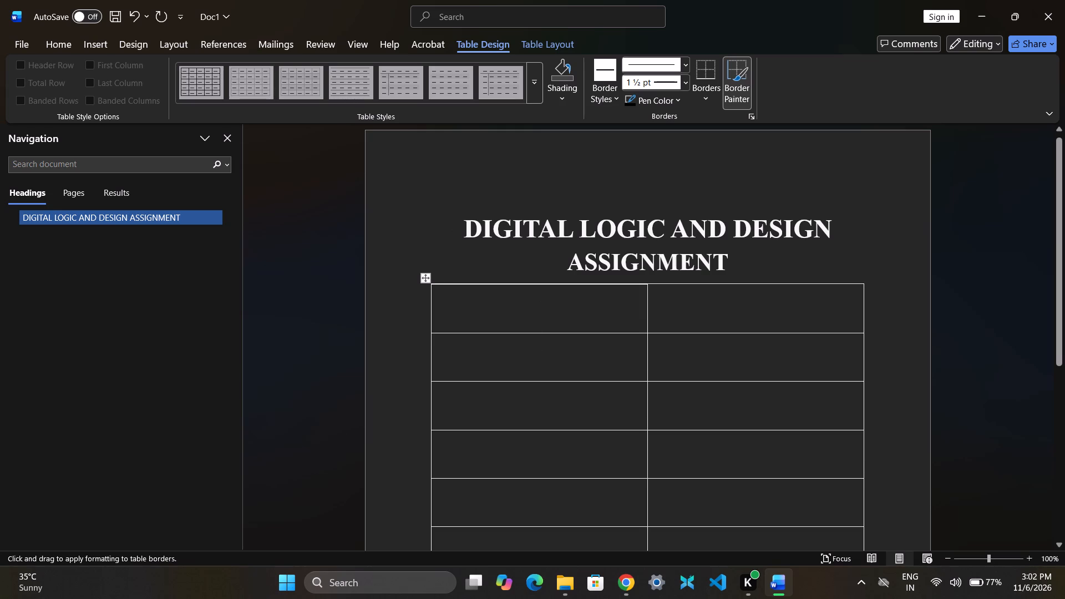
click(685, 286)
click(647, 305)
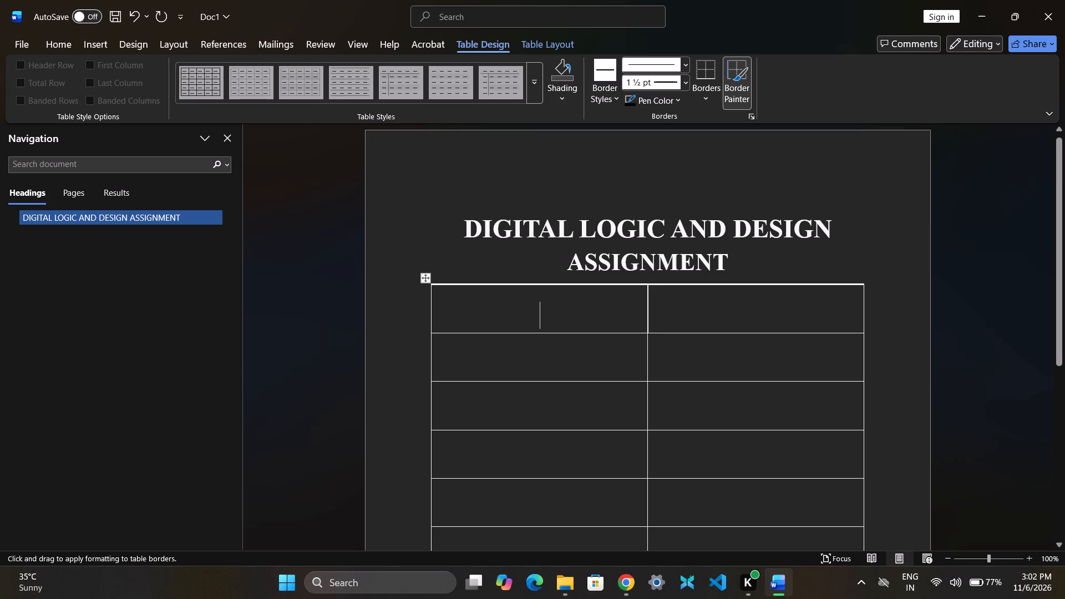
click(688, 332)
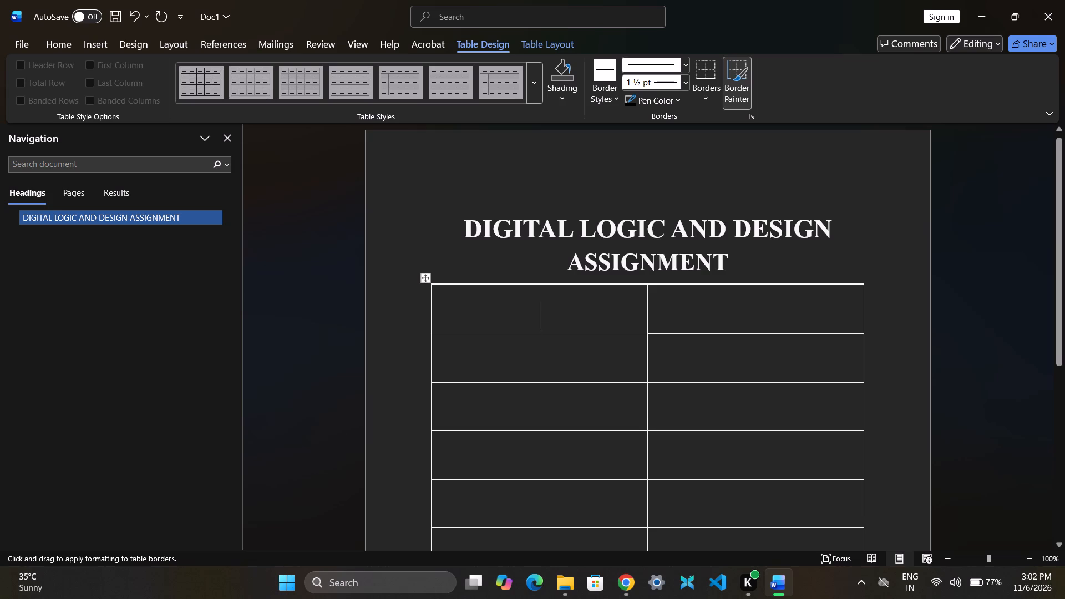
click(862, 306)
click(432, 310)
click(466, 332)
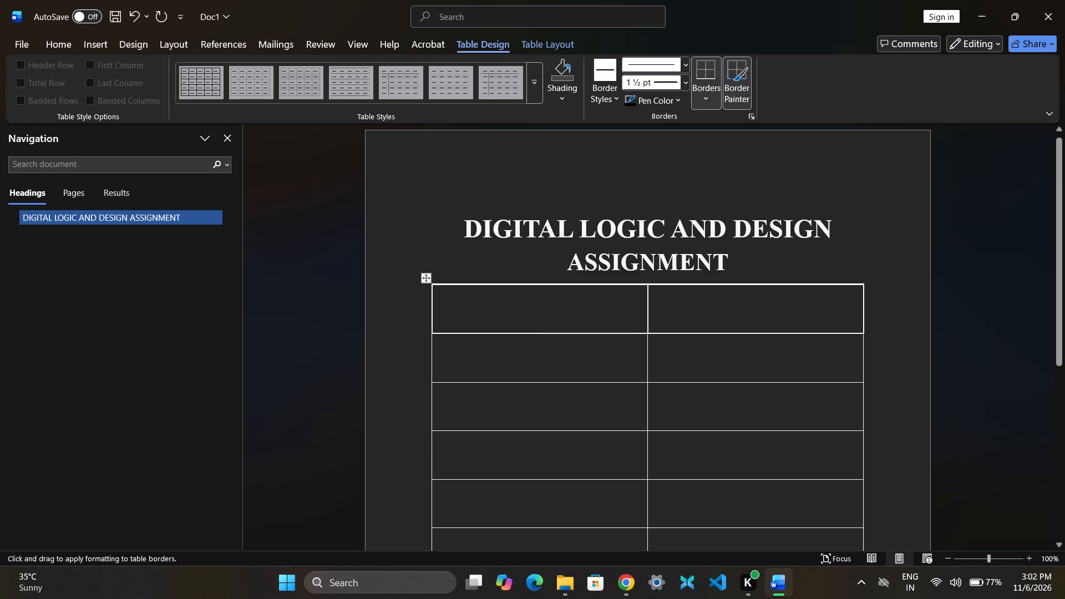
click(488, 303)
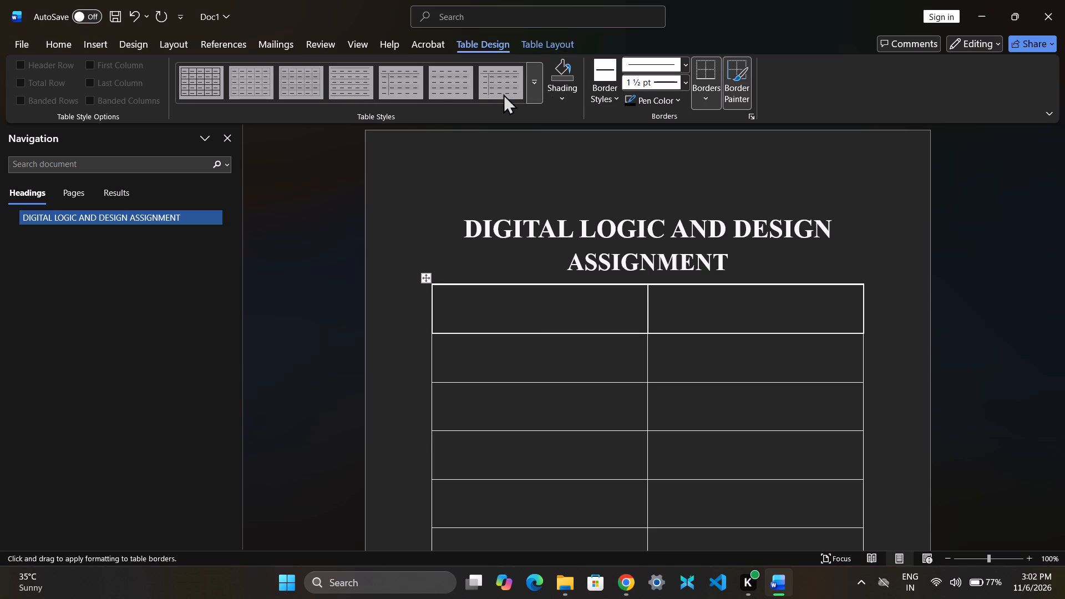
click(235, 88)
click(599, 85)
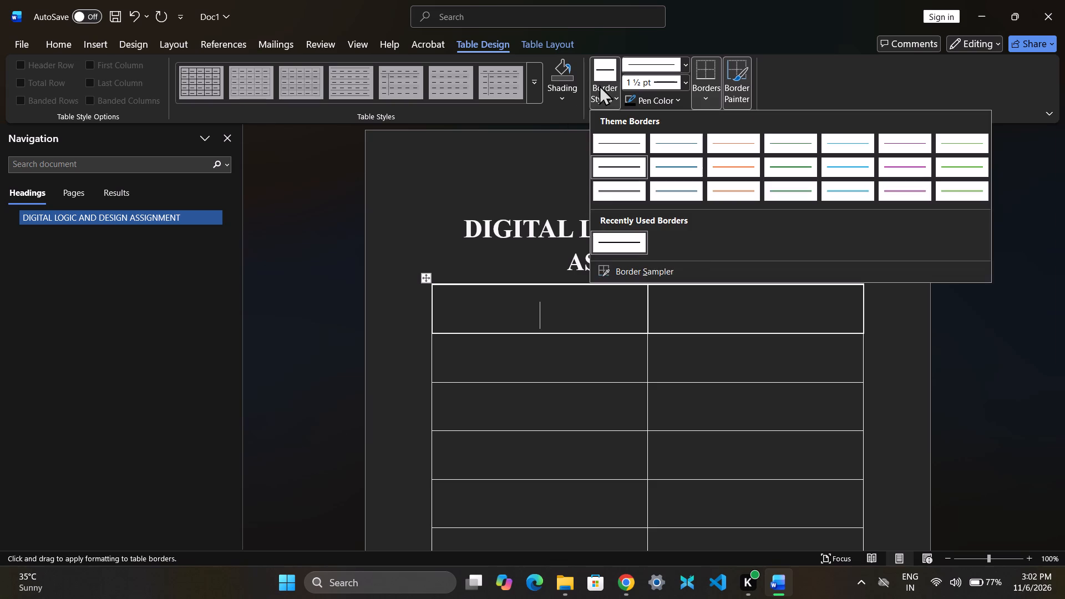
click(599, 85)
click(542, 126)
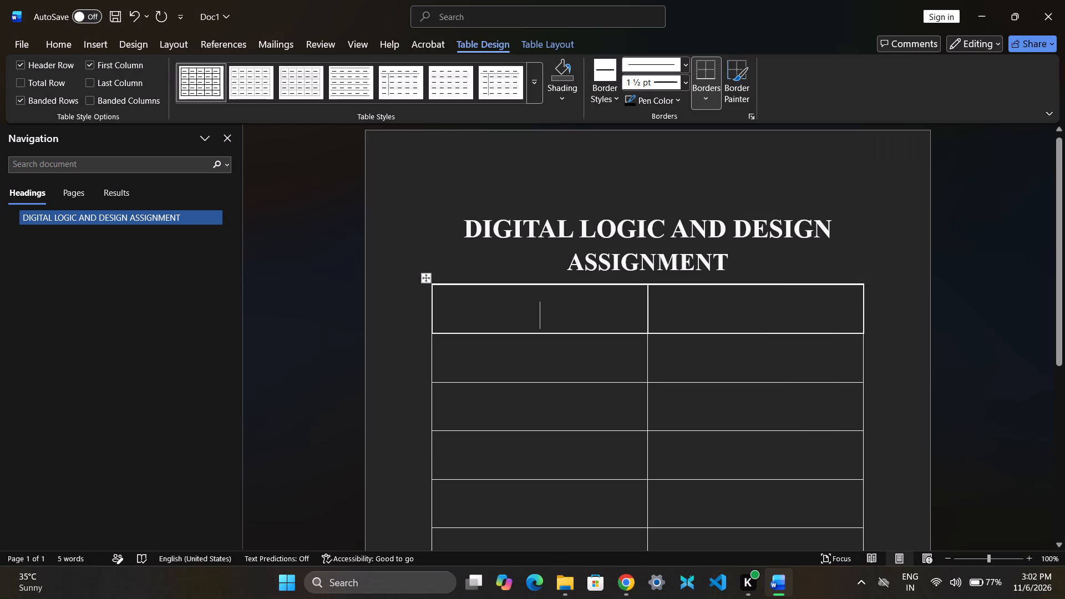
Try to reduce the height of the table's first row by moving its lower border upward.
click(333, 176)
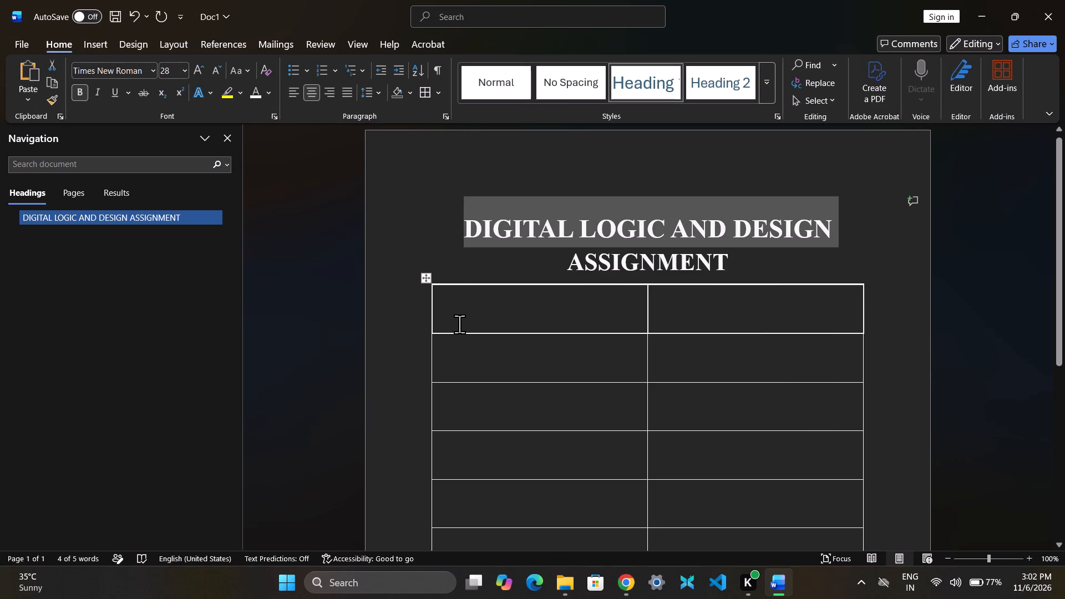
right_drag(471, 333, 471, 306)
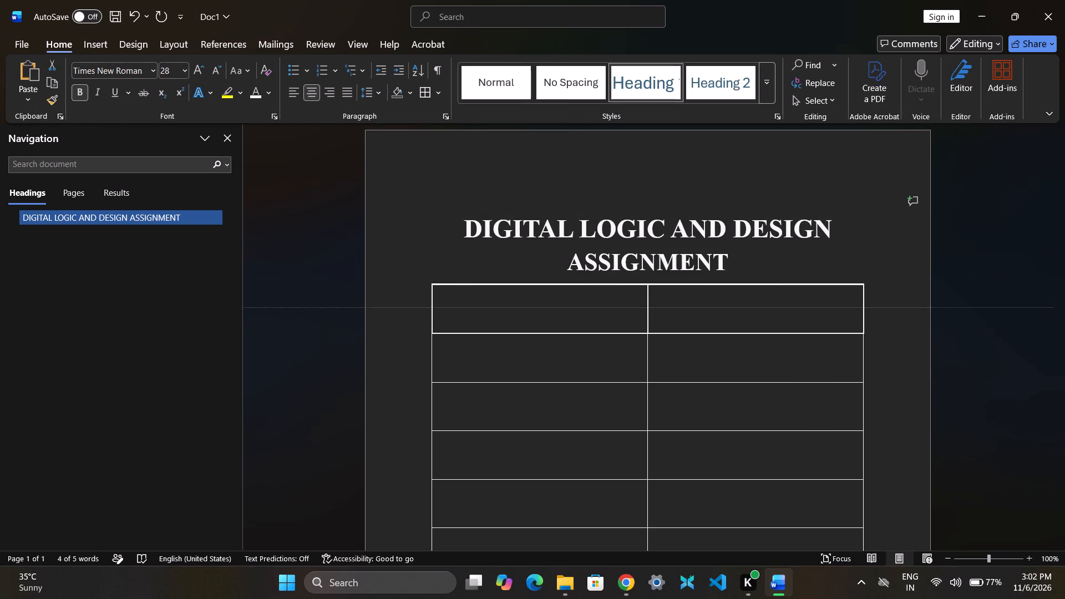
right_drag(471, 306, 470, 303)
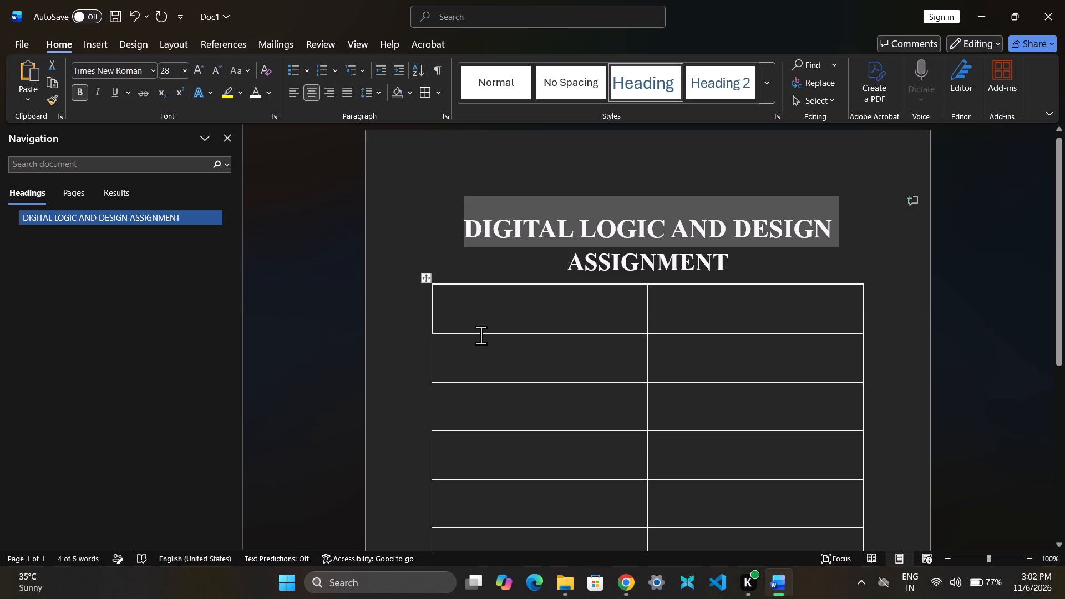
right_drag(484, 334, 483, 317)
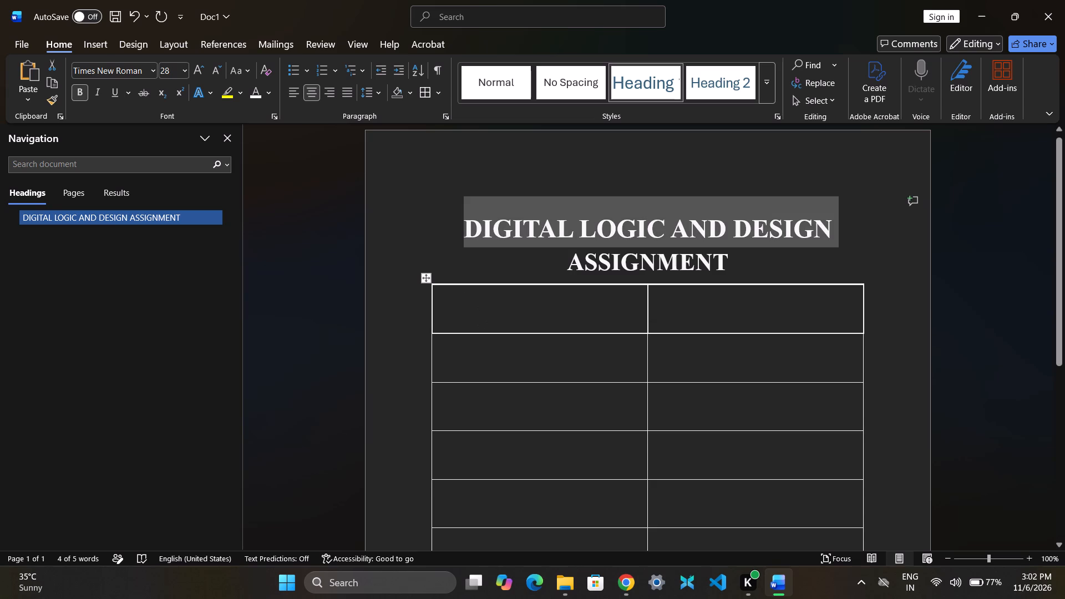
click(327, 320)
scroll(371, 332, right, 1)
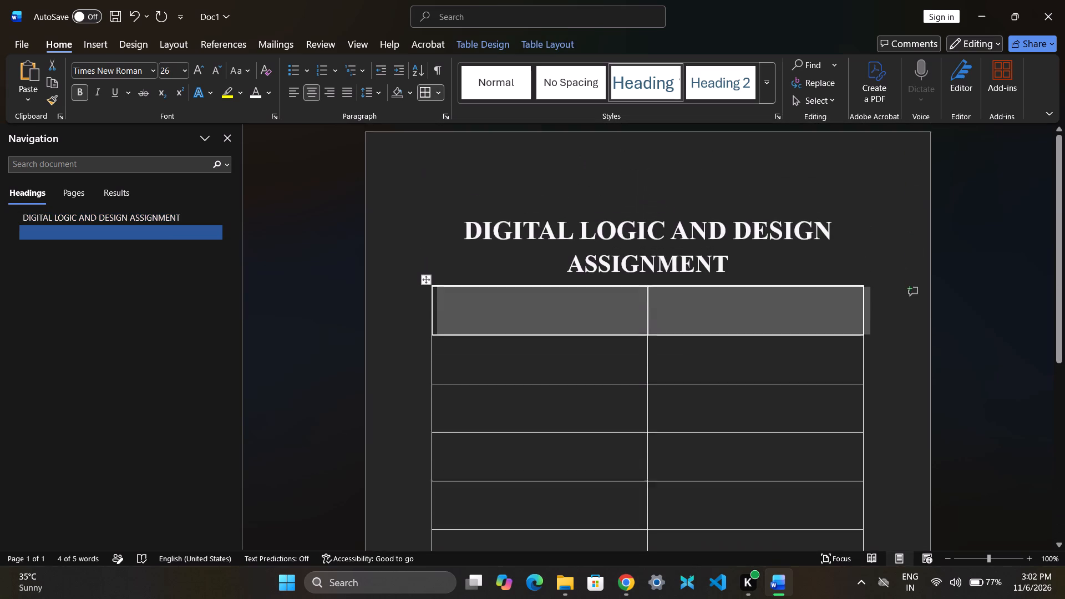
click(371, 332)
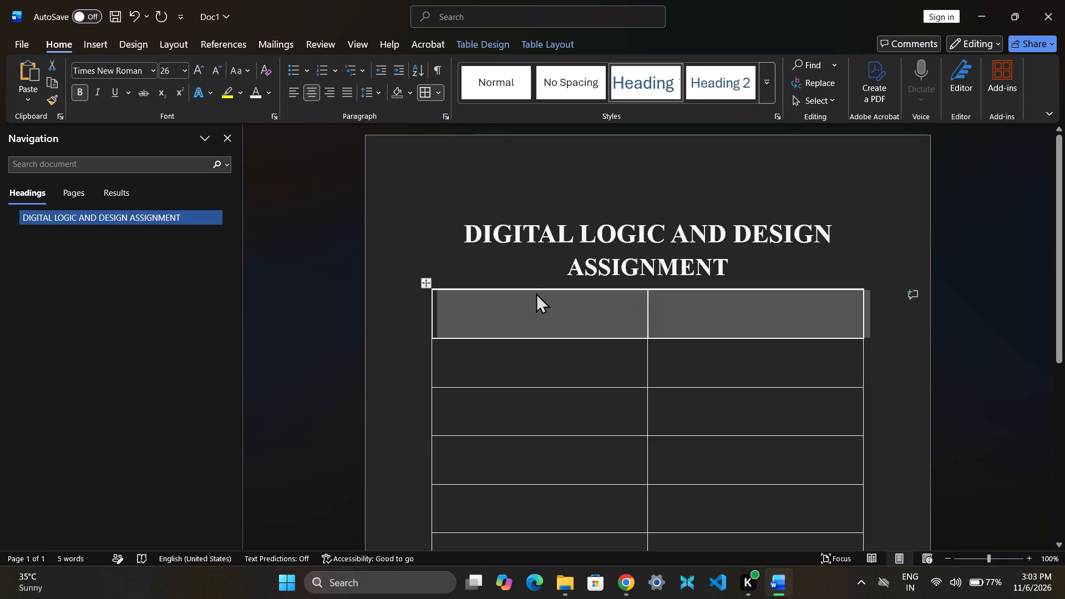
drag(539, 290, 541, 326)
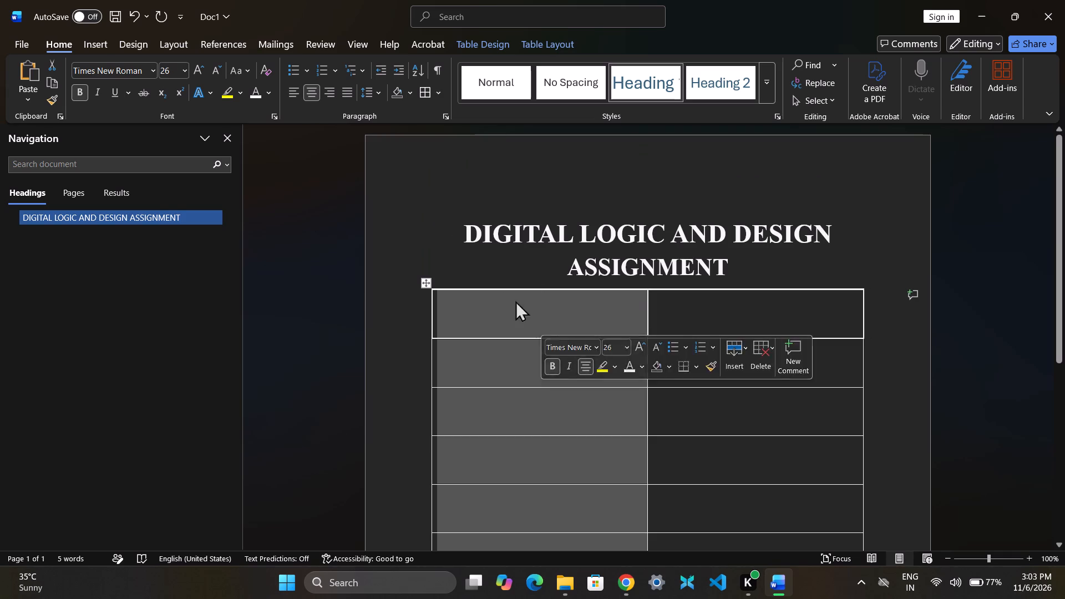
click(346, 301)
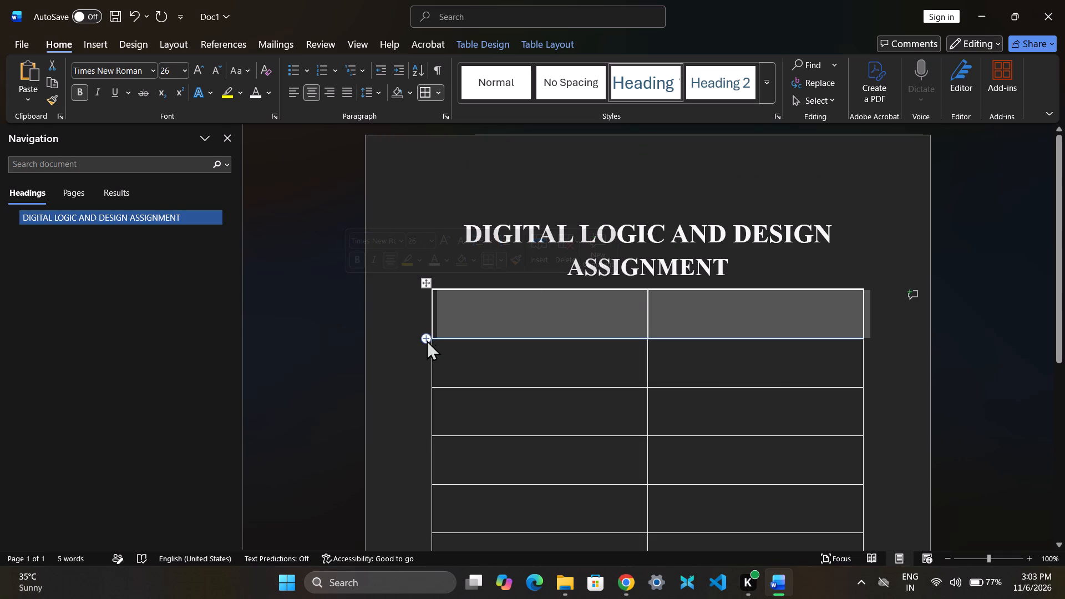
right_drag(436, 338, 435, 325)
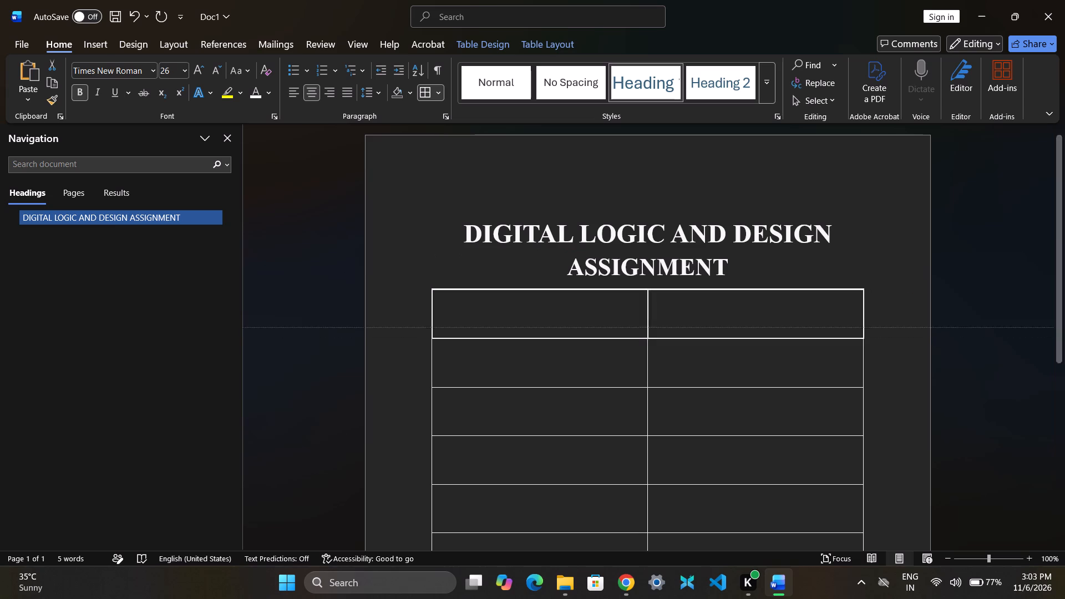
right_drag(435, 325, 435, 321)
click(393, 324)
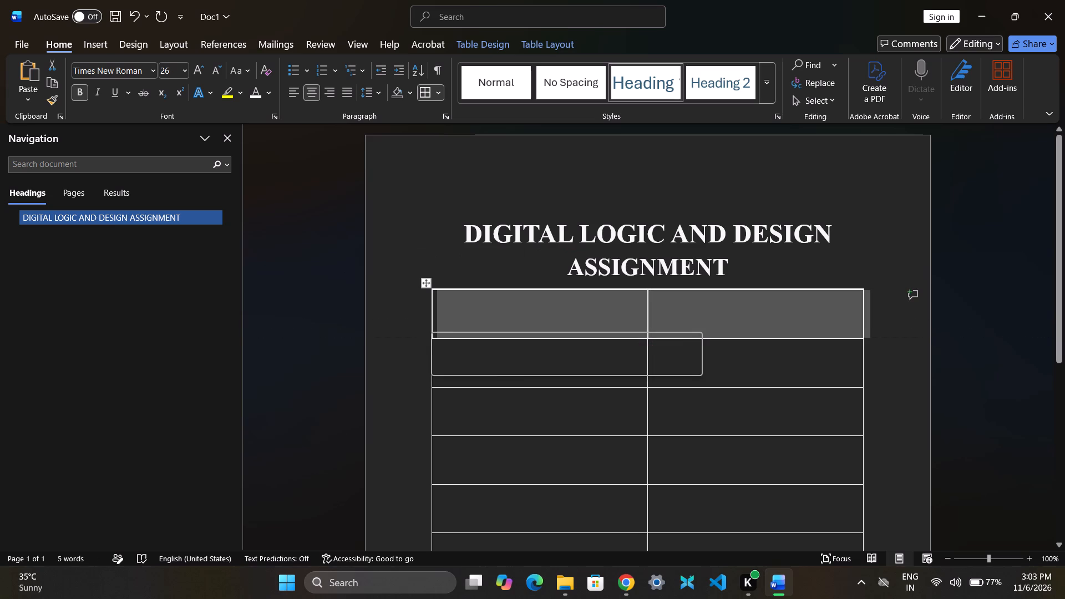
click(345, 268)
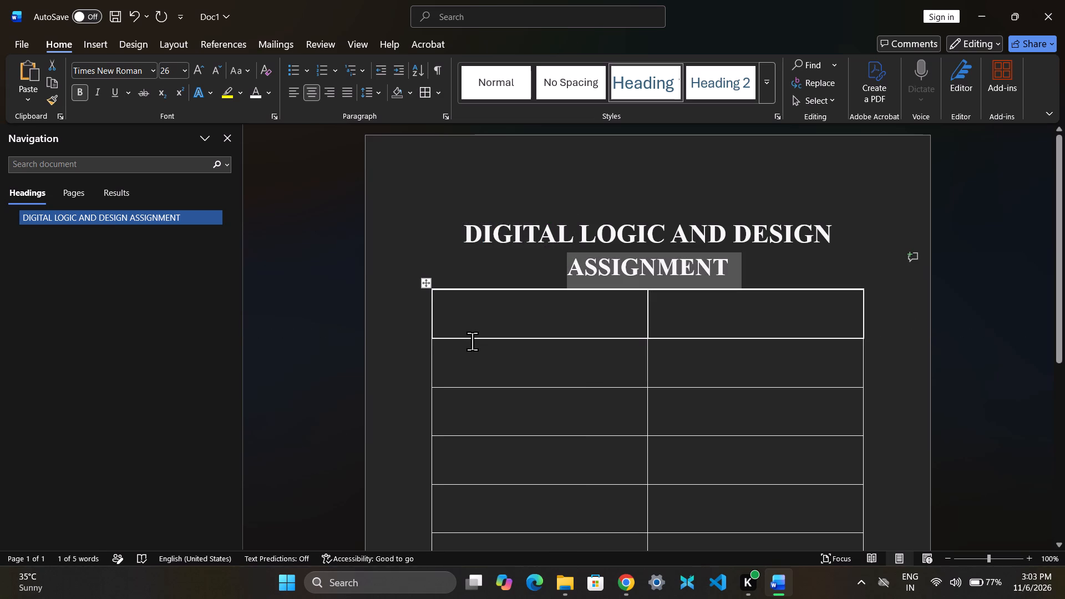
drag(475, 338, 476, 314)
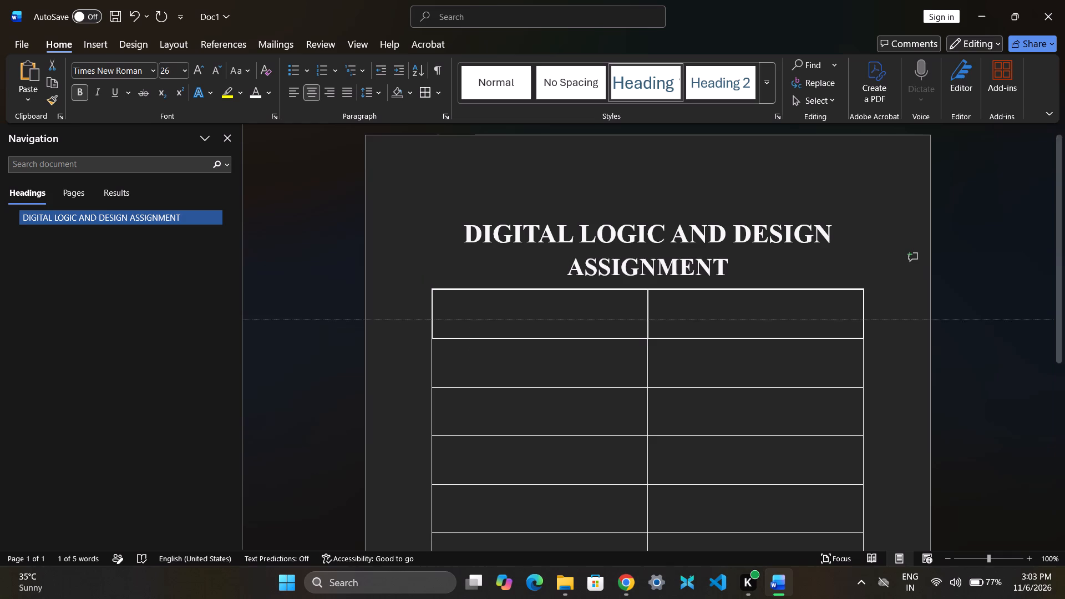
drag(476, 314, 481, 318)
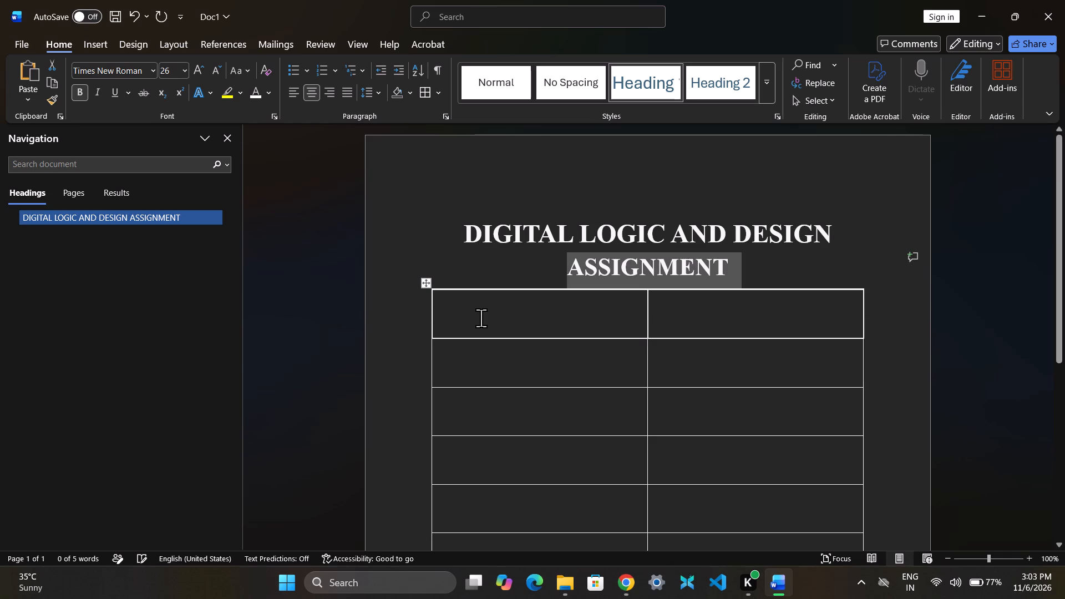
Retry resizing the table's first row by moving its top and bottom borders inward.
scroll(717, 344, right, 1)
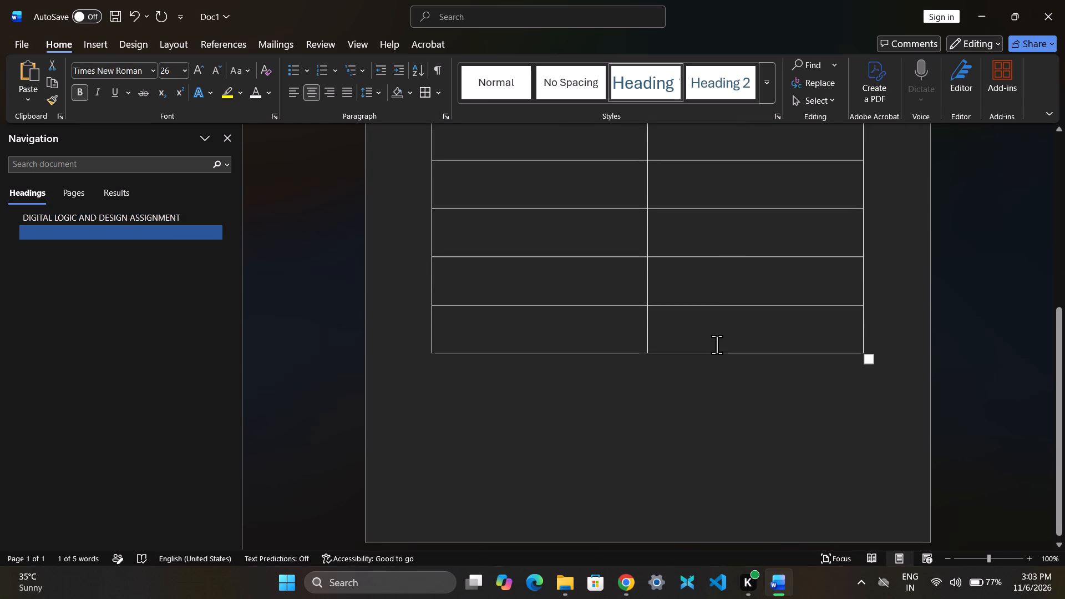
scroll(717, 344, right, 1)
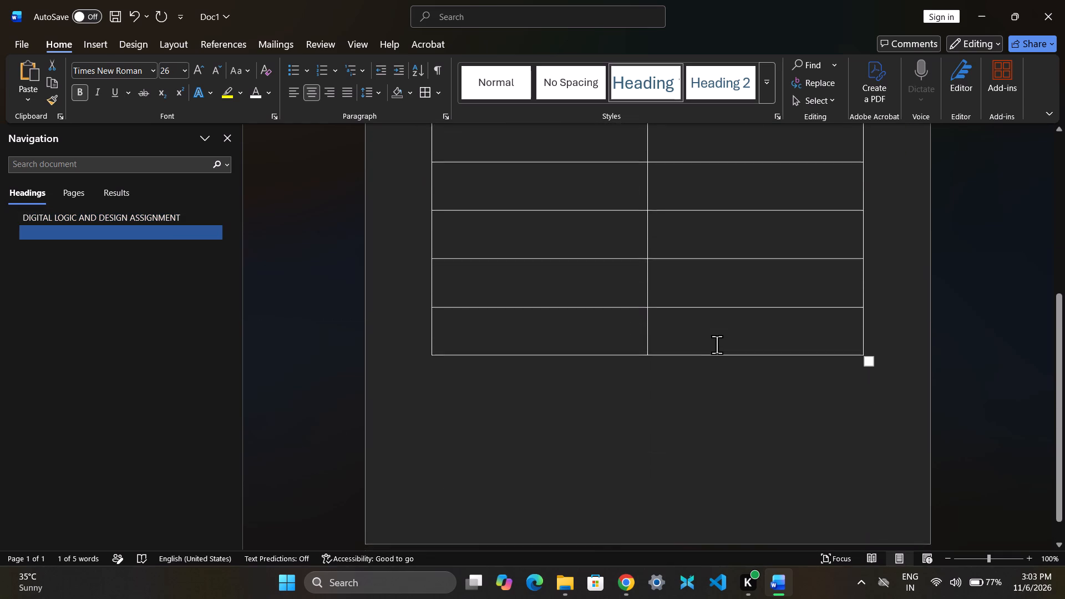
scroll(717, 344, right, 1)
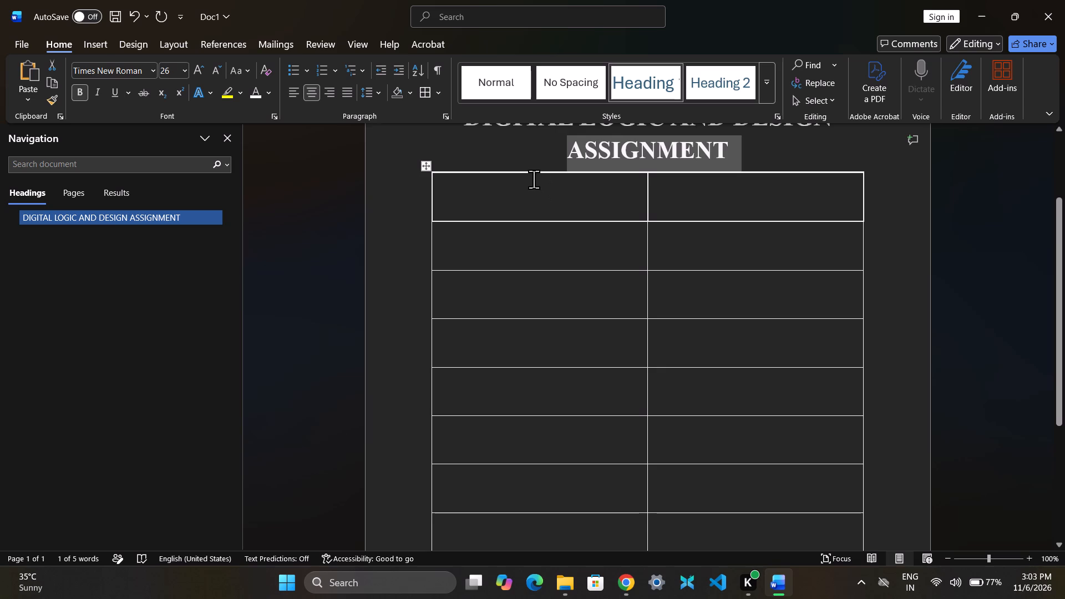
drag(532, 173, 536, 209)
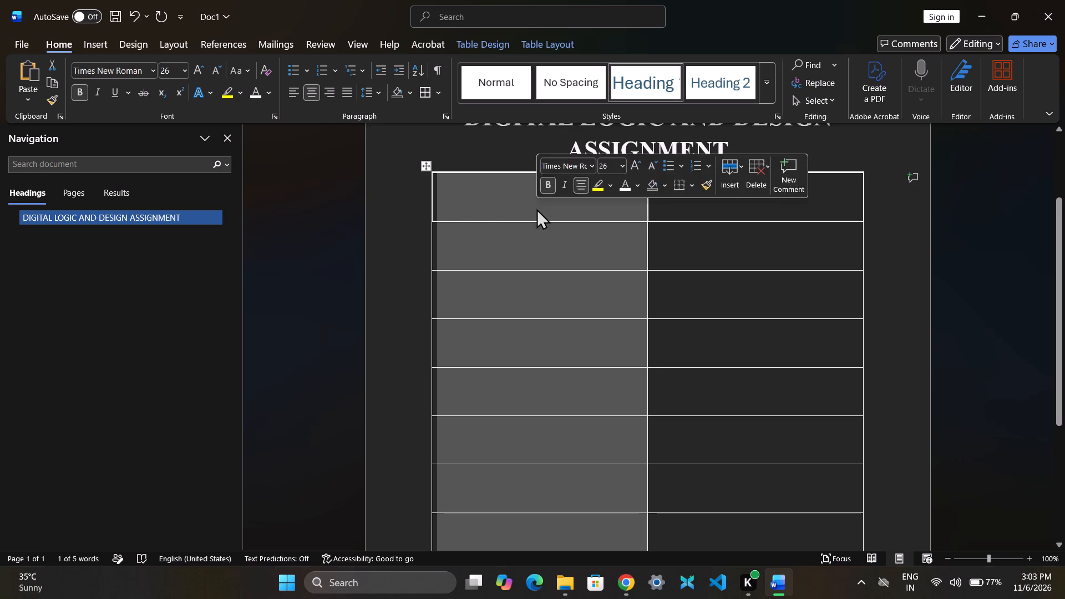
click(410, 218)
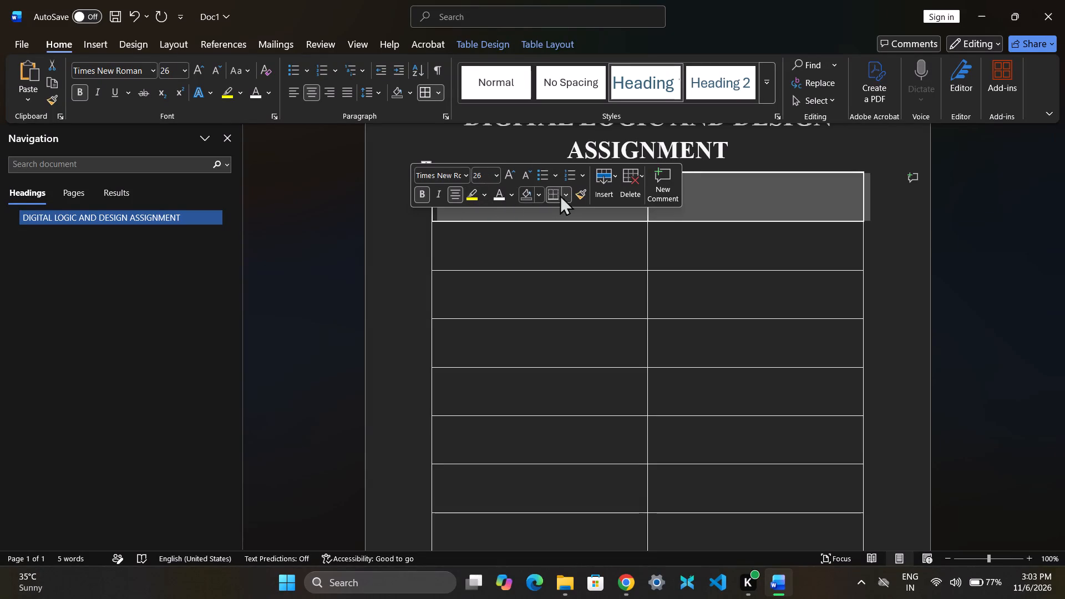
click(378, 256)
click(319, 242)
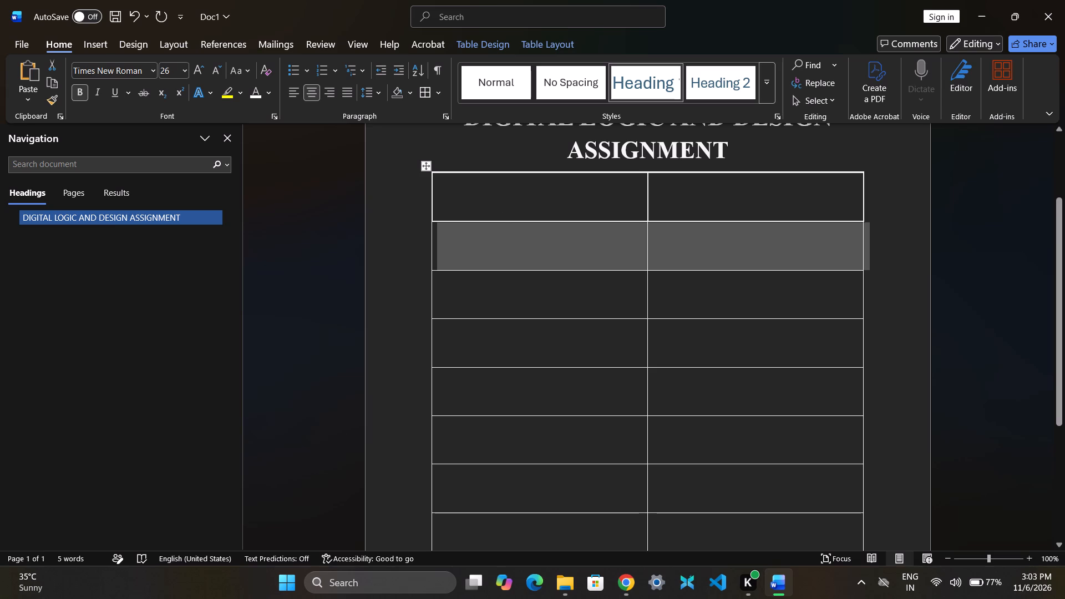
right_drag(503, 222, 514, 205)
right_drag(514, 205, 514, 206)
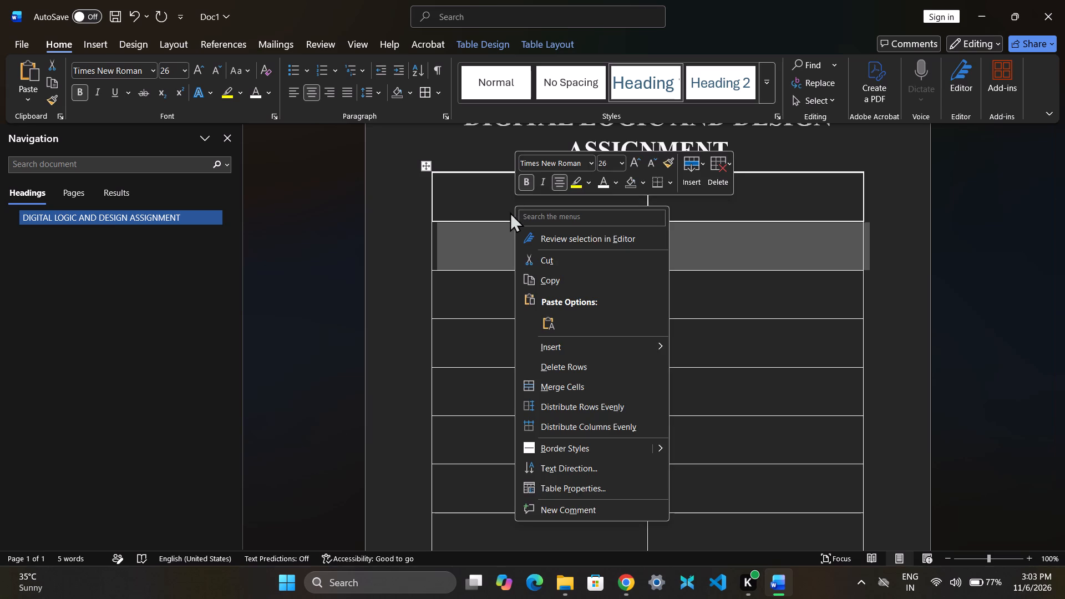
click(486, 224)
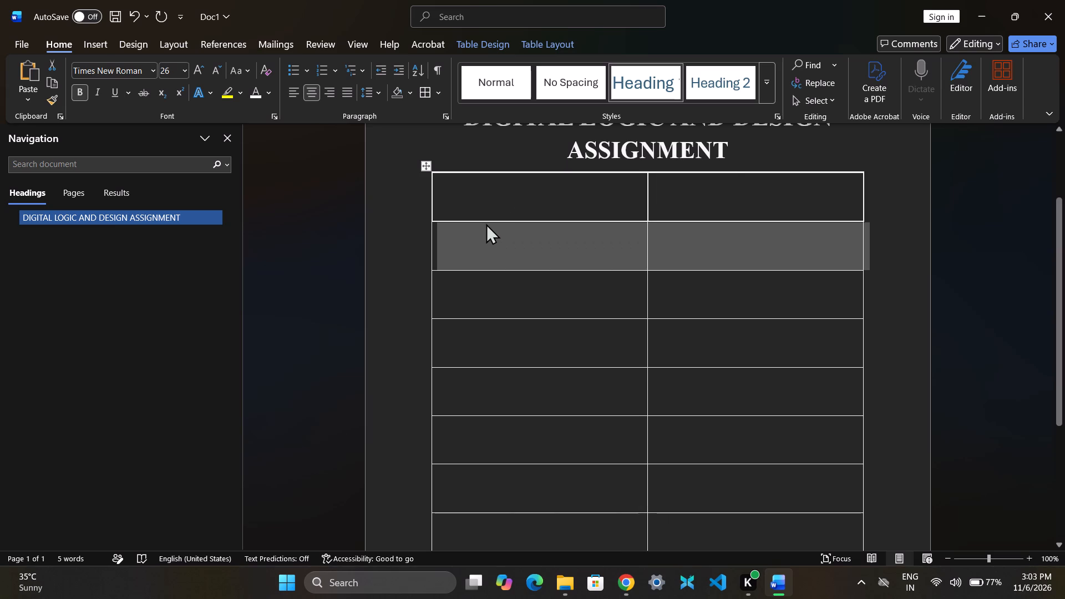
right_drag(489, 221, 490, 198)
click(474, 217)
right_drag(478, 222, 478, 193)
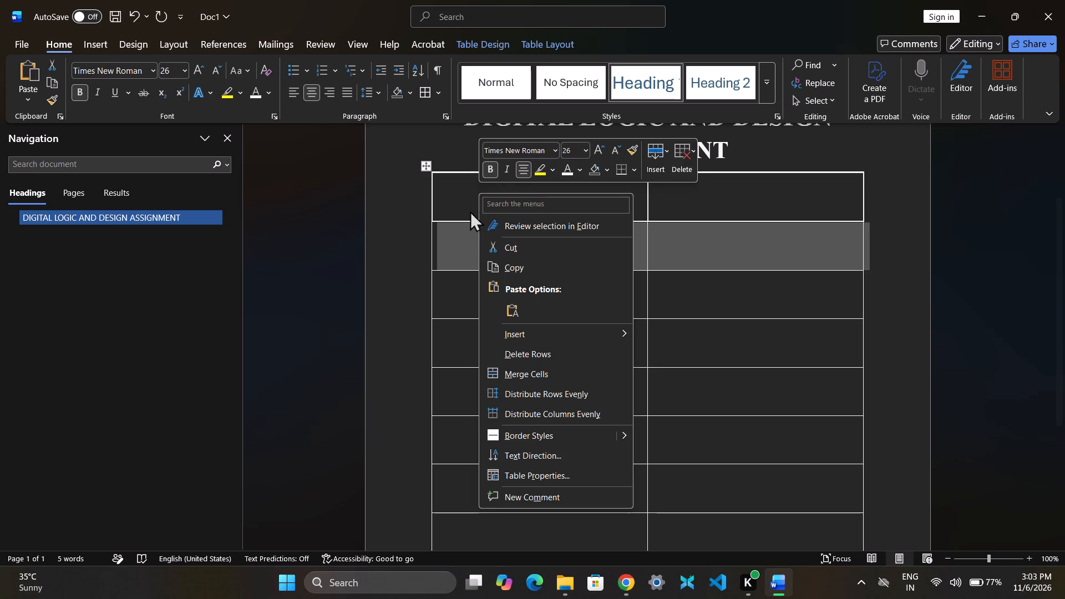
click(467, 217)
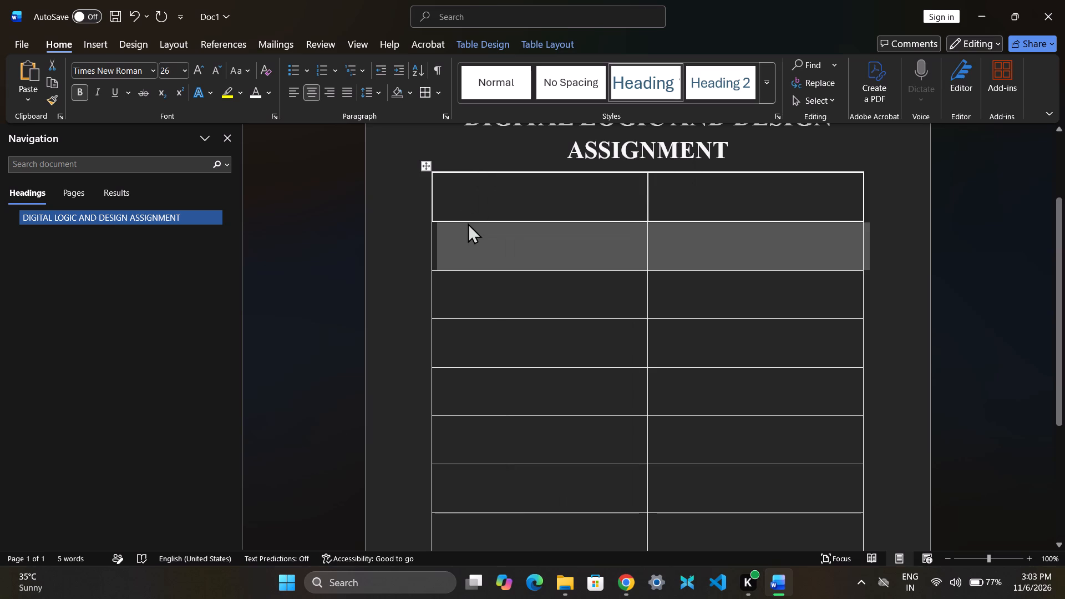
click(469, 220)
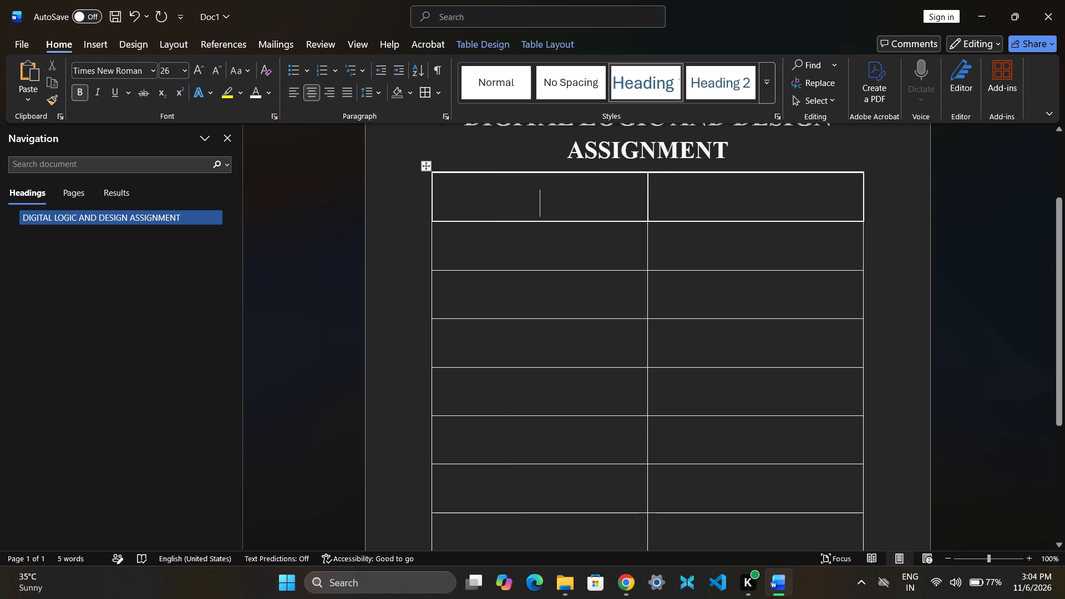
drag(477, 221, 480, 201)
Copy the student details from NAME (IN CAPITALS) through DATE OF SUBMISSION in Chrome's assignment PDF and paste them into the Word table's second row.
click(356, 221)
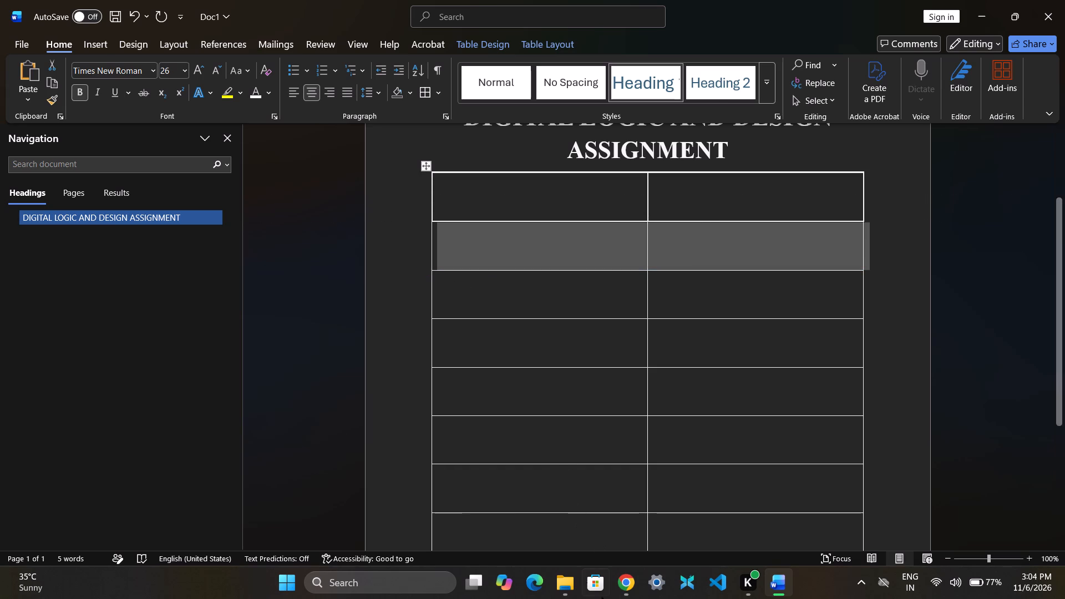
click(628, 575)
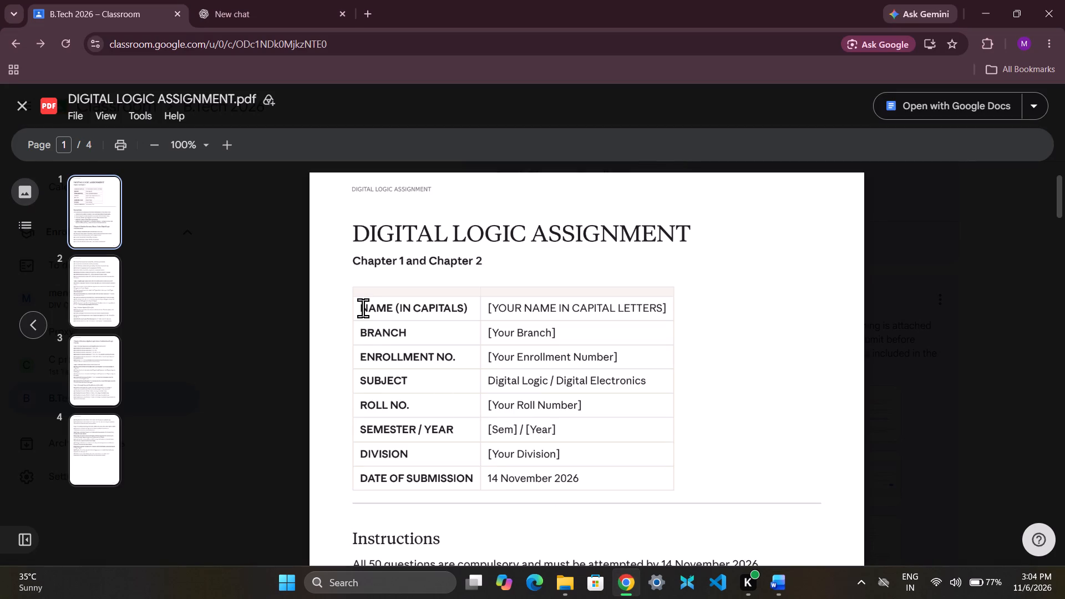
drag(362, 308, 447, 461)
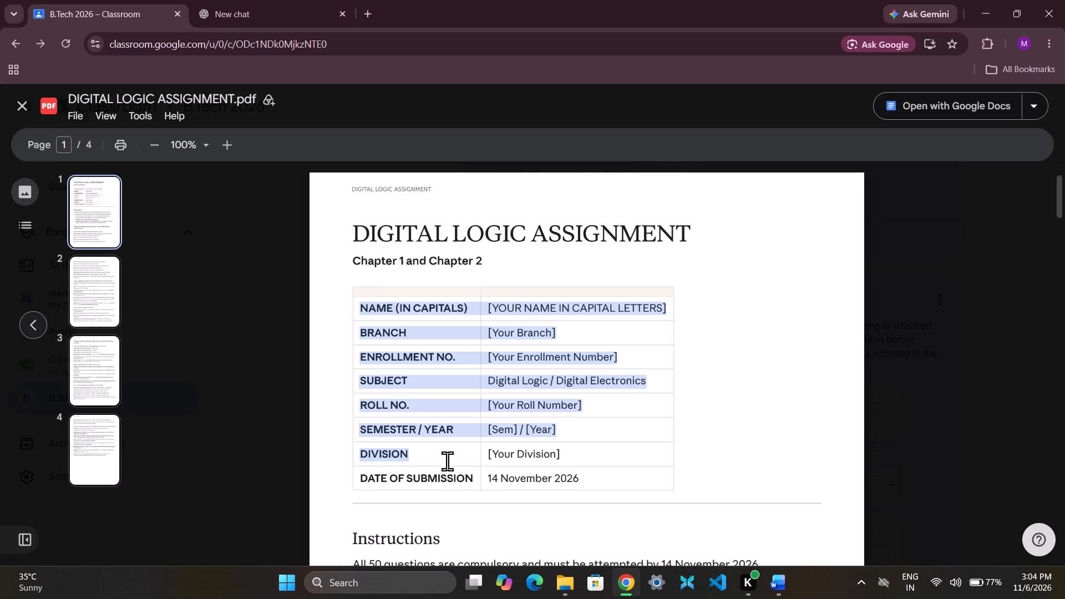
drag(447, 461, 594, 471)
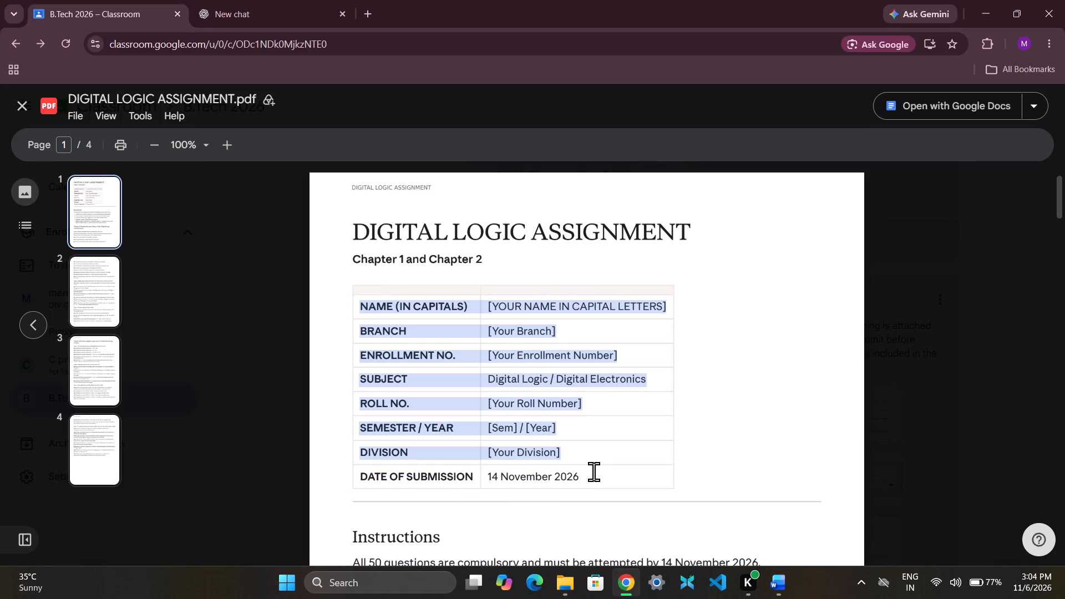
drag(594, 471, 587, 475)
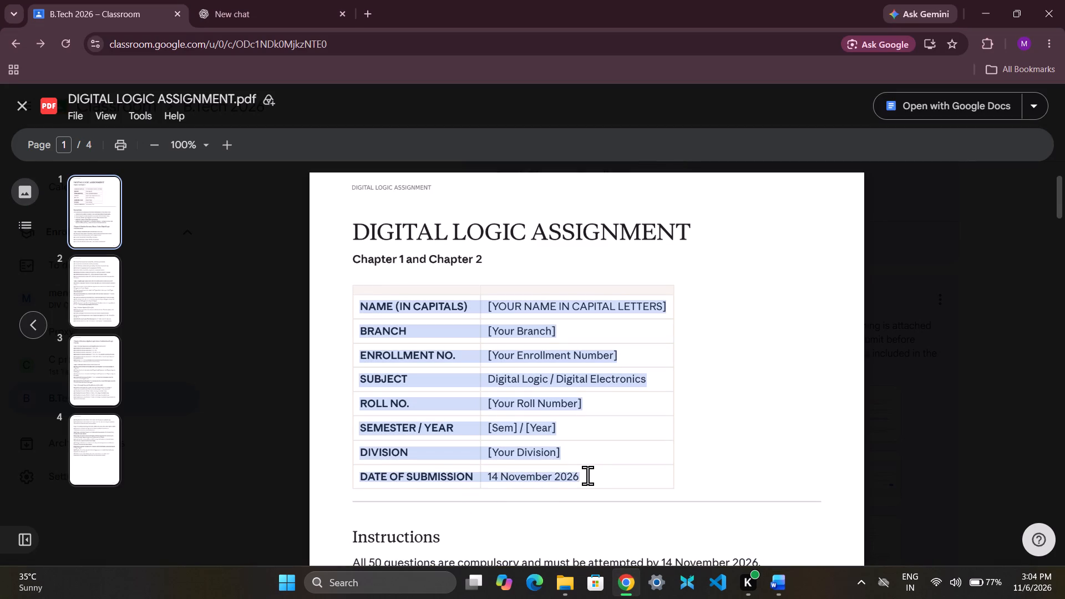
key(ctrl+c)
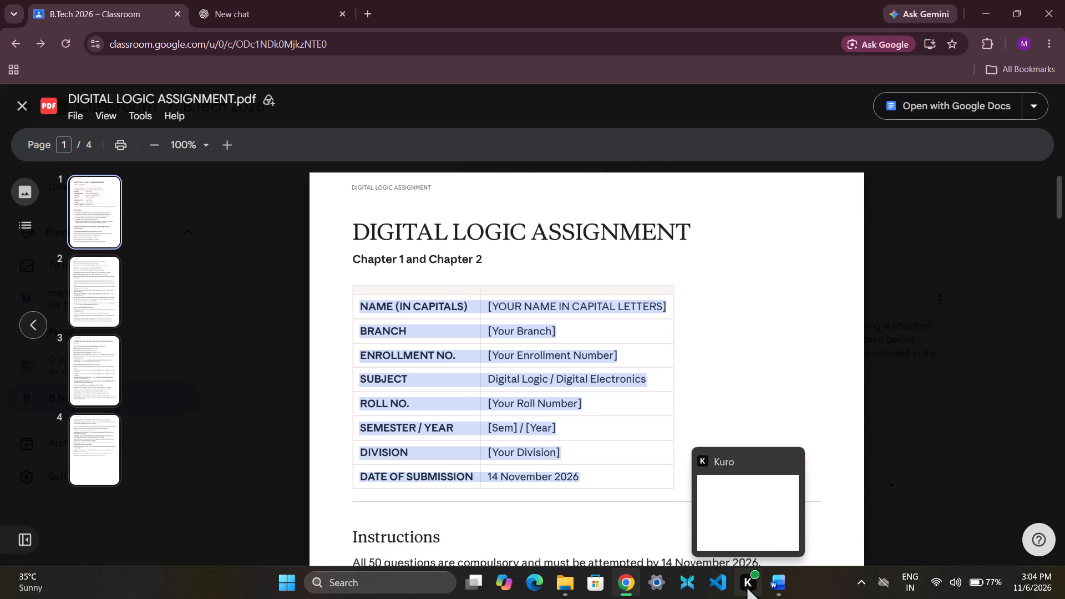
click(778, 583)
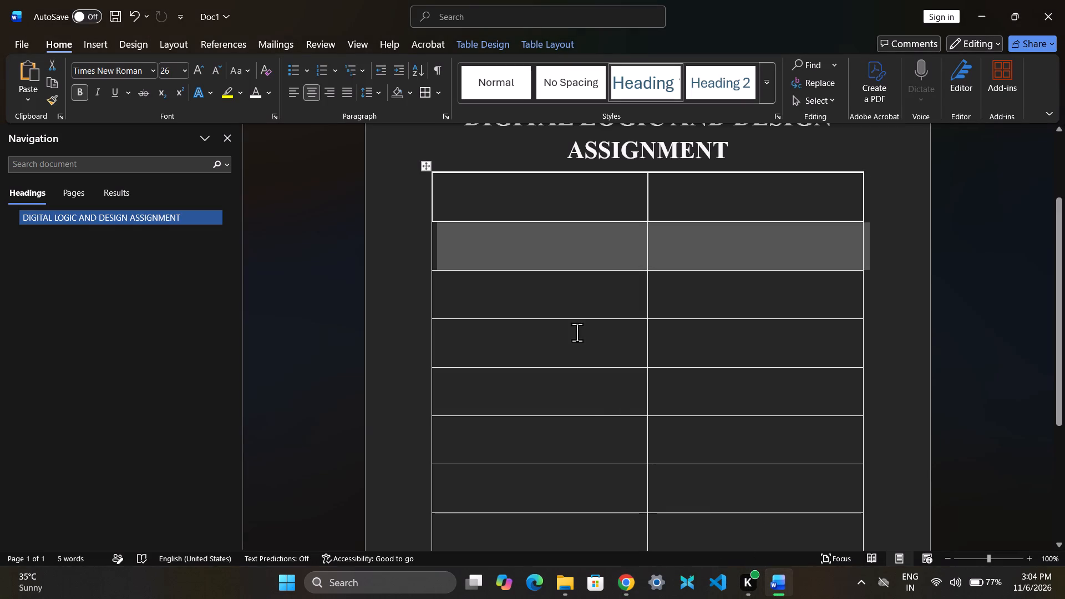
key(ctrl+v)
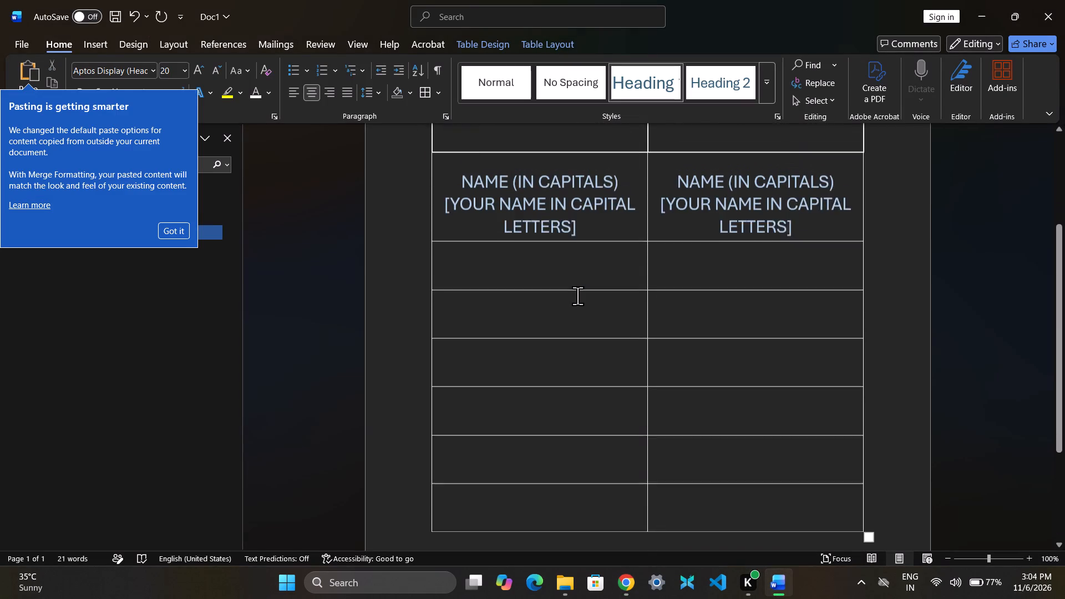
Delete the pasted name text from the first cell of the table's second row.
click(601, 267)
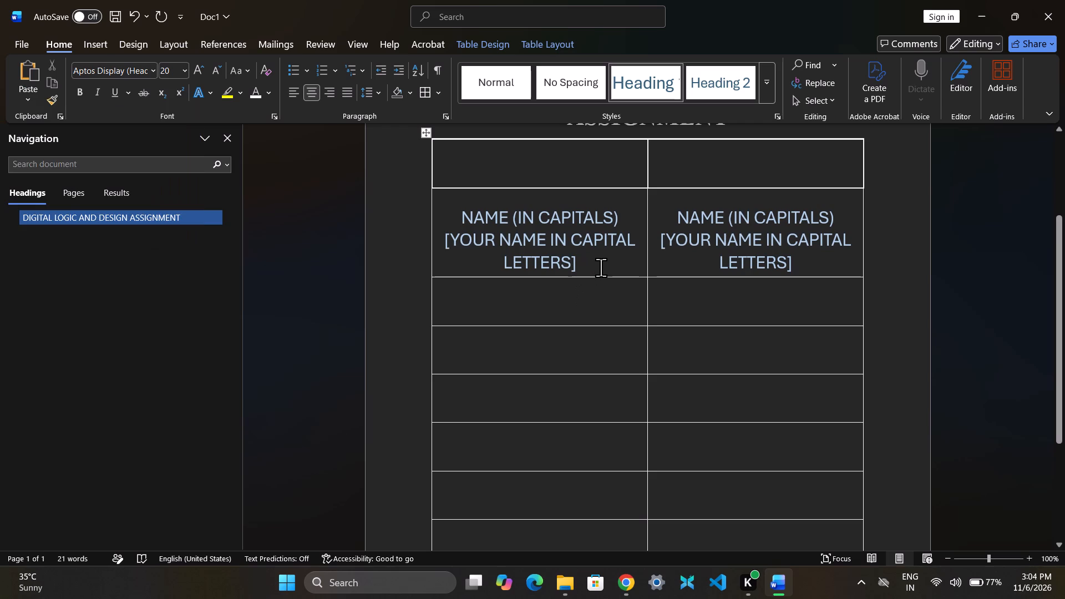
key(BackSpace)
key(BackSpace)
key(BackSpace)
key(BackSpace)
key(BackSpace)
key(BackSpace)
key(BackSpace)
key(BackSpace)
key(BackSpace)
key(BackSpace)
key(BackSpace)
key(BackSpace)
key(BackSpace)
key(BackSpace)
key(BackSpace)
key(BackSpace)
key(BackSpace)
key(BackSpace)
key(BackSpace)
key(BackSpace)
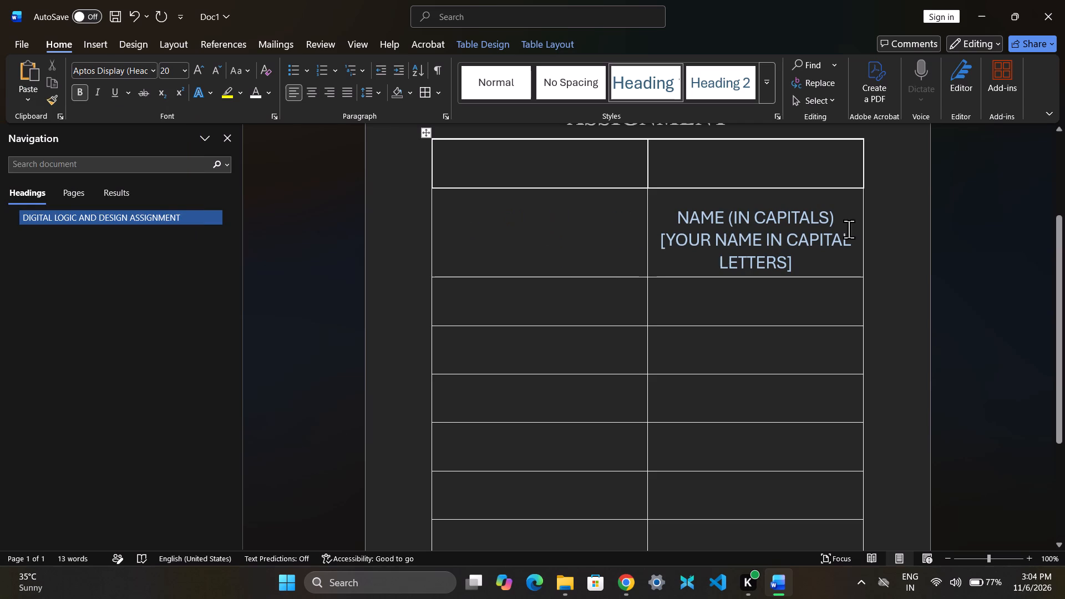
Delete the pasted name text from the second cell of the table's second row.
click(841, 267)
key(BackSpace)
key(BackSpace)
key(BackSpace)
key(BackSpace)
key(BackSpace)
key(BackSpace)
key(BackSpace)
key(BackSpace)
key(BackSpace)
key(BackSpace)
key(BackSpace)
key(BackSpace)
key(BackSpace)
key(BackSpace)
key(BackSpace)
key(BackSpace)
key(BackSpace)
key(BackSpace)
key(BackSpace)
key(BackSpace)
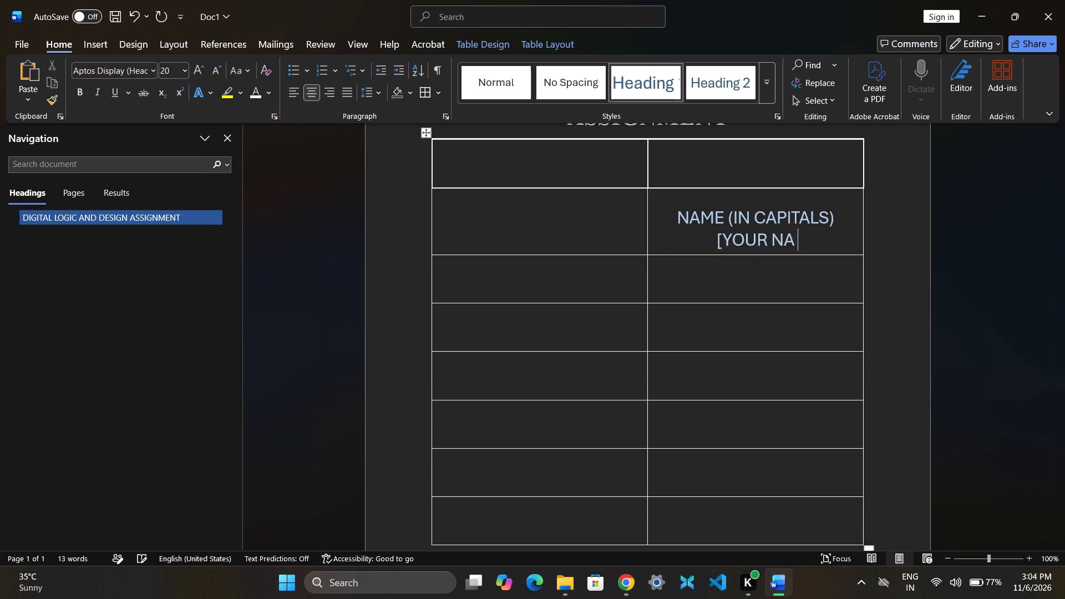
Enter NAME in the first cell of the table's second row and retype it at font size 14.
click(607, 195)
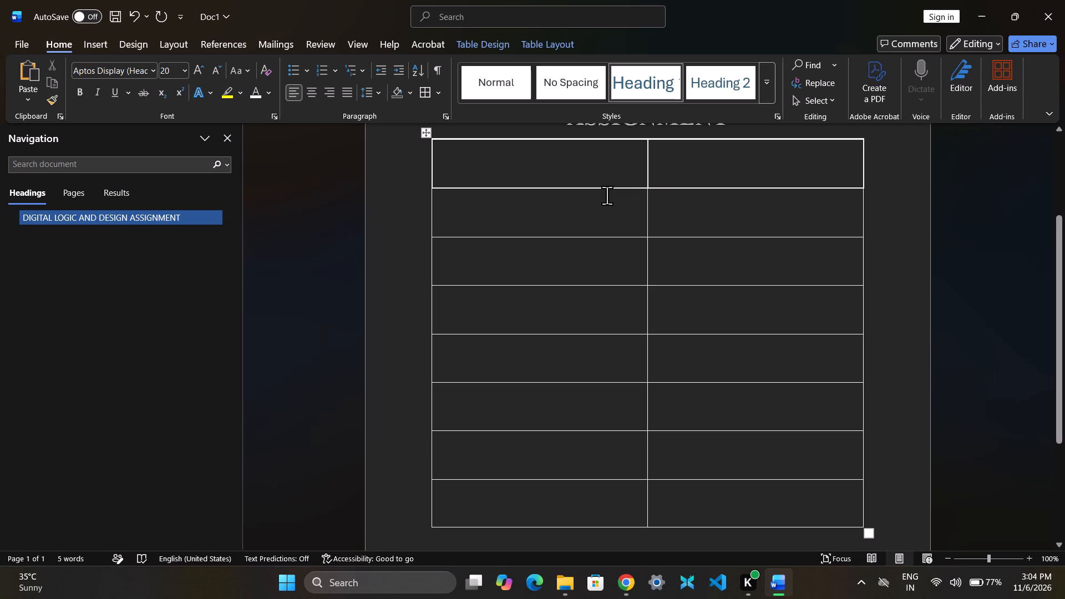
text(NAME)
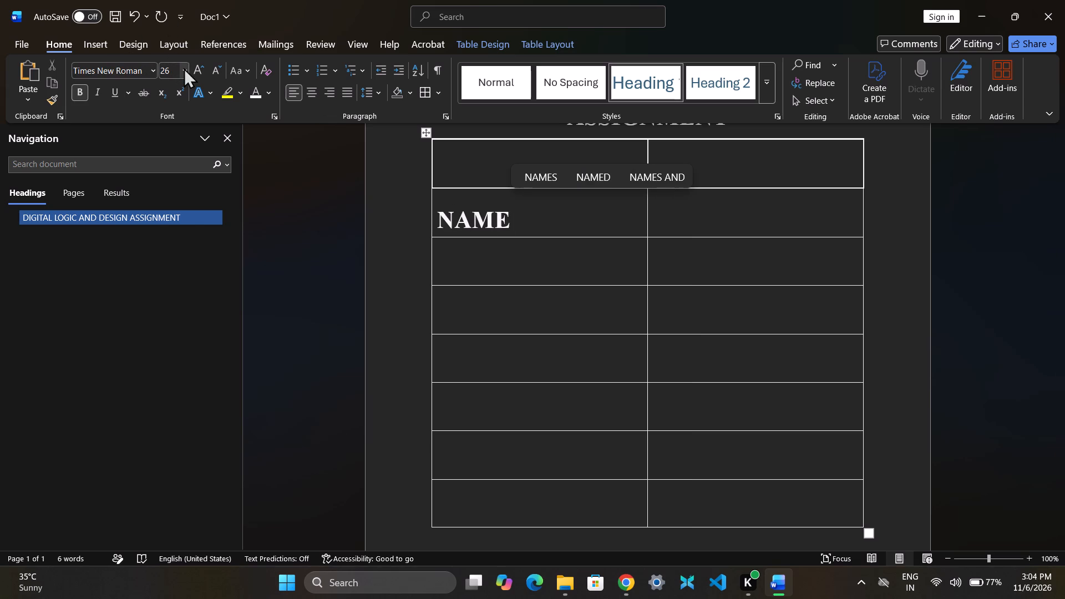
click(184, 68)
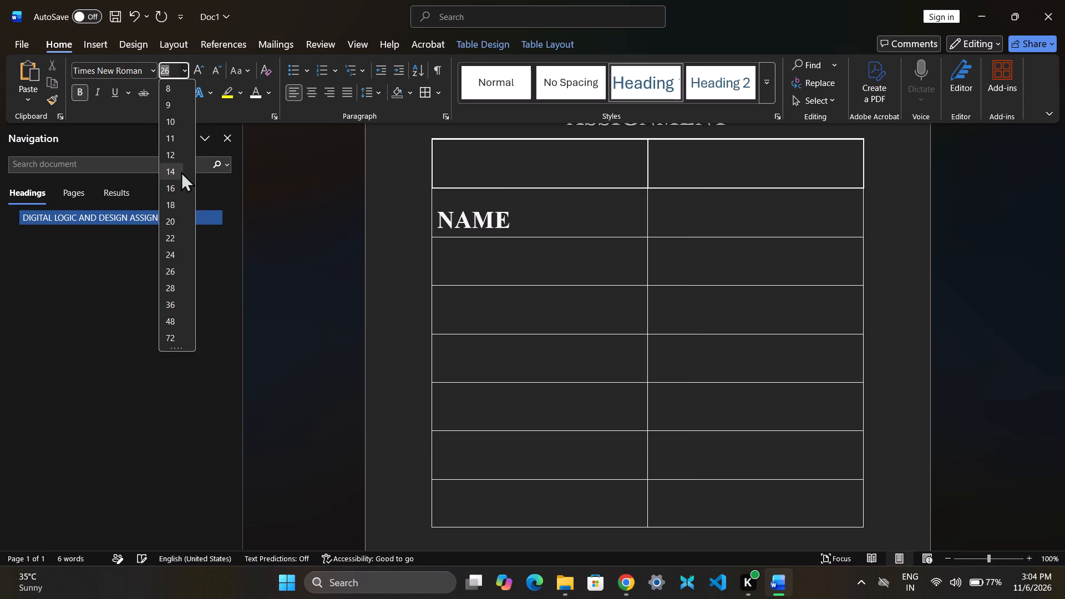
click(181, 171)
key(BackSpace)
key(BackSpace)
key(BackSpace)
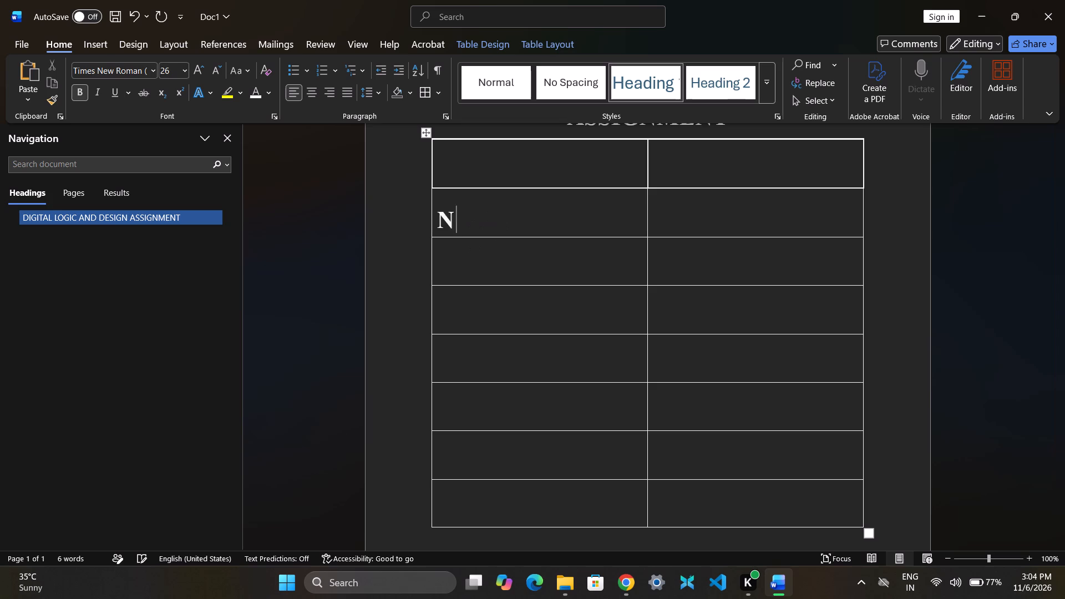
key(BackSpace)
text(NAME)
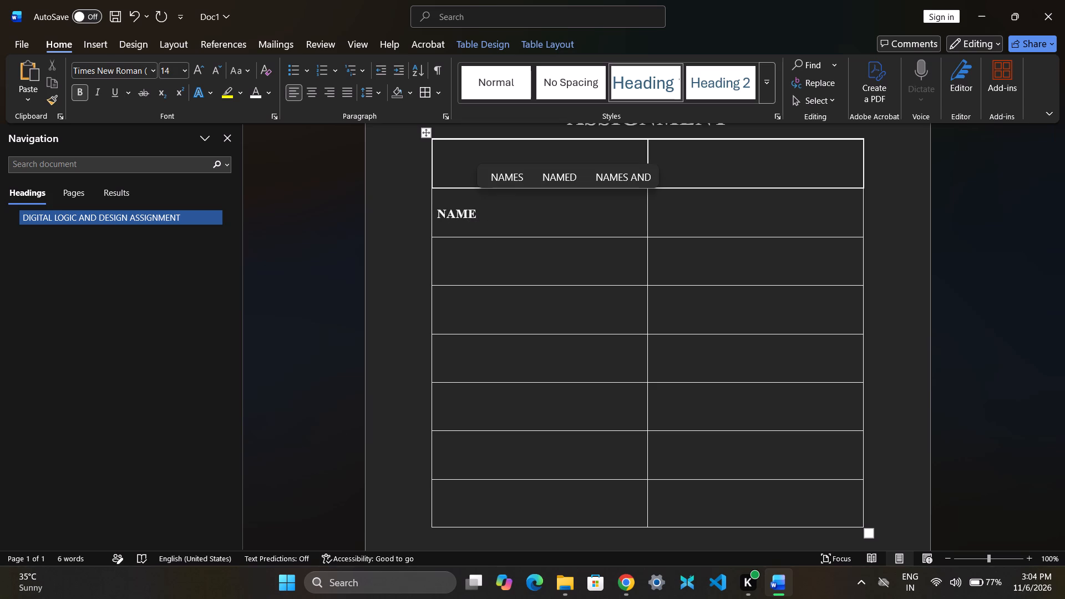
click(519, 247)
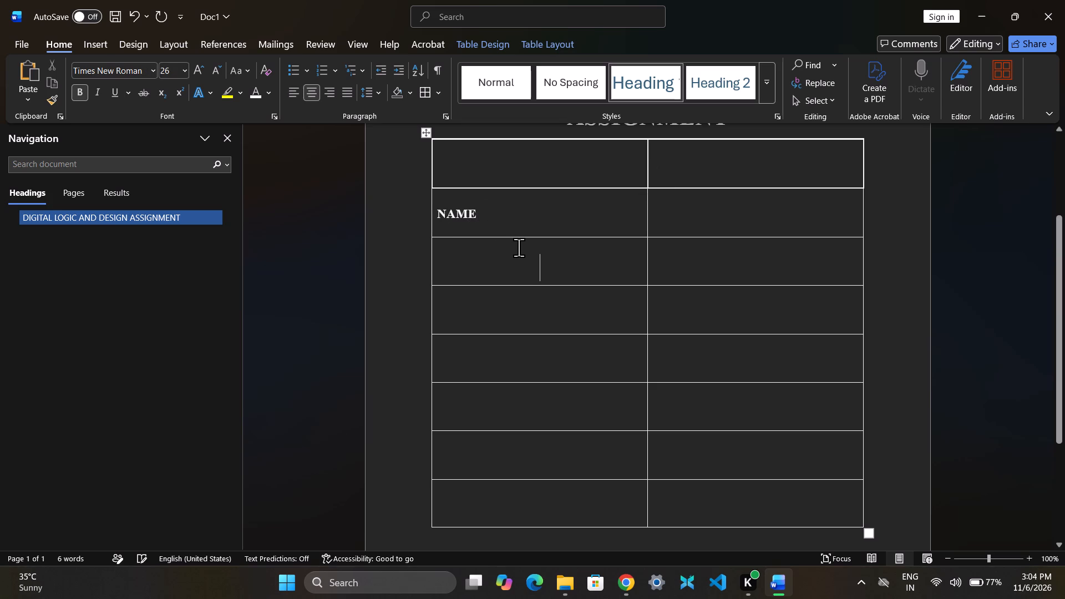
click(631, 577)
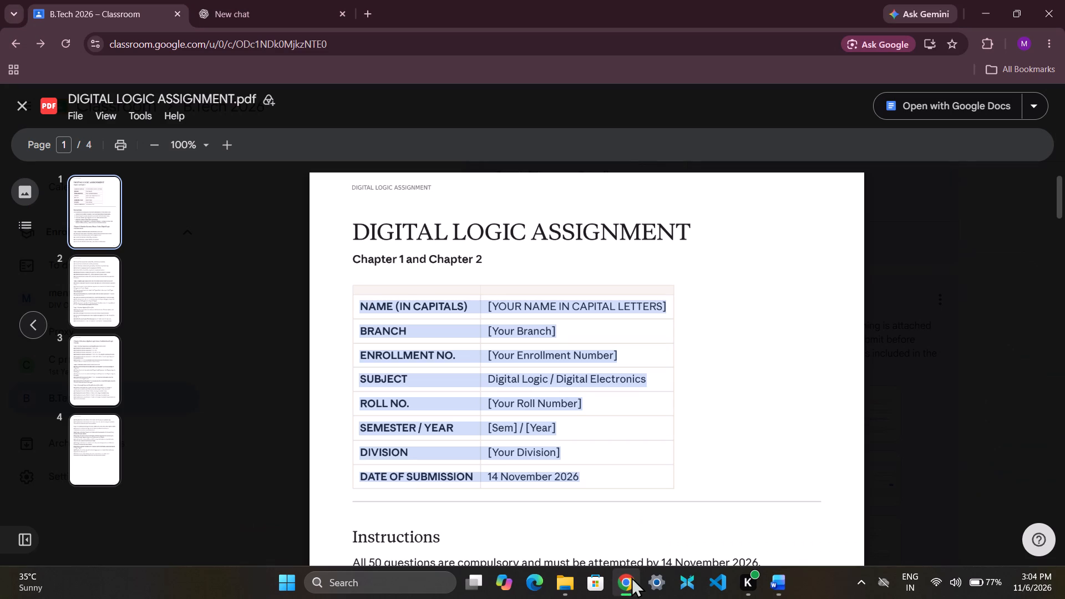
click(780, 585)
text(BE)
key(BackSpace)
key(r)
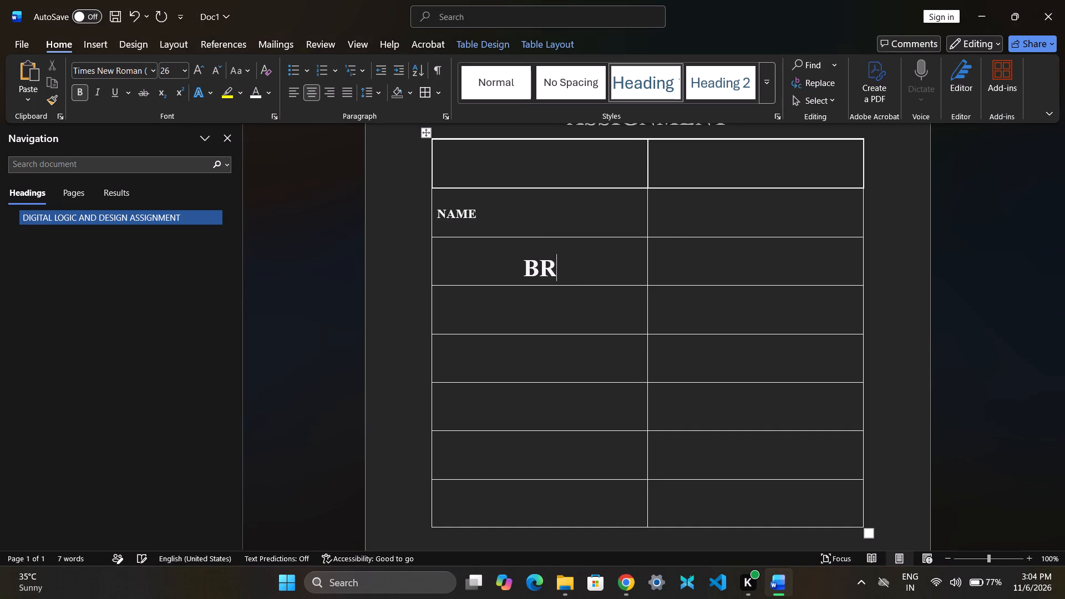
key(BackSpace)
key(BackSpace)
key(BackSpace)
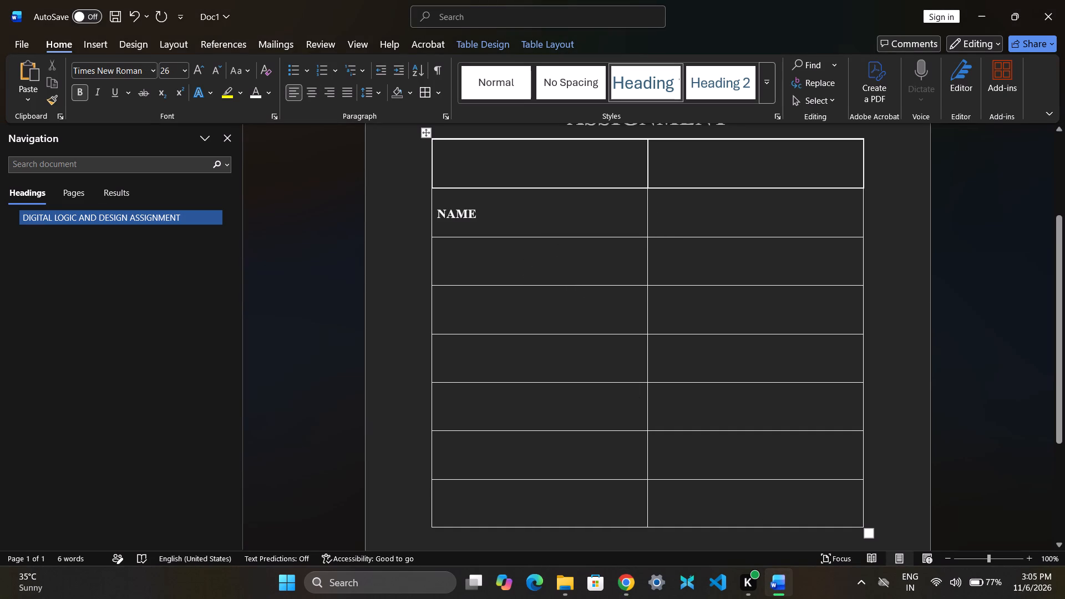
Replace the label in the first cell of the table's second row with NAME at font size 20.
click(556, 232)
key(BackSpace)
key(BackSpace)
key(BackSpace)
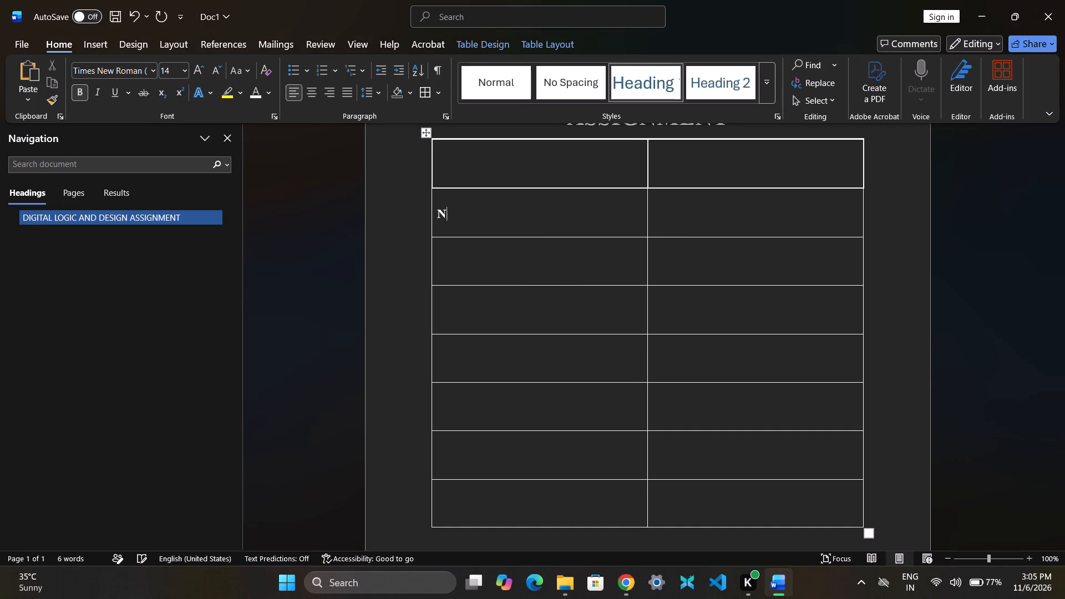
key(BackSpace)
click(191, 67)
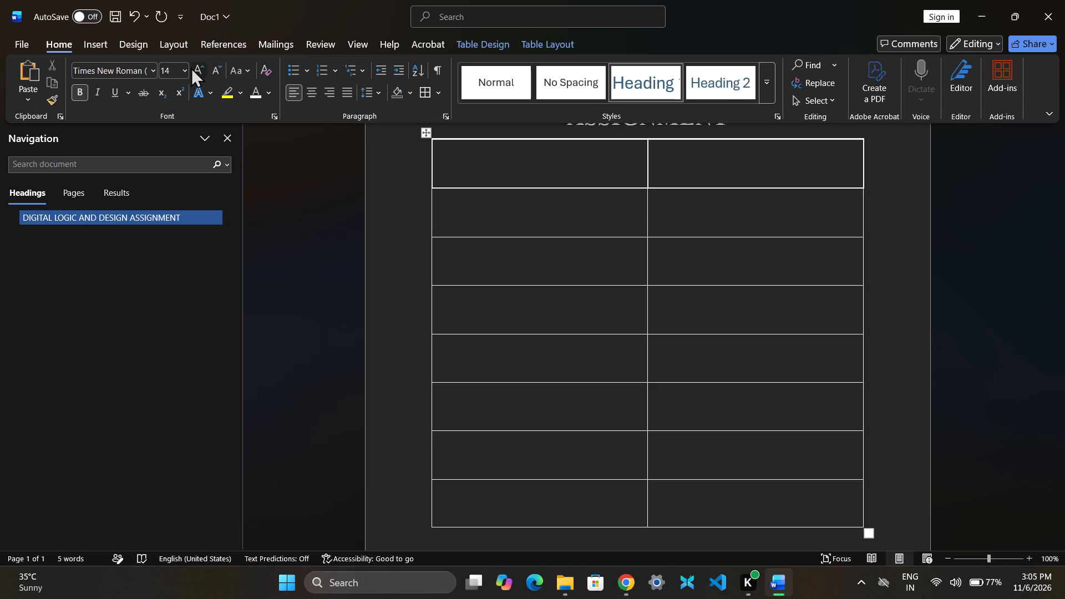
click(191, 67)
click(191, 67)
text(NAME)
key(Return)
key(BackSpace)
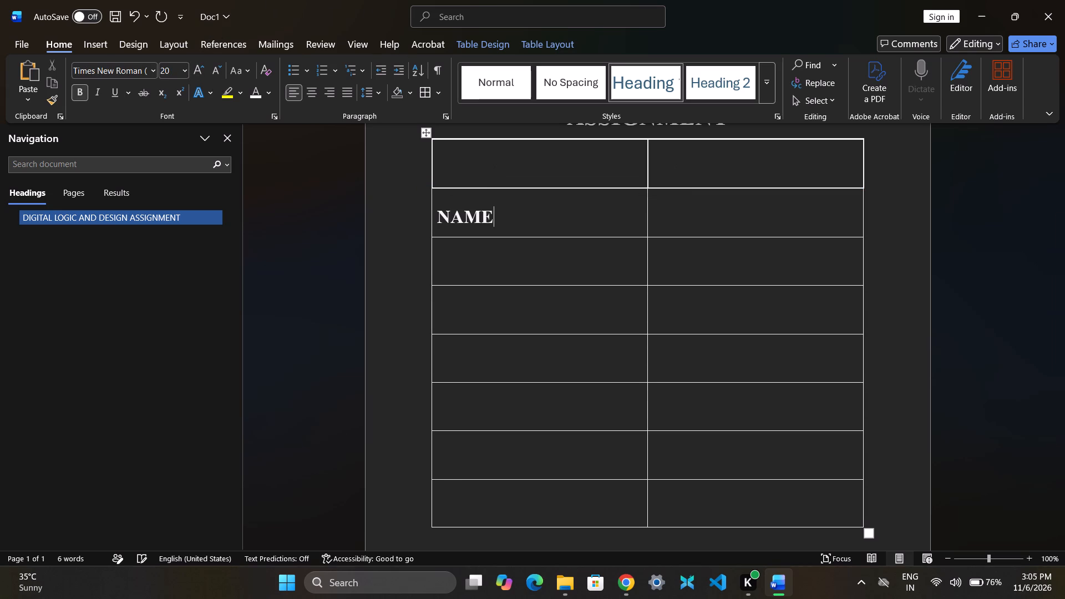
Set the font size of the first cell in the table's third row to 20.
click(495, 246)
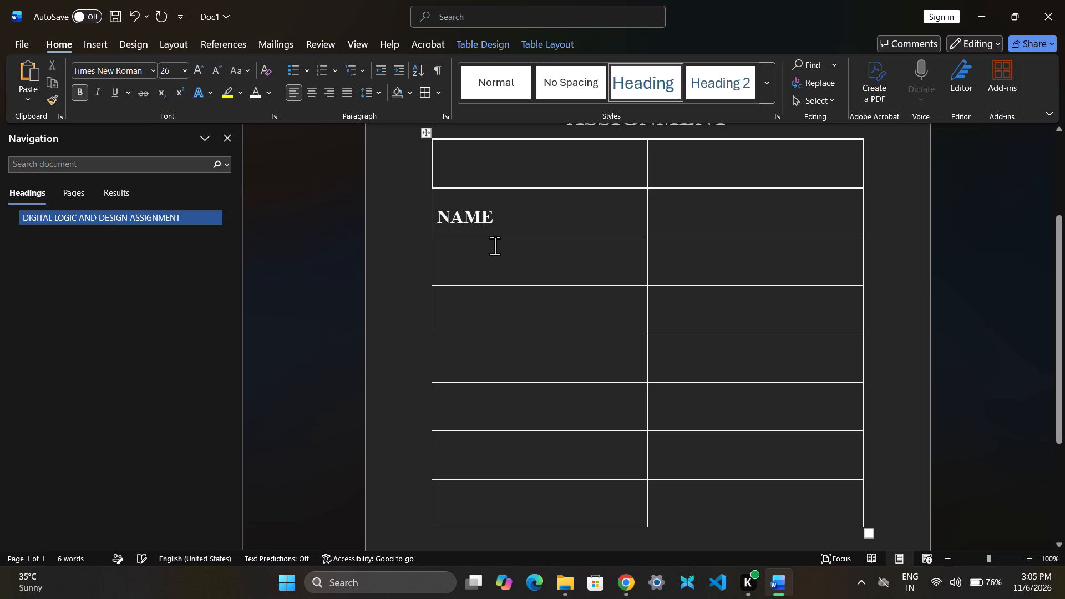
click(211, 70)
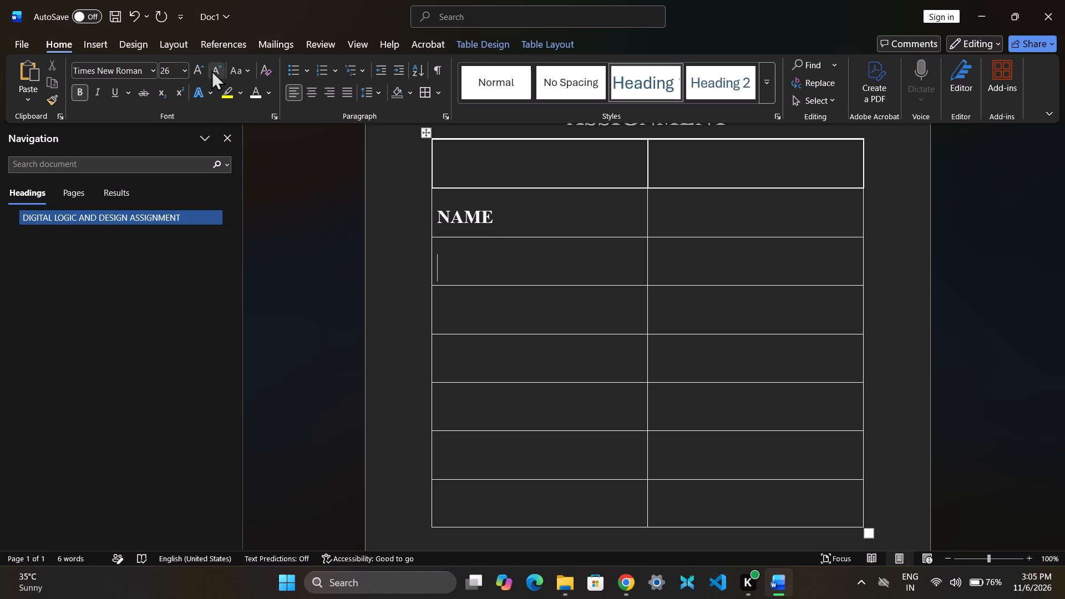
click(211, 70)
click(211, 70)
click(332, 234)
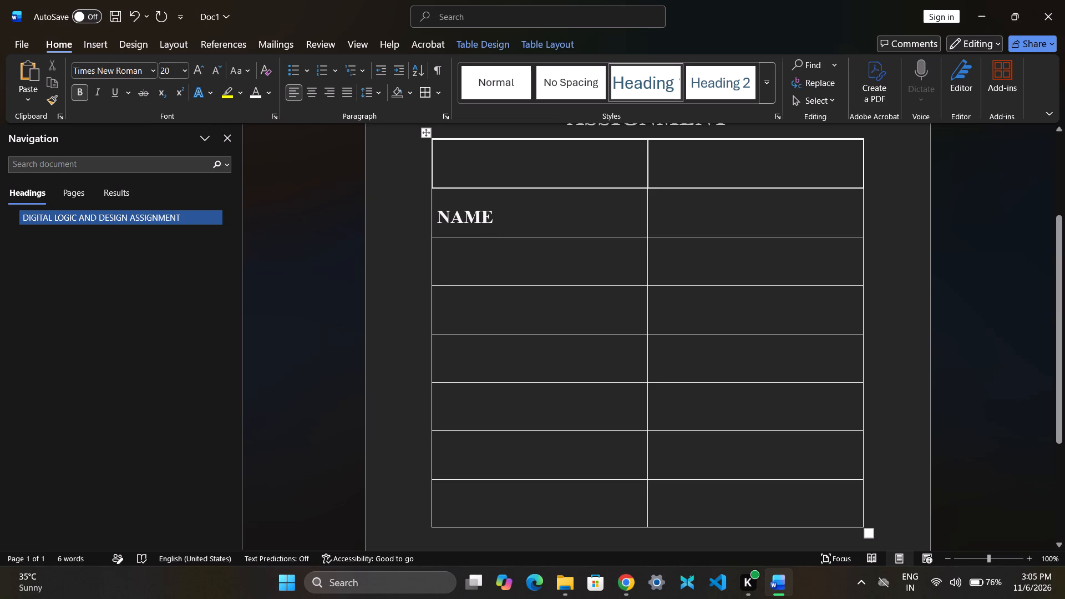
click(372, 157)
Set the font size of the empty paragraph below the table to 20.
scroll(411, 260, down, 3)
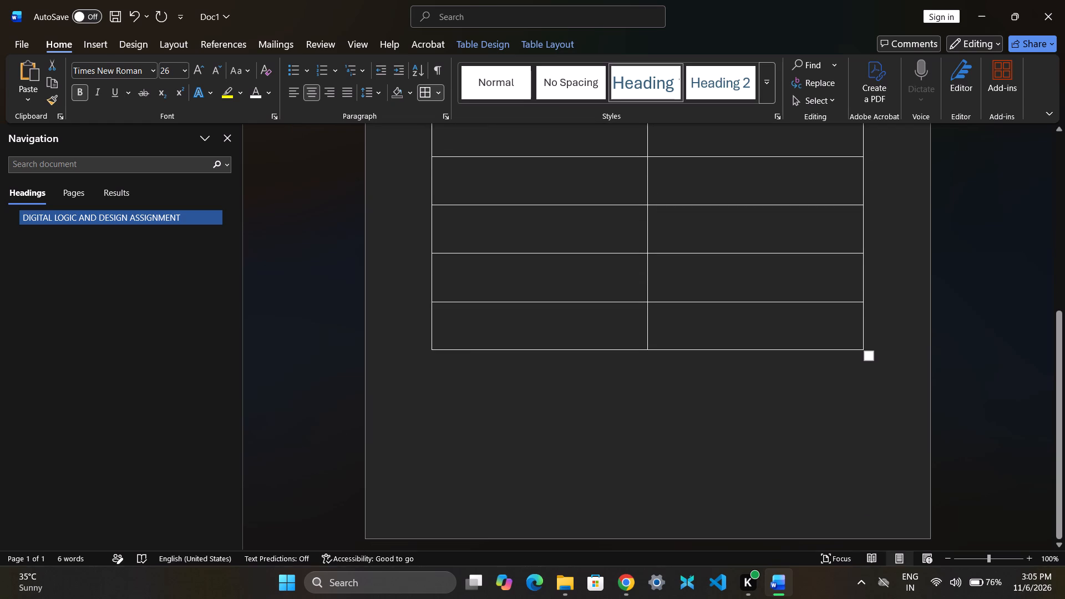
click(544, 495)
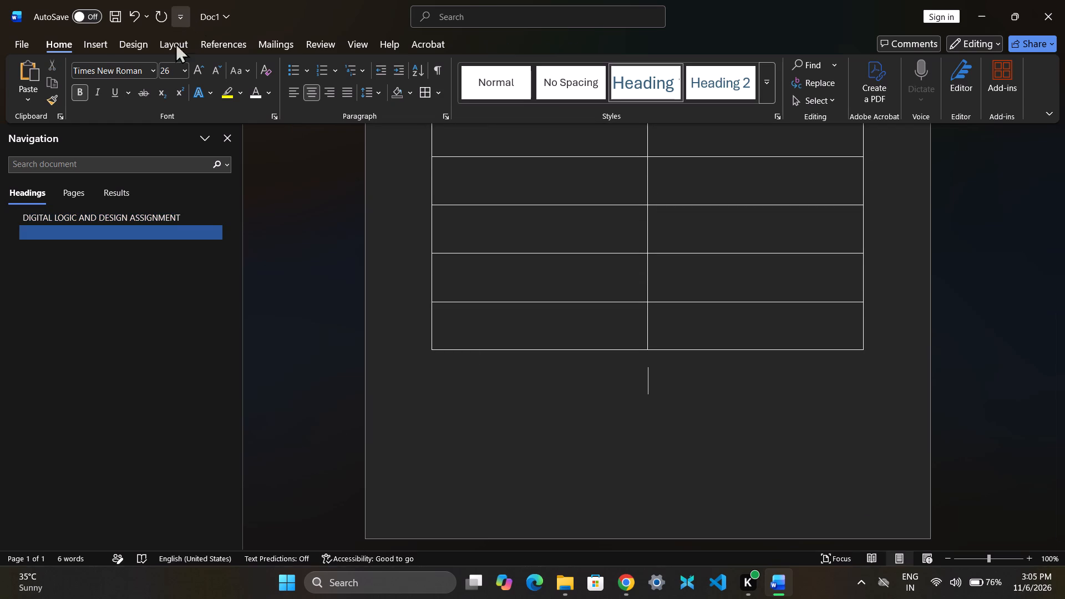
click(216, 65)
click(216, 65)
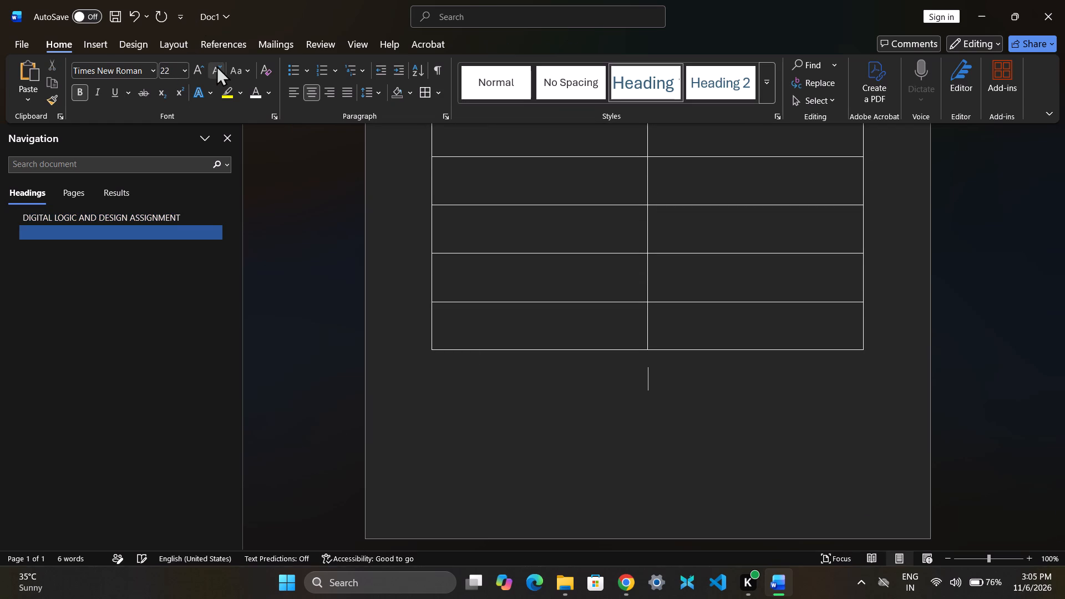
click(216, 65)
scroll(241, 187, up, 5)
click(241, 187)
click(289, 202)
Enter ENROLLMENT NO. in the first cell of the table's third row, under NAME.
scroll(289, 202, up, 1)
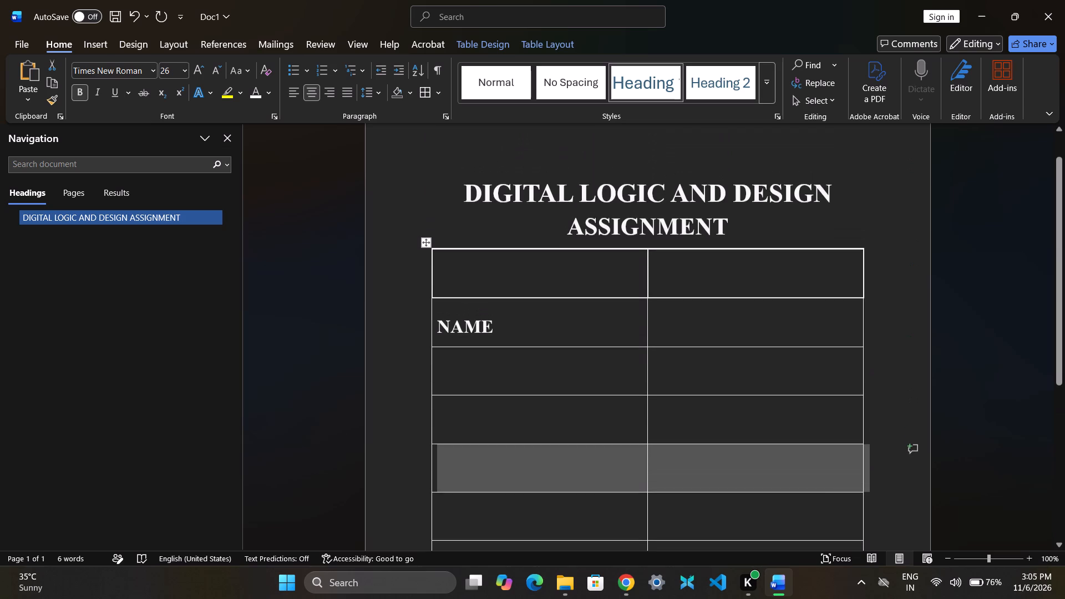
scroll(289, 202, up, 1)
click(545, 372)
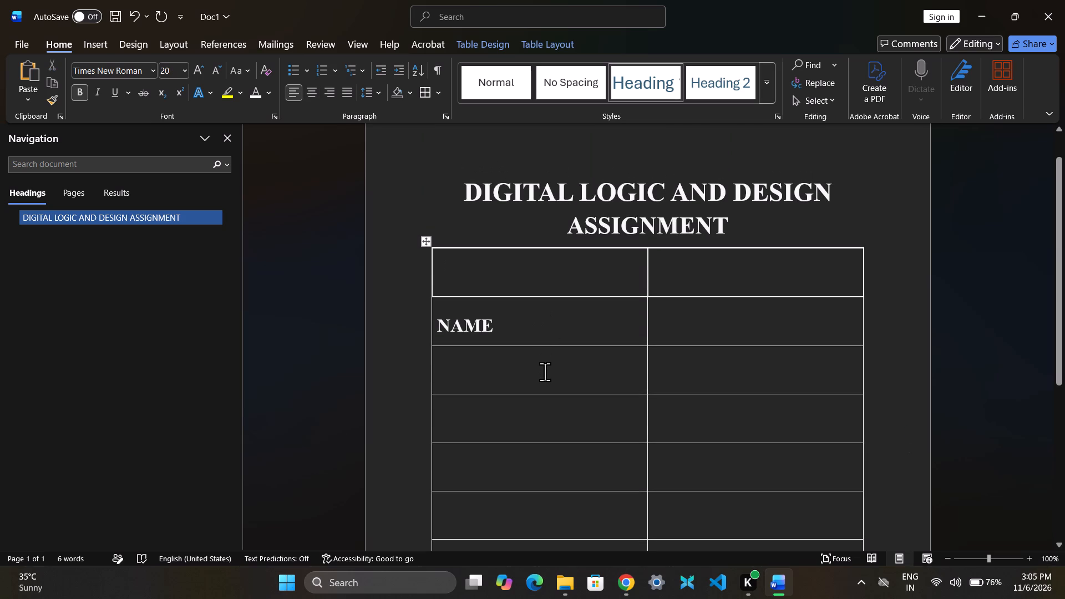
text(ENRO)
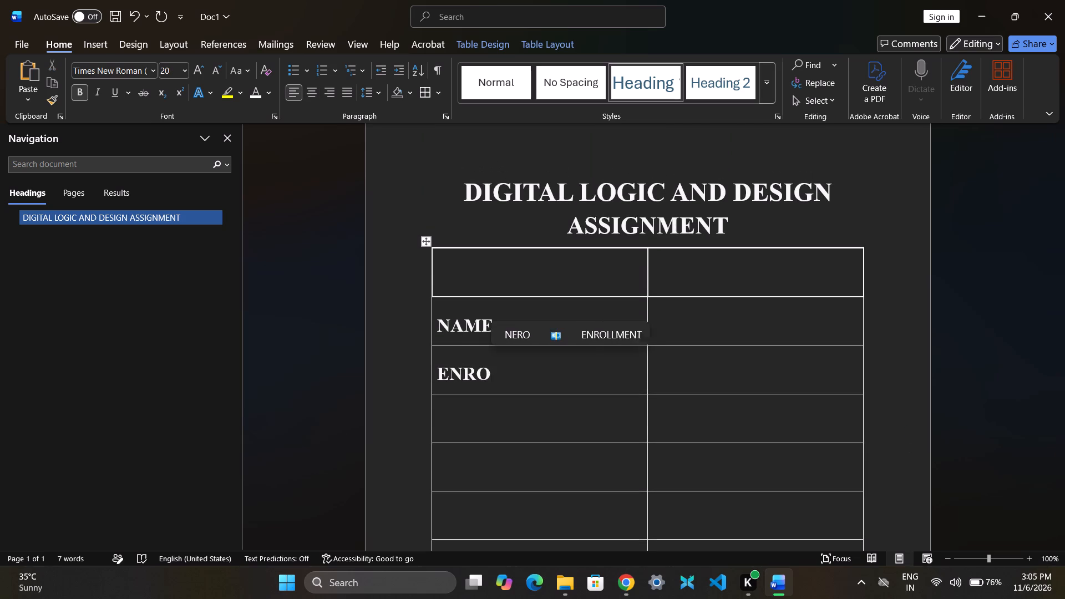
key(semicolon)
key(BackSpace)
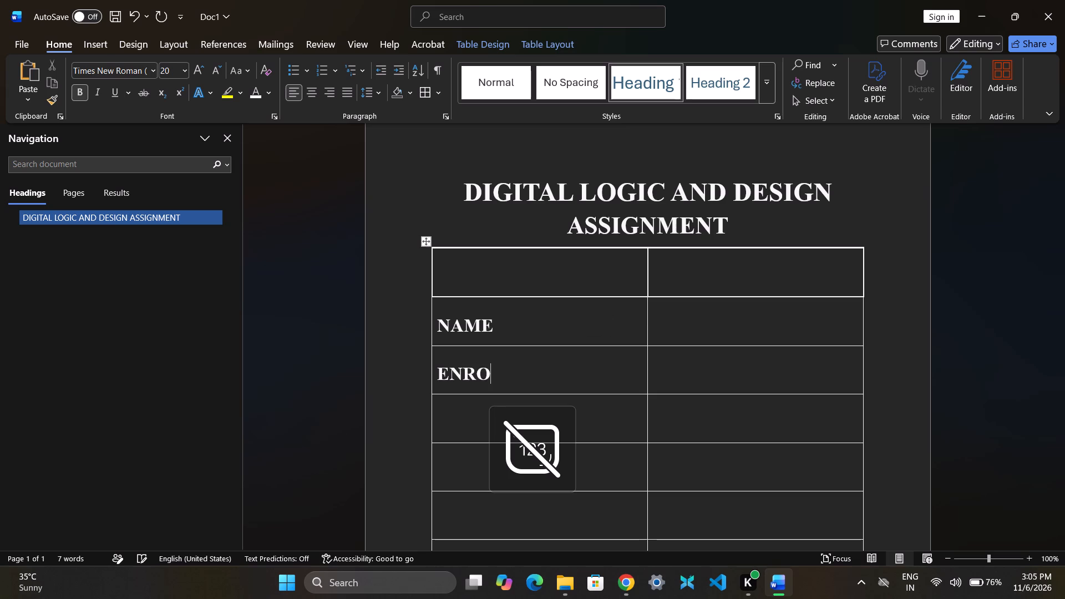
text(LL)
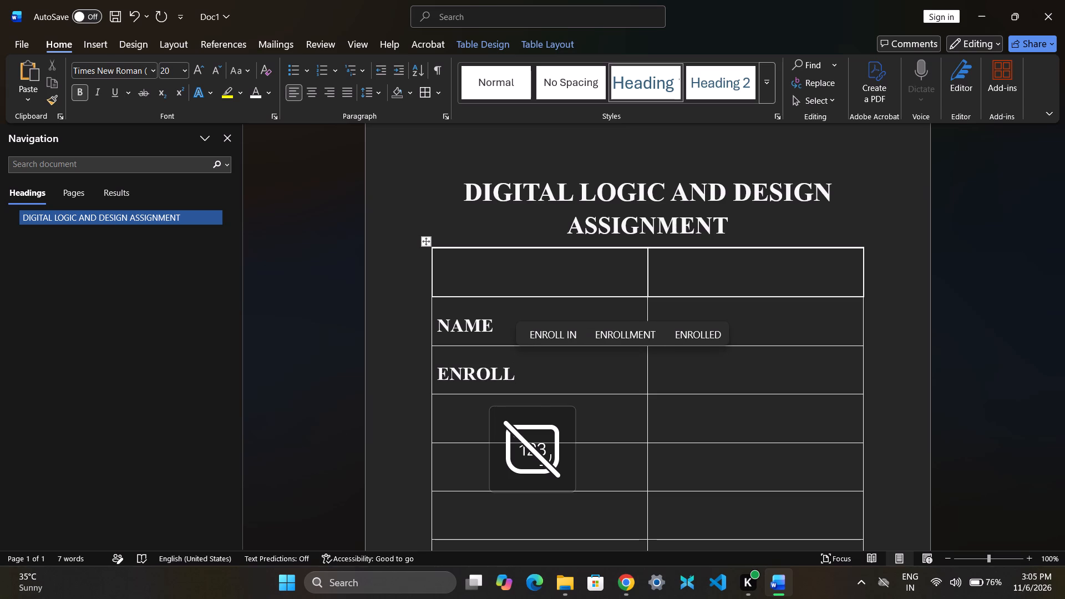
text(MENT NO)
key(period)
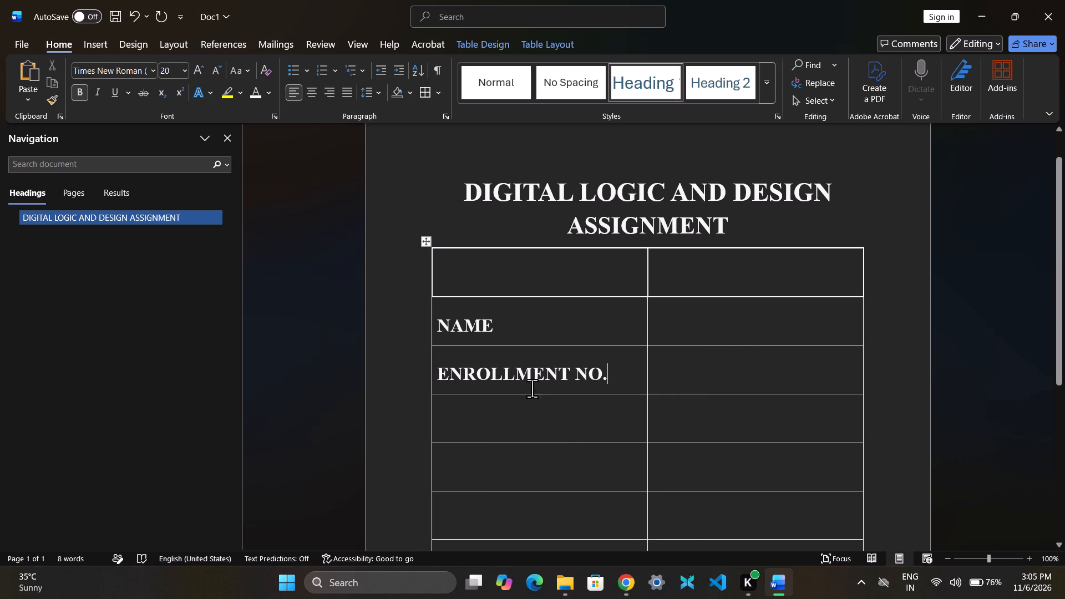
Check the label order in Chrome's assignment PDF and replace ENROLLMENT NO. with BRANCH in the Word table's third row.
click(529, 406)
click(622, 580)
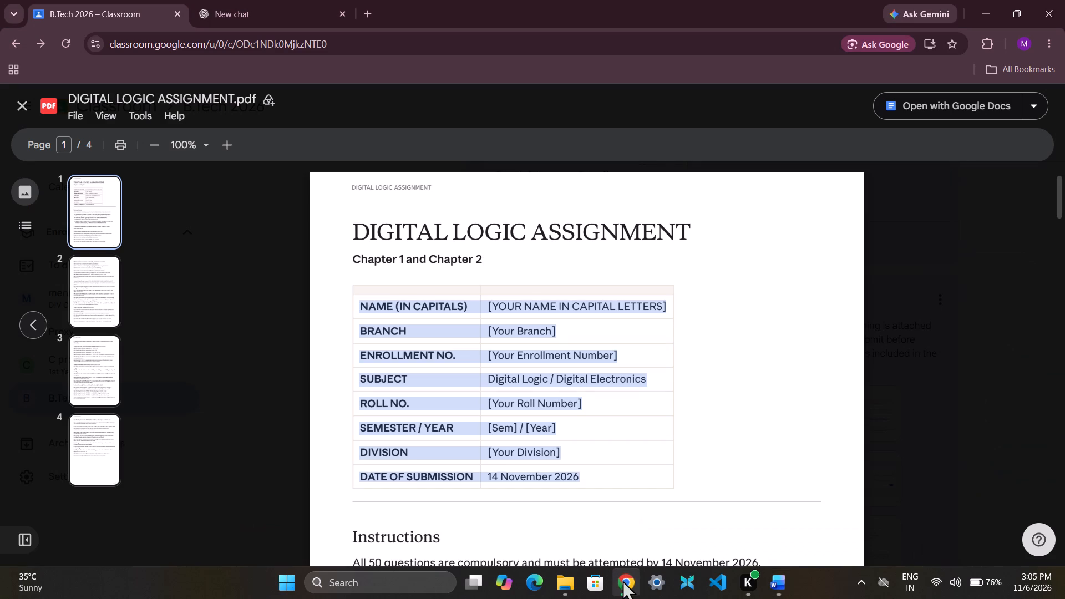
click(767, 580)
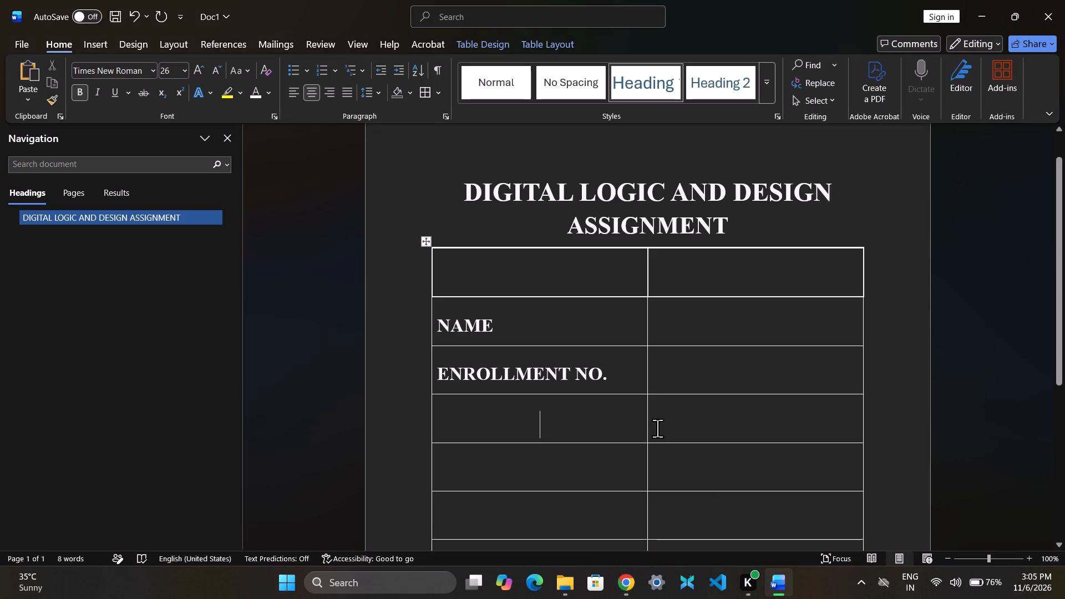
click(620, 372)
key(BackSpace)
key(BackSpace)
key(BackSpace)
key(BackSpace)
key(BackSpace)
key(BackSpace)
key(BackSpace)
key(BackSpace)
key(BackSpace)
key(BackSpace)
key(BackSpace)
key(BackSpace)
key(BackSpace)
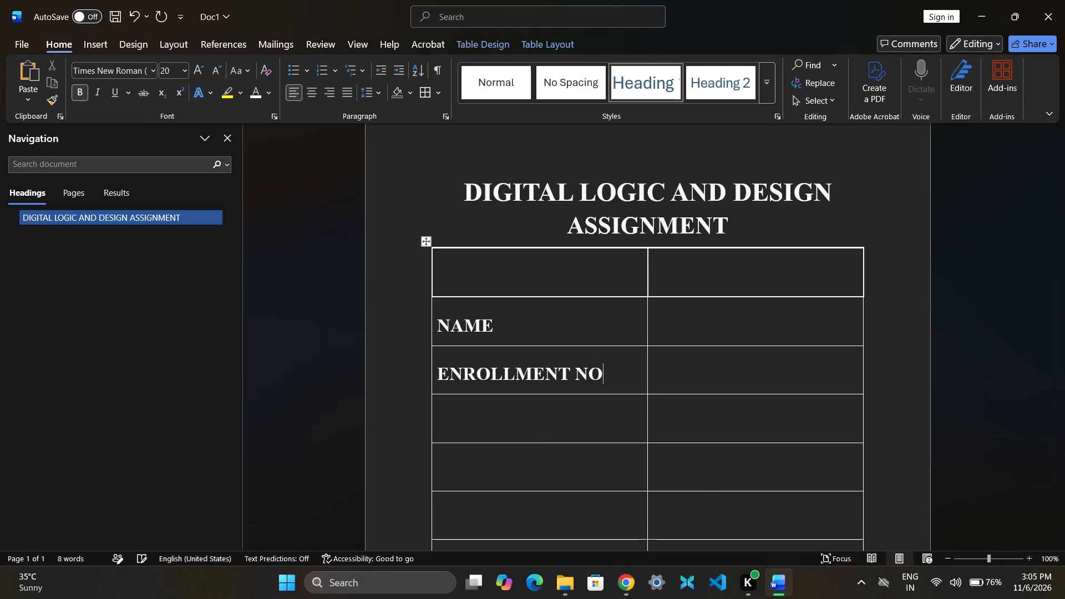
key(BackSpace)
key(BackSpace)
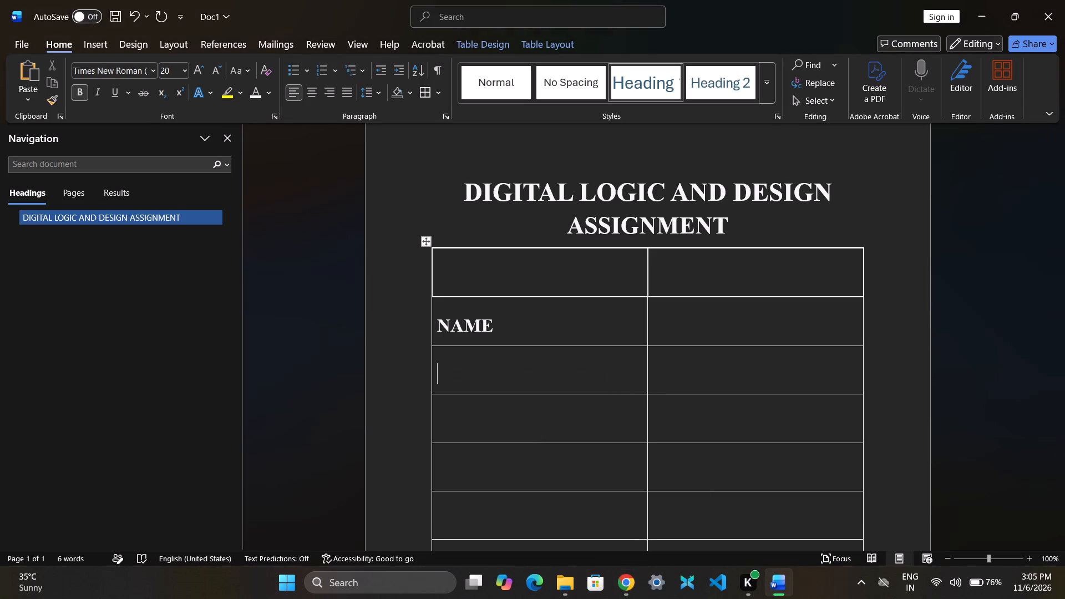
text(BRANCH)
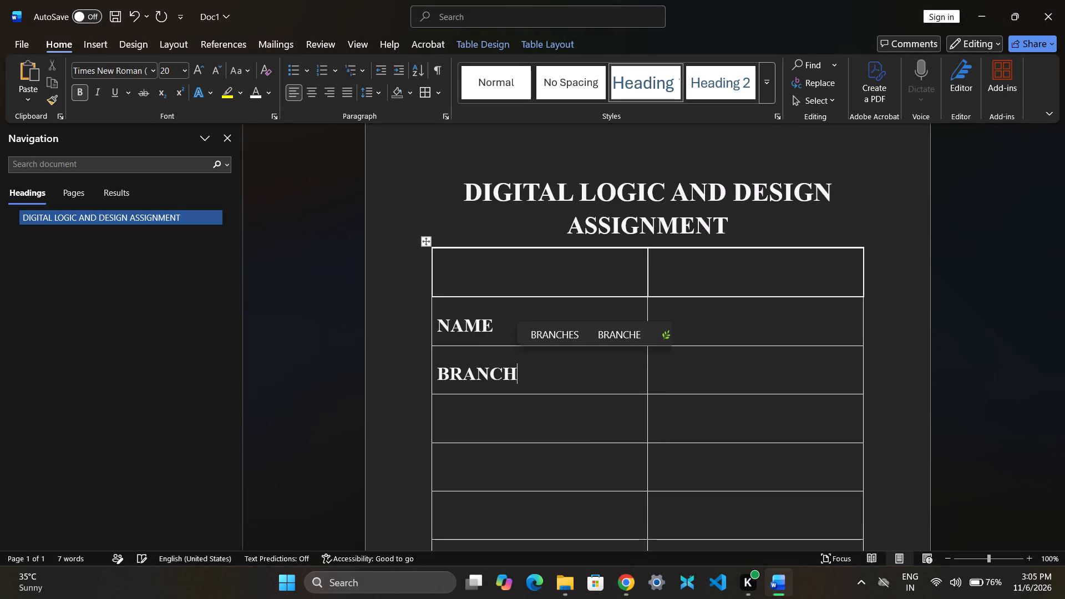
Enter ENROLLMENT NO. in the first cell of the table's fourth row, under BRANCH.
click(610, 402)
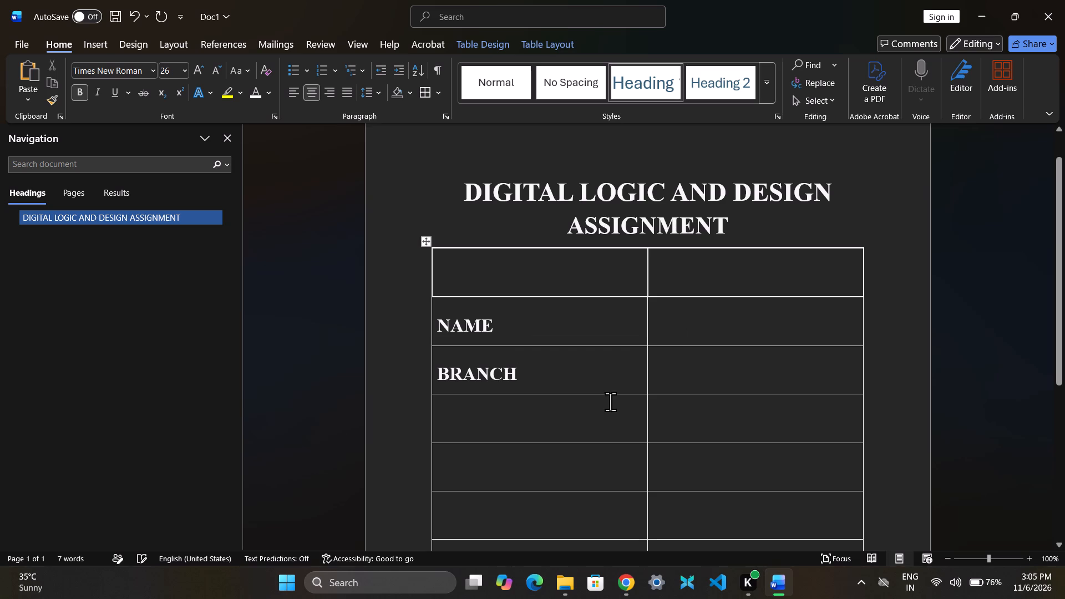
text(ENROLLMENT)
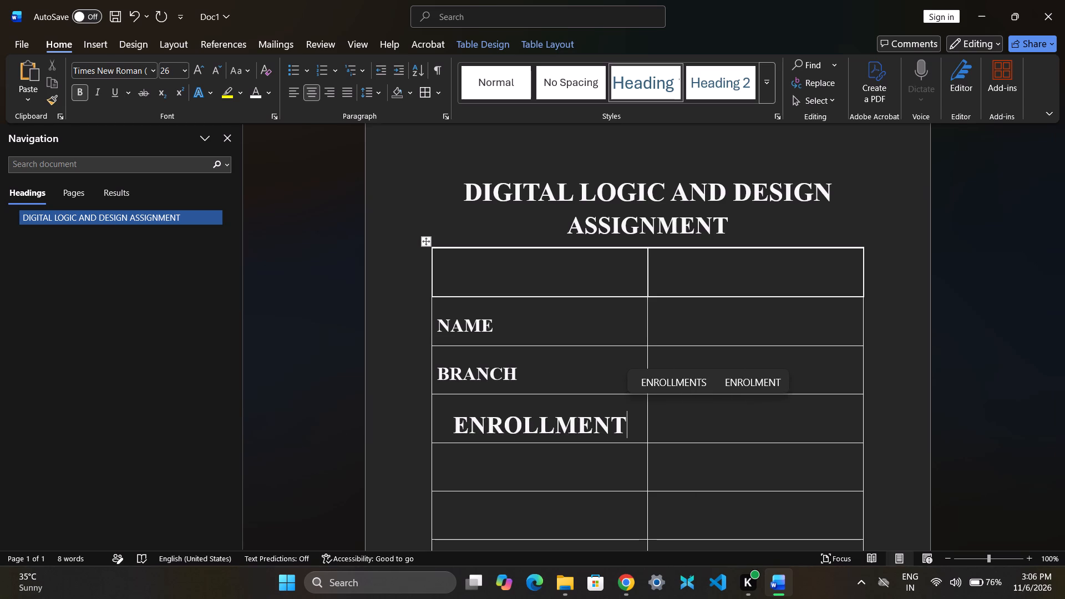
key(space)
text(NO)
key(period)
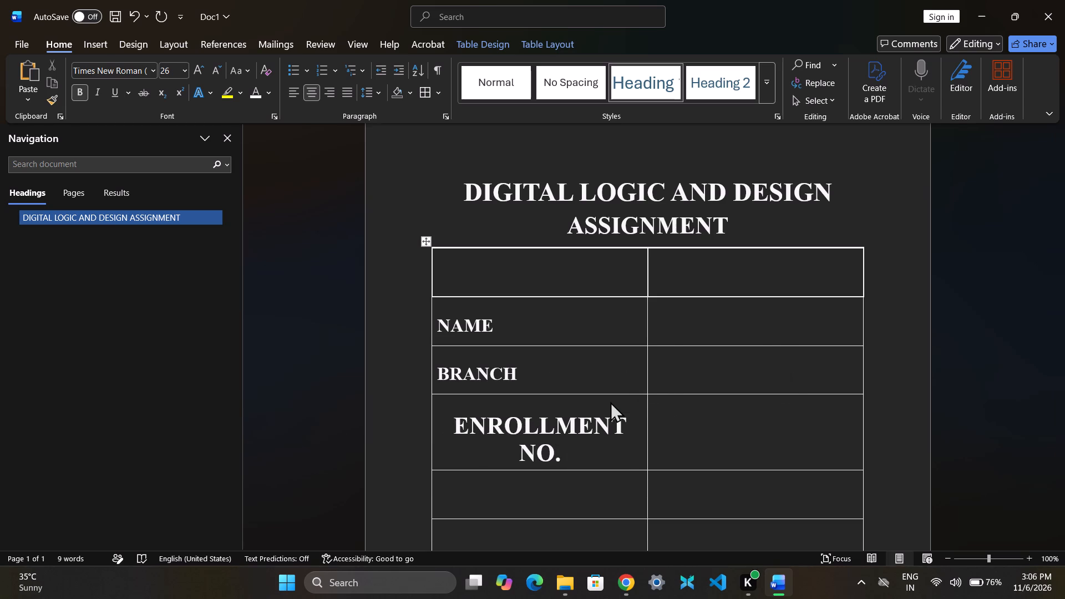
Reduce the font size of the ENROLLMENT NO. label to 20.
drag(580, 445, 516, 408)
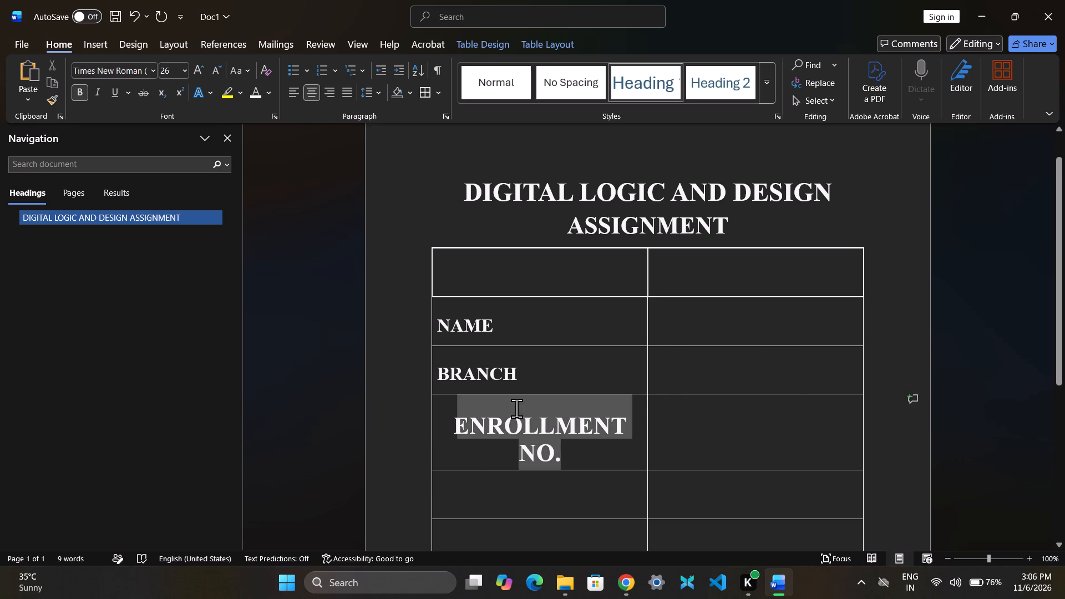
drag(516, 408, 507, 405)
click(210, 62)
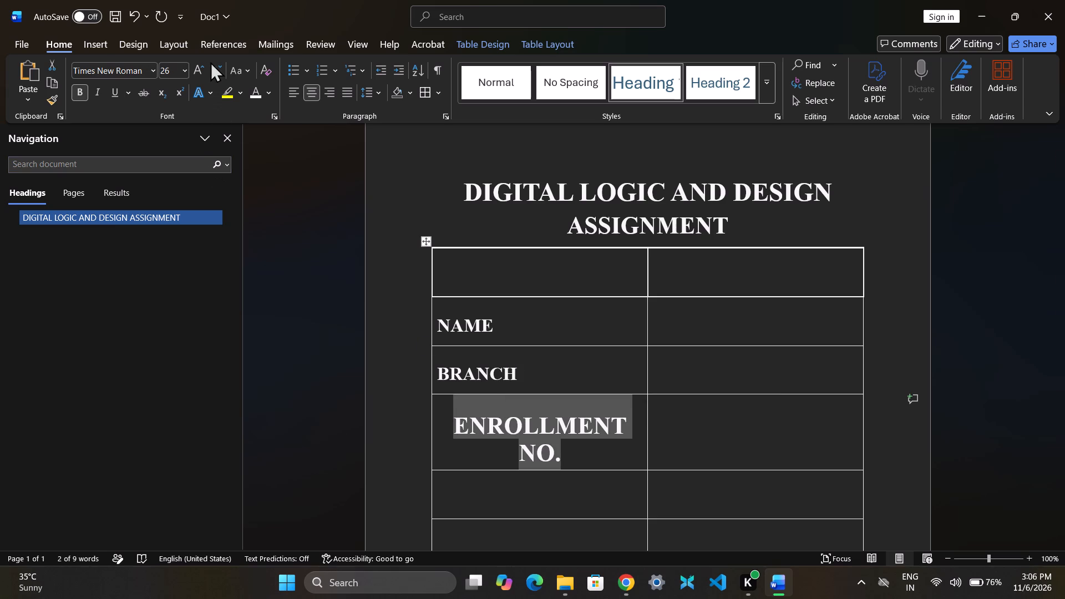
click(210, 62)
click(215, 66)
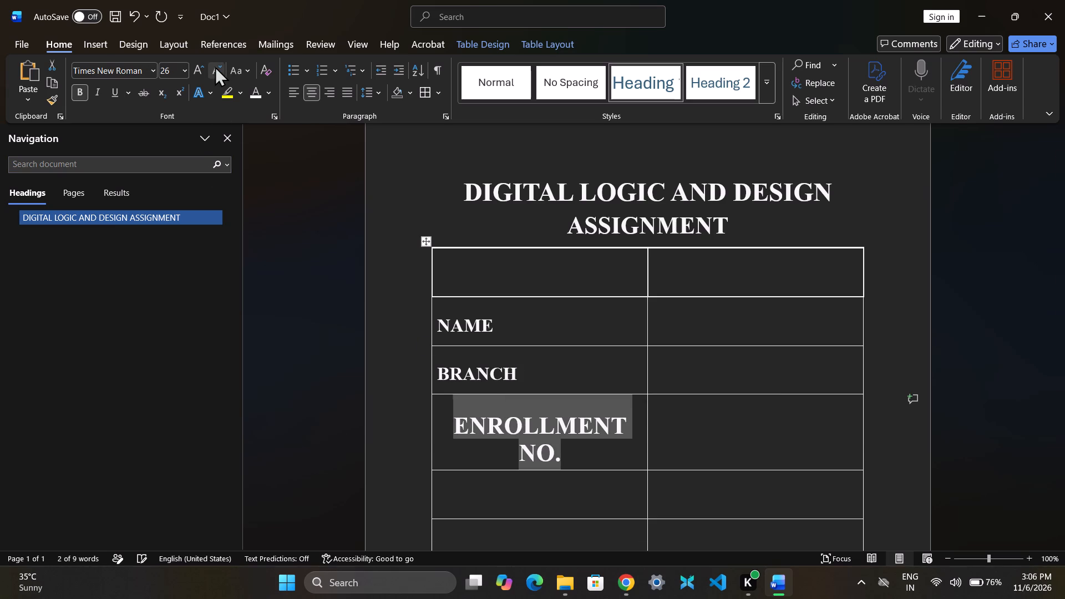
click(215, 66)
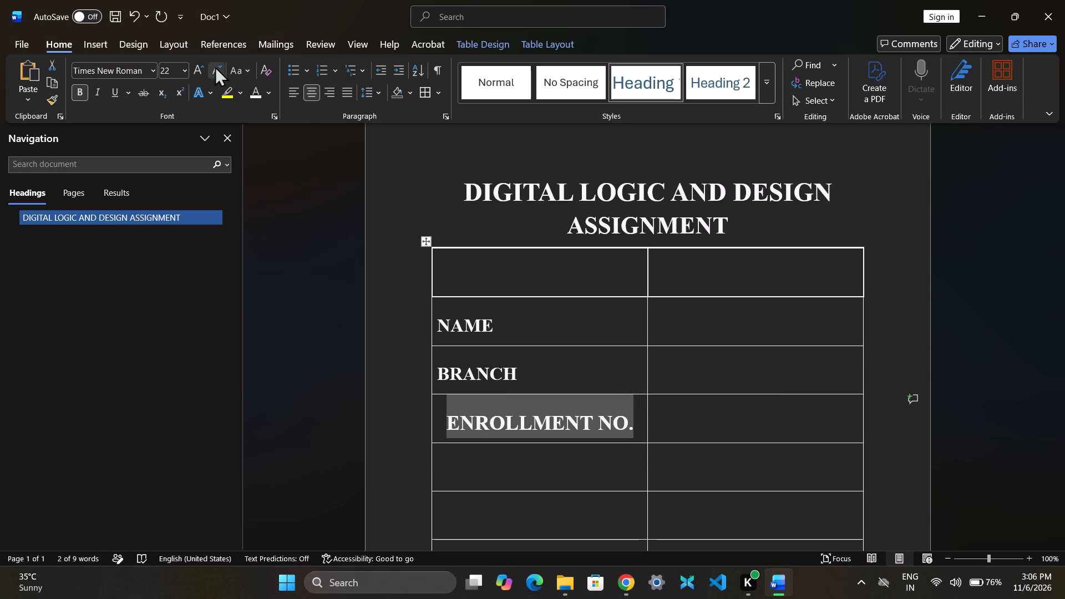
click(215, 66)
click(280, 243)
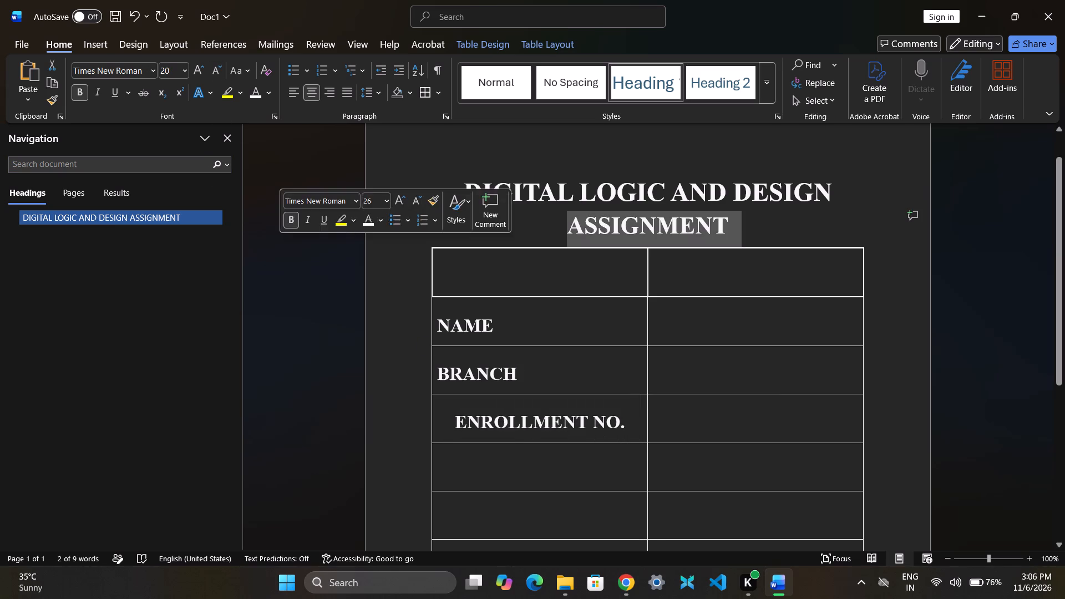
Centre the NAME and BRANCH labels in their table cells.
drag(438, 377, 503, 375)
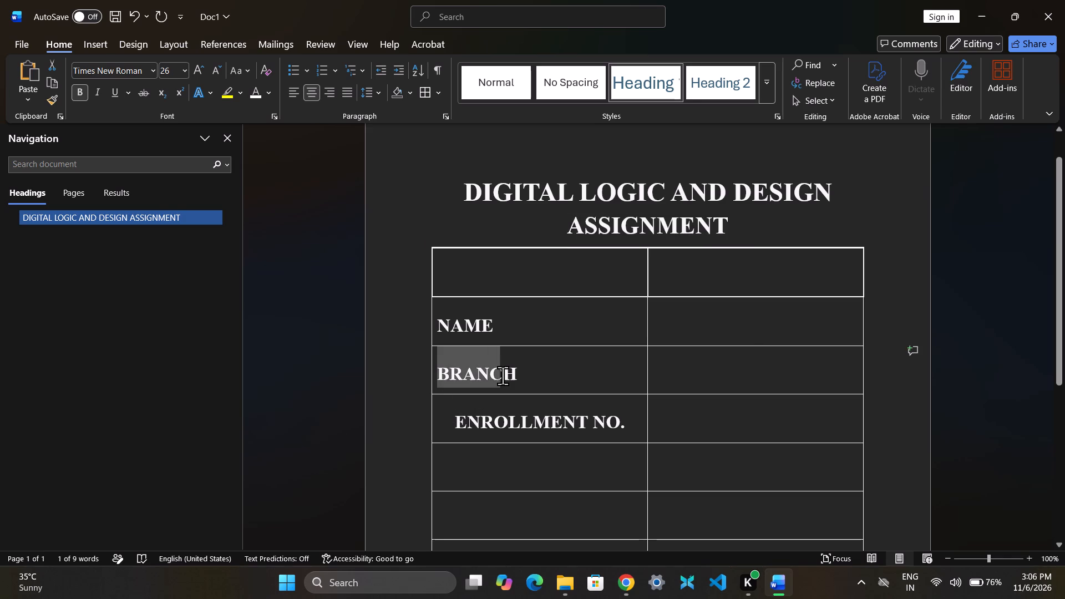
drag(503, 375, 508, 375)
drag(442, 323, 506, 359)
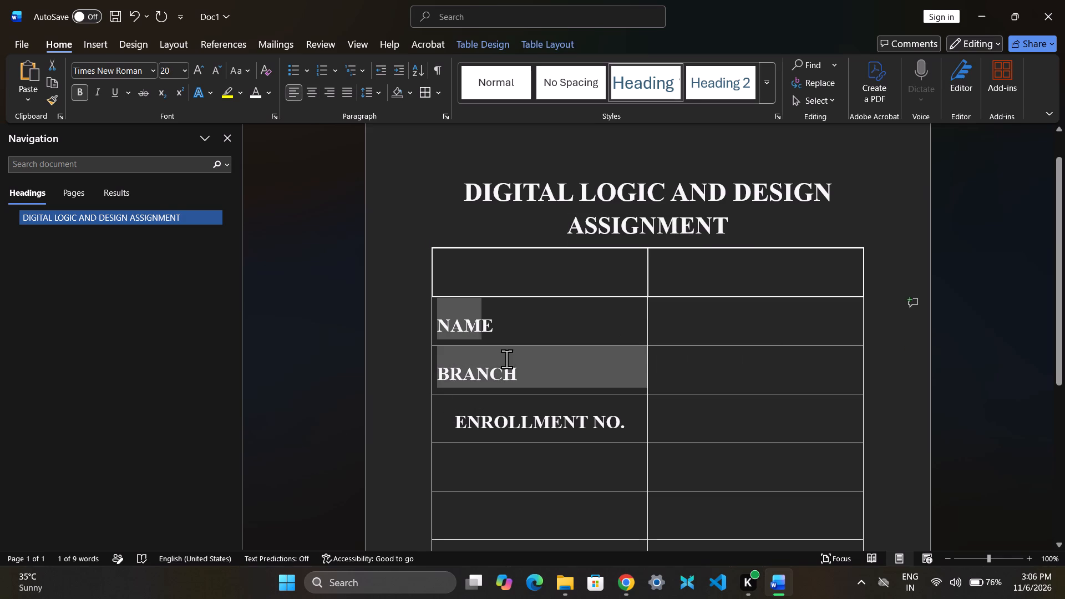
drag(506, 359, 510, 362)
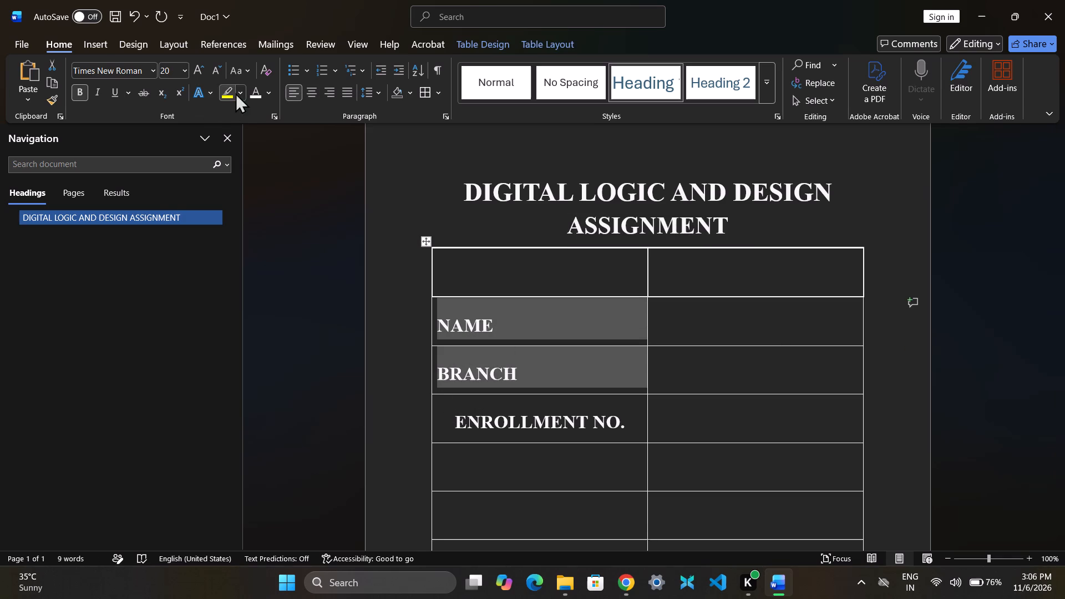
click(313, 93)
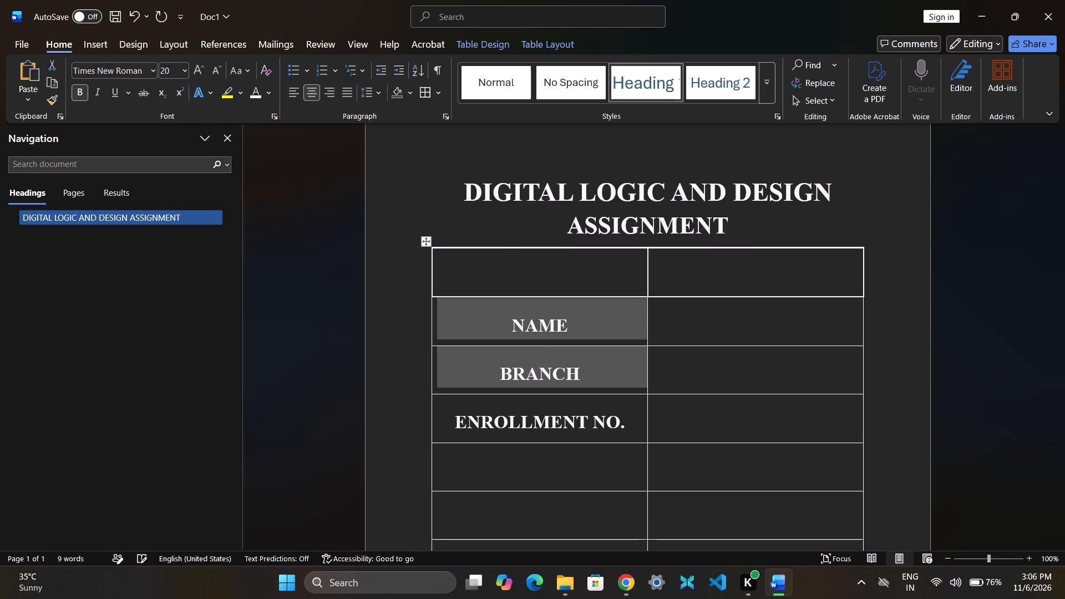
Format the whole table with font size 20, centred alignment and no bold.
click(428, 243)
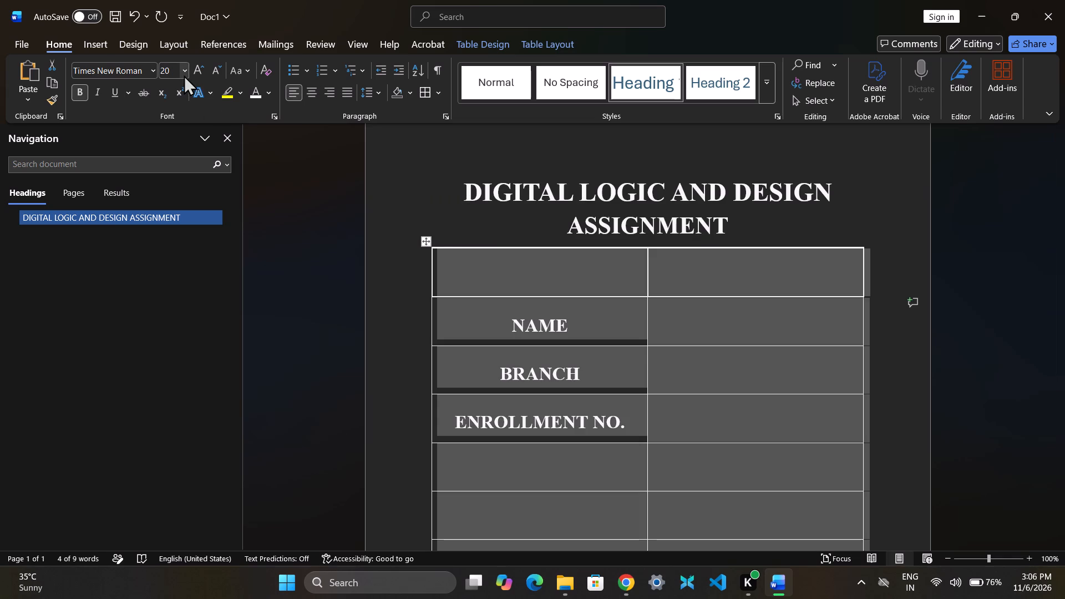
click(202, 73)
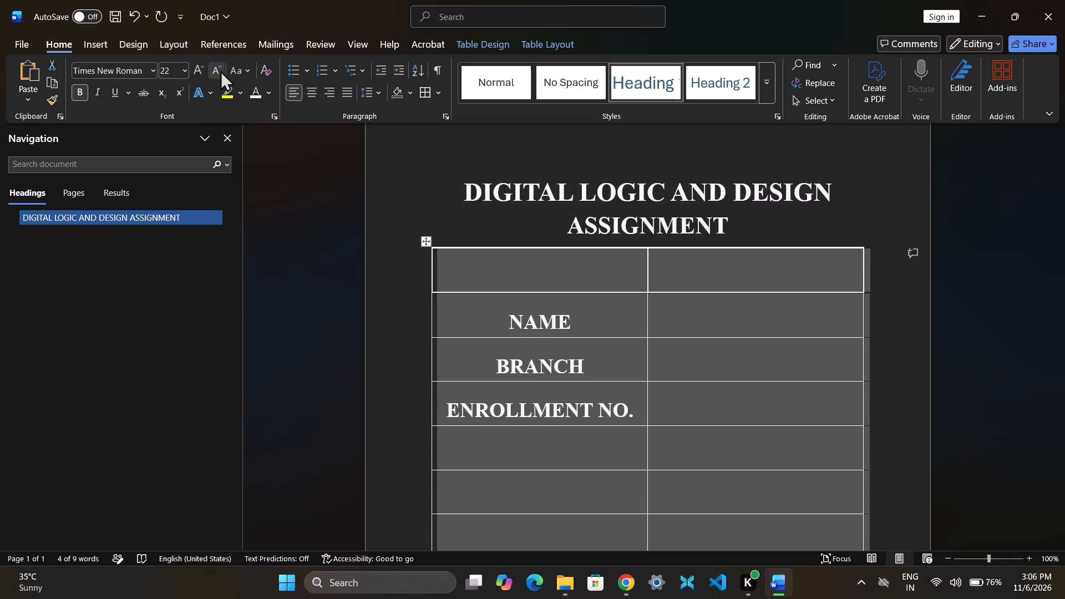
click(220, 70)
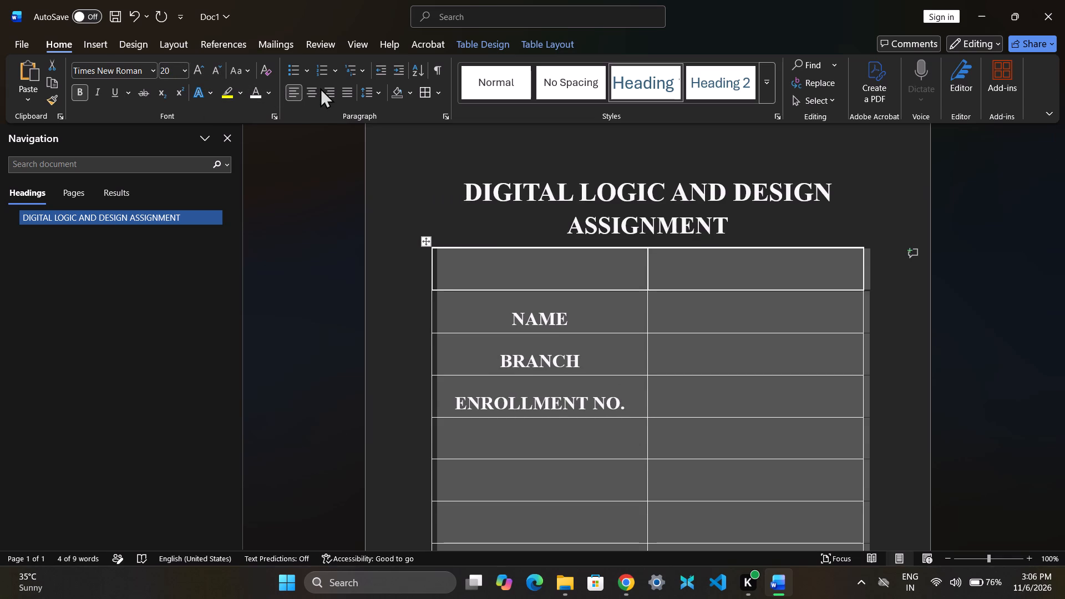
click(317, 90)
click(82, 90)
click(283, 224)
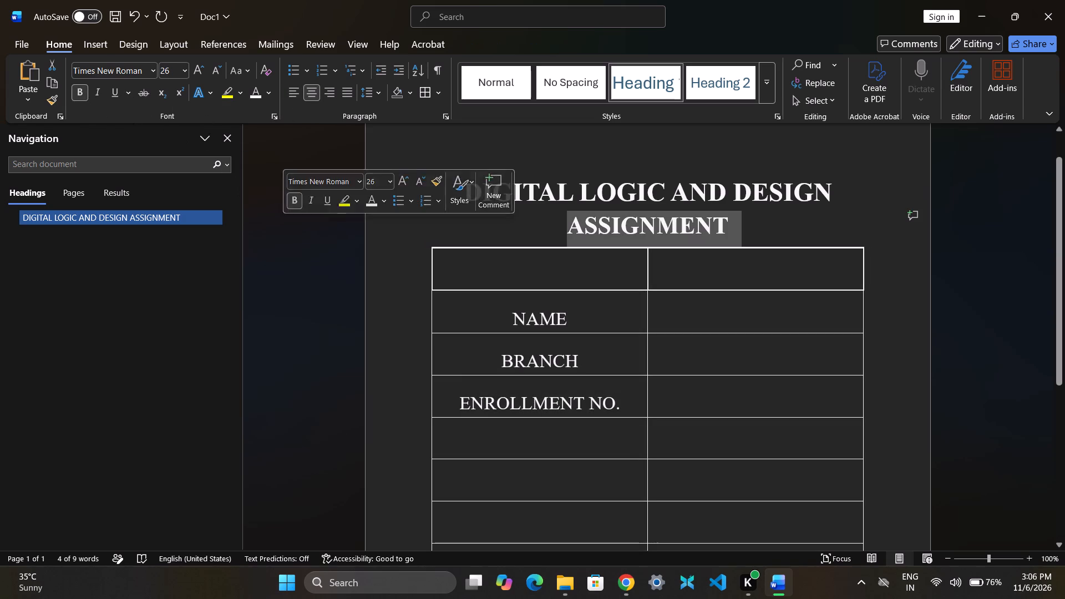
Enter SUBJECT and ROLL NO. in the two first-column cells below ENROLLMENT NO.
click(529, 452)
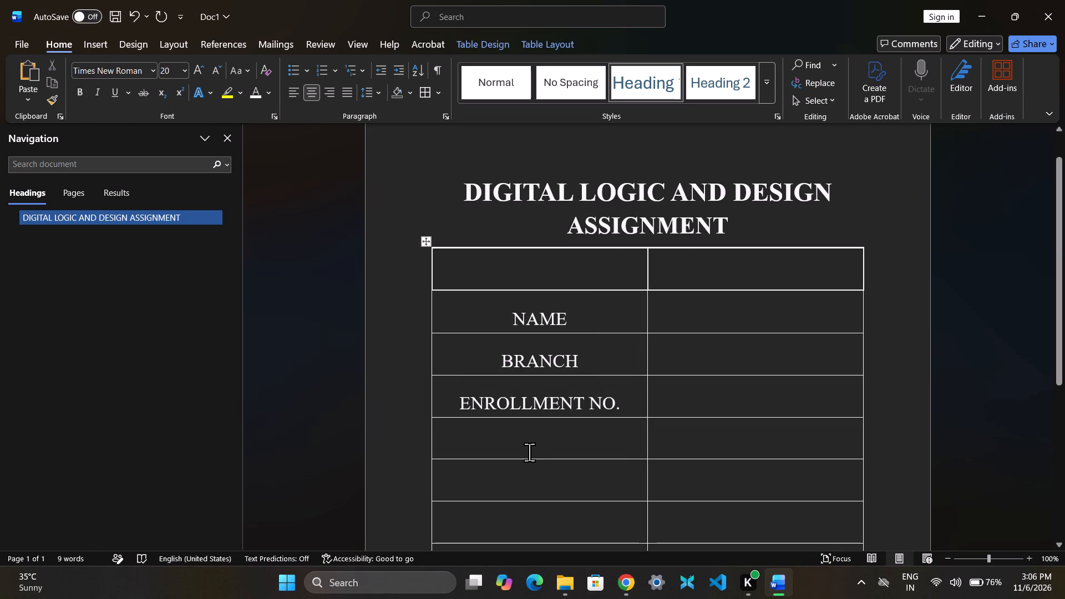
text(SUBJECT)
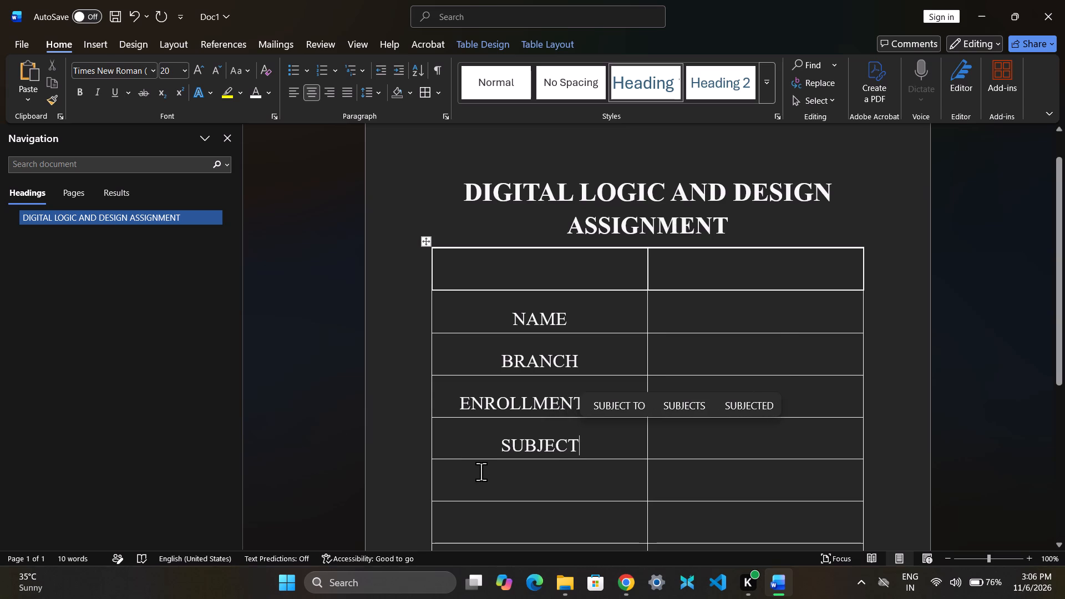
click(481, 471)
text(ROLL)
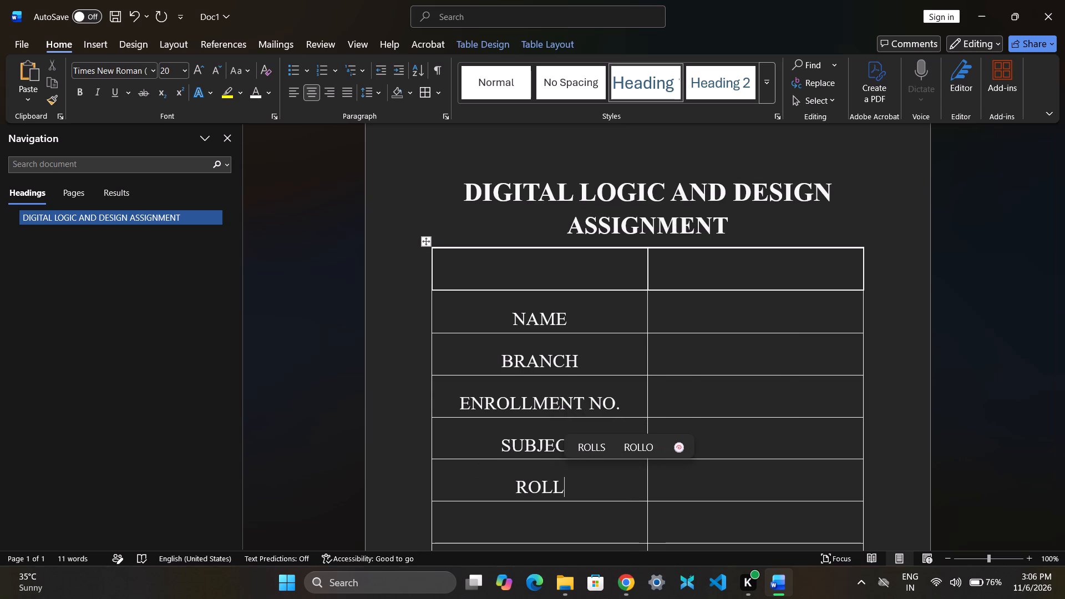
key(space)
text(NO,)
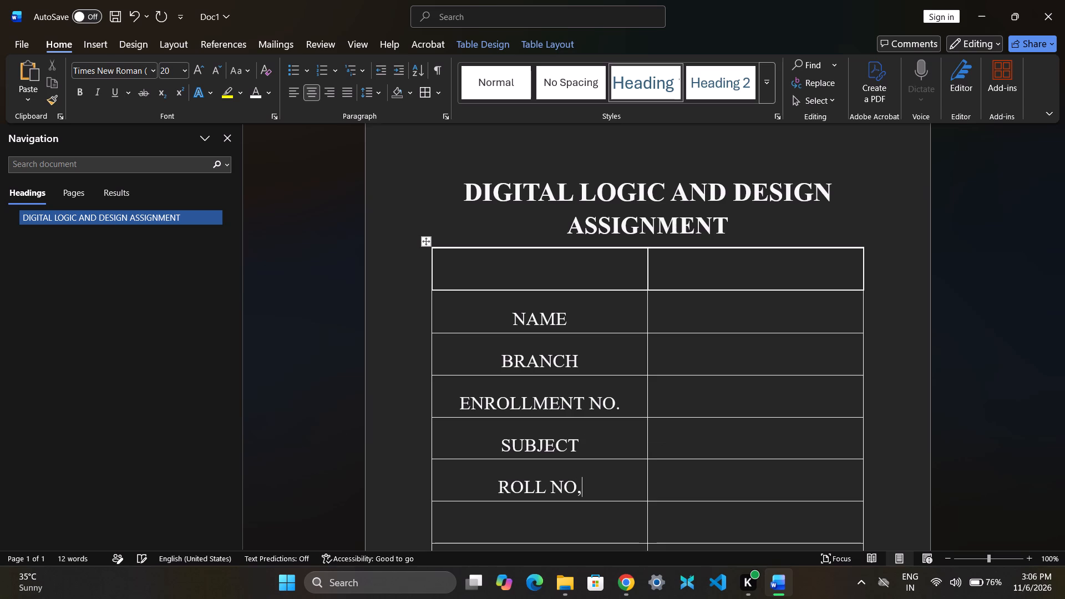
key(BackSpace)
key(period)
Check the remaining labels in Chrome's assignment PDF and add one row at the bottom of the Word table.
click(617, 592)
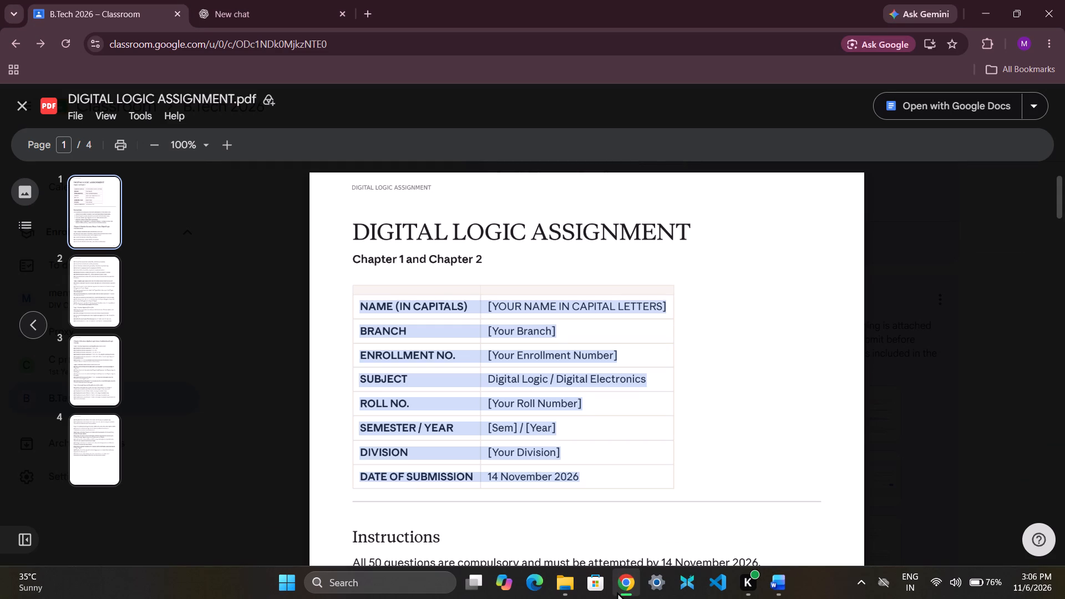
click(783, 587)
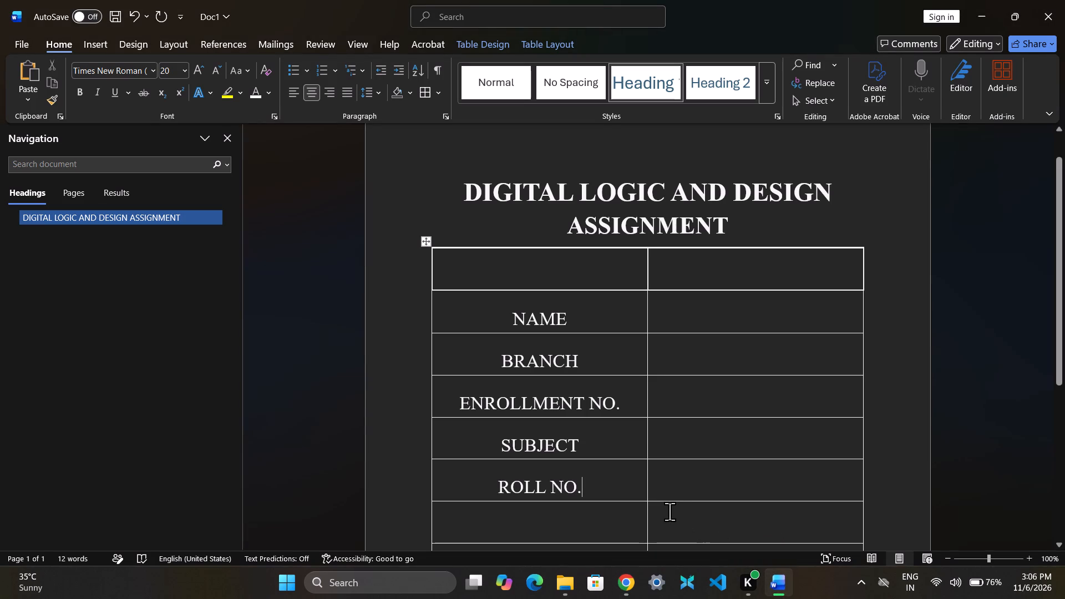
scroll(670, 444, down, 2)
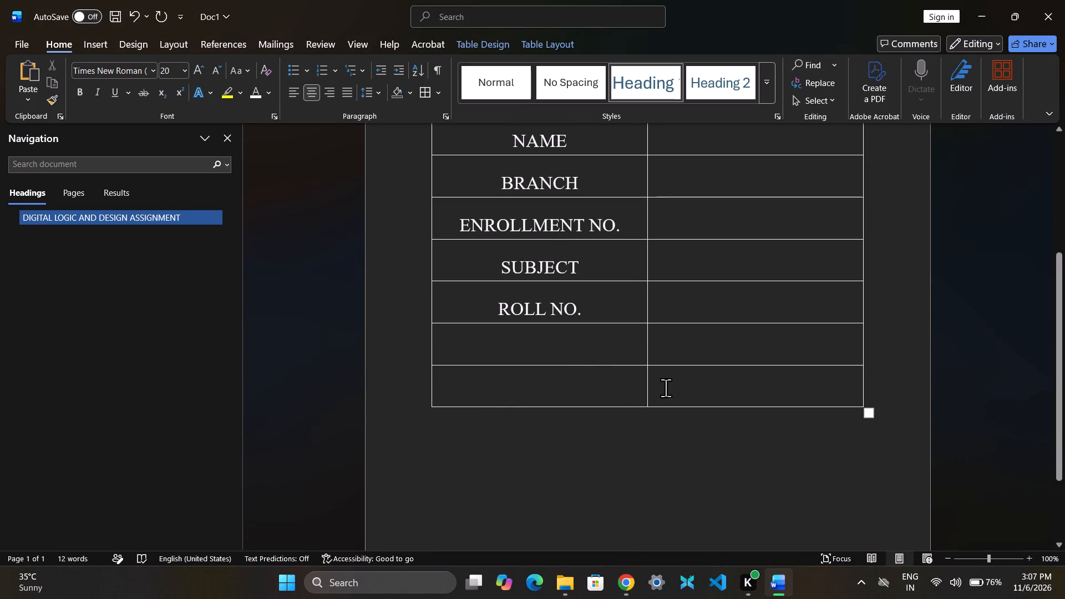
click(425, 404)
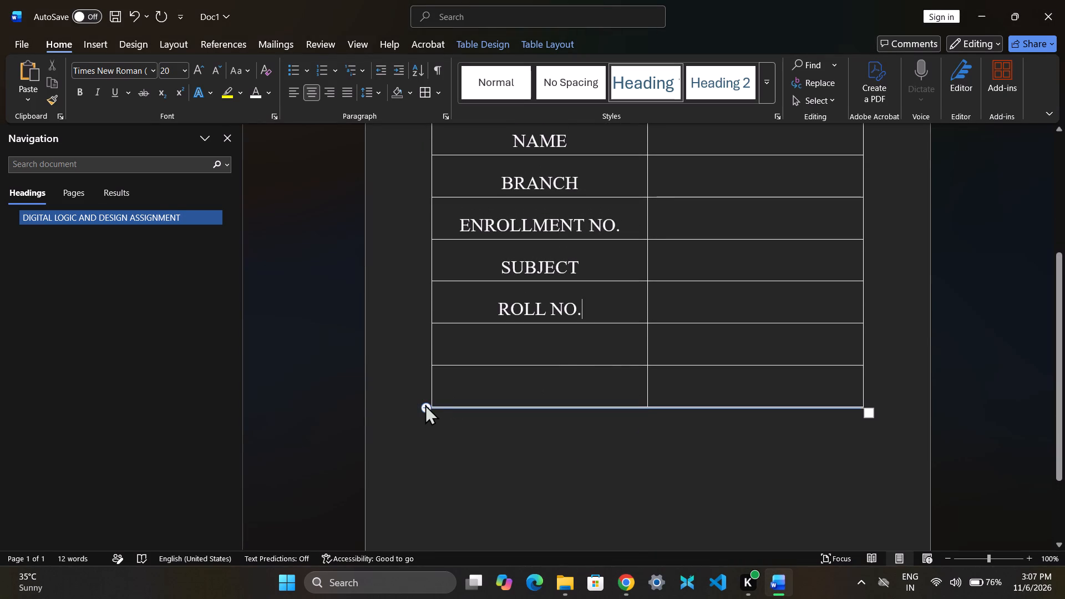
Enter SEMESTER/YEAR in the first-column cell below ROLL NO.
drag(398, 391, 488, 339)
click(488, 339)
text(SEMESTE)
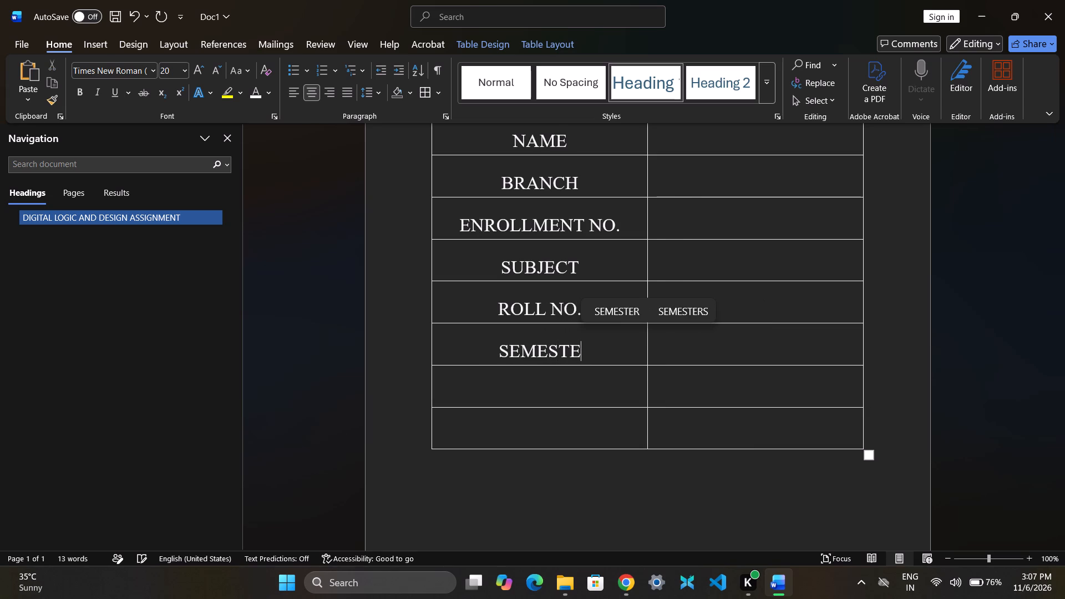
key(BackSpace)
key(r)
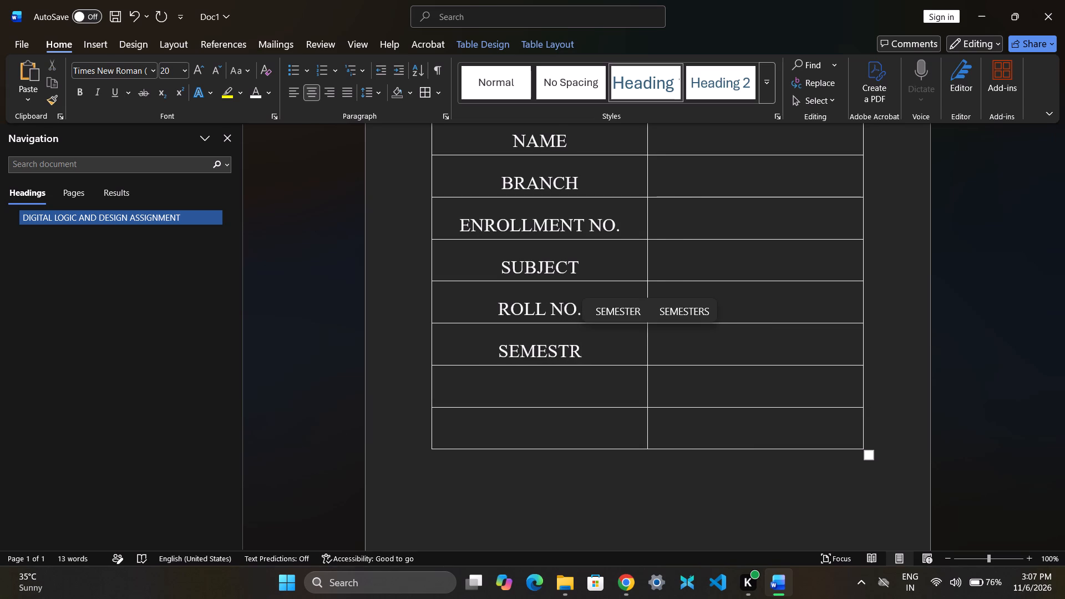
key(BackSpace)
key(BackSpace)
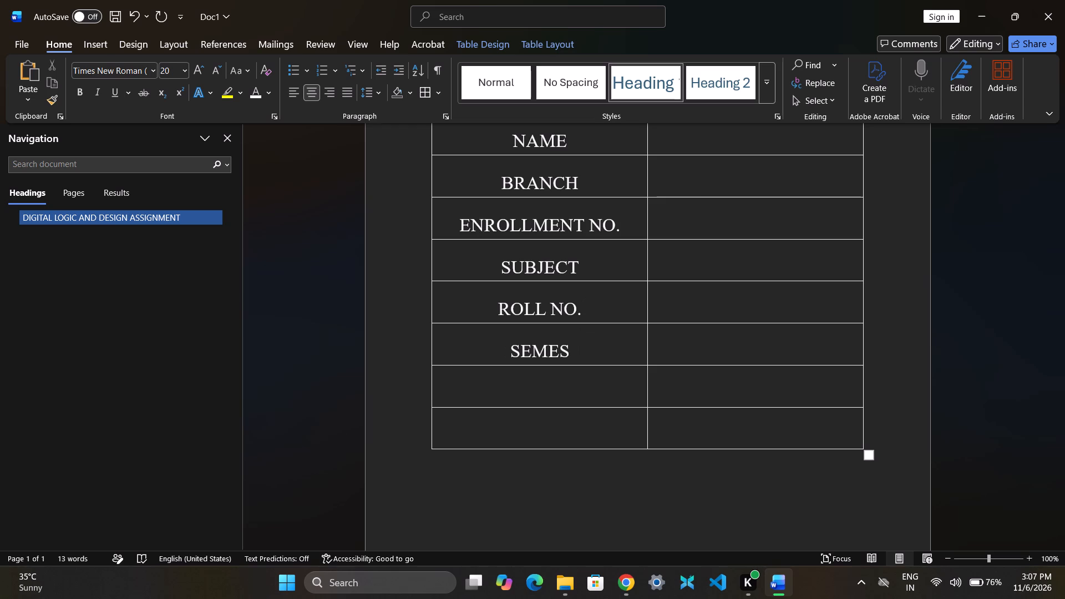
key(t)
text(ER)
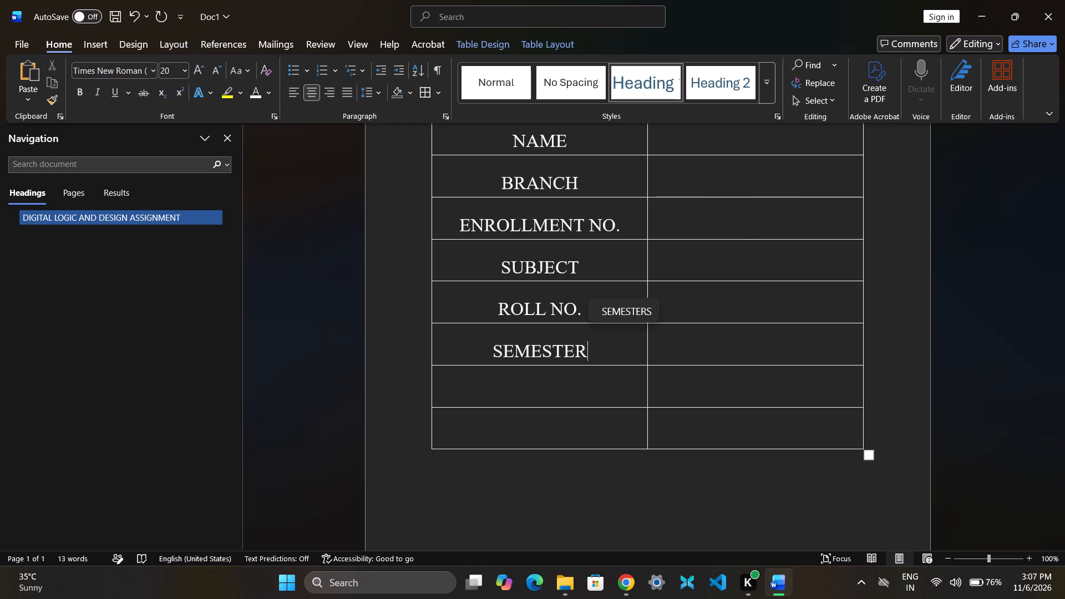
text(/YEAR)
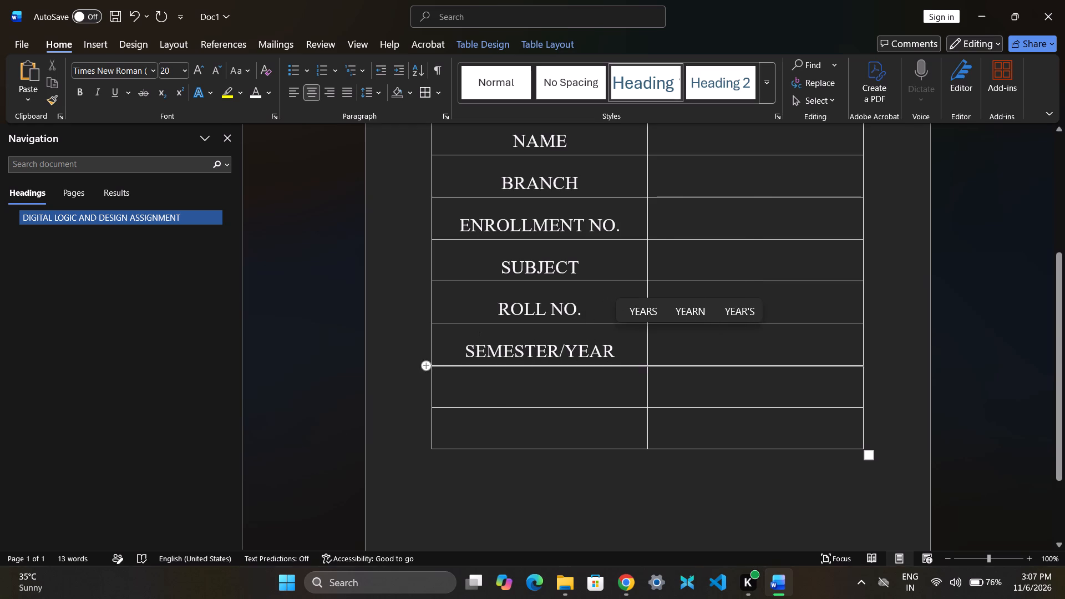
Enter DIVISON in the first-column cell below SEMESTER/YEAR.
click(491, 397)
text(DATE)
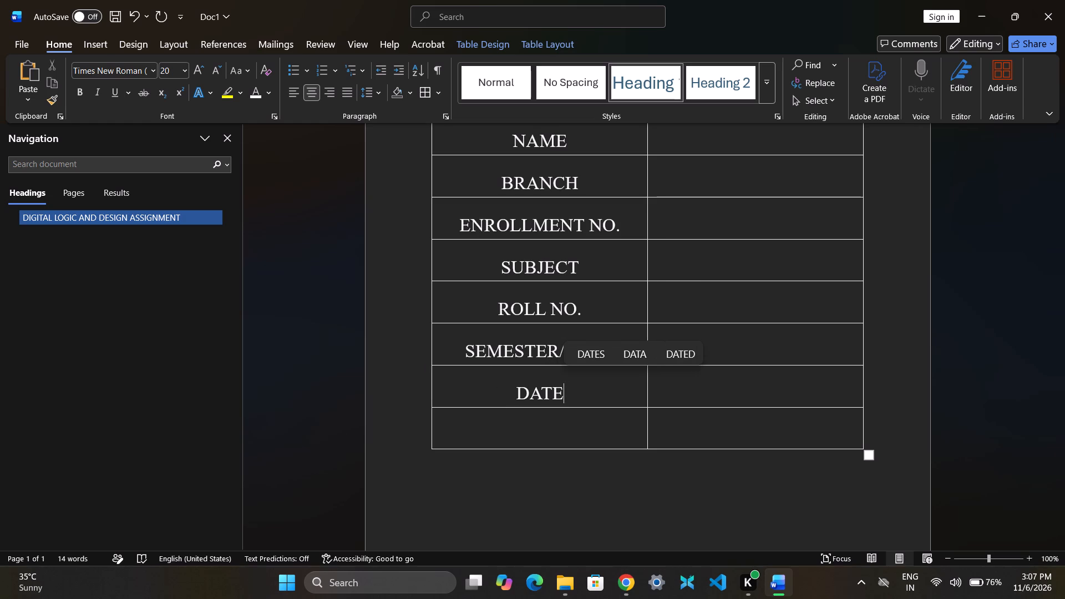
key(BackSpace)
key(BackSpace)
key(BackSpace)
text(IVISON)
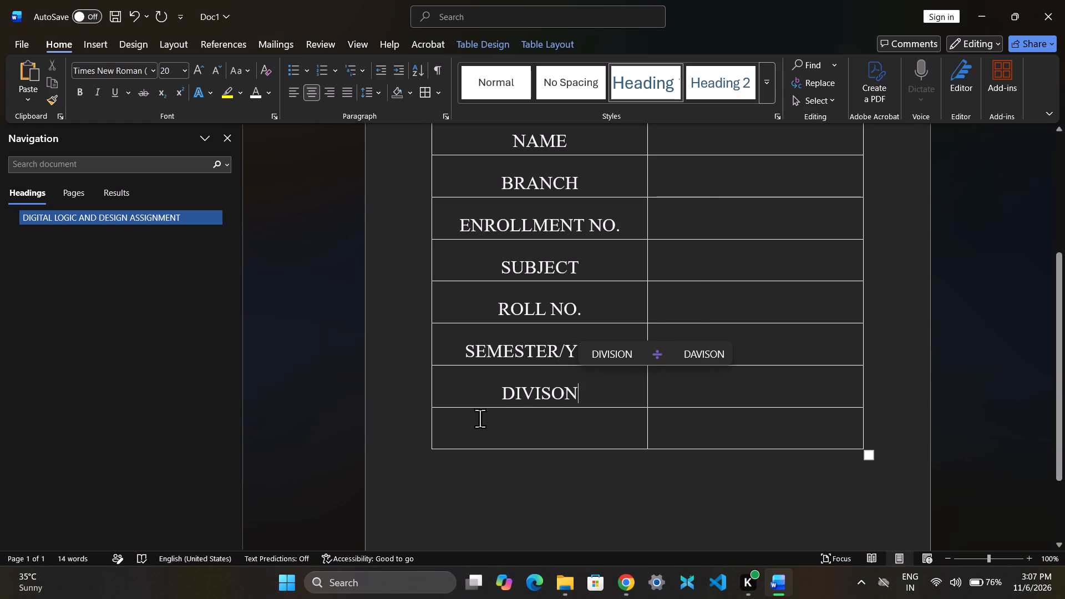
Enter DATE OF SUBMISSON in the first cell of the table's last row.
click(484, 428)
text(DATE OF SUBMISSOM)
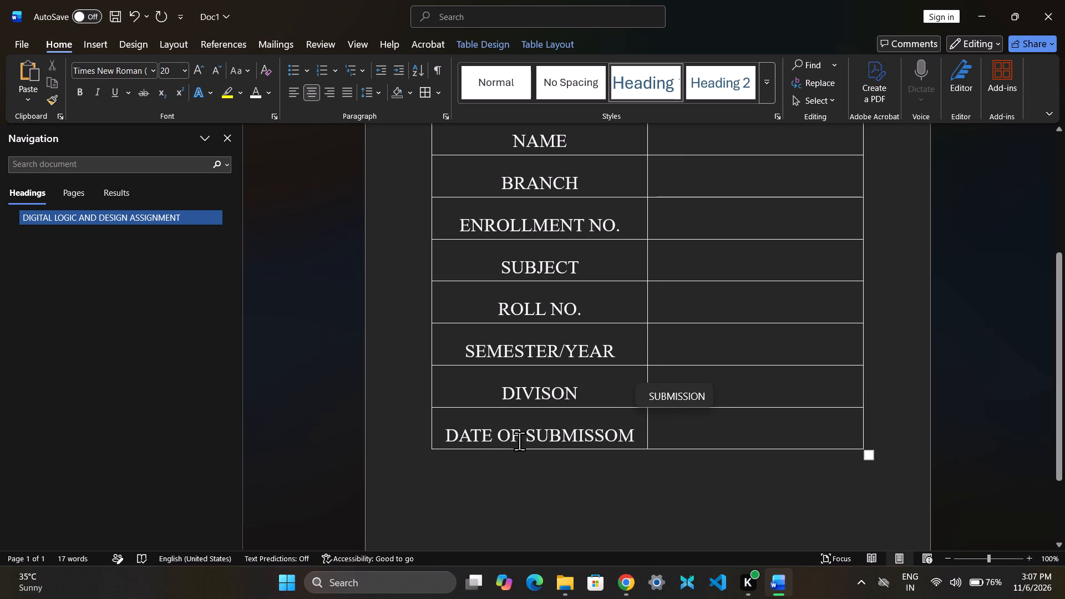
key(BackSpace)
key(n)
click(344, 355)
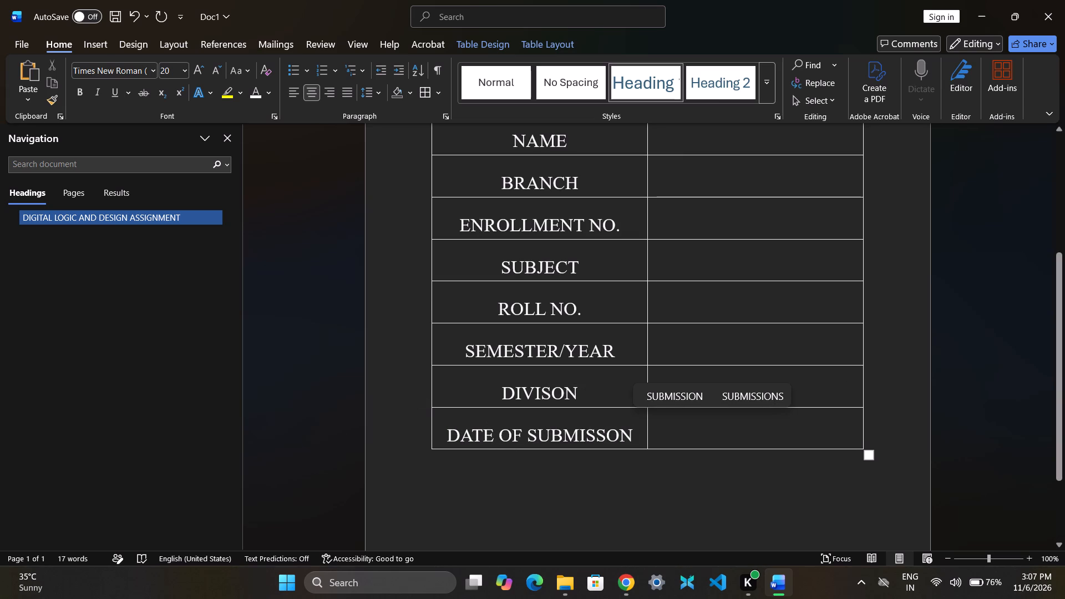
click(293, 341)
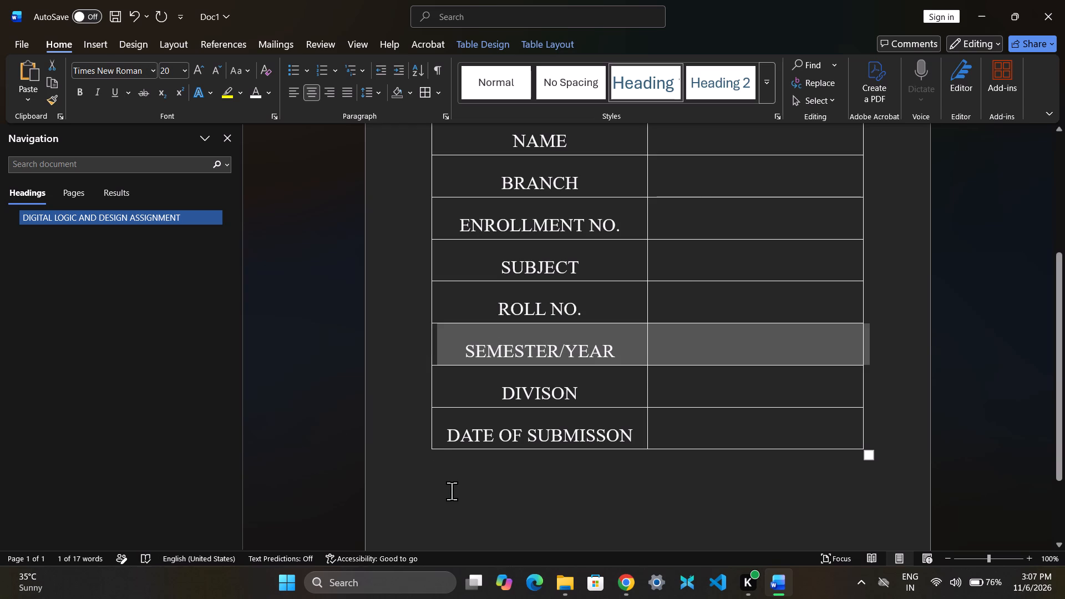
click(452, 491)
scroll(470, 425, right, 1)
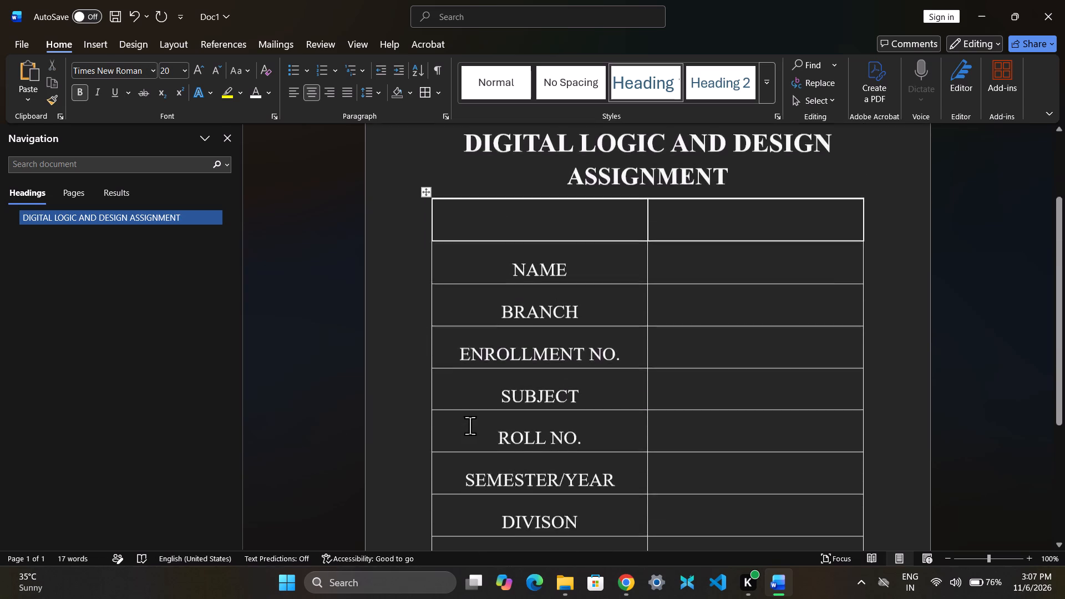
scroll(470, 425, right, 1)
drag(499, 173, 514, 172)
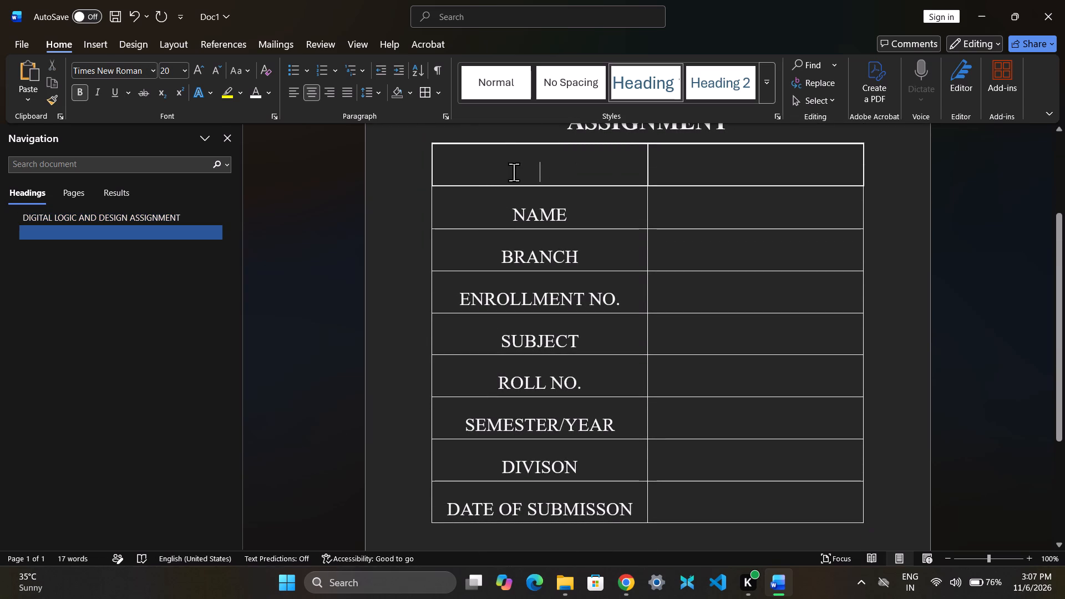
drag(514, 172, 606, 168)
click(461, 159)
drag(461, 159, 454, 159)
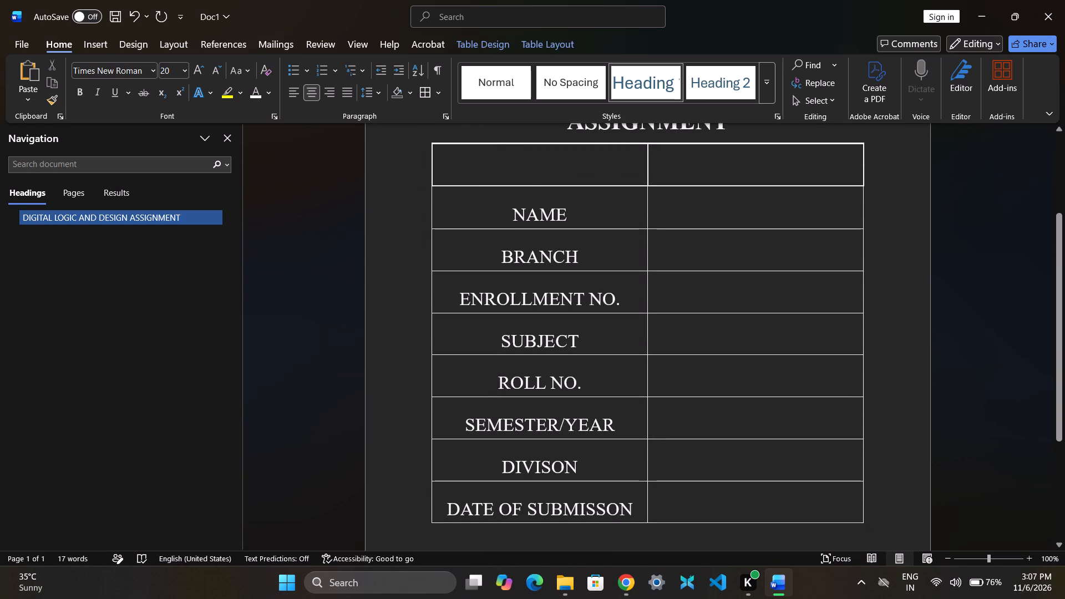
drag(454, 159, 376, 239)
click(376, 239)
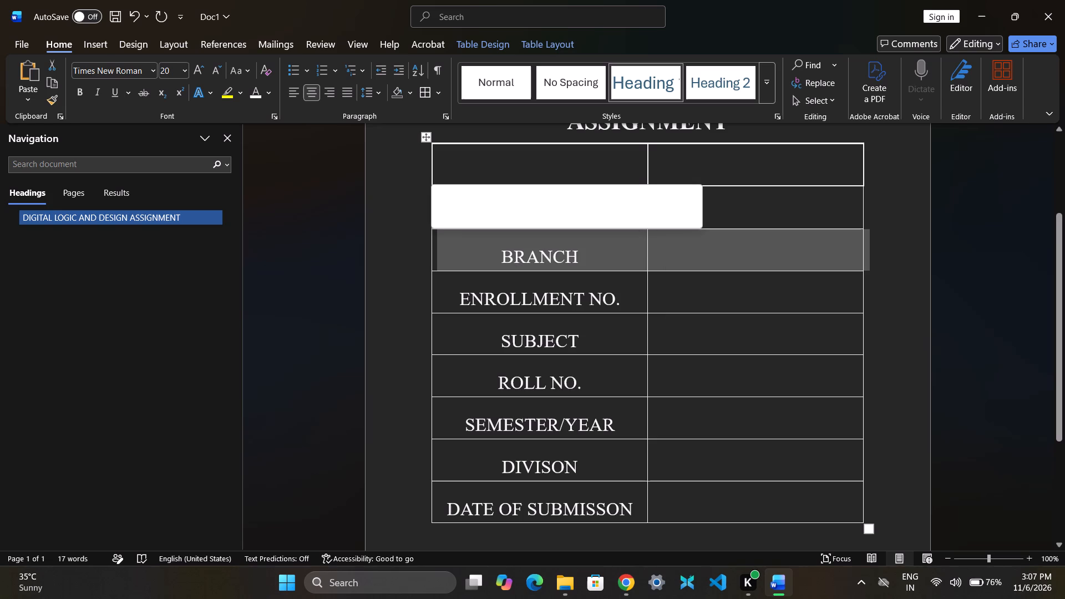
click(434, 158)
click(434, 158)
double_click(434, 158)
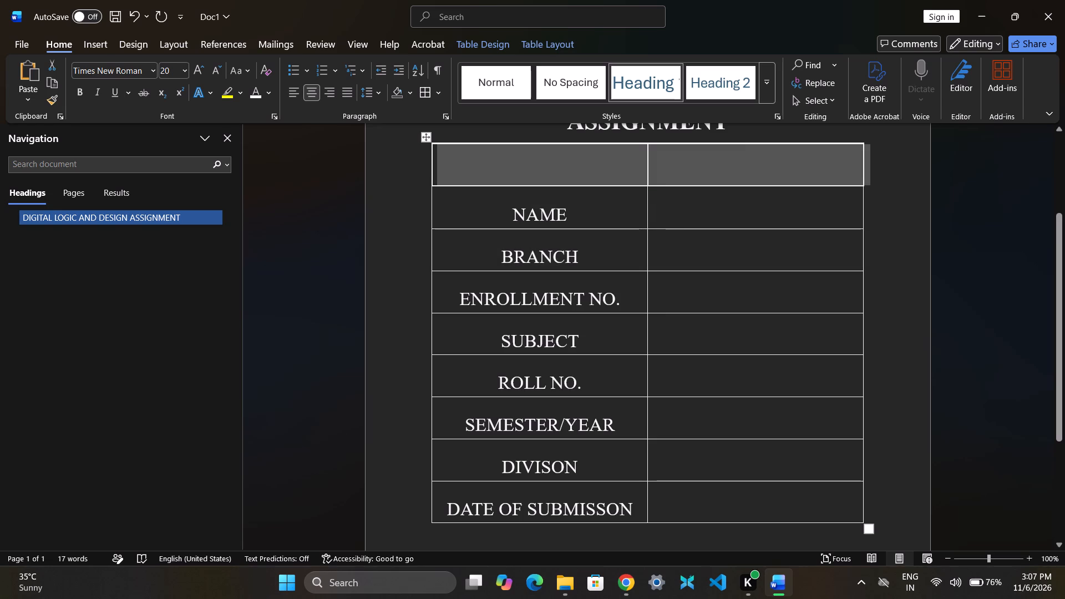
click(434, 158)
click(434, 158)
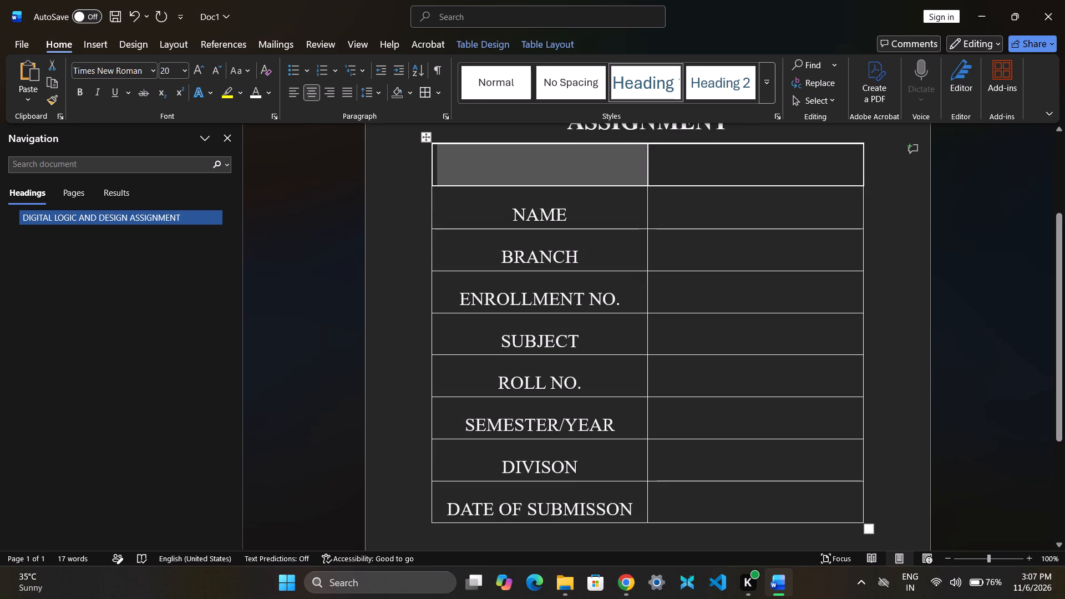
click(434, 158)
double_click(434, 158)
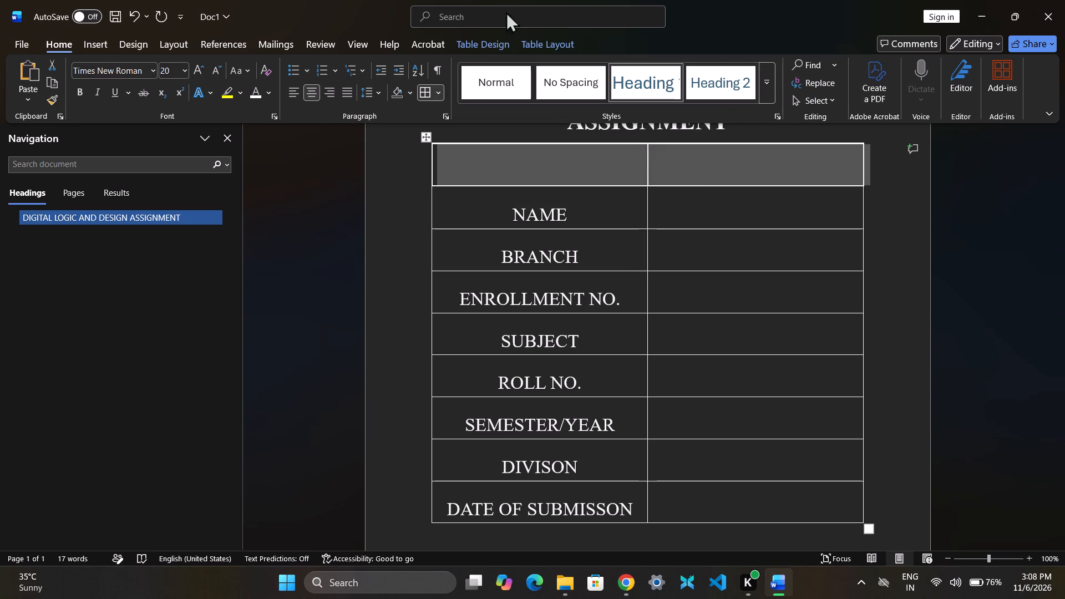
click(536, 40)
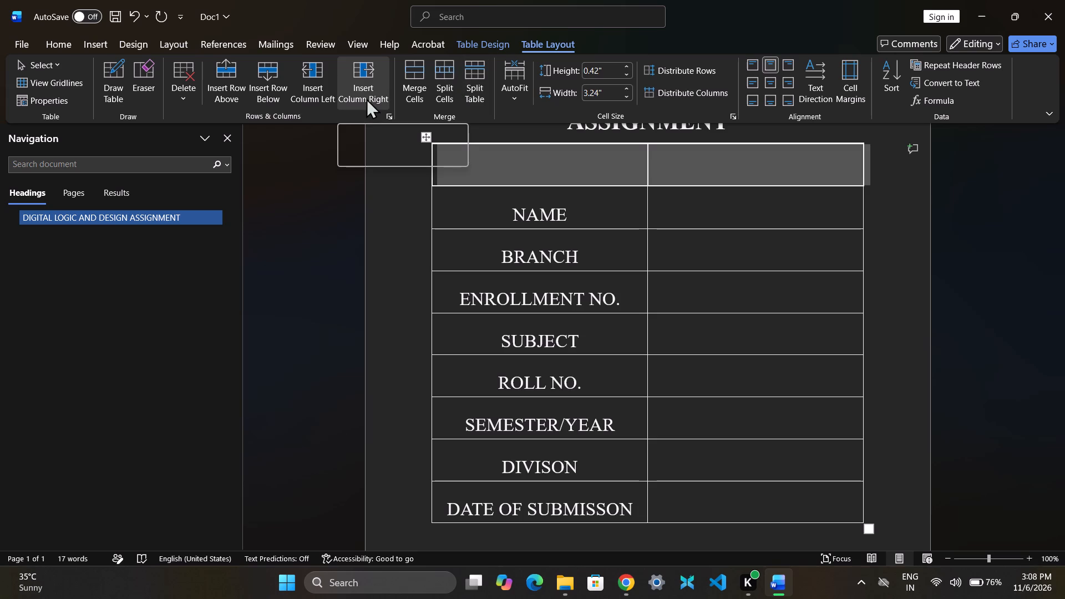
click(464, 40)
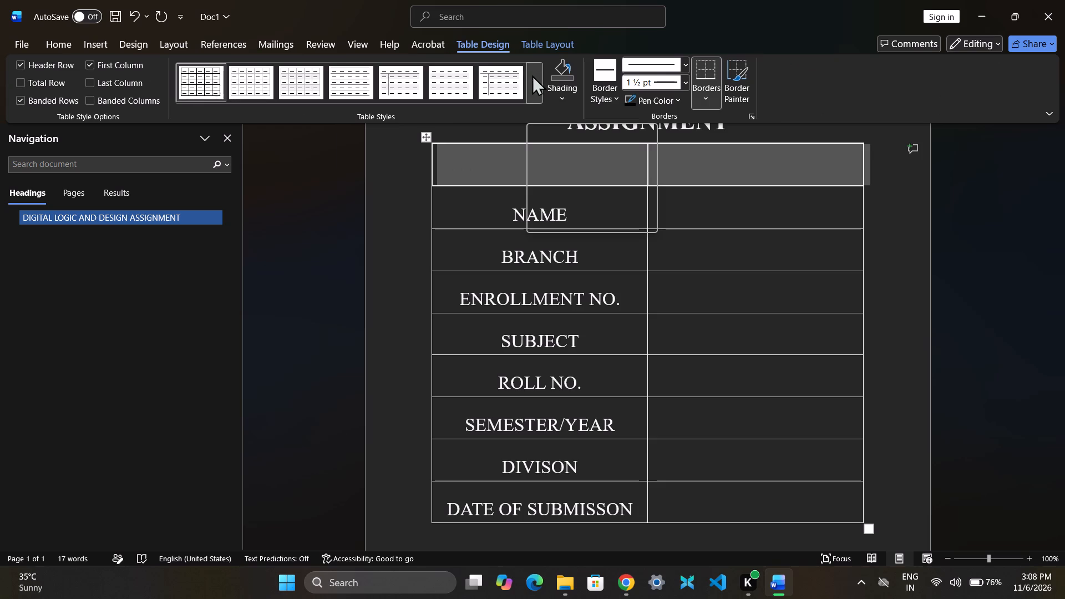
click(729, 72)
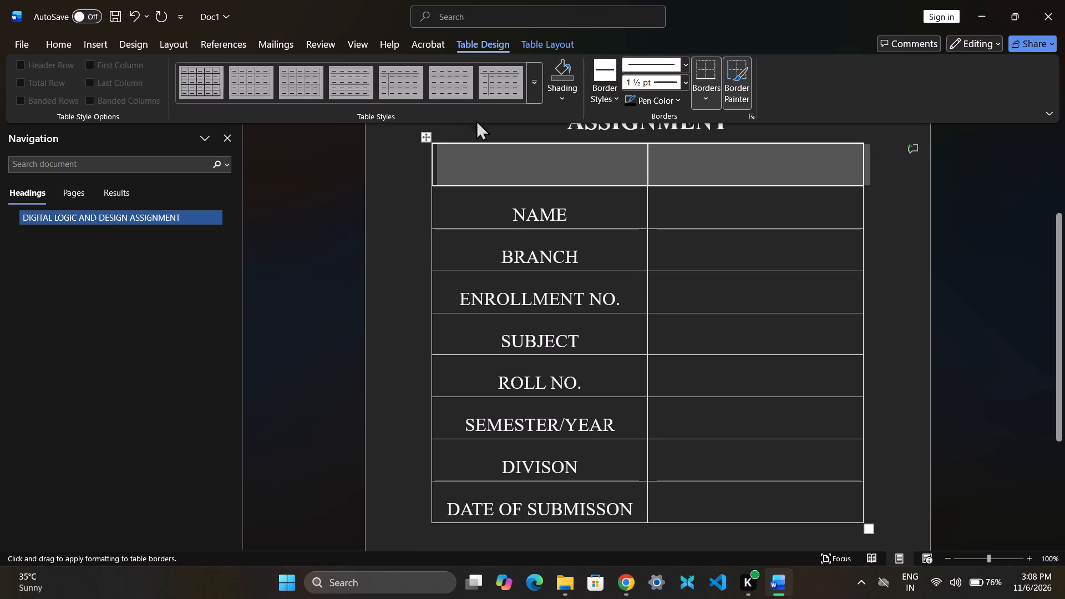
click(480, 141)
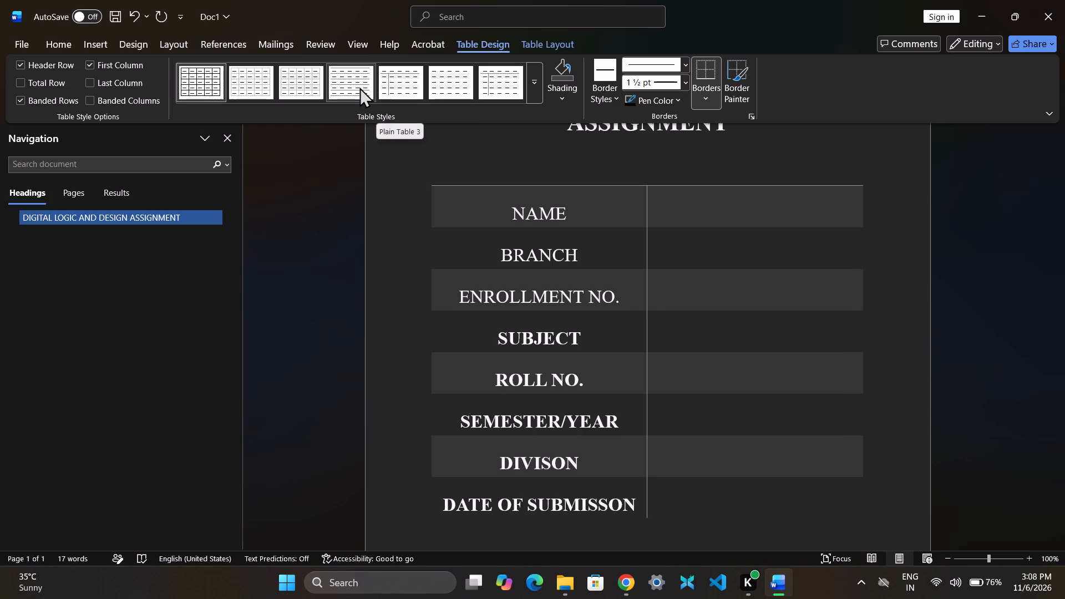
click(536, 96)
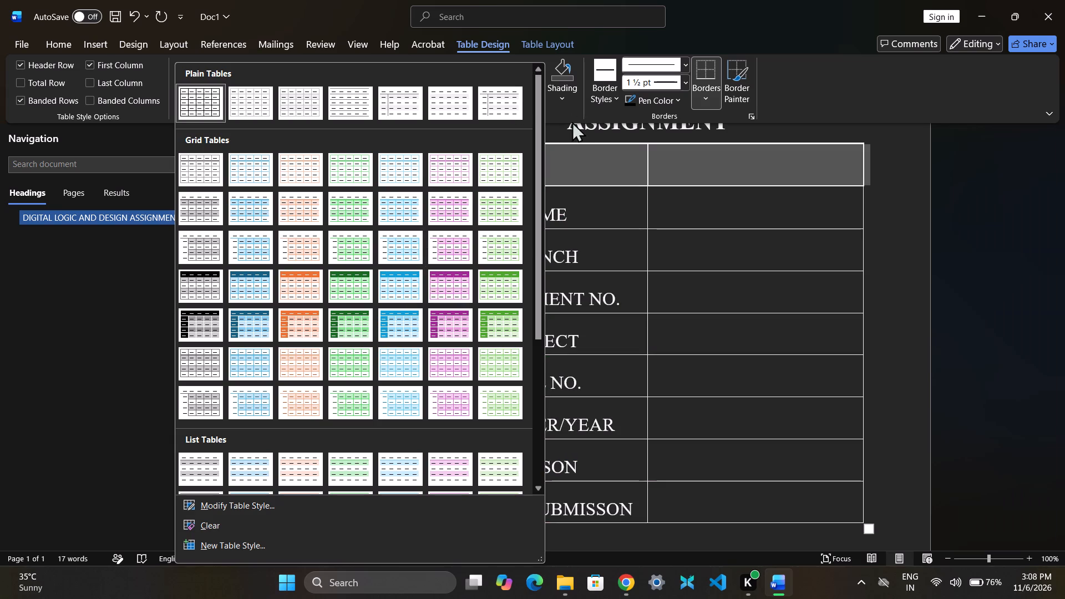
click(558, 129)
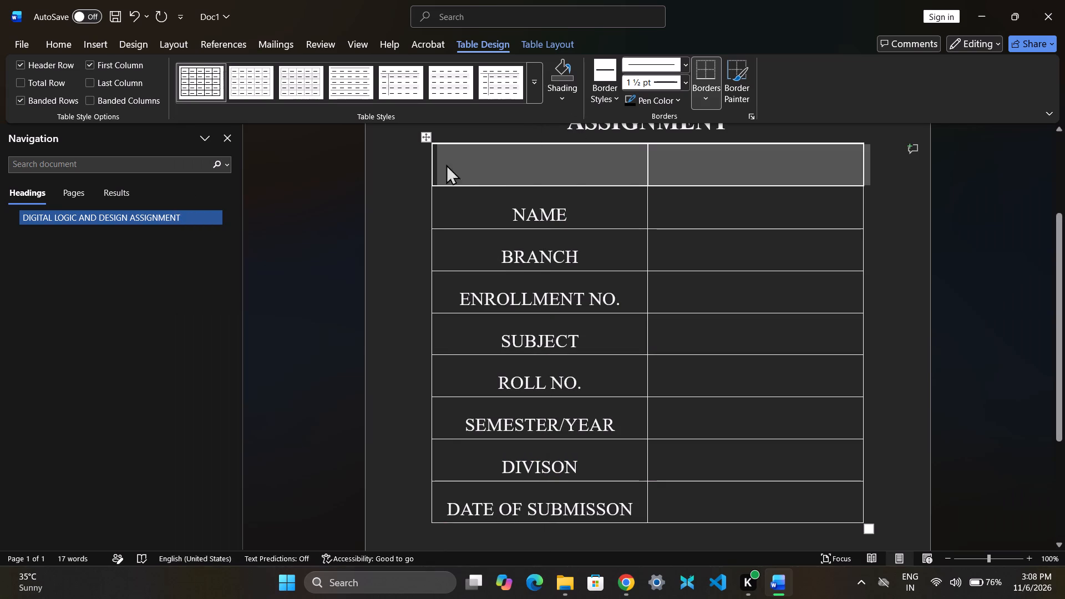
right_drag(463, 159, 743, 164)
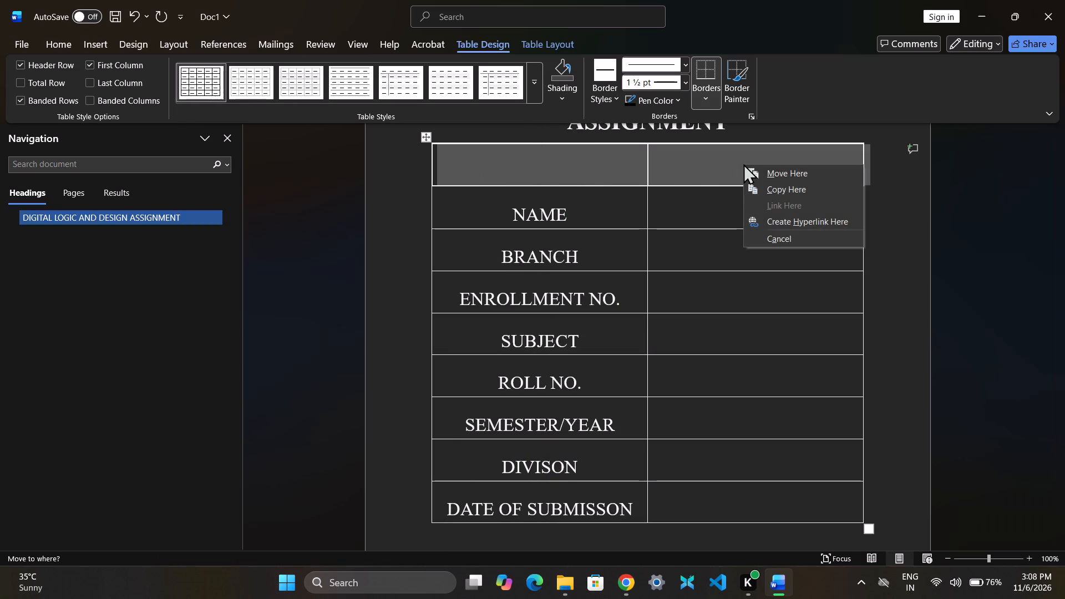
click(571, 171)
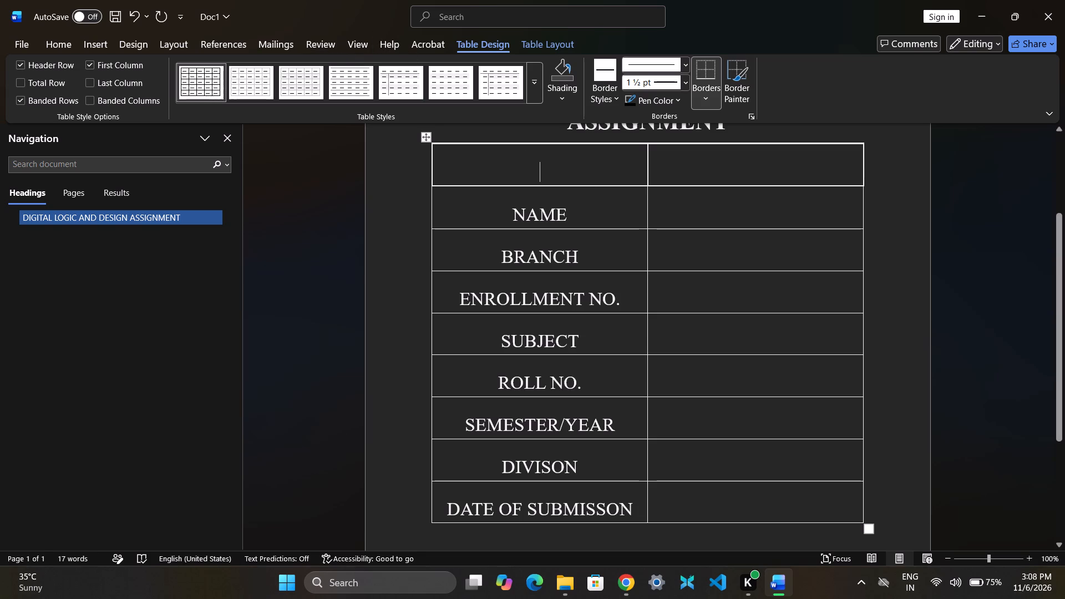
Enter the student's name in the second-column cell beside NAME.
click(721, 207)
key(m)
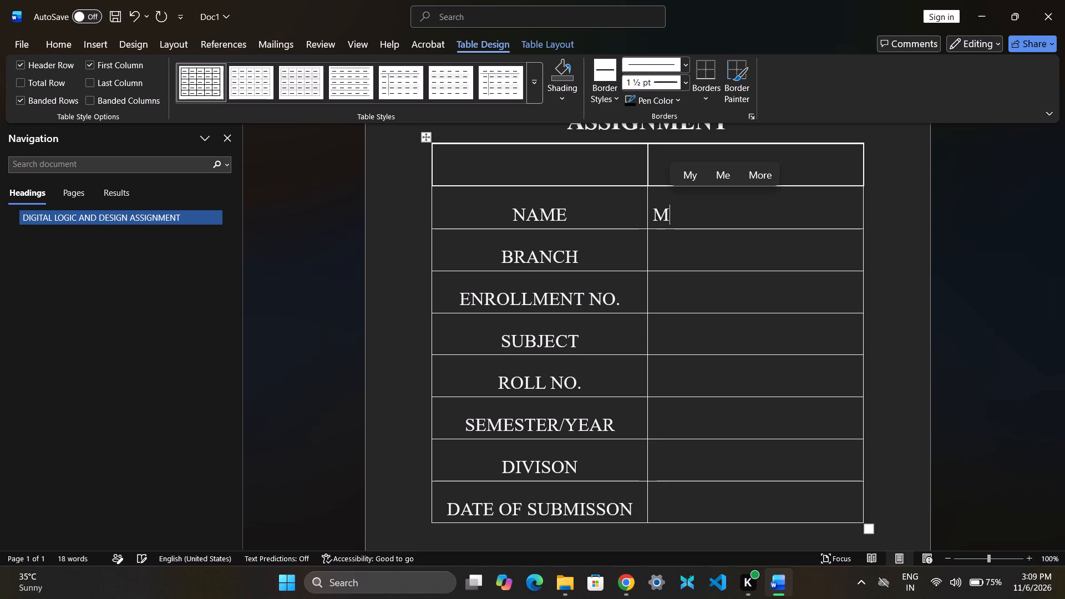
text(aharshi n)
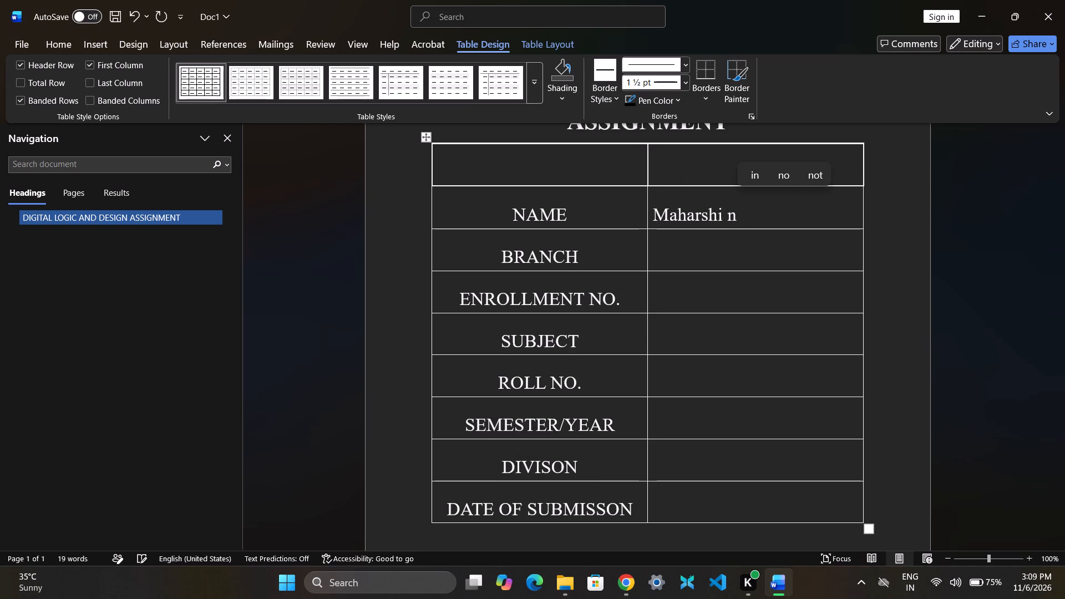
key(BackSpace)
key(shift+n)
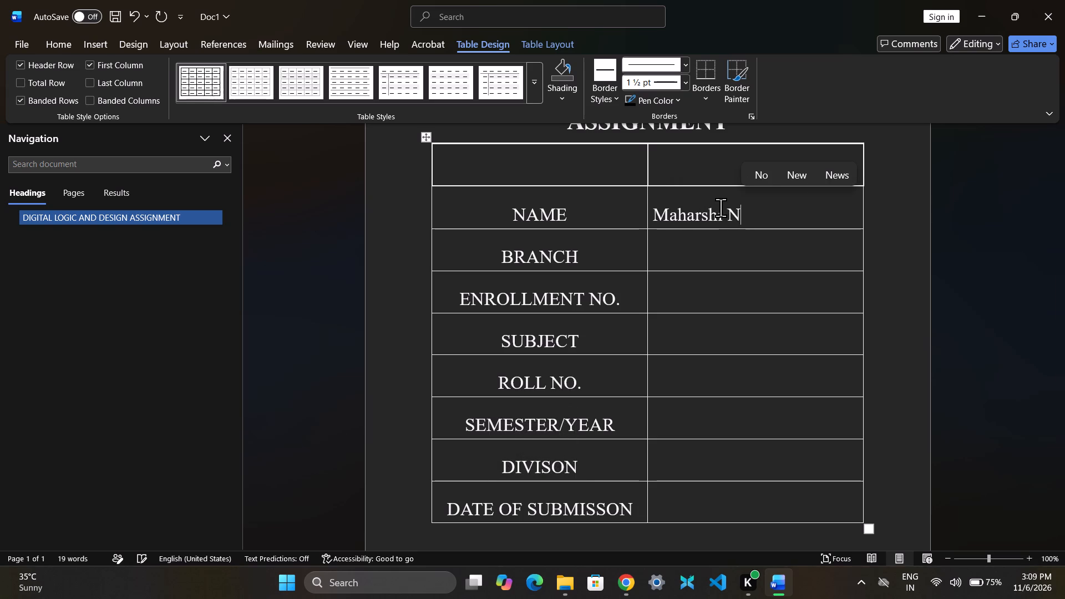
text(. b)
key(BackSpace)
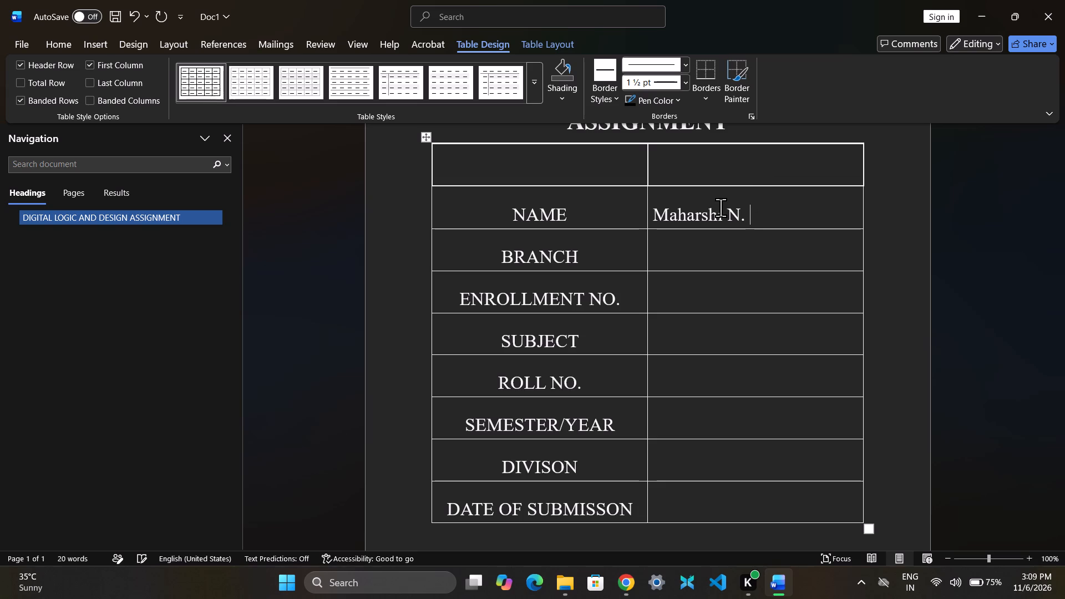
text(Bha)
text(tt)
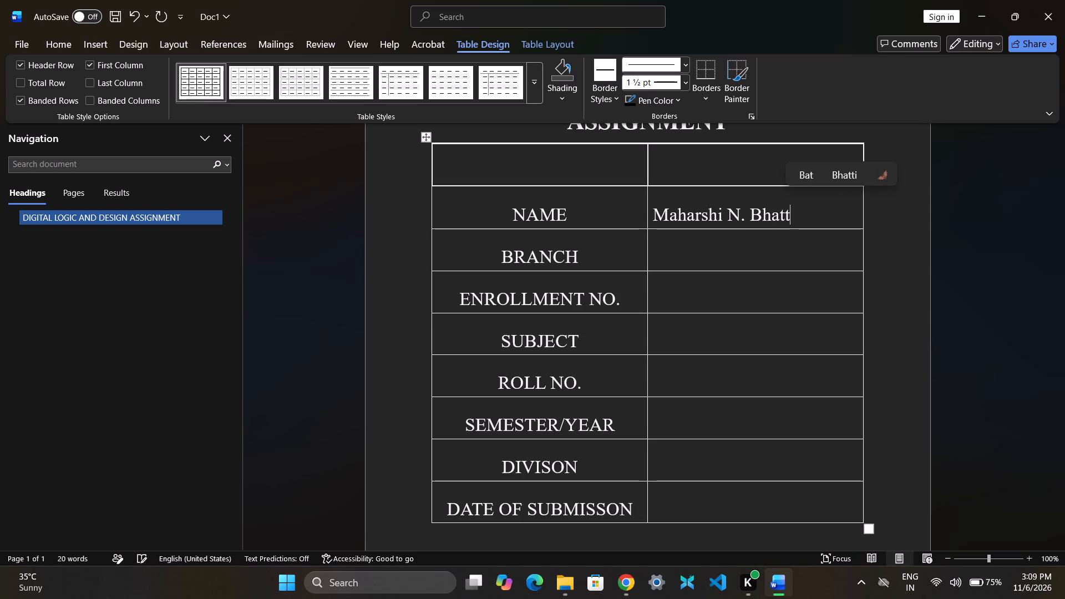
Enter B.Tech-CSE in the second-column cell beside BRANCH.
click(679, 260)
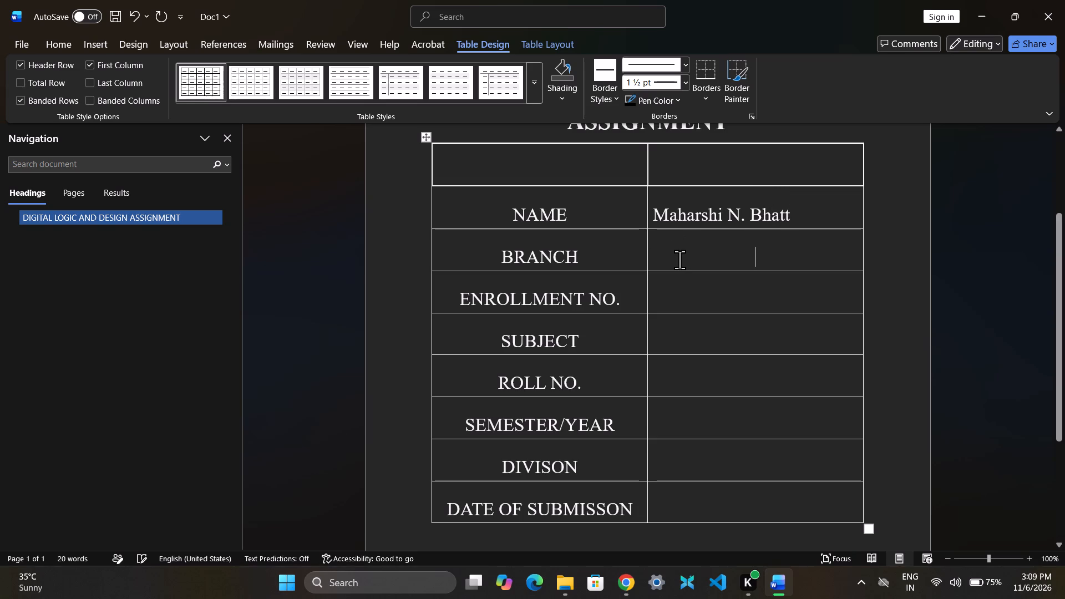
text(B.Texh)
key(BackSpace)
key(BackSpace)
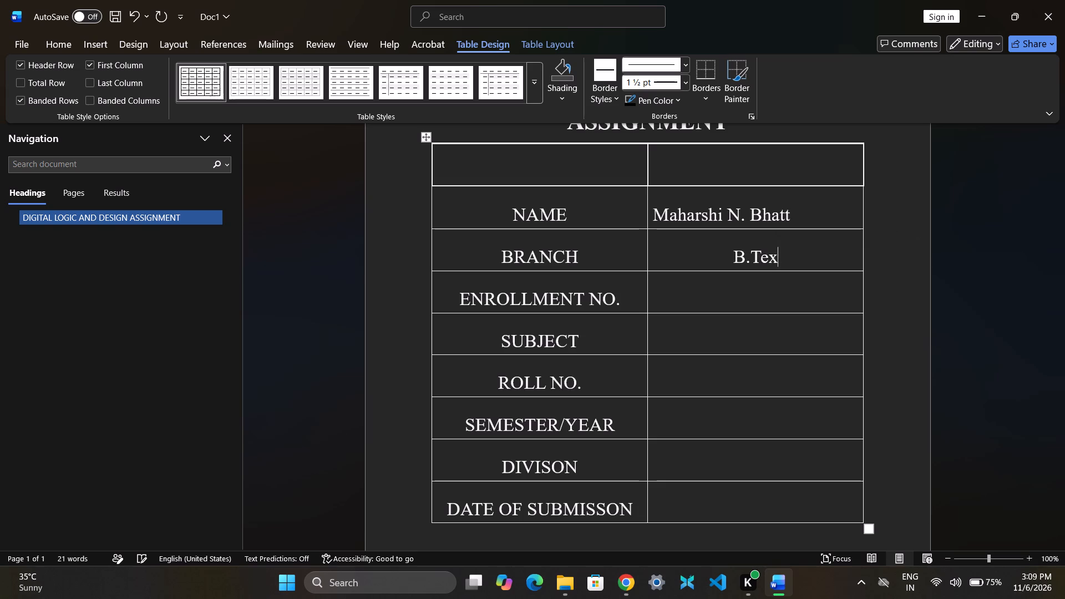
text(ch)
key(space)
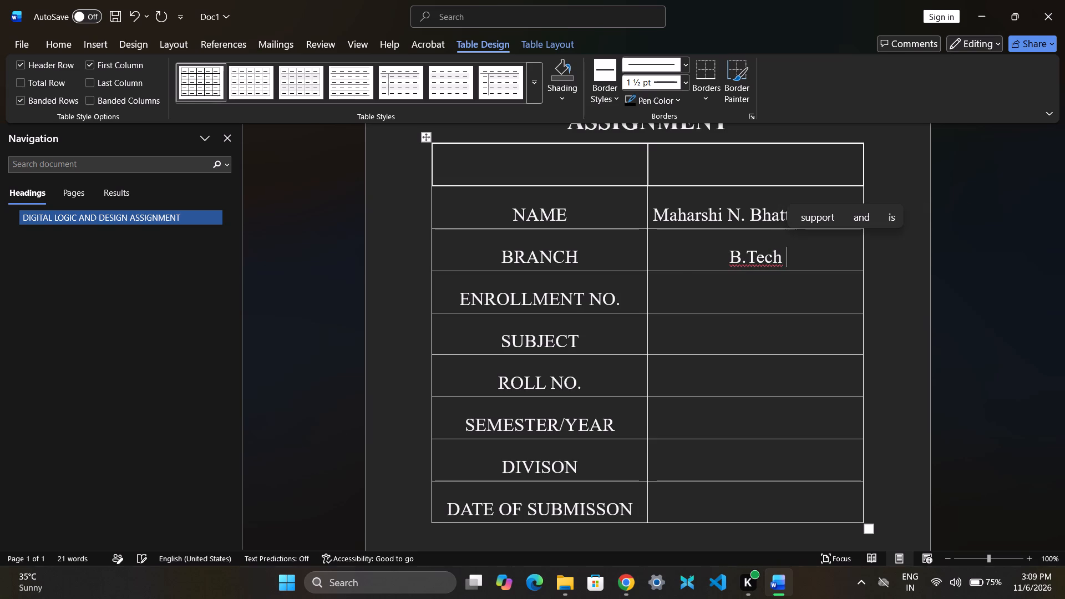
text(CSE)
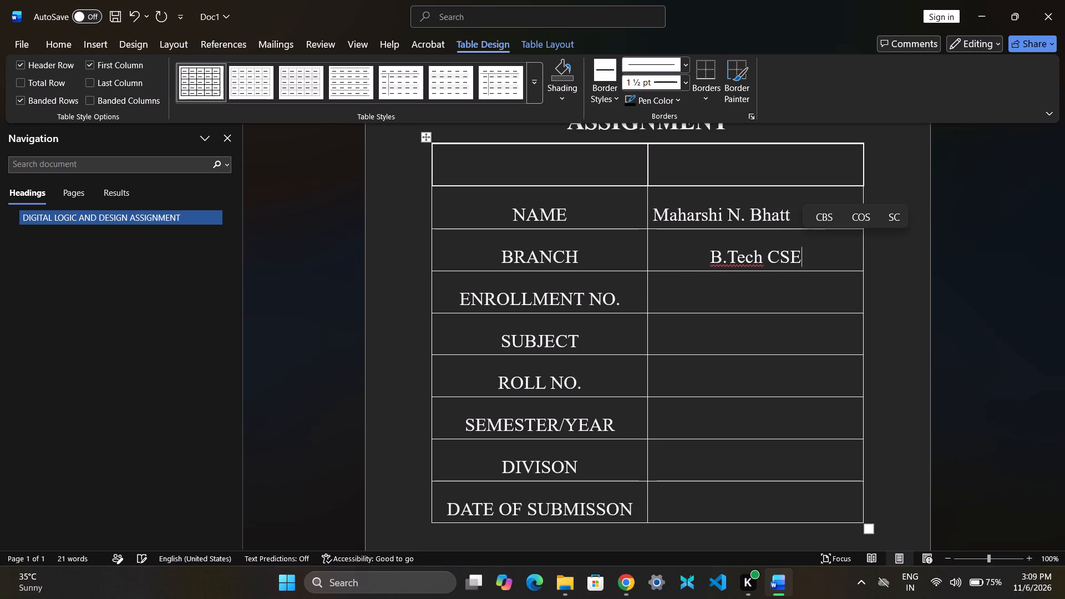
click(723, 292)
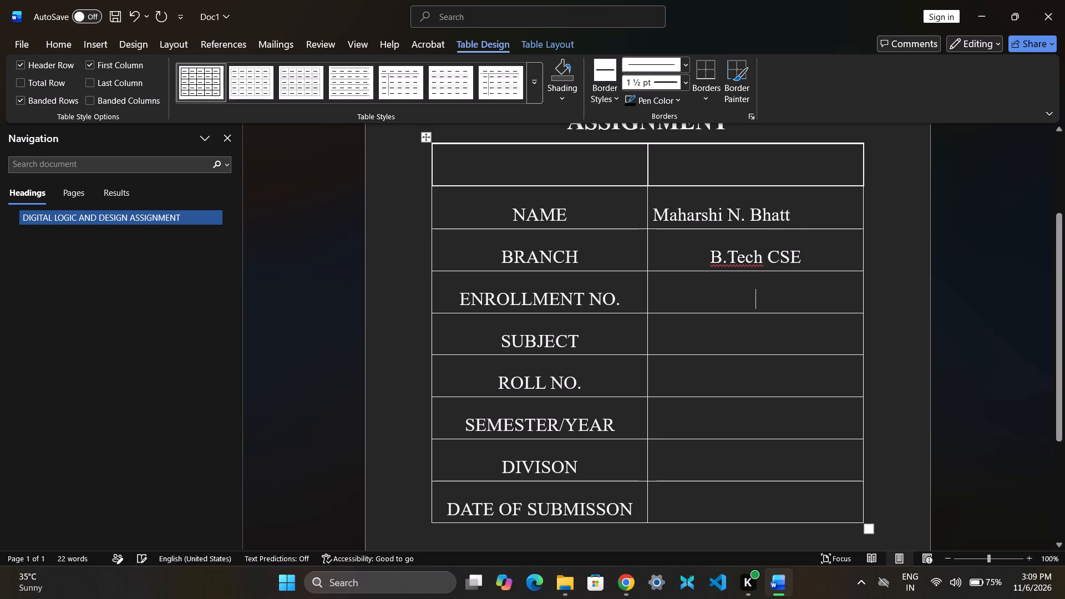
click(767, 256)
key(BackSpace)
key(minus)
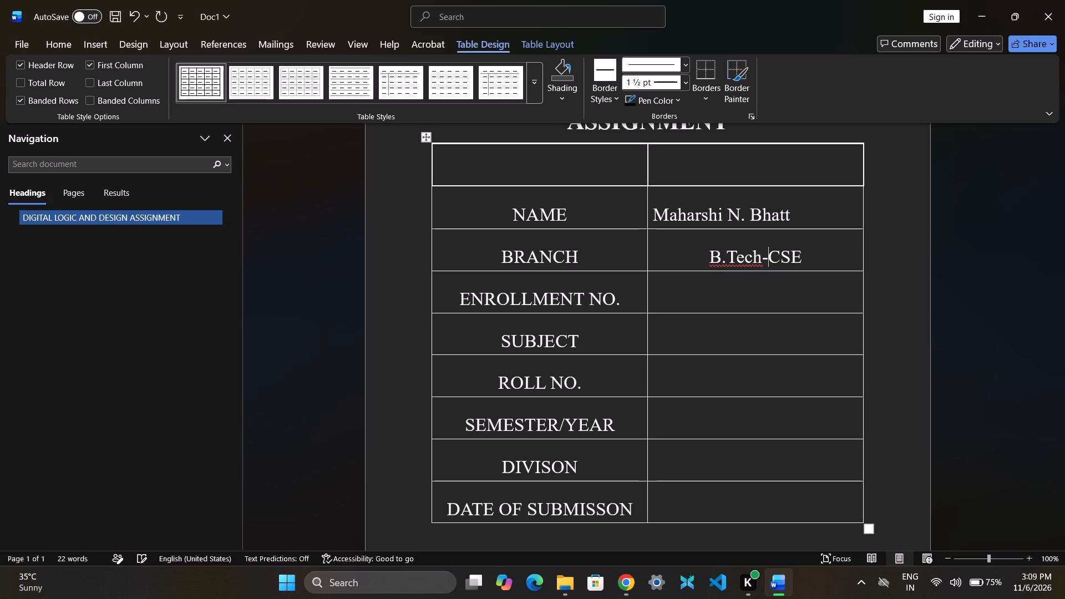
click(753, 287)
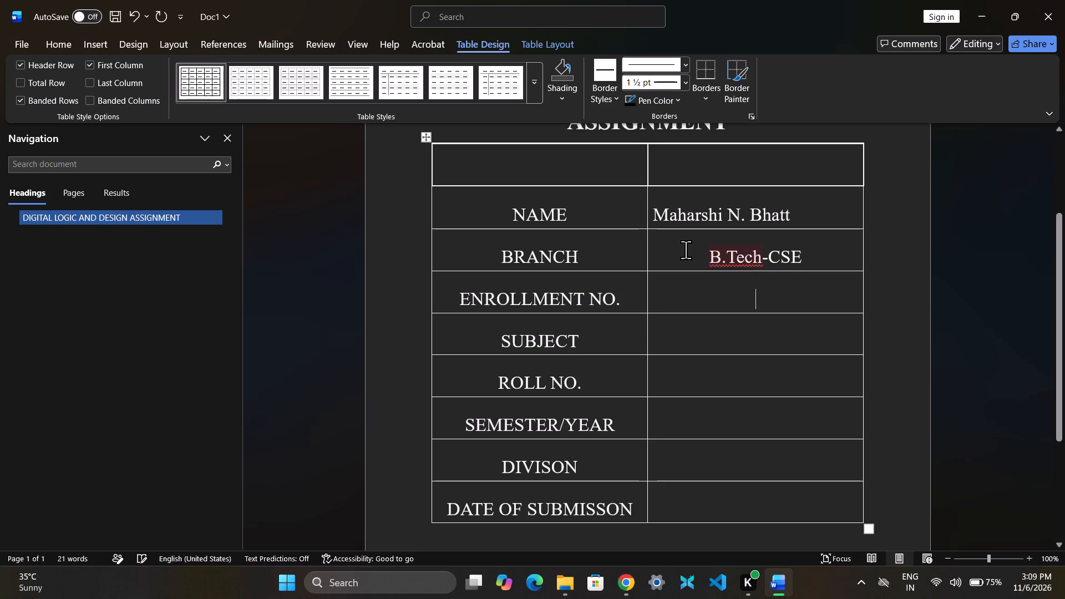
Center-align the student's name in the cell beside NAME.
click(658, 223)
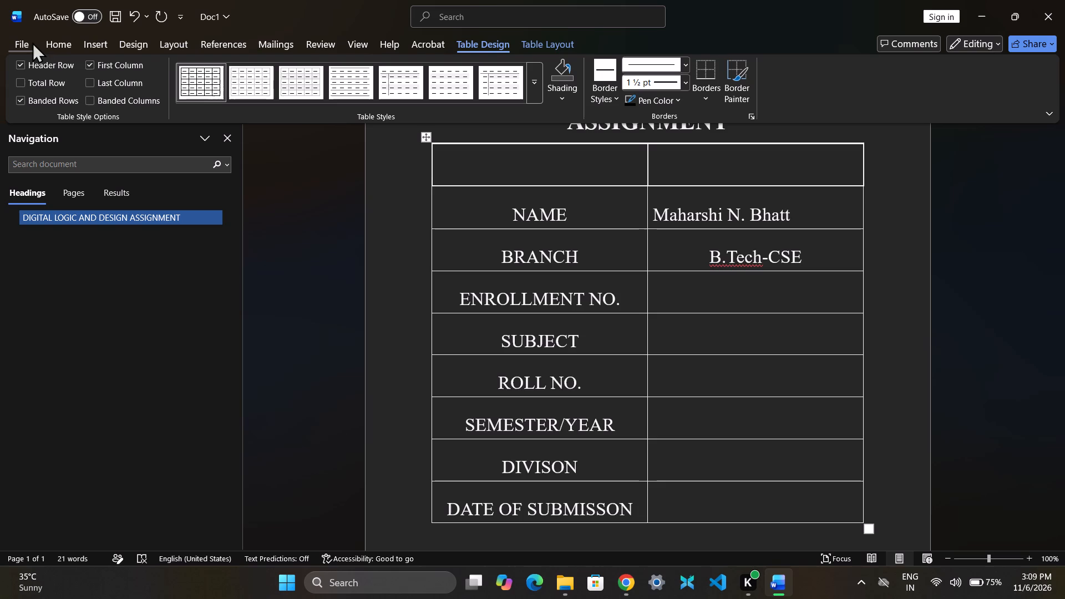
click(59, 38)
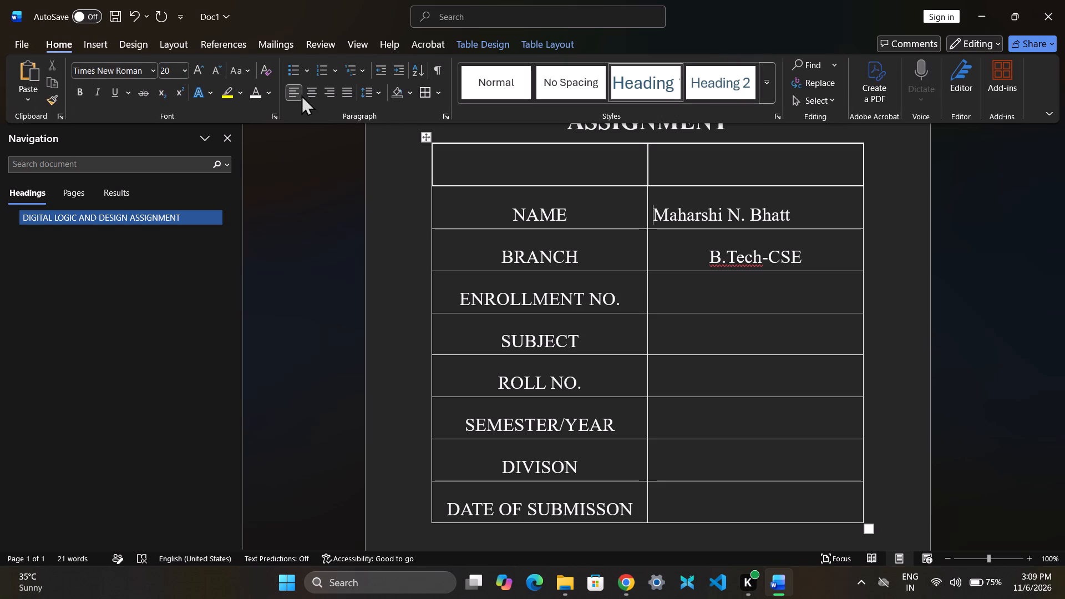
click(315, 94)
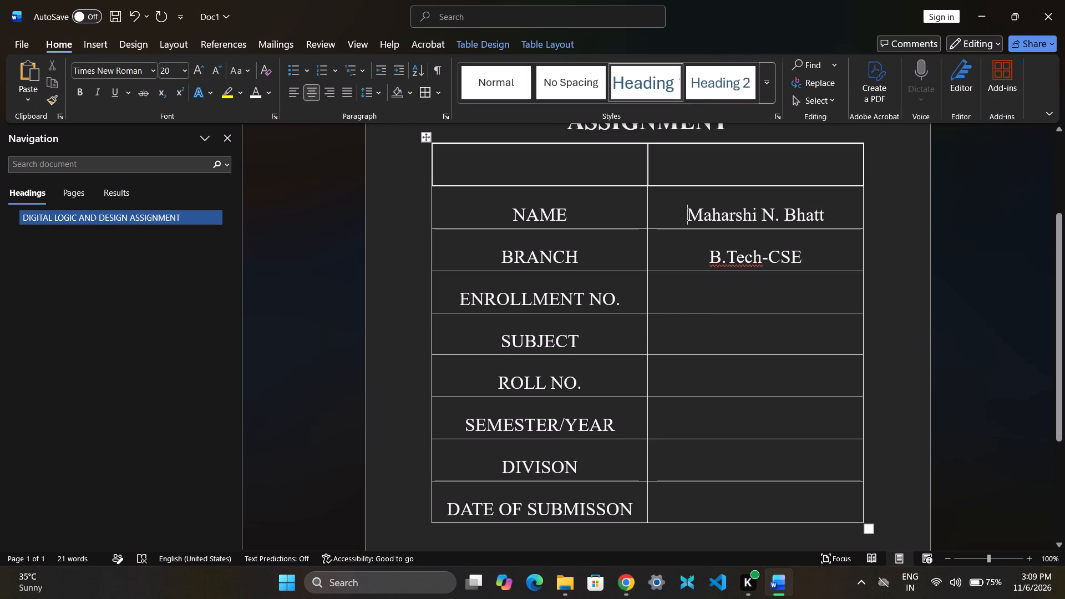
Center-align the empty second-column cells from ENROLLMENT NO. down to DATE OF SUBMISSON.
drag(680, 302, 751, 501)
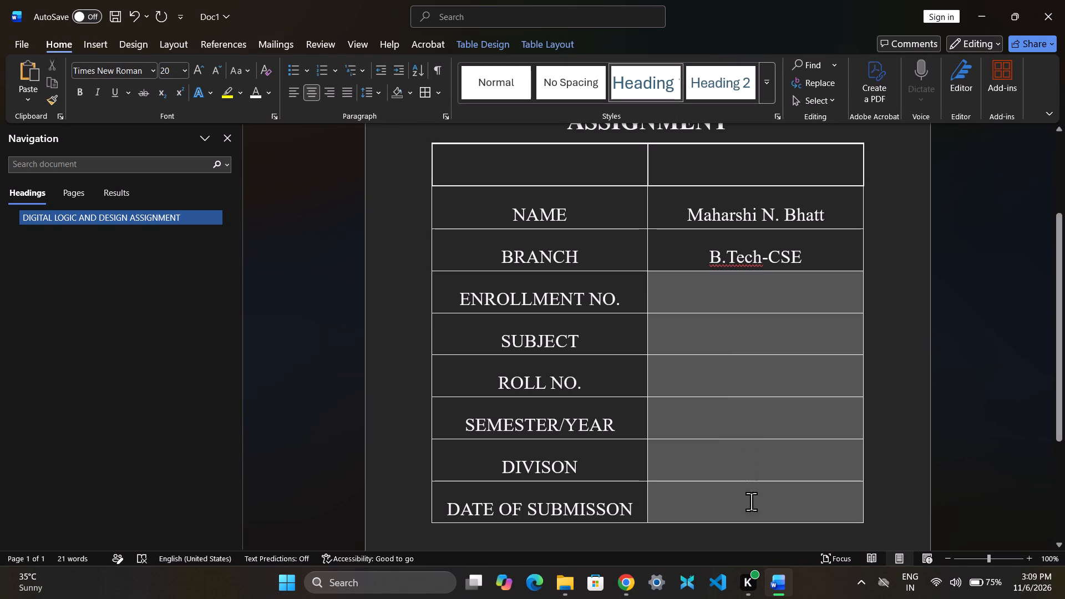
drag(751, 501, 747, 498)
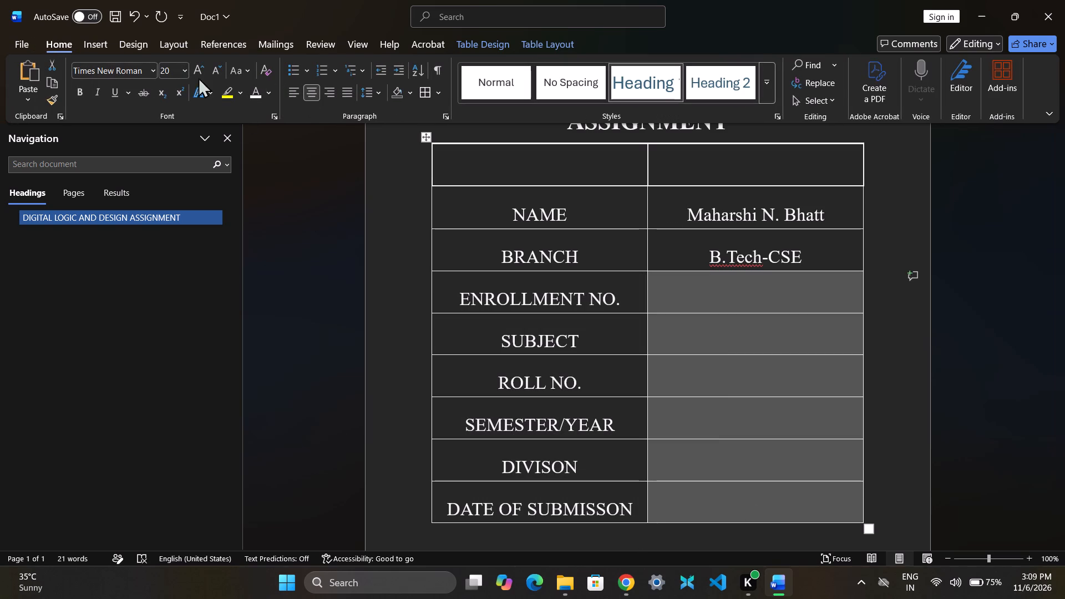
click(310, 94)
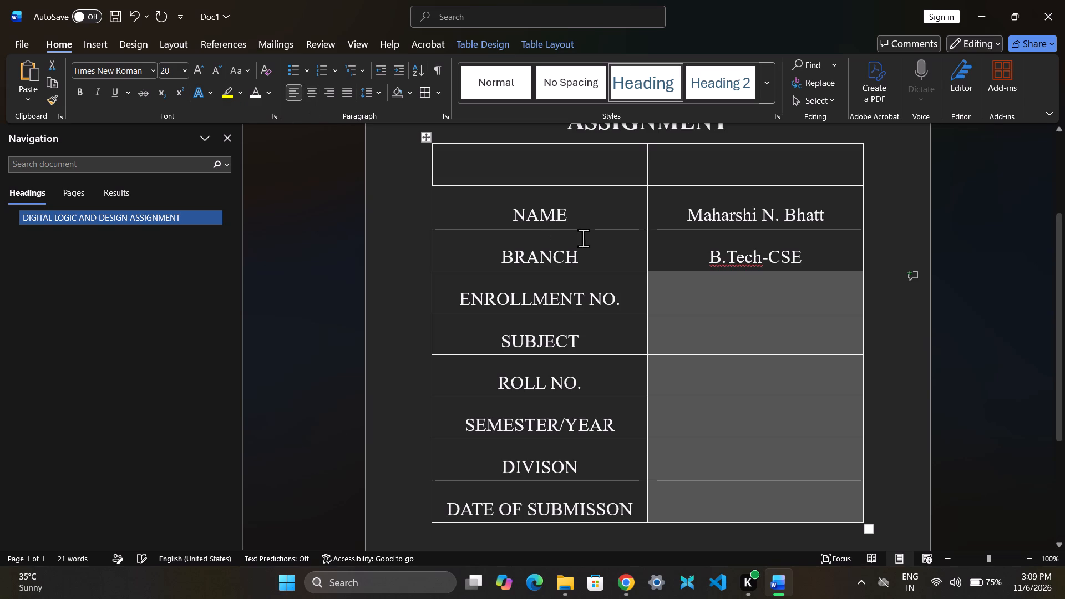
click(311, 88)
Enter the student's enrollment number in the second-column cell beside ENROLLMENT NO.
click(695, 299)
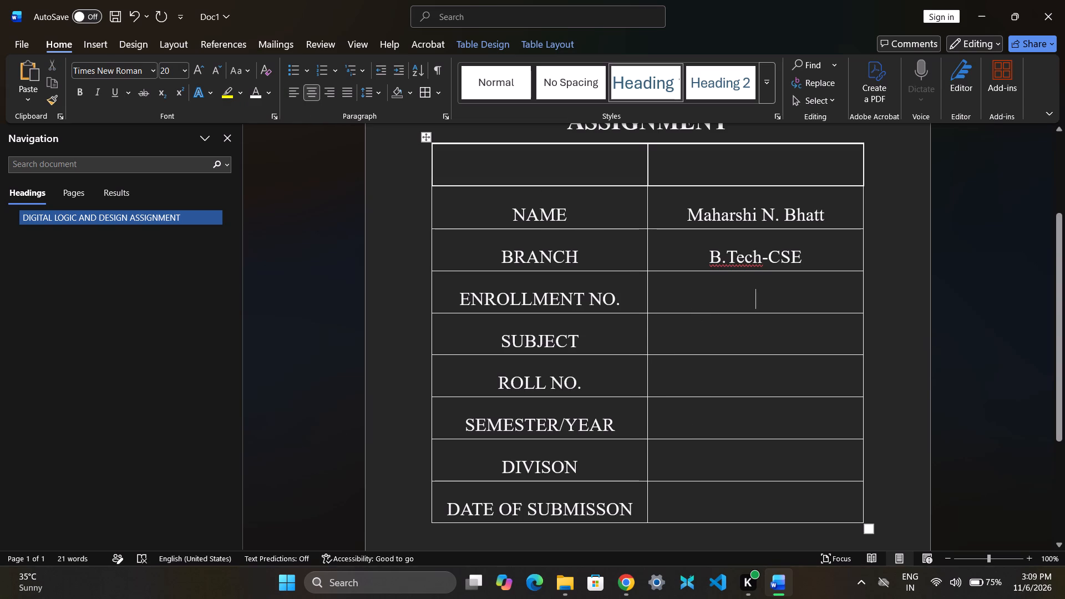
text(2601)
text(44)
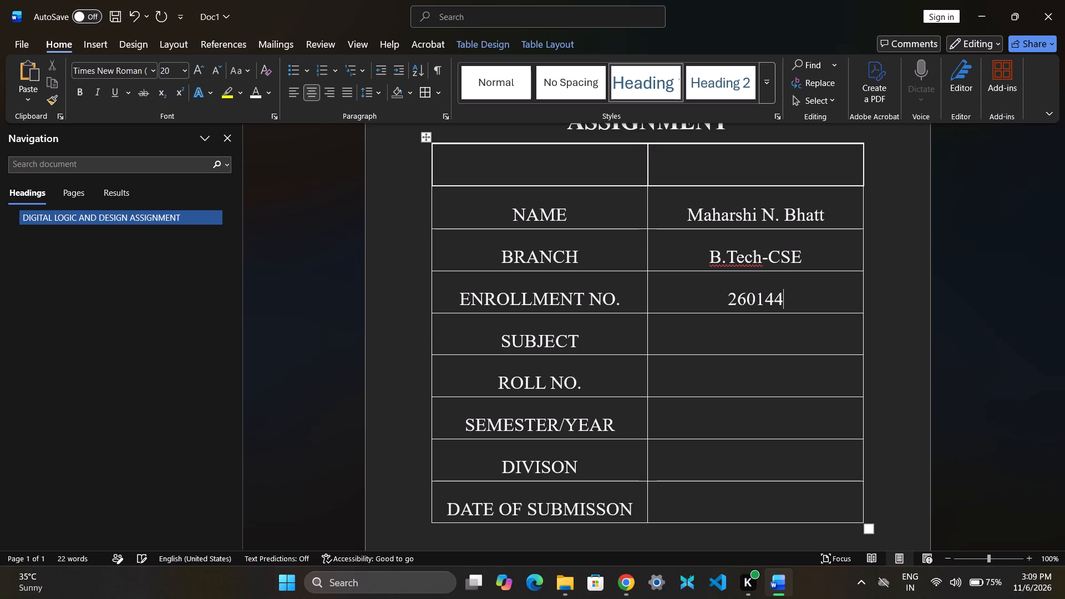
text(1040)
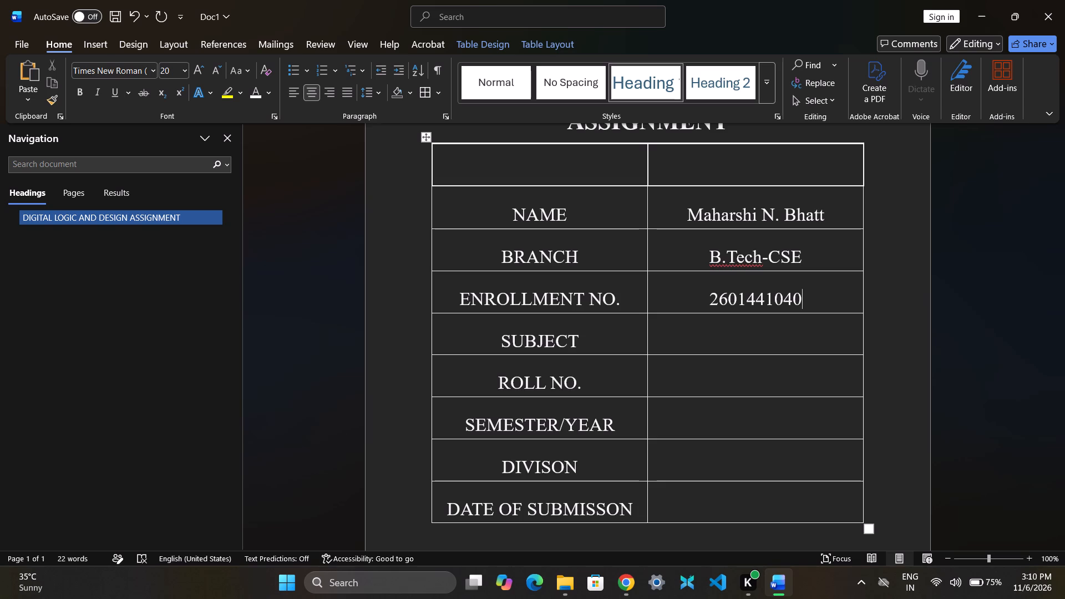
Enter Digital logic and design in the second-column cell beside SUBJECT.
click(745, 337)
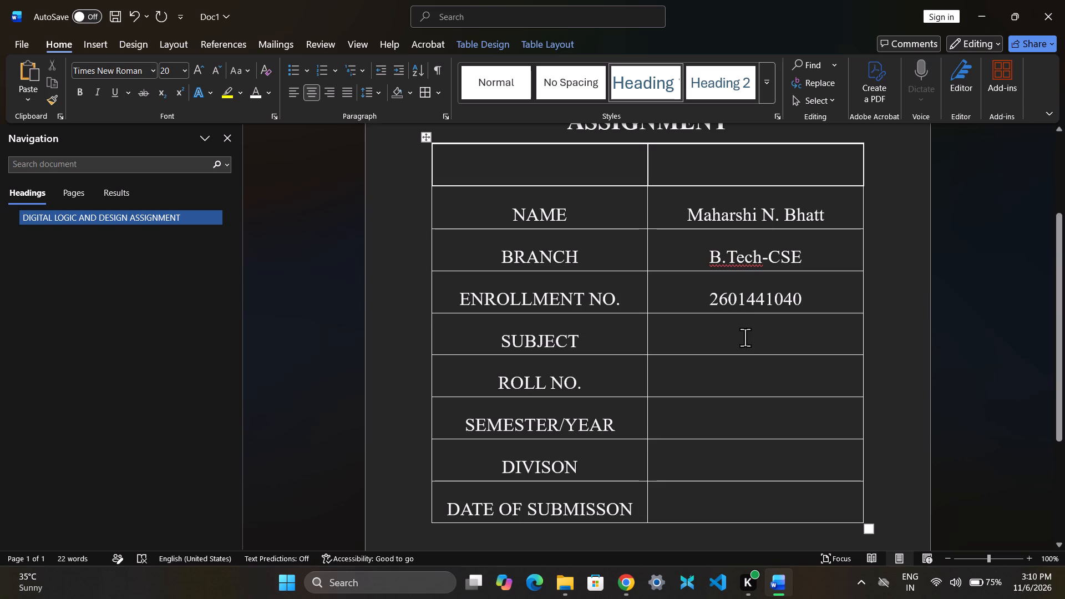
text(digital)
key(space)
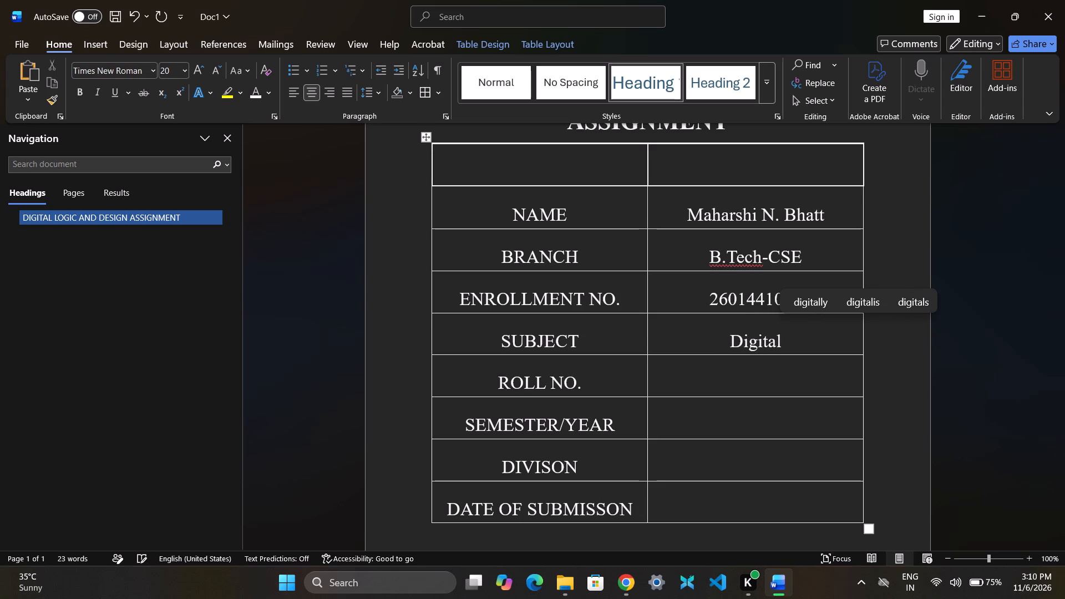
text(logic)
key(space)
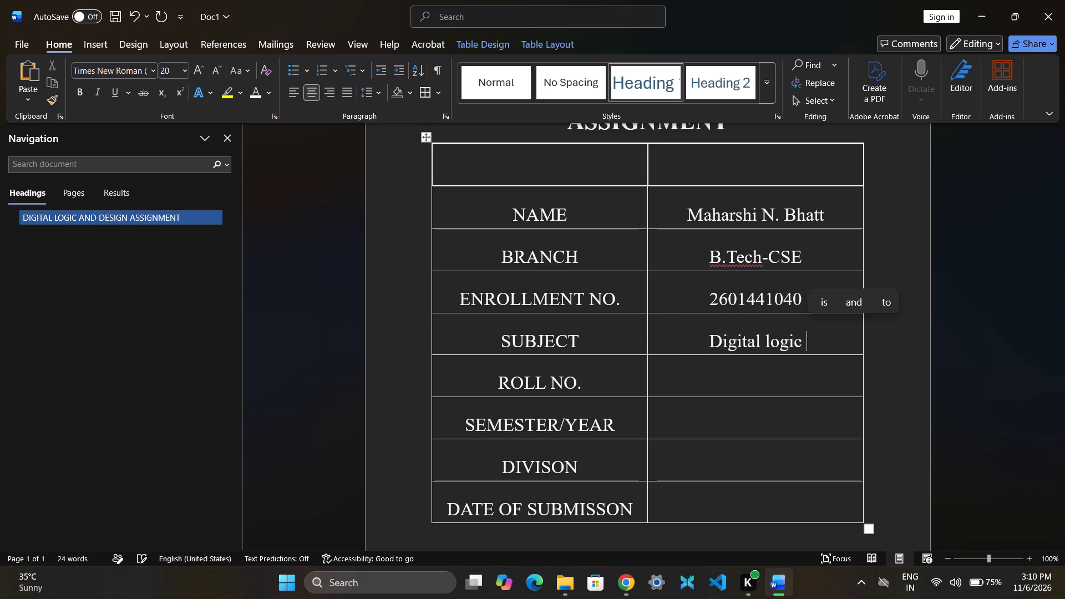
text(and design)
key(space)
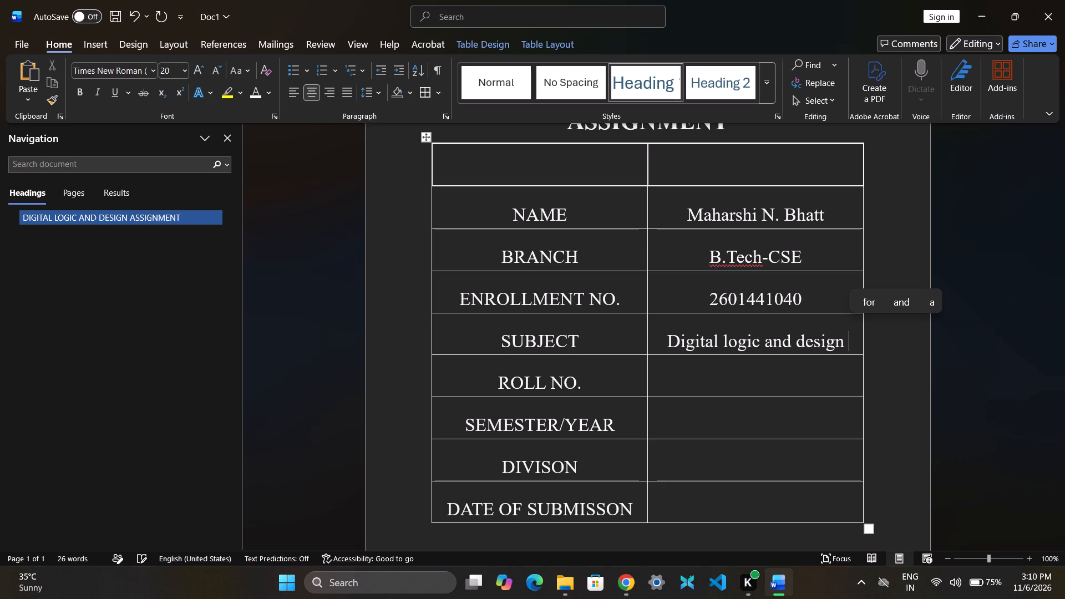
Enter the student's roll number in the second-column cell beside ROLL NO.
click(791, 364)
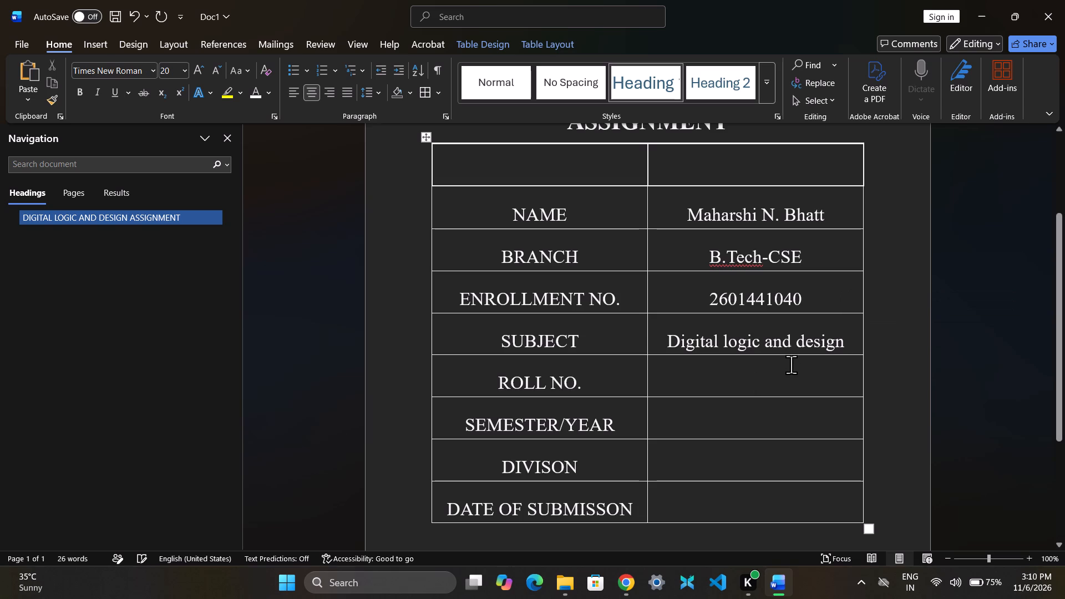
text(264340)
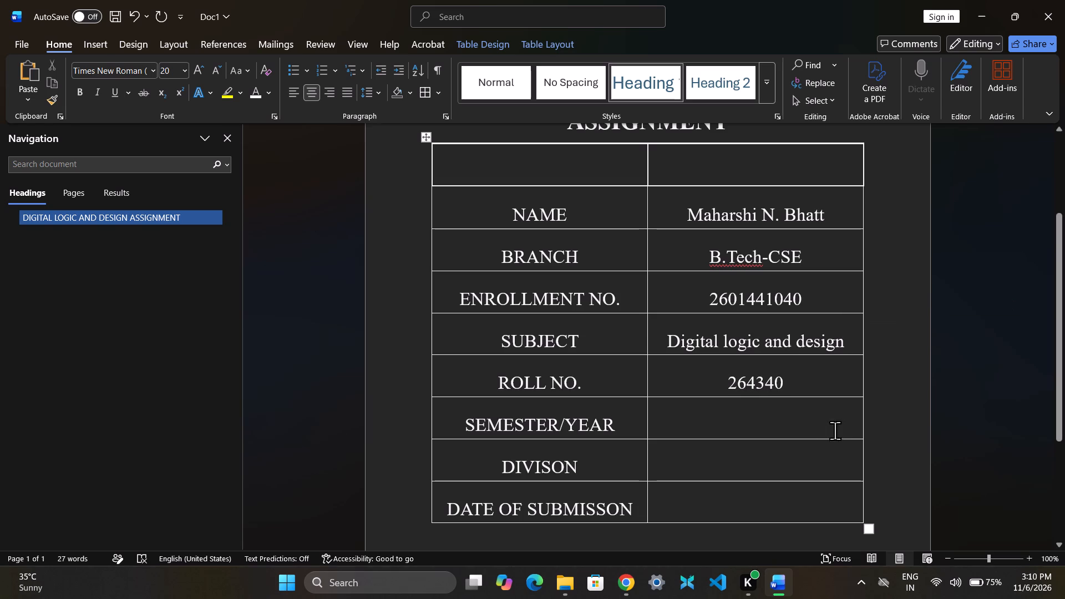
Enter 1/1 in the second-column cell beside SEMESTER/YEAR.
click(800, 423)
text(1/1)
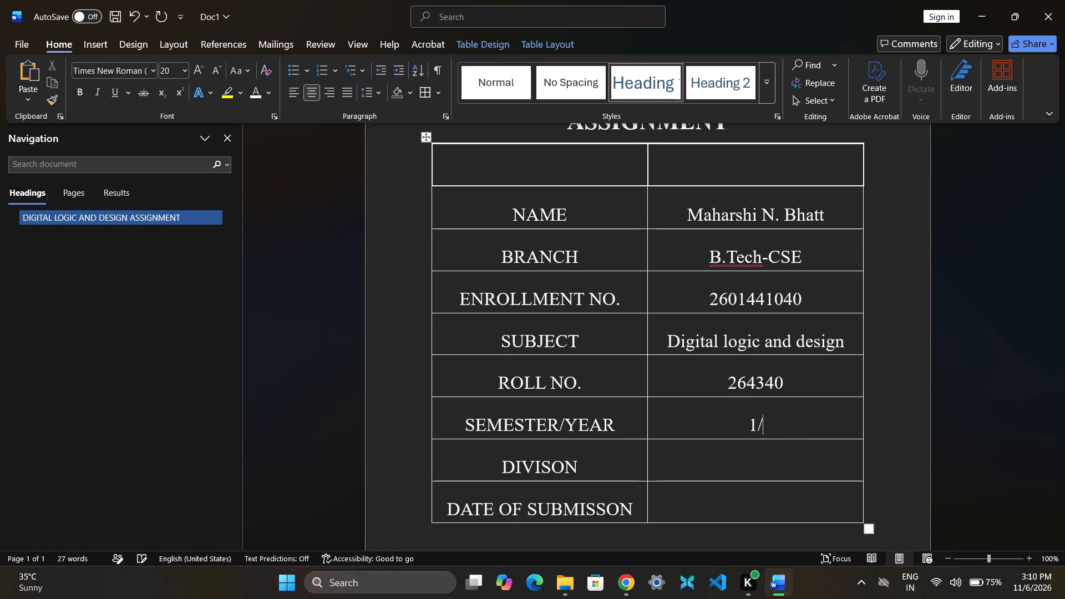
Enter a capital C in the second-column cell beside DIVISON.
click(768, 461)
click(768, 461)
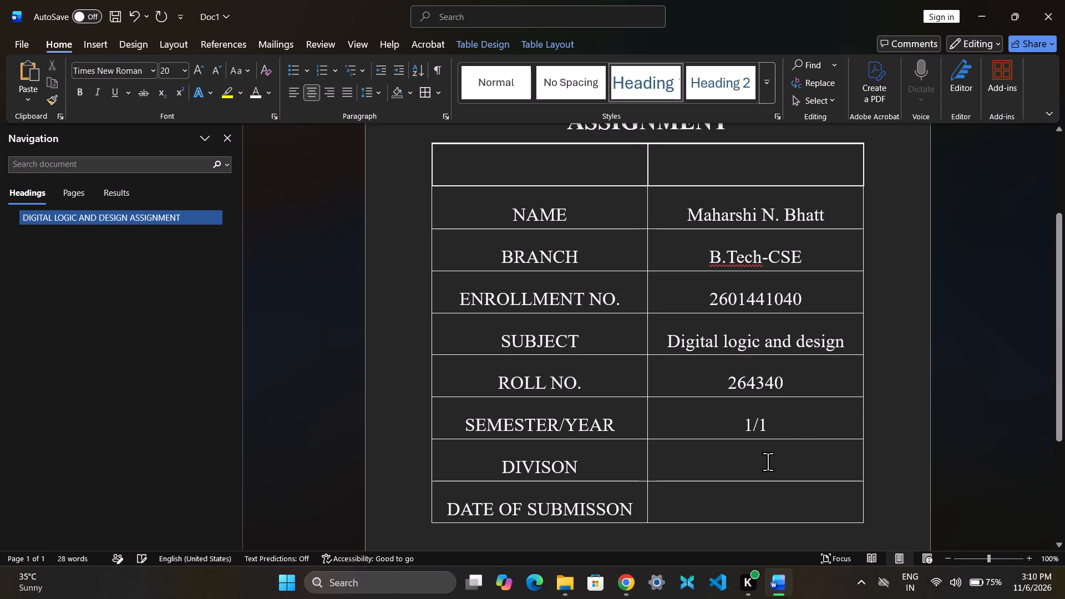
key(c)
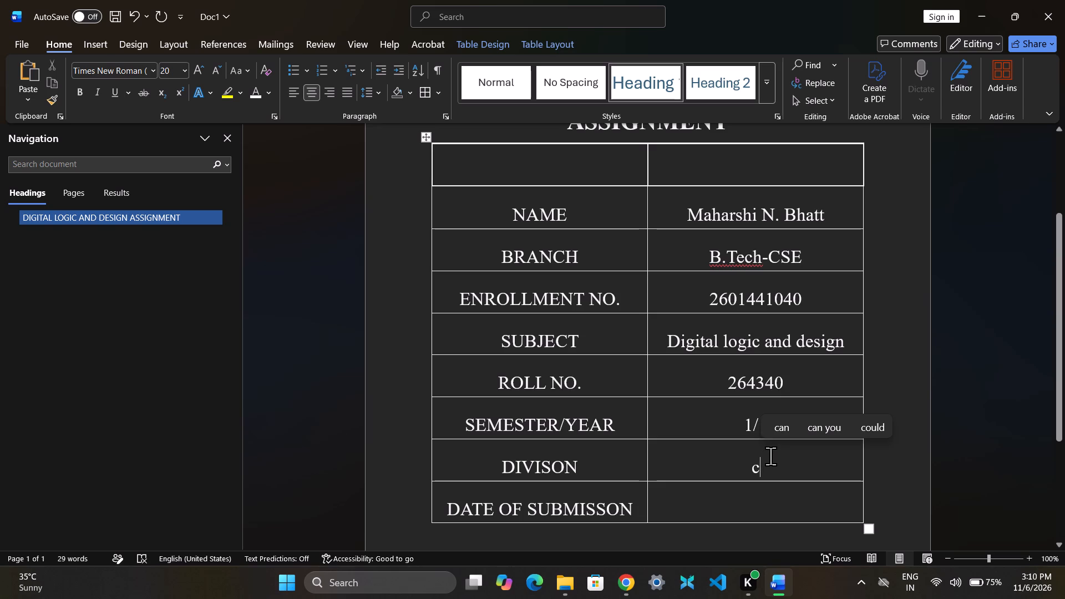
key(BackSpace)
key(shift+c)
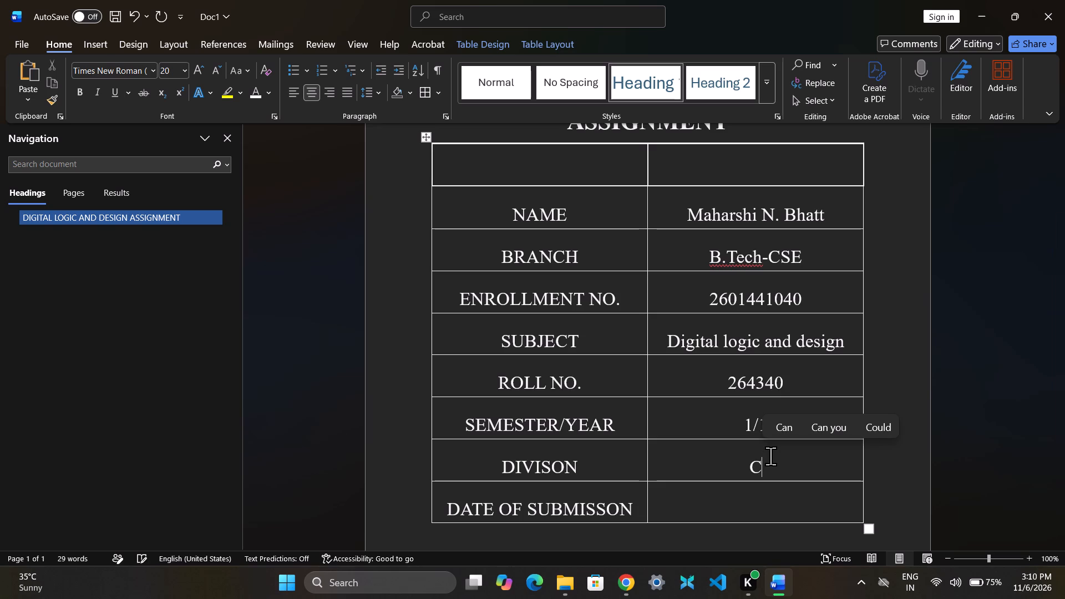
Enter 14/10/2026 in the second-column cell beside DATE OF SUBMISSON.
click(769, 495)
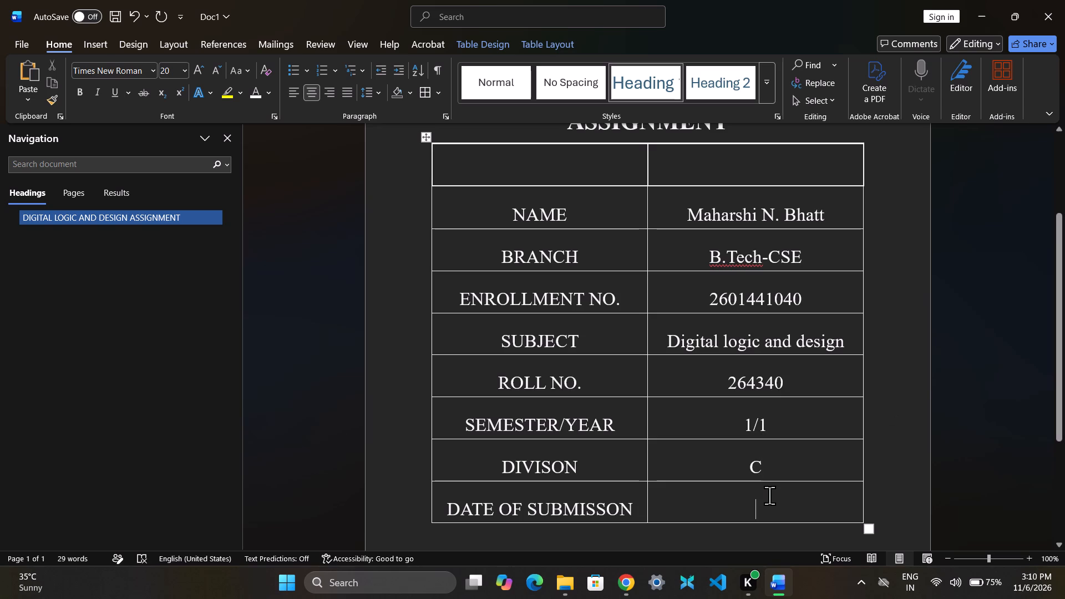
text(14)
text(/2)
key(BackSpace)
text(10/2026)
Change the month in the submission date so the cell reads 14/11/2026.
scroll(729, 514, right, 1)
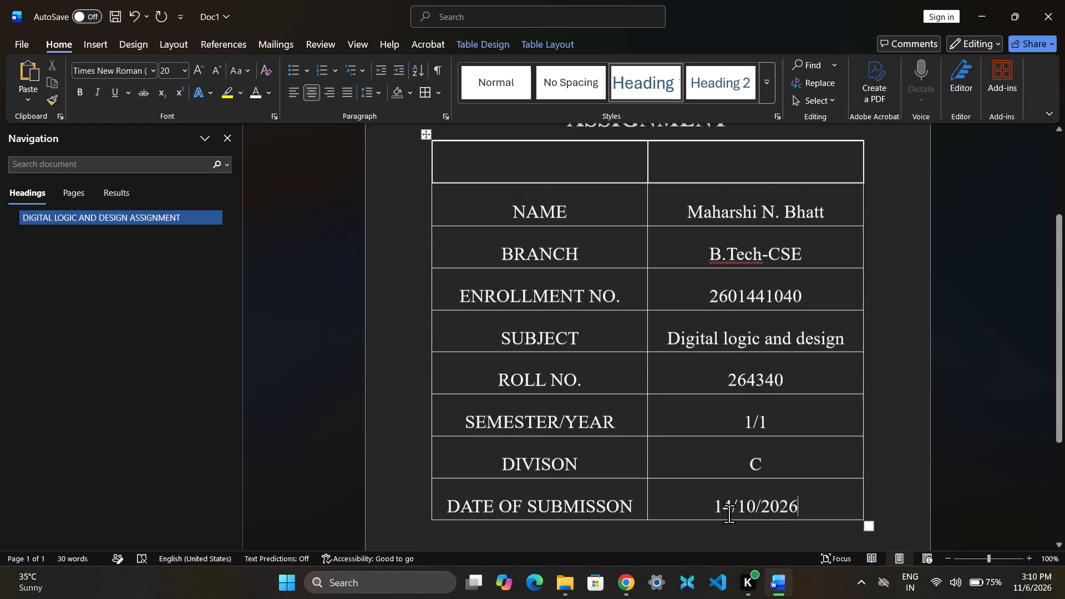
scroll(729, 514, right, 2)
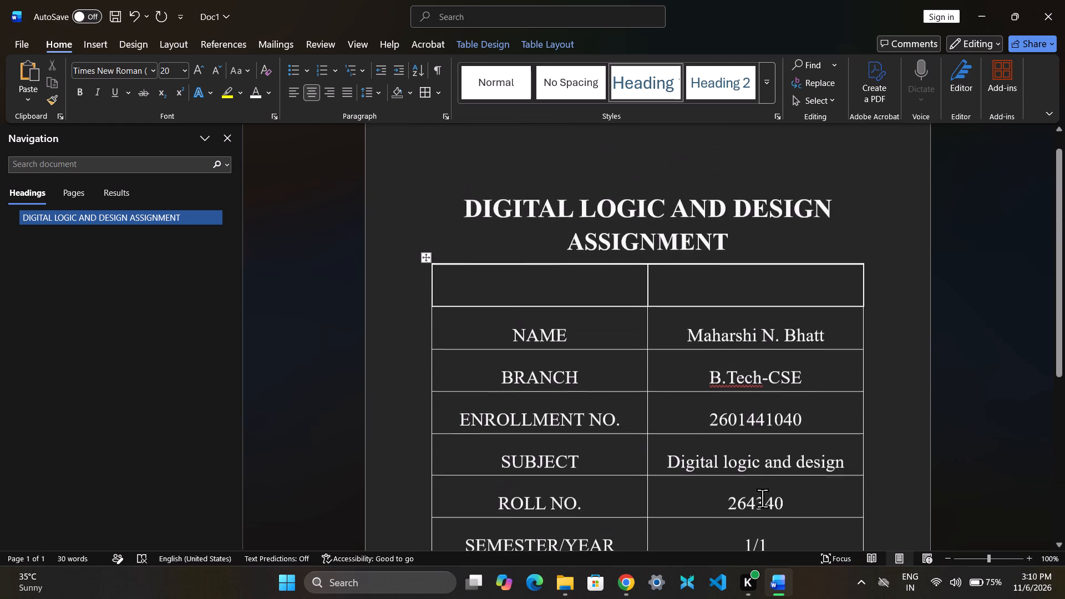
scroll(762, 498, right, 1)
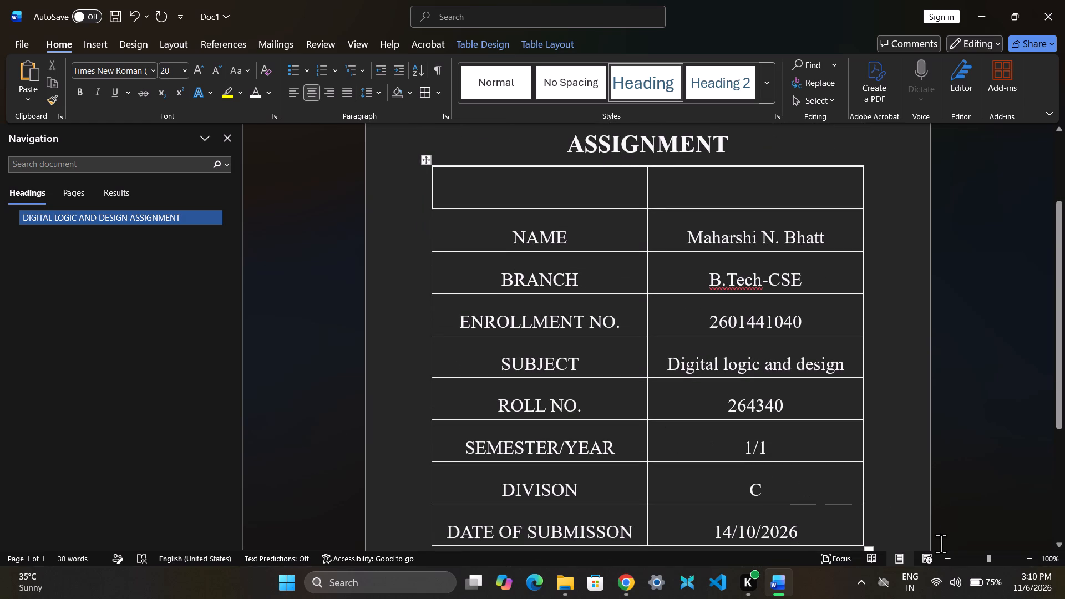
click(950, 557)
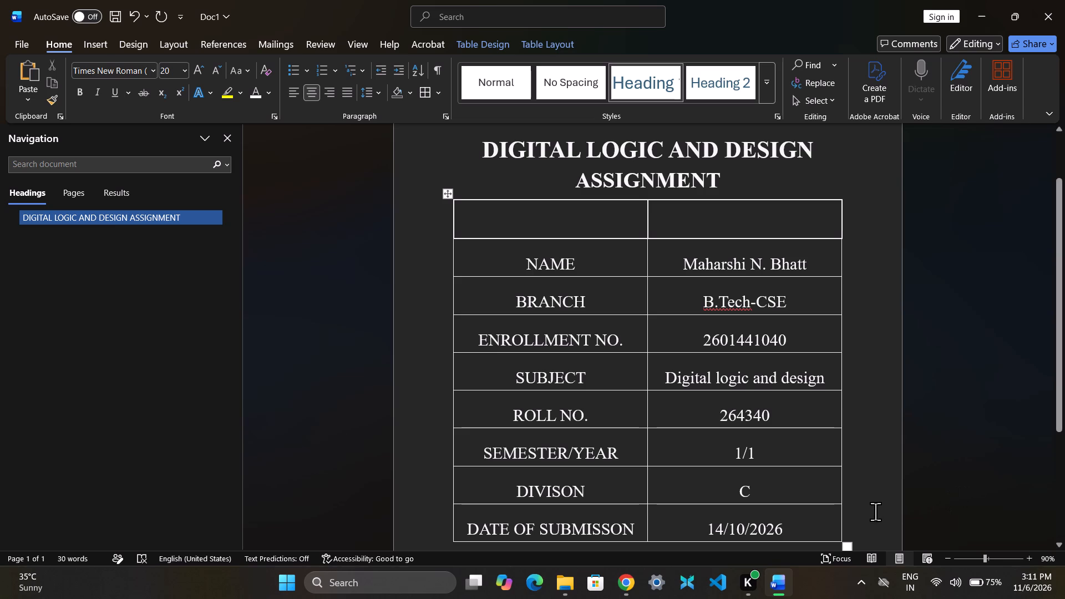
click(745, 524)
key(BackSpace)
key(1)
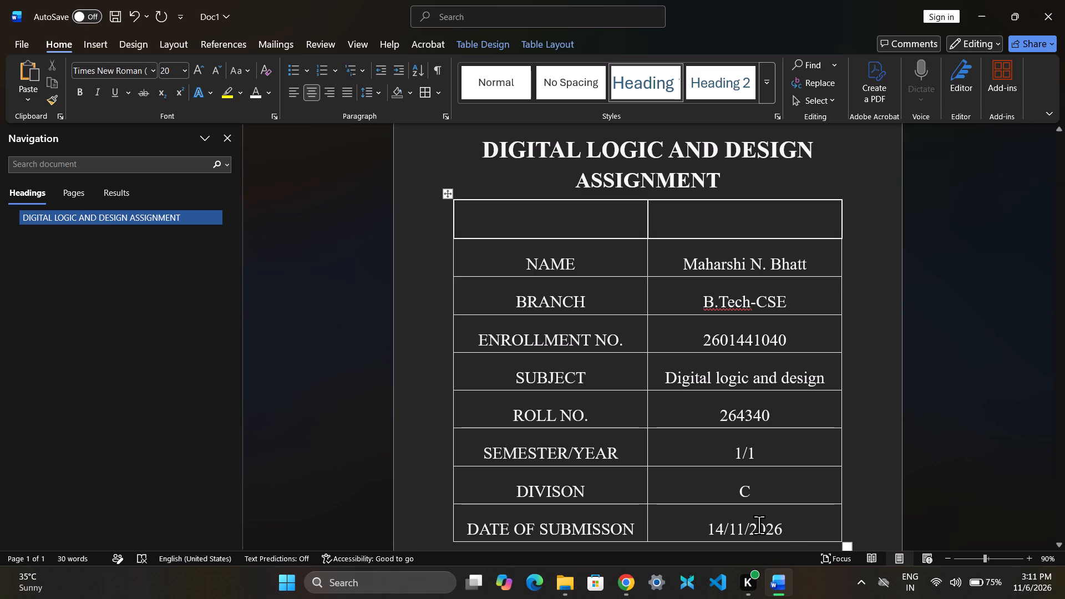
Change the SEMESTER/YEAR entry to 1st semester.
click(778, 455)
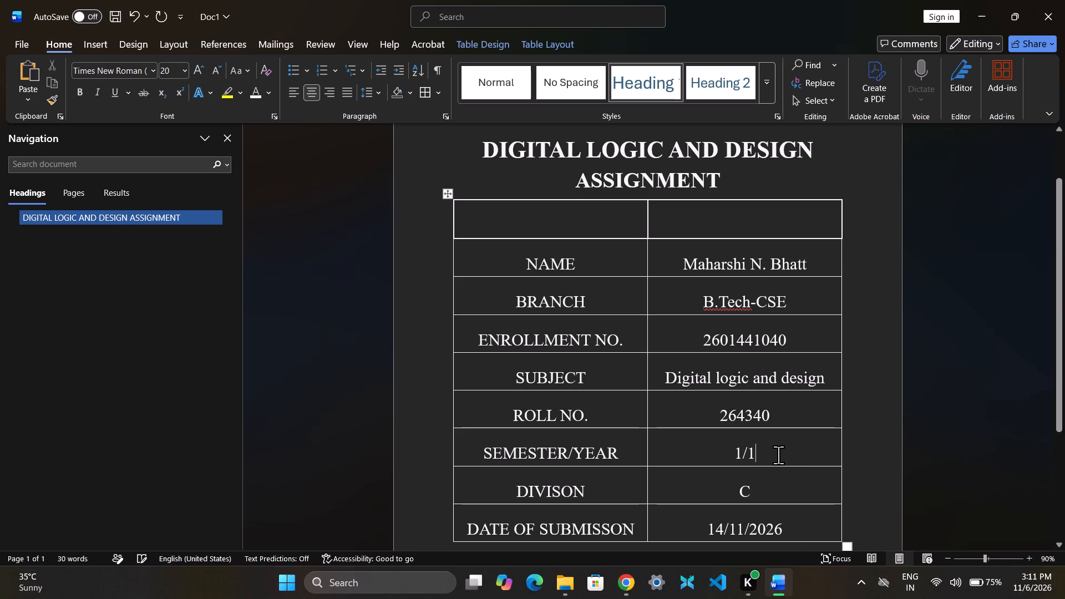
key(BackSpace)
key(BackSpace)
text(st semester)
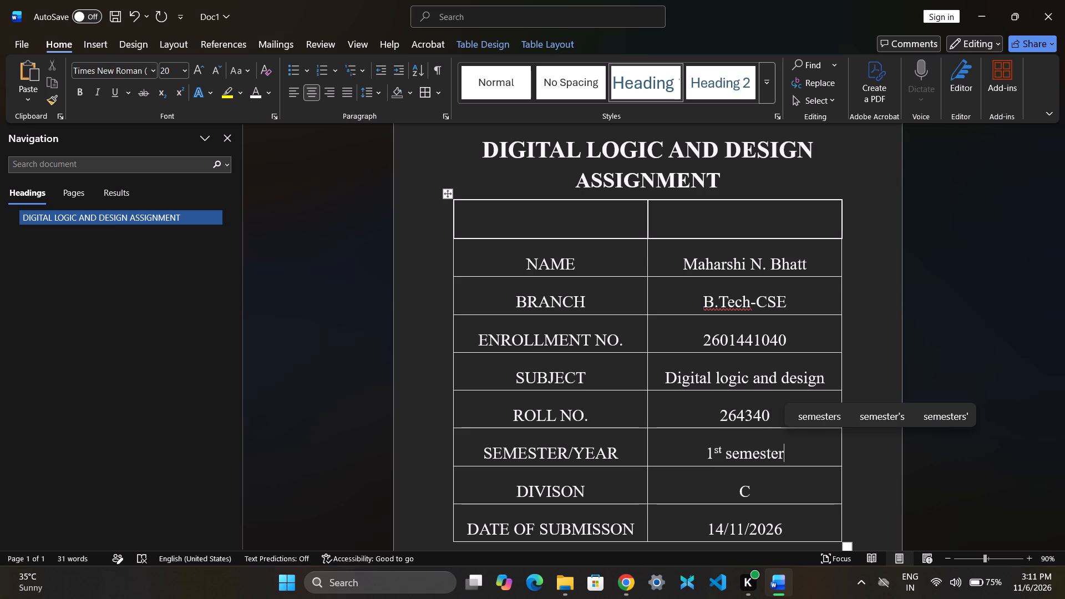
Correct the spelling of the DIVISON label to DIVISION in the table's first column.
click(564, 485)
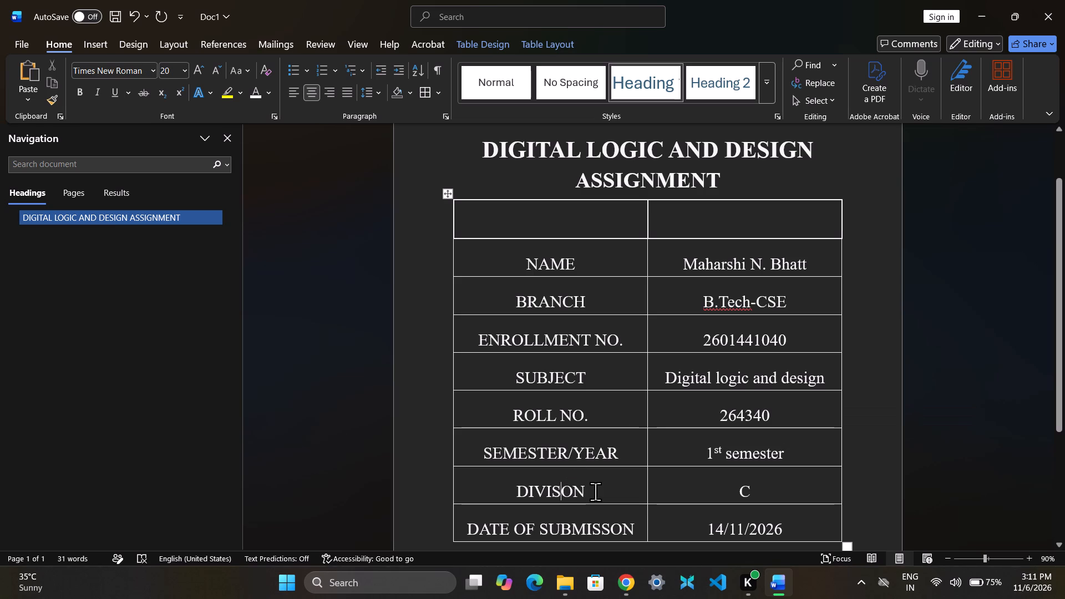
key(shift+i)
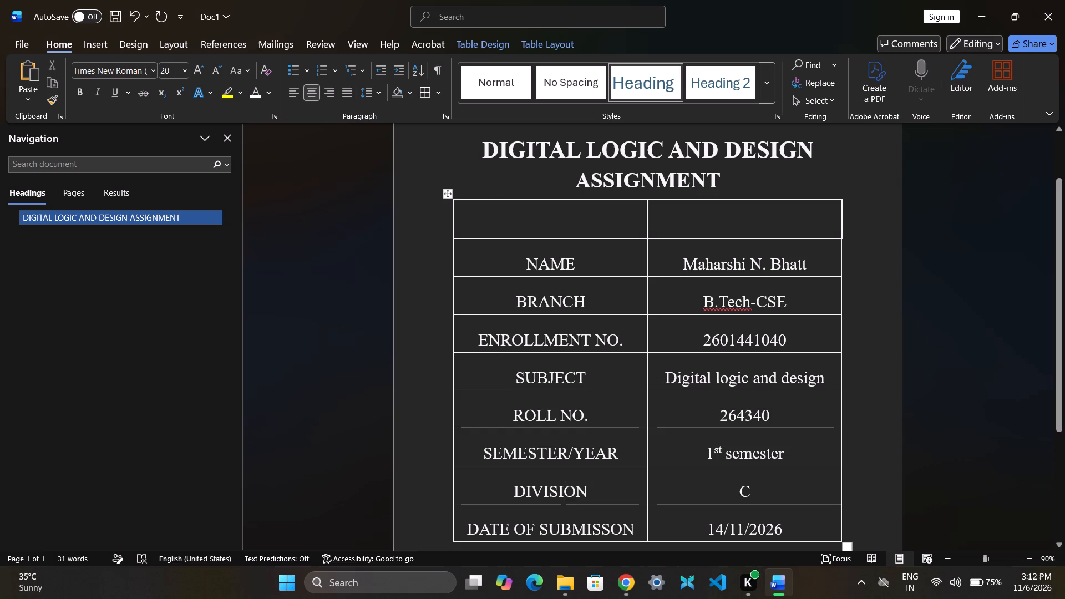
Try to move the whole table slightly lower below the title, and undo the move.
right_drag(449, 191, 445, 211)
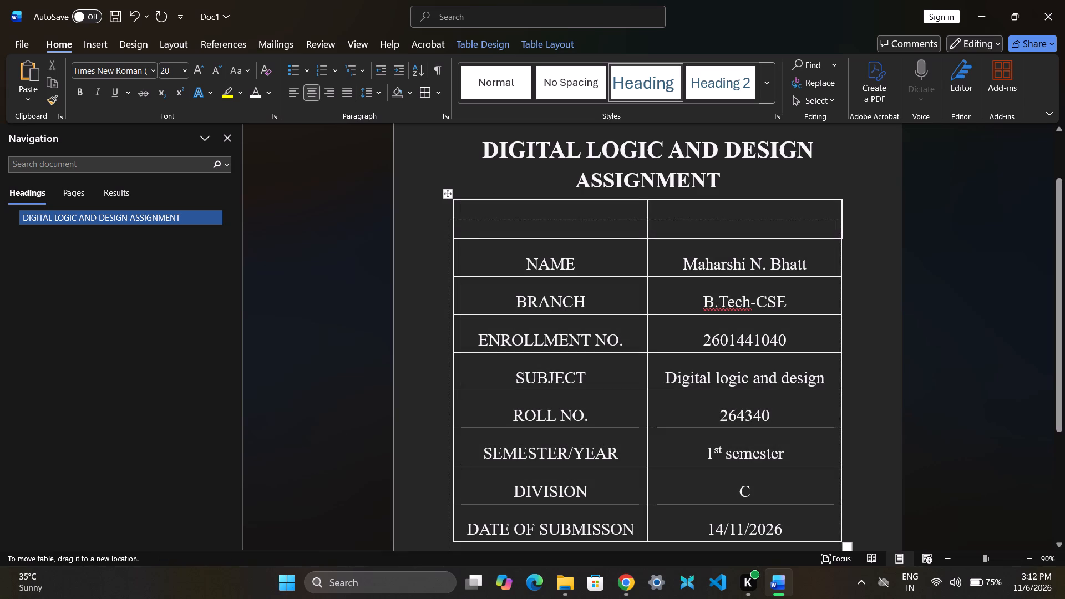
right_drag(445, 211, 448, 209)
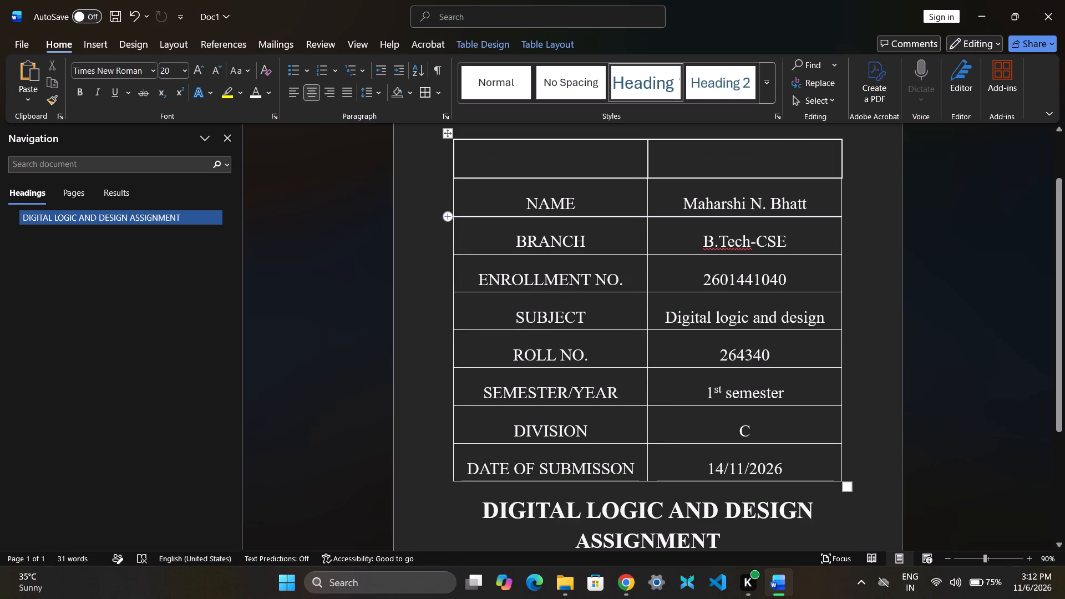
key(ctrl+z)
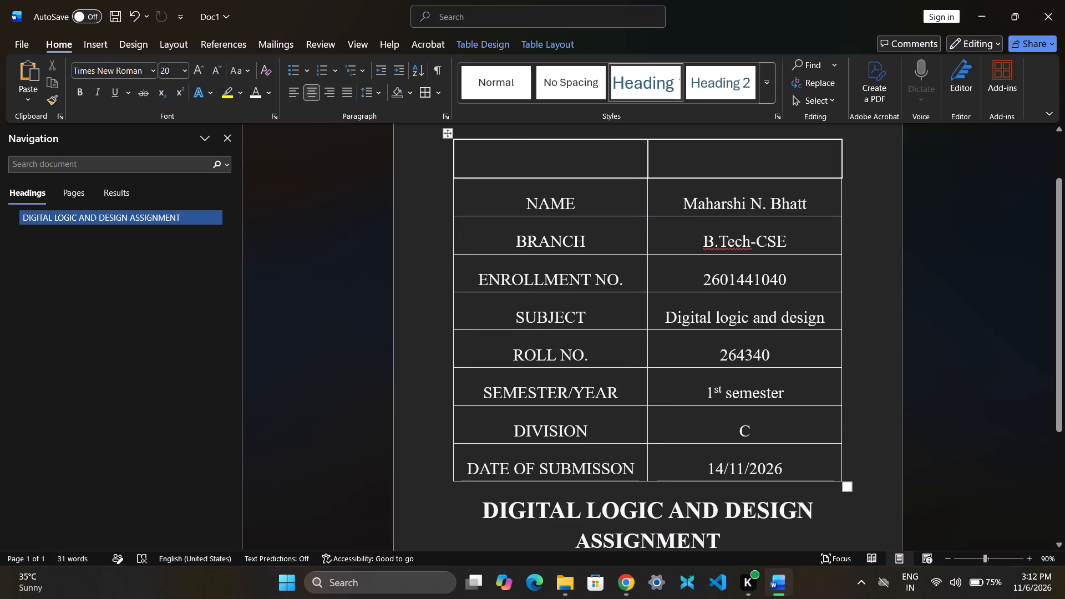
Insert two blank lines between the DIGITAL LOGIC AND DESIGN ASSIGNMENT title and the table.
click(729, 179)
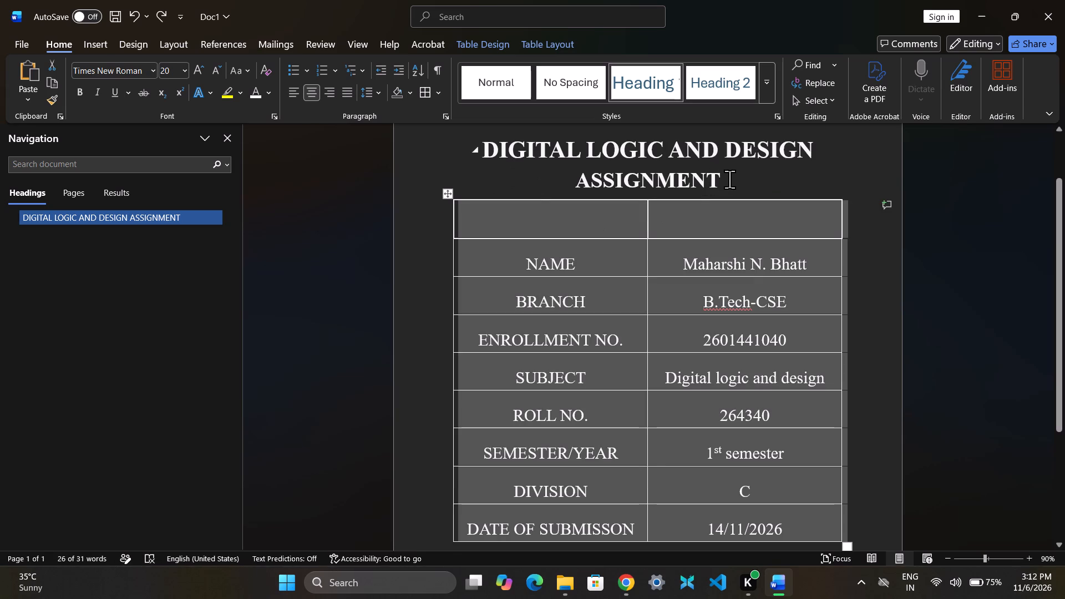
key(Return)
key(Return)
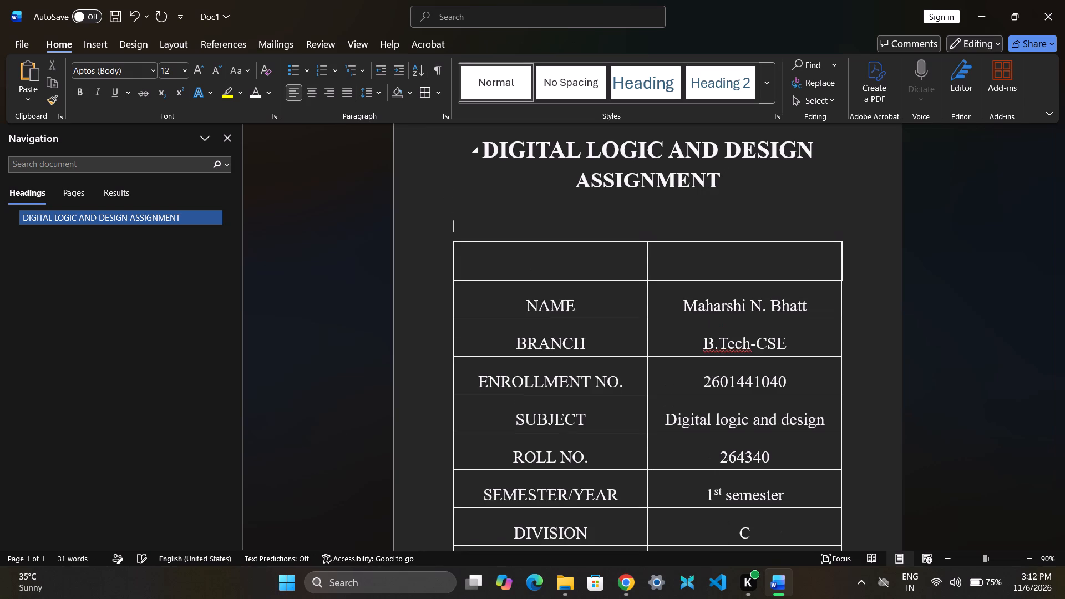
Delete one of the blank lines between the assignment title and the table.
key(BackSpace)
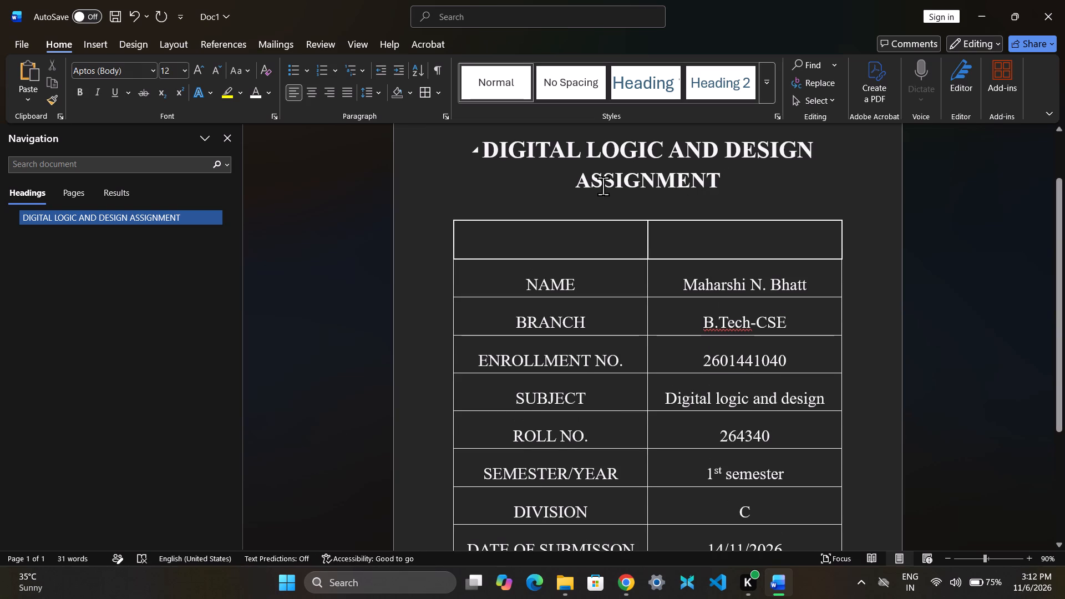
Set the document's page size to A4 (8.27" x 11.69").
click(349, 239)
scroll(349, 239, down, 1)
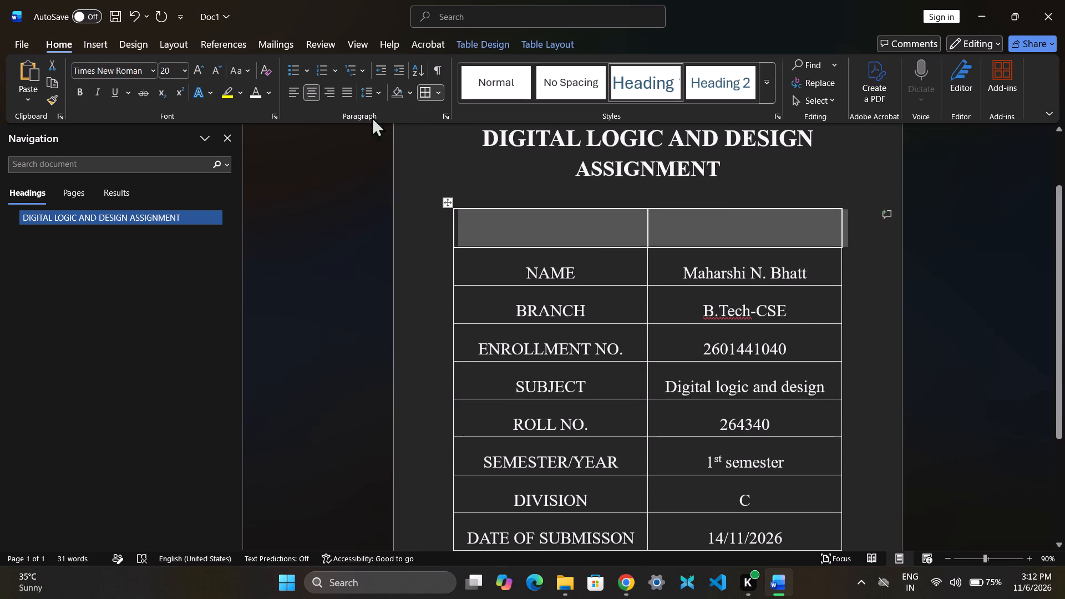
scroll(270, 208, right, 1)
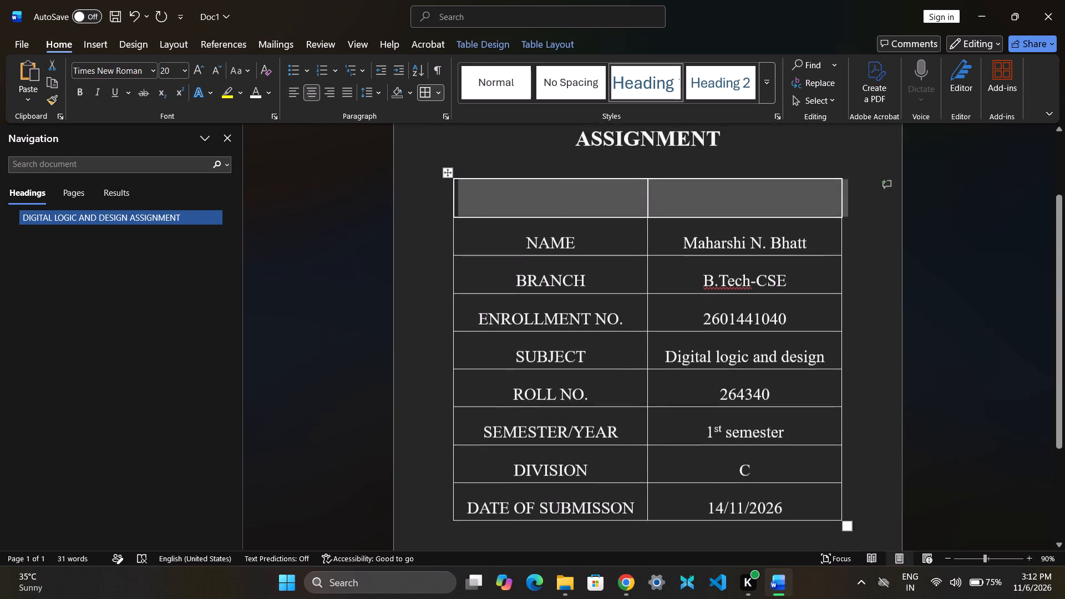
scroll(270, 208, right, 1)
scroll(270, 208, up, 3)
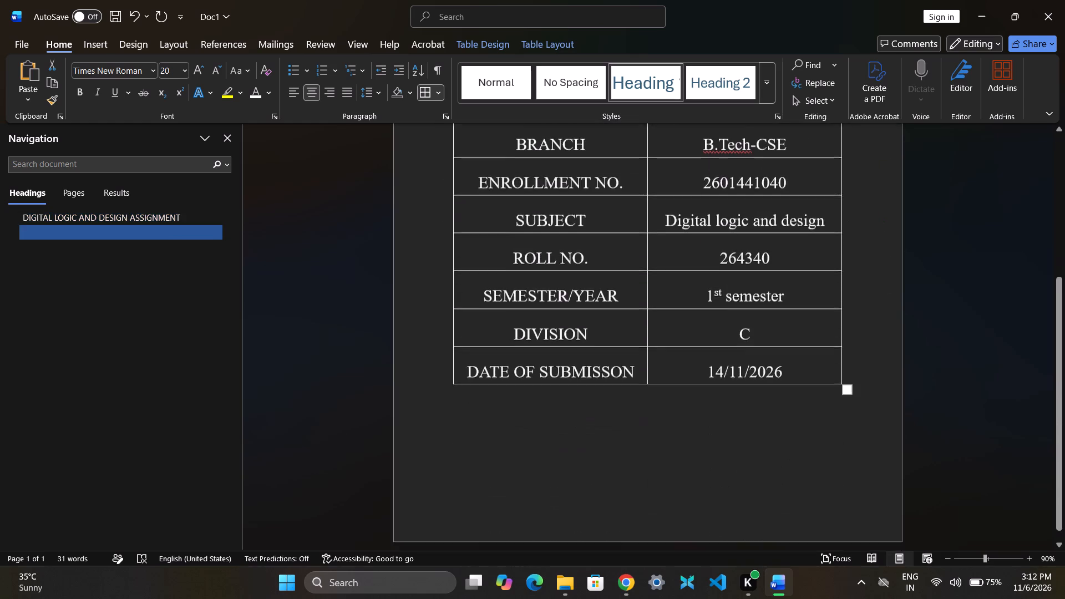
scroll(270, 208, up, 1)
click(181, 47)
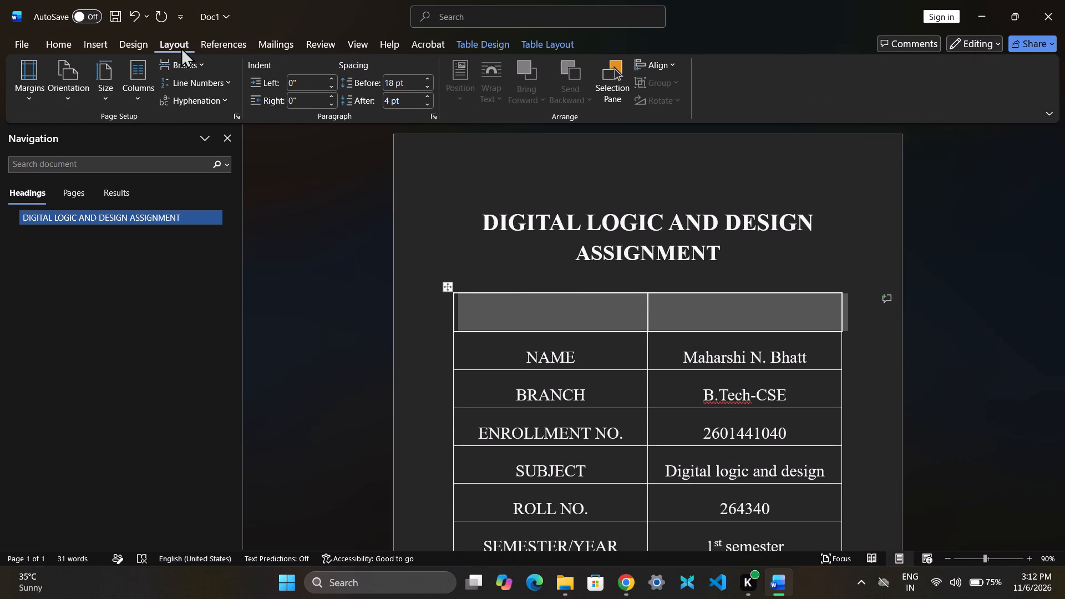
click(100, 94)
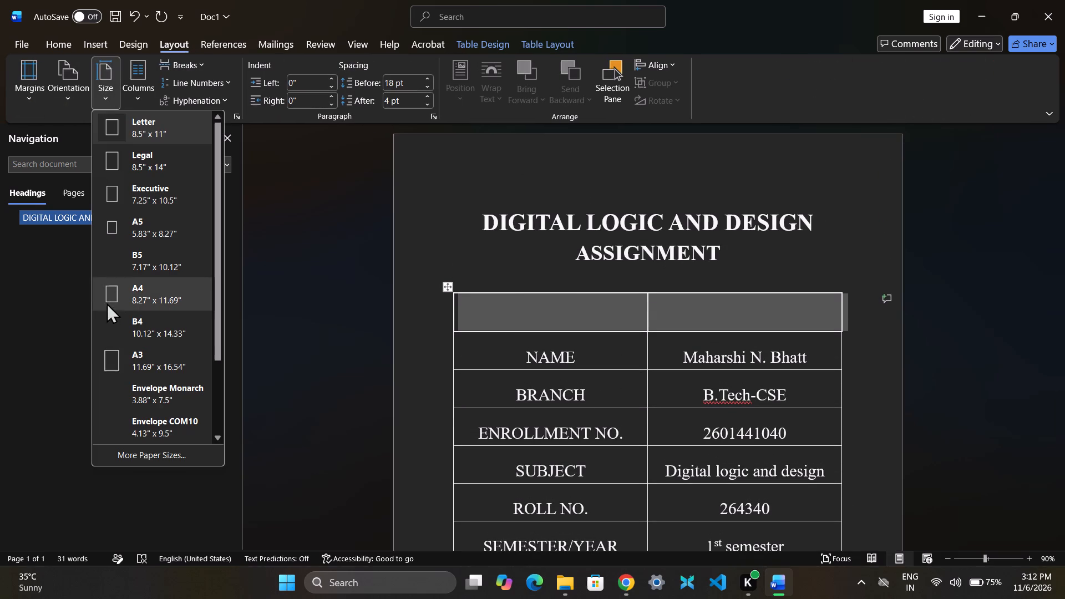
click(111, 296)
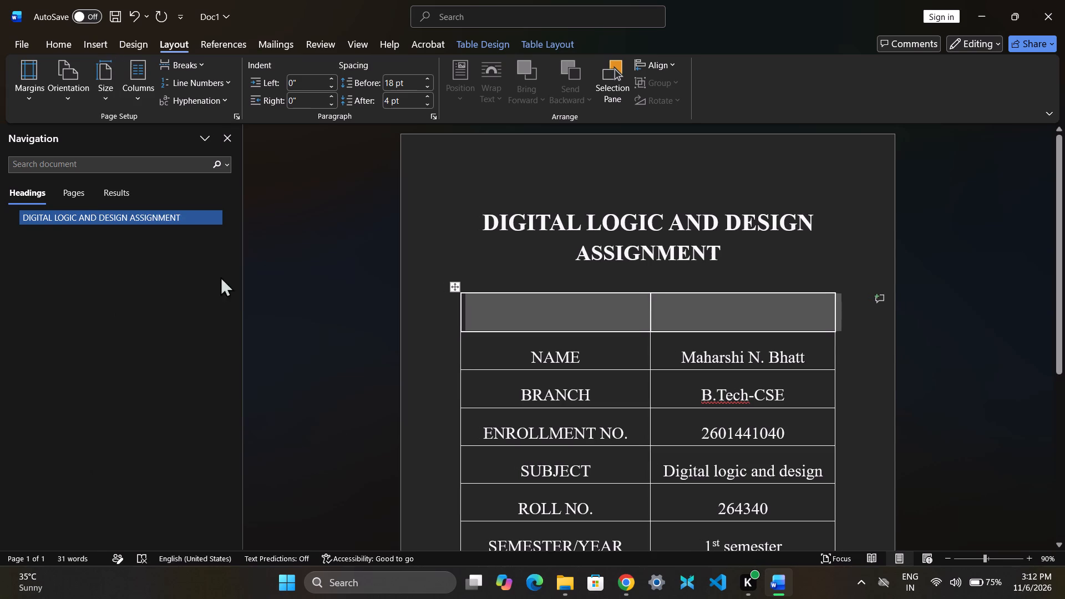
Apply the Normal page margins of 1" on all four sides to the document.
scroll(292, 257, right, 1)
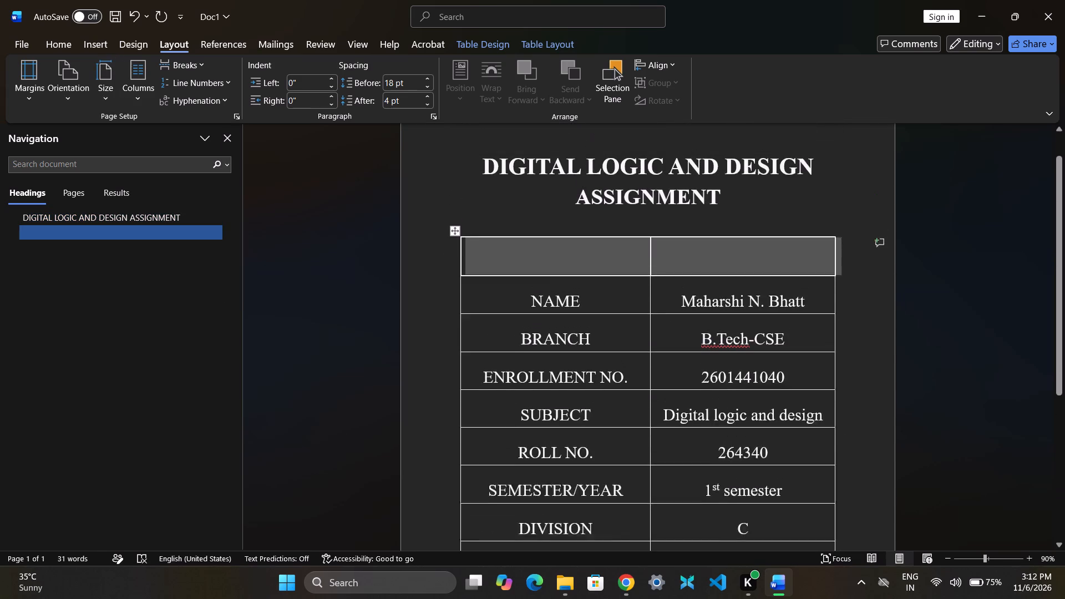
scroll(292, 257, right, 1)
click(146, 95)
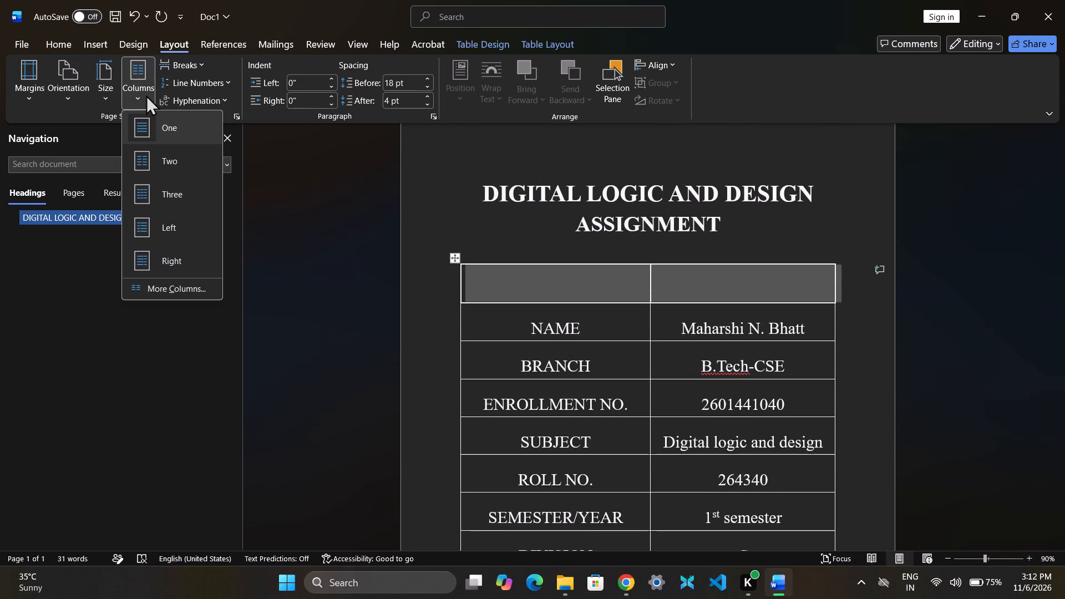
click(146, 95)
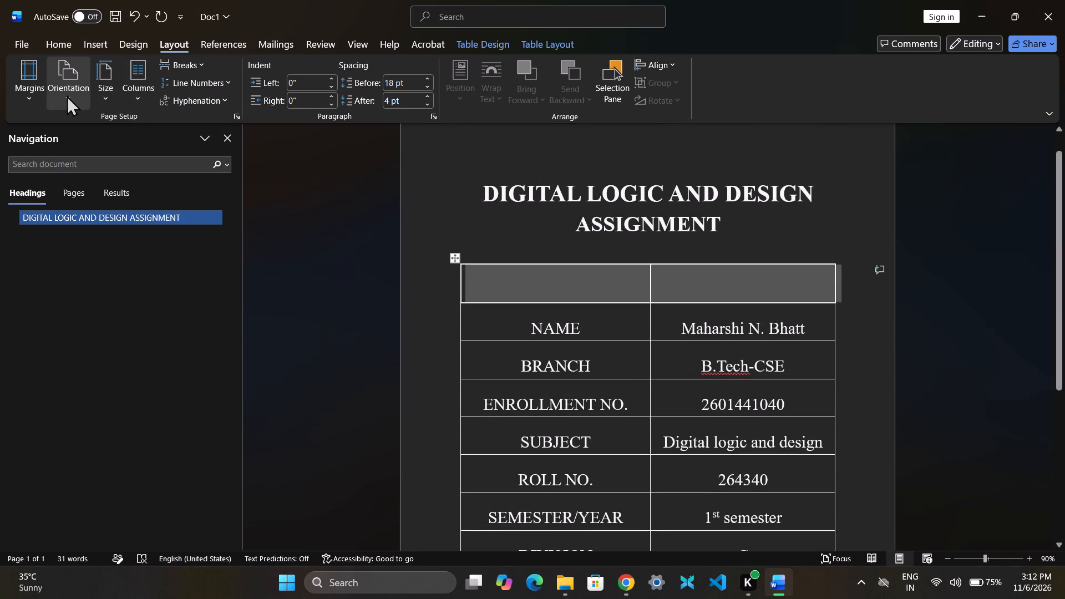
click(67, 95)
click(67, 95)
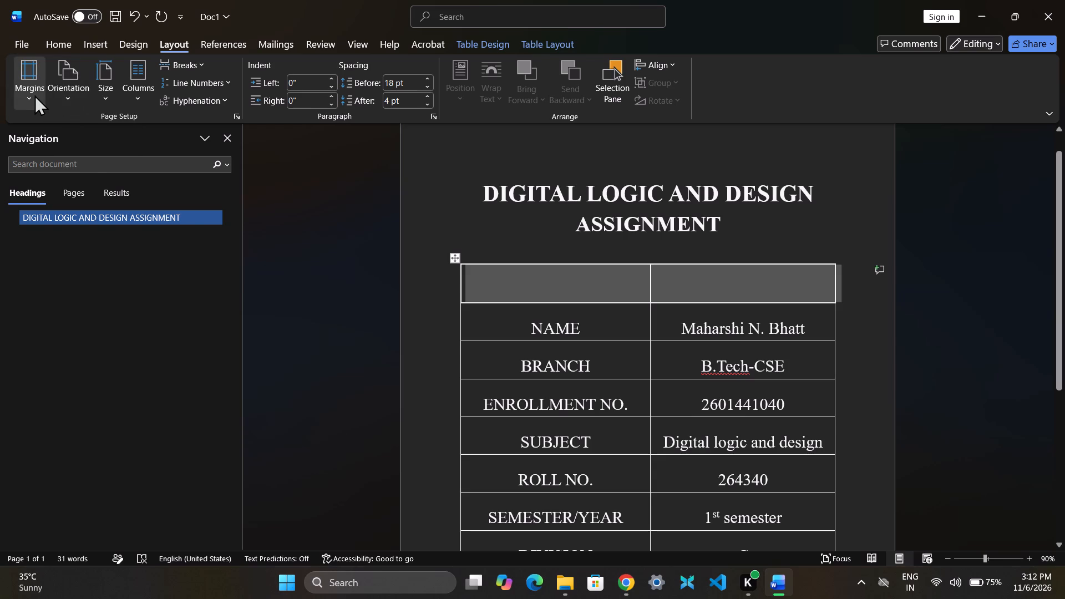
click(34, 95)
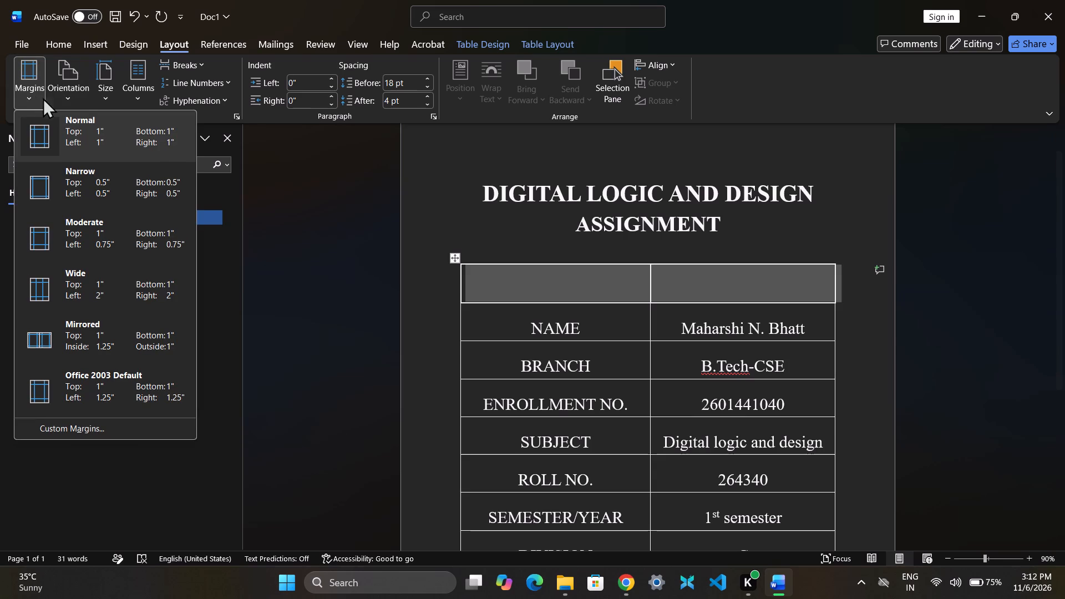
click(84, 141)
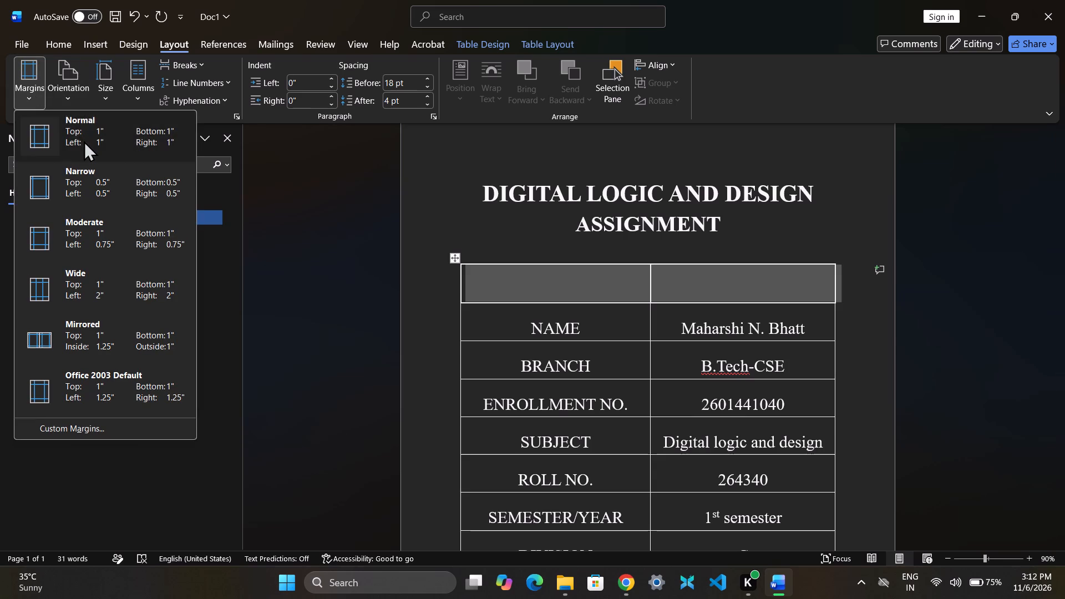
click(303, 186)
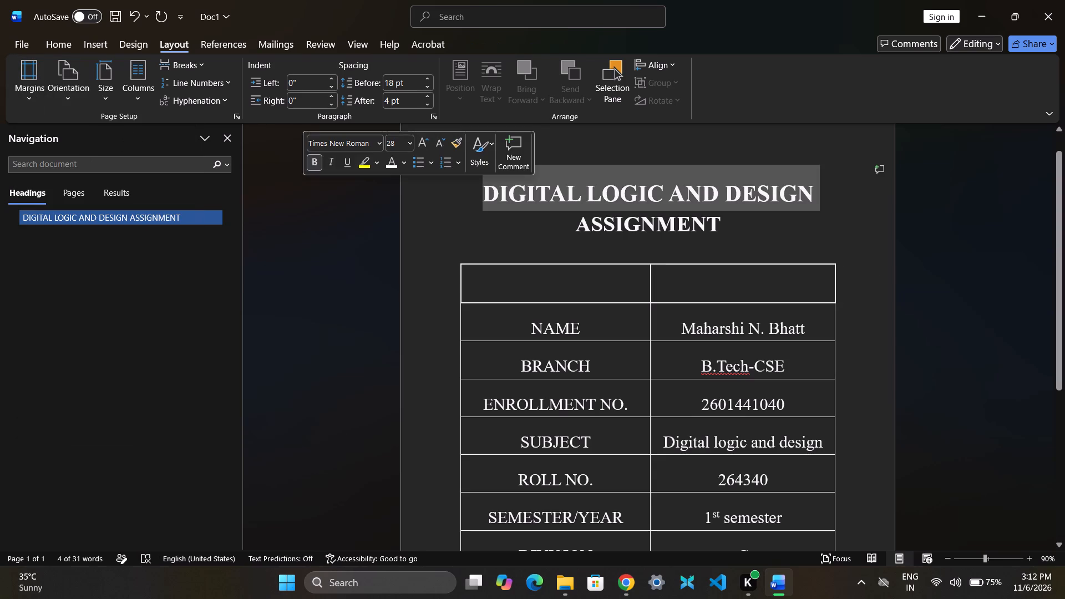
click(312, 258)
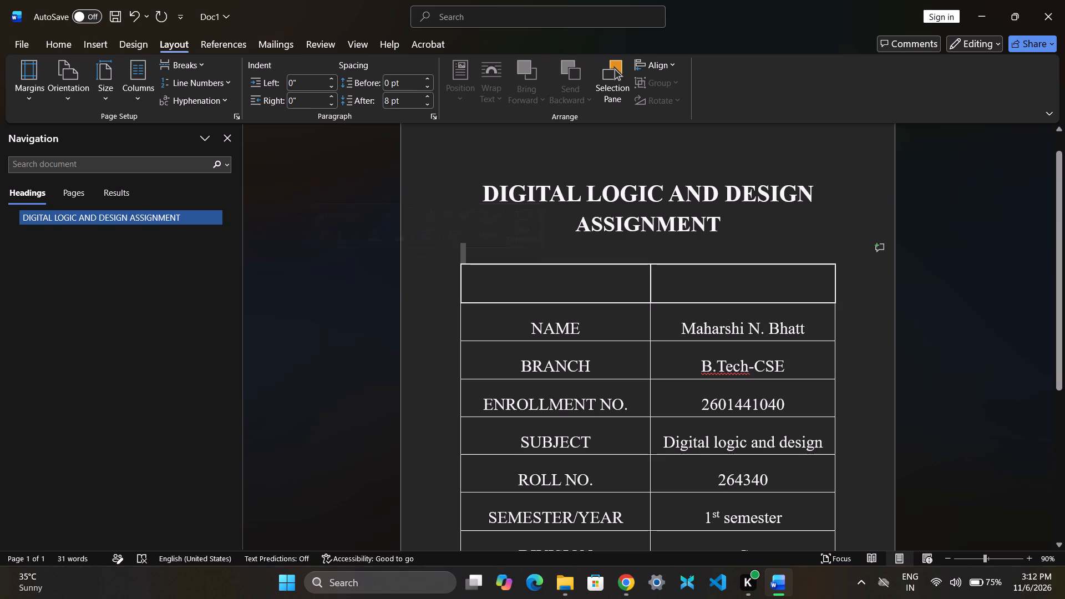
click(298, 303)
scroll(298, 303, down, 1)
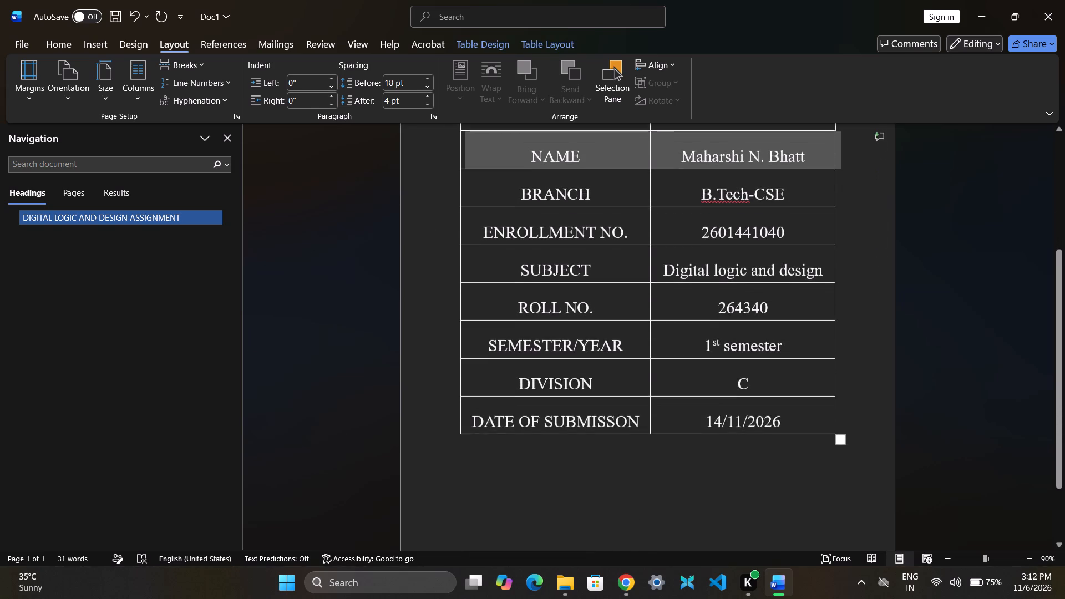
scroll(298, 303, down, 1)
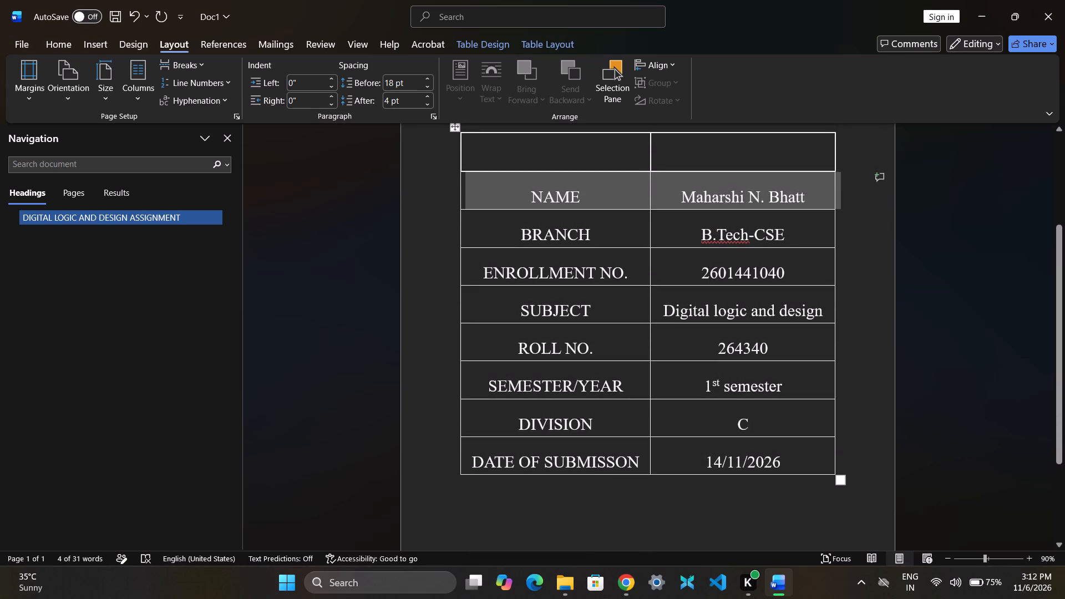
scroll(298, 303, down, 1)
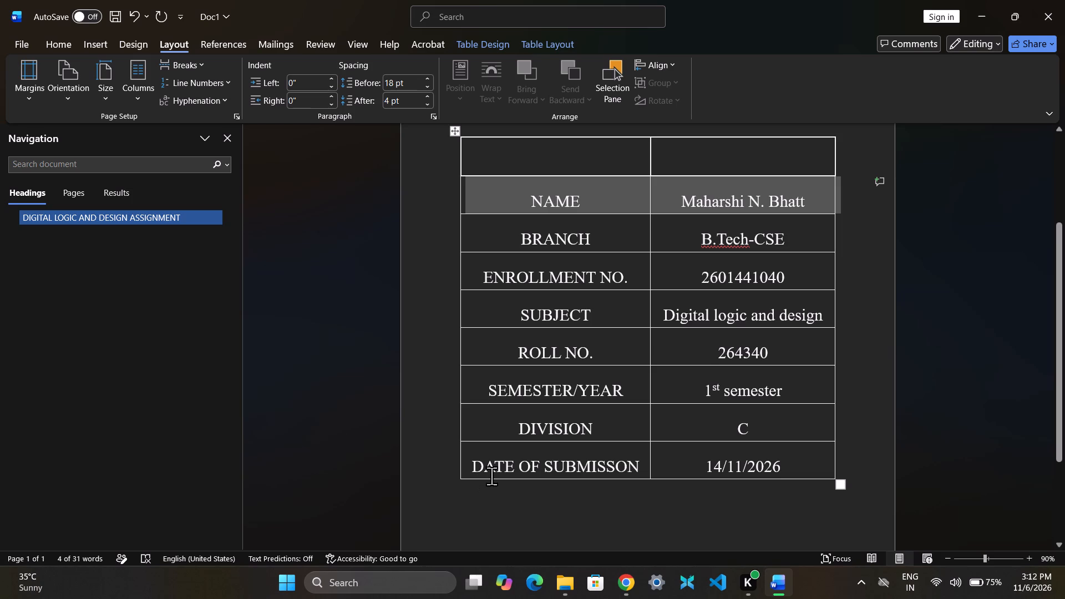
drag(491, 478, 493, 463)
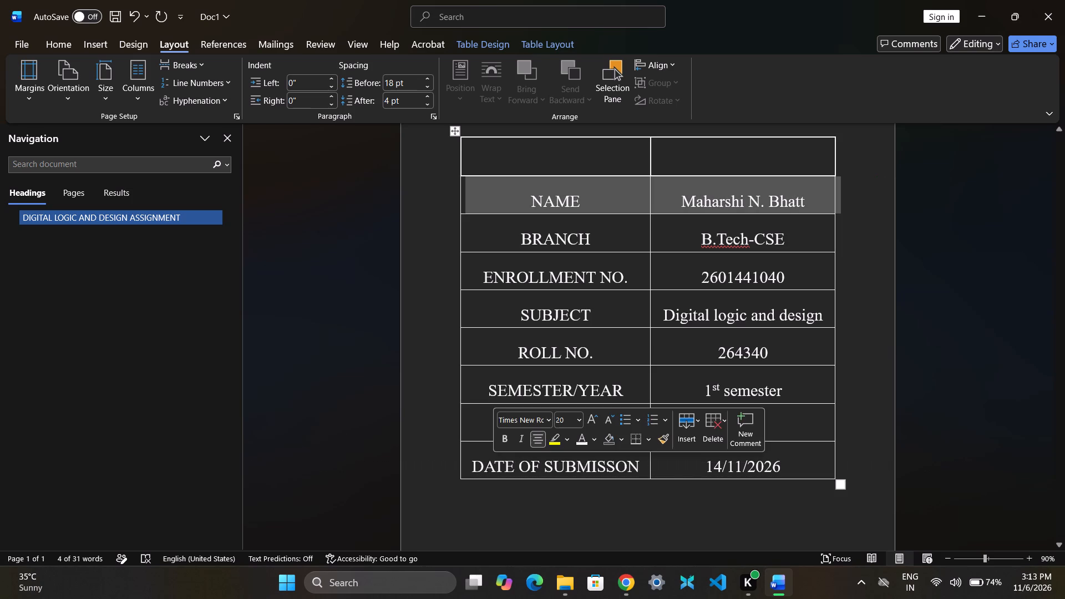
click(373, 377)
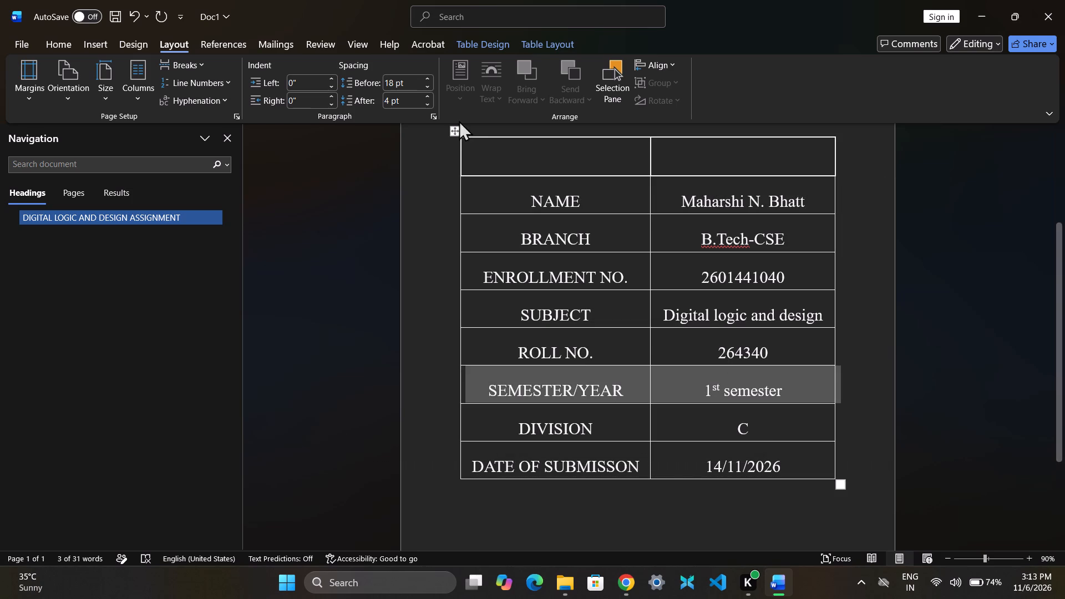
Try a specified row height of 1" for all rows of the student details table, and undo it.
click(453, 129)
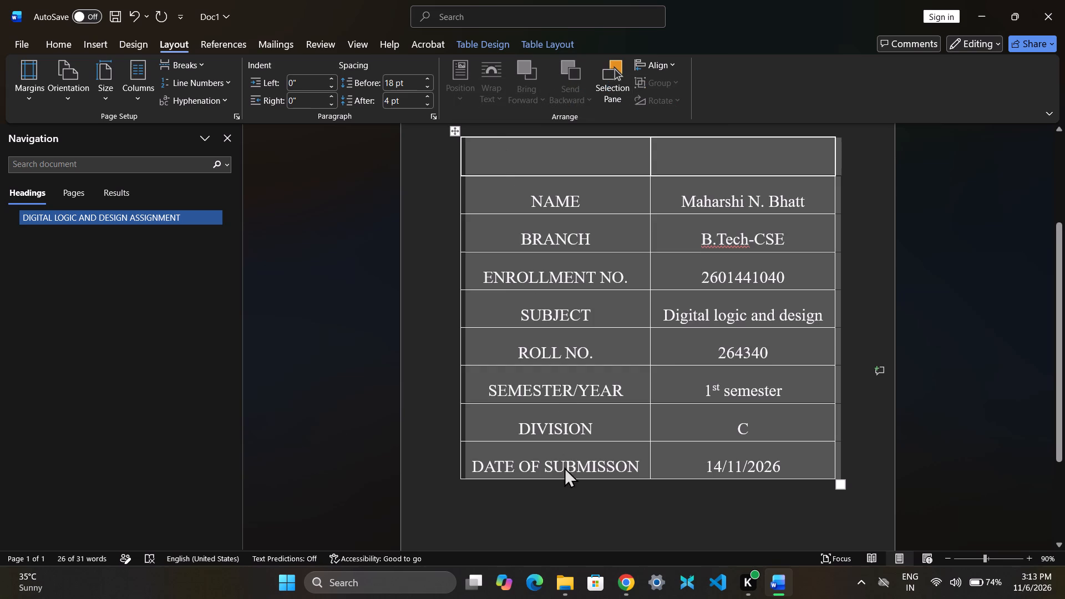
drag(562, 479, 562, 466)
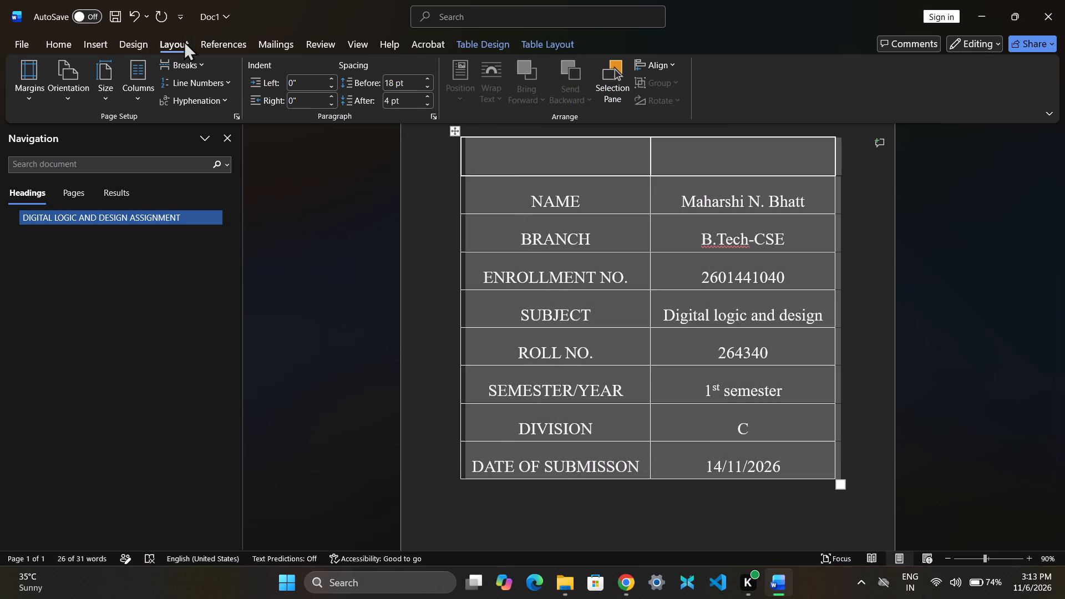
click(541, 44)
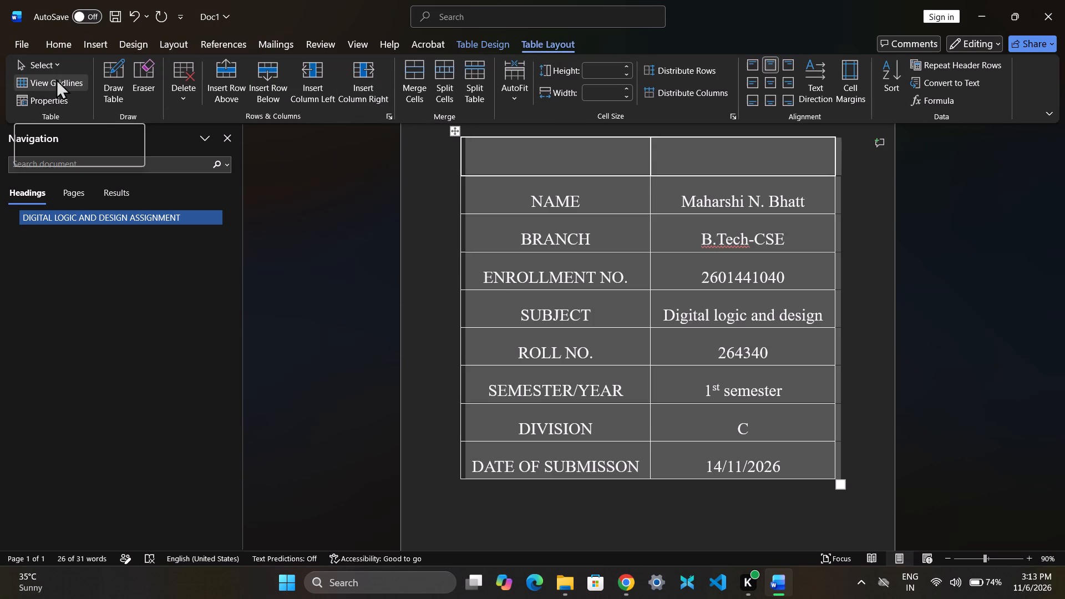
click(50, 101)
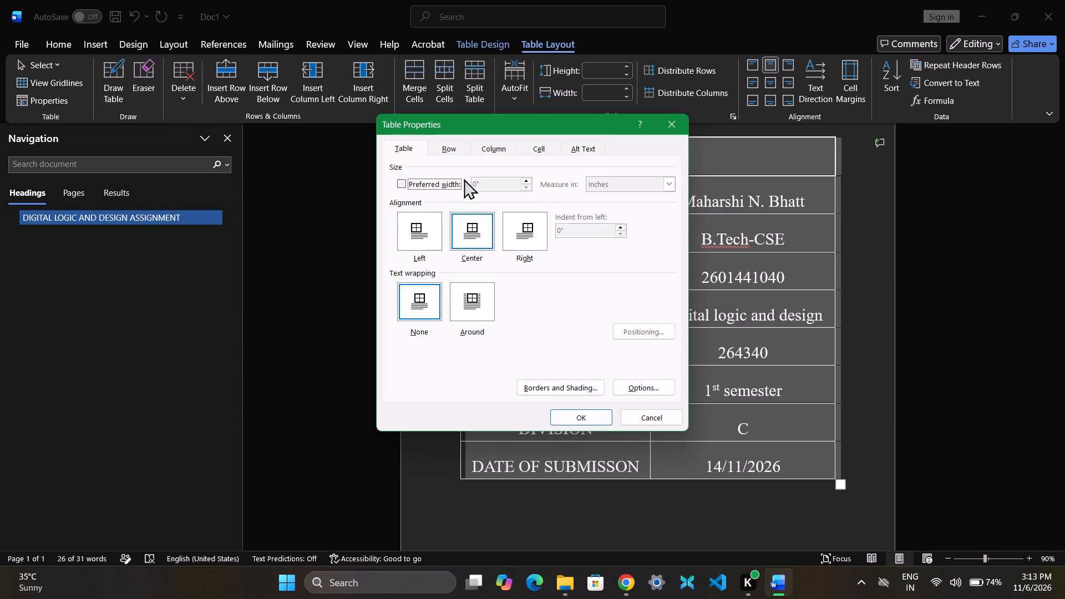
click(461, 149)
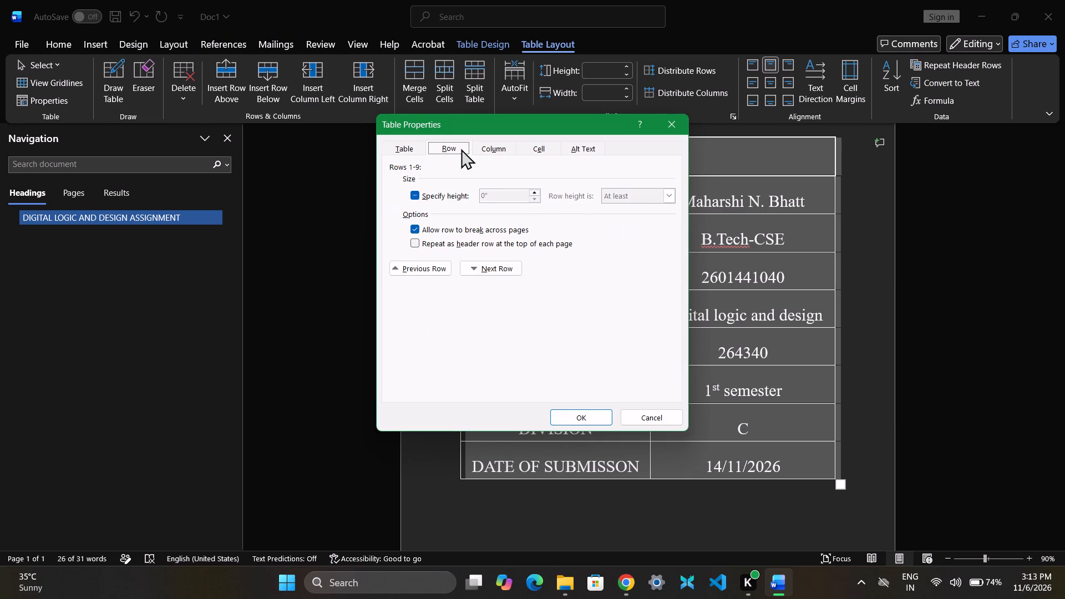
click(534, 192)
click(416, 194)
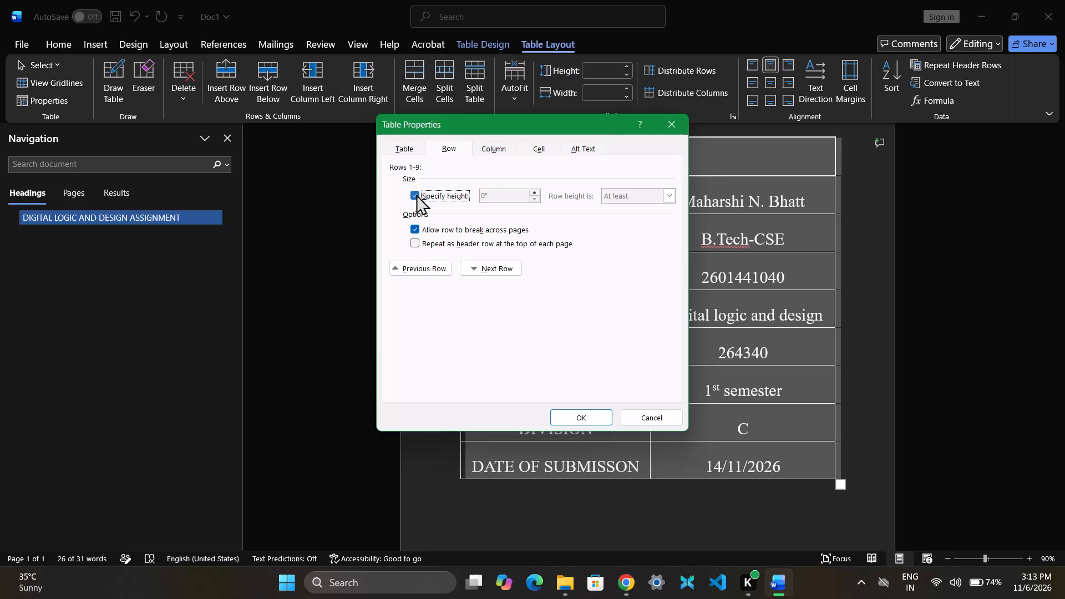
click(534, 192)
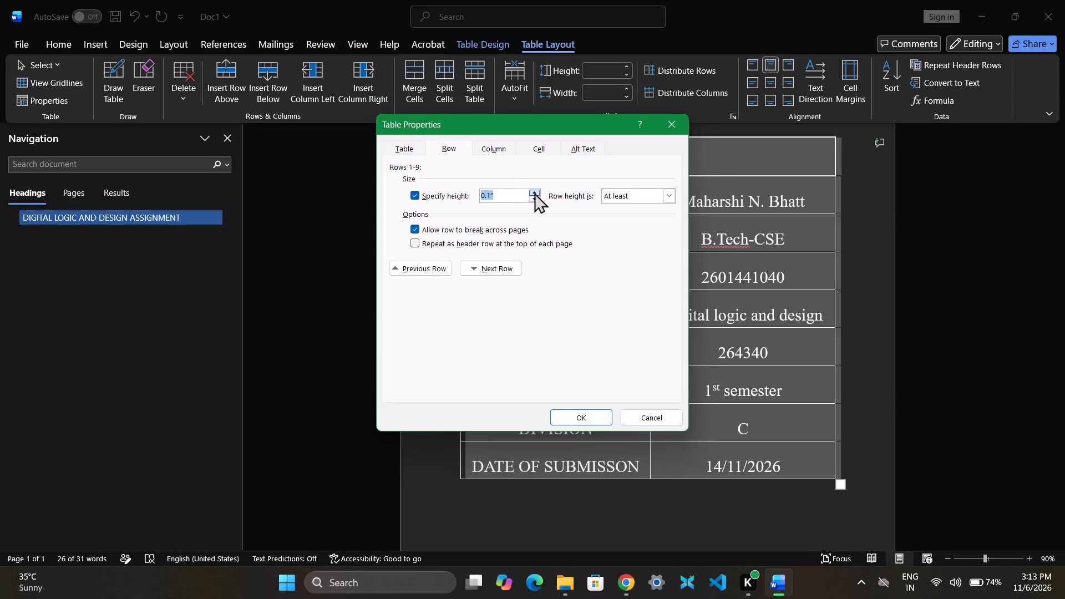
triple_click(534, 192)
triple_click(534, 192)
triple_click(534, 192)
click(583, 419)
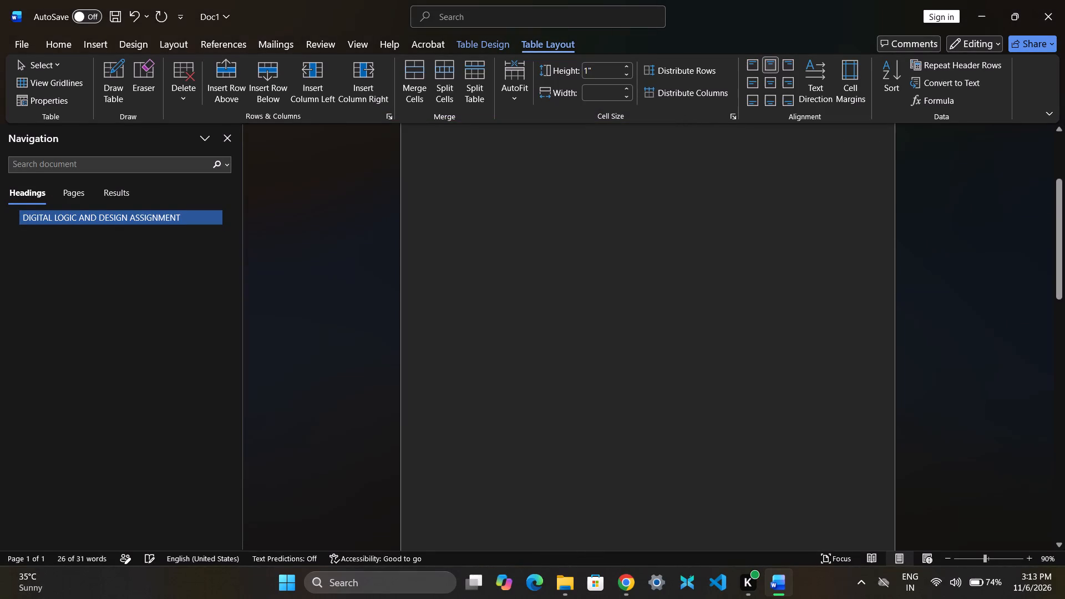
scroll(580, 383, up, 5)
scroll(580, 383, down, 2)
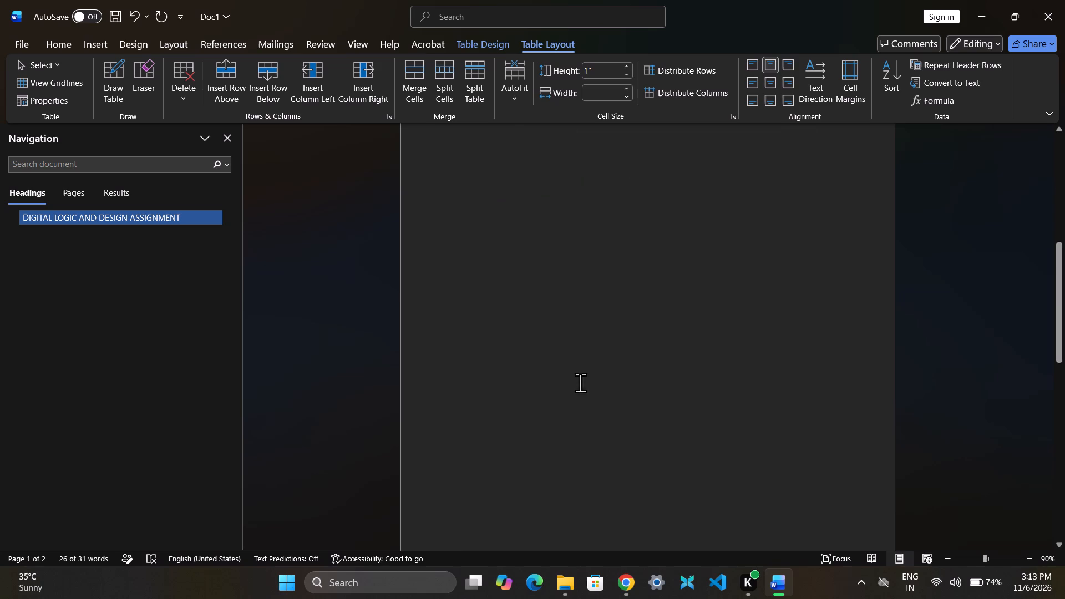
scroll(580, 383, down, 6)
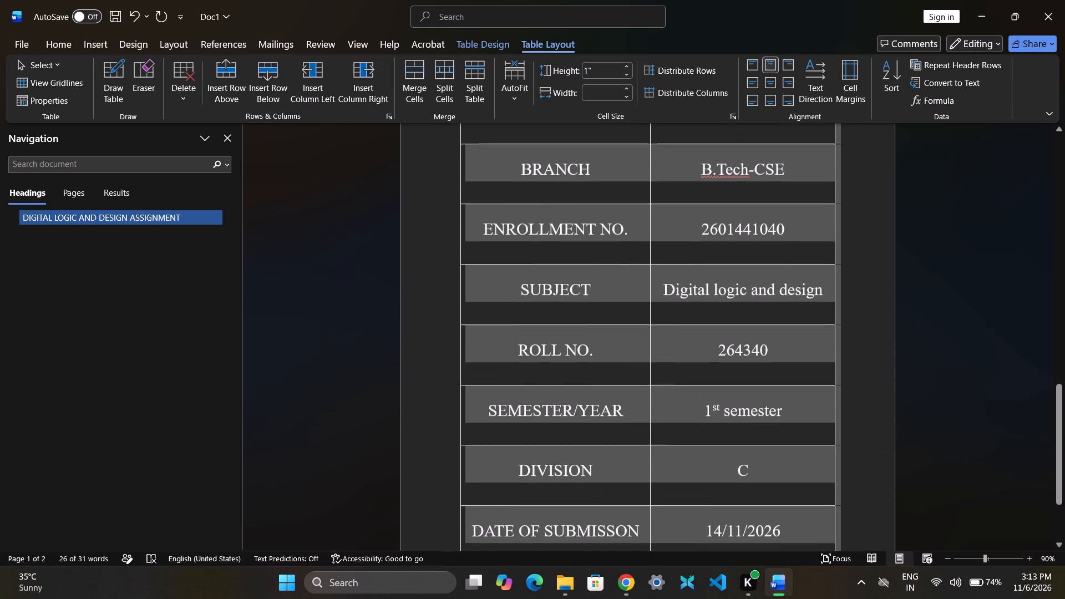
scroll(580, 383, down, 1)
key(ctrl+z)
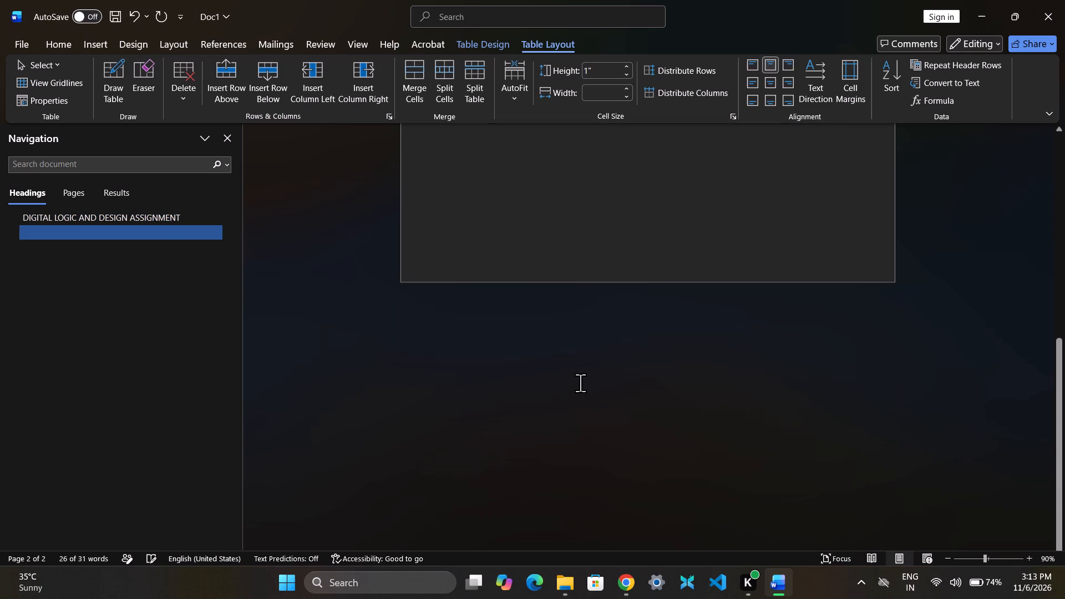
Delete the entire empty first row of the student details table.
scroll(580, 383, right, 1)
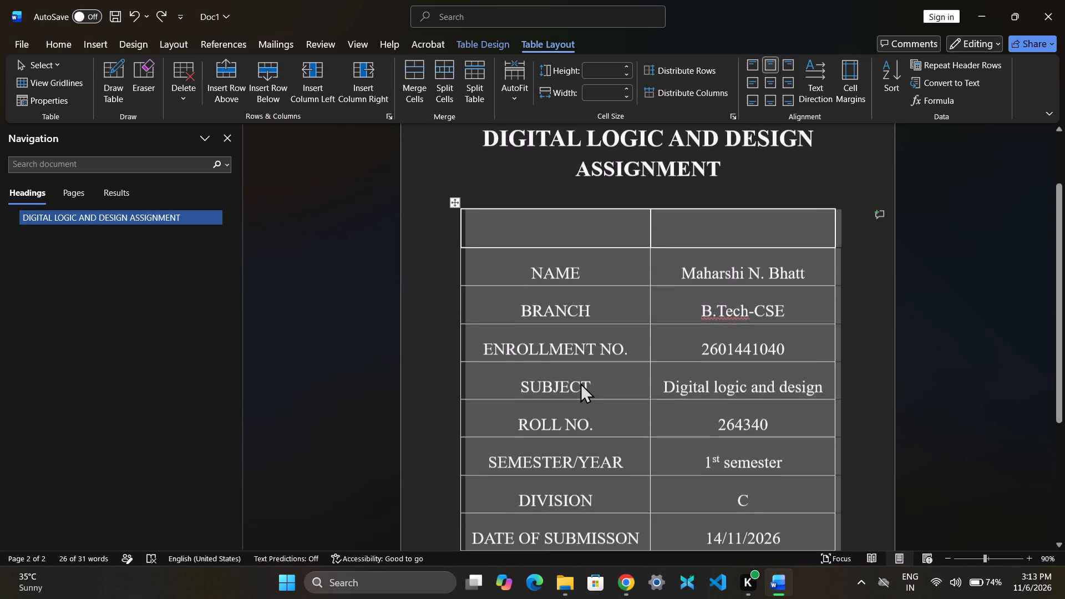
scroll(580, 383, right, 1)
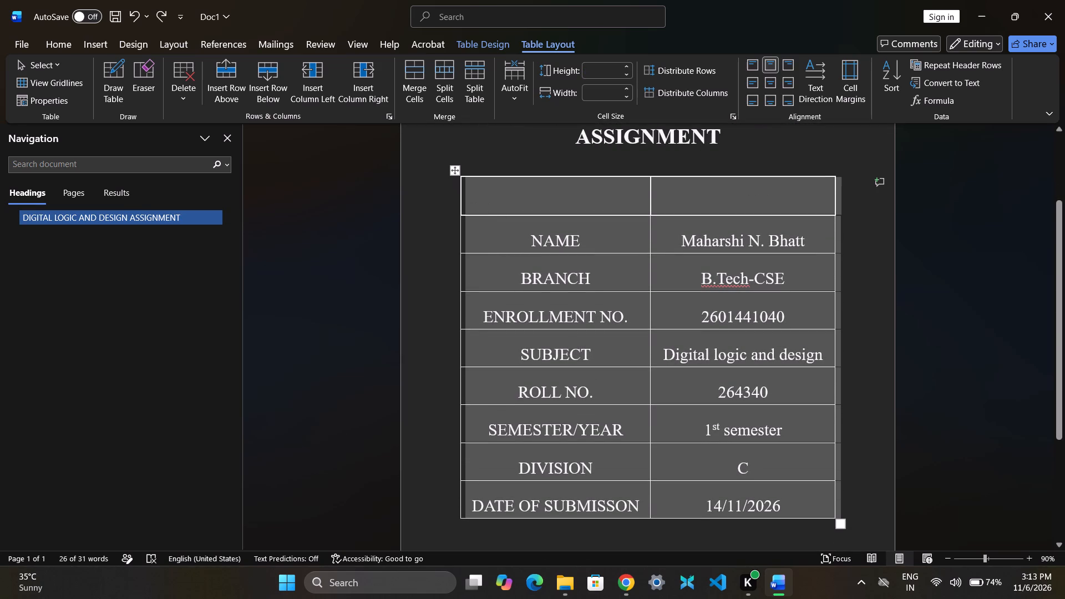
click(483, 202)
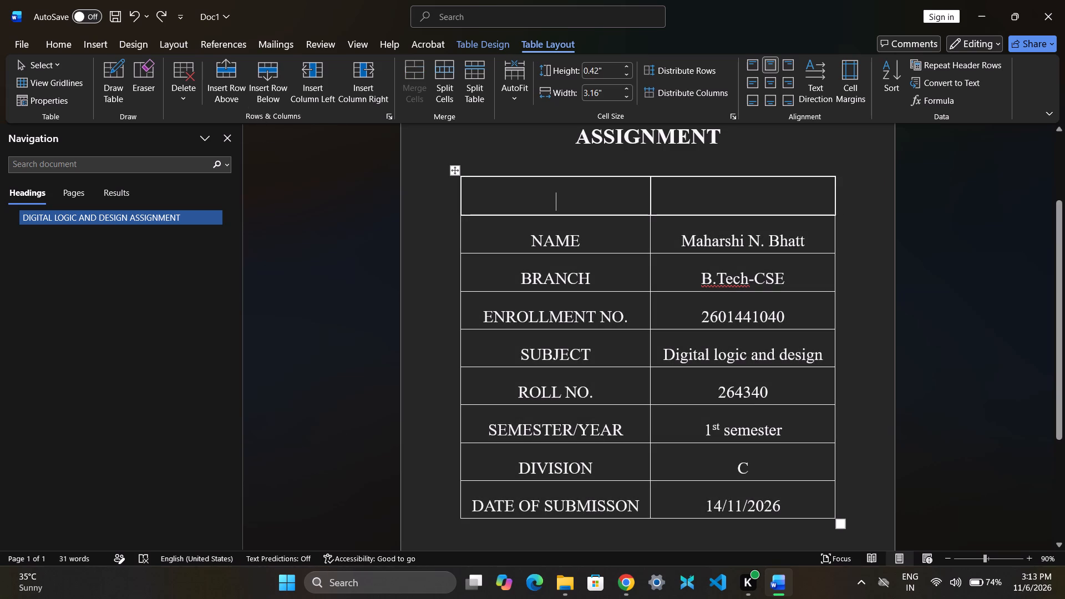
click(463, 195)
click(463, 195)
click(463, 195)
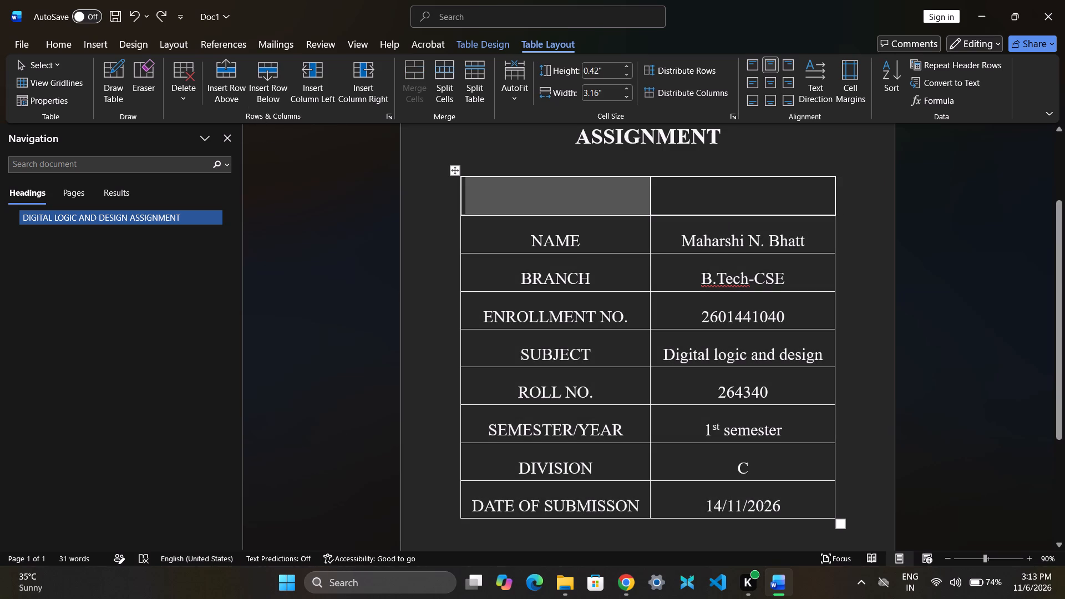
double_click(463, 195)
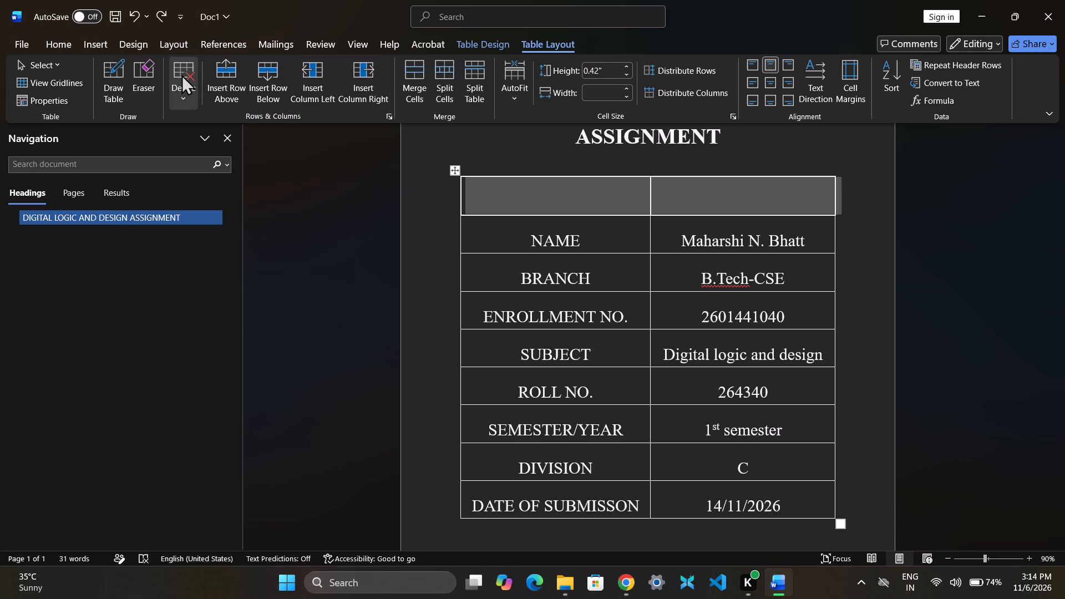
click(189, 100)
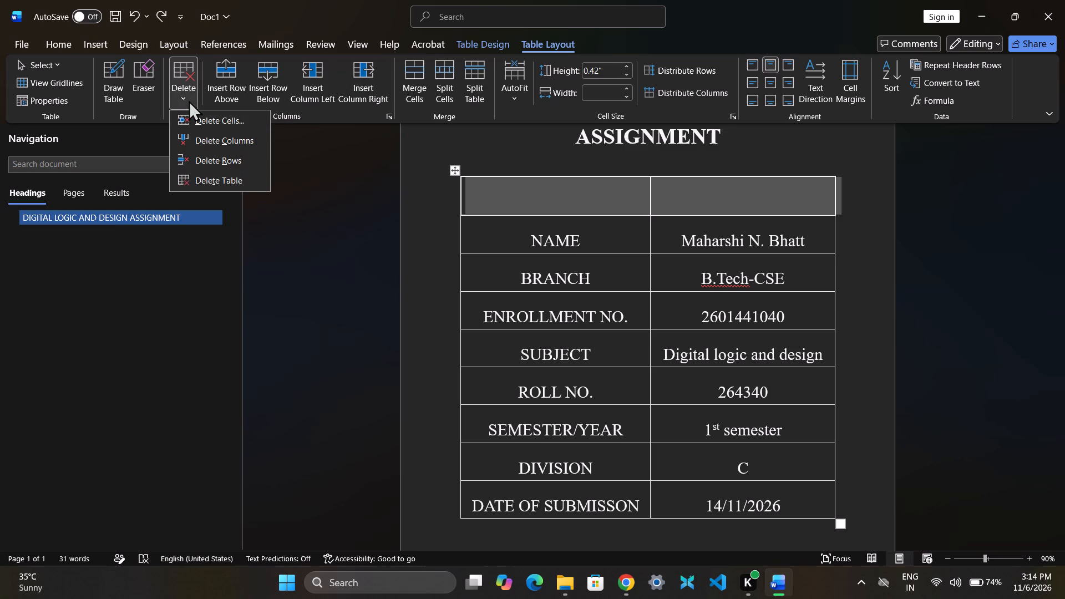
click(214, 116)
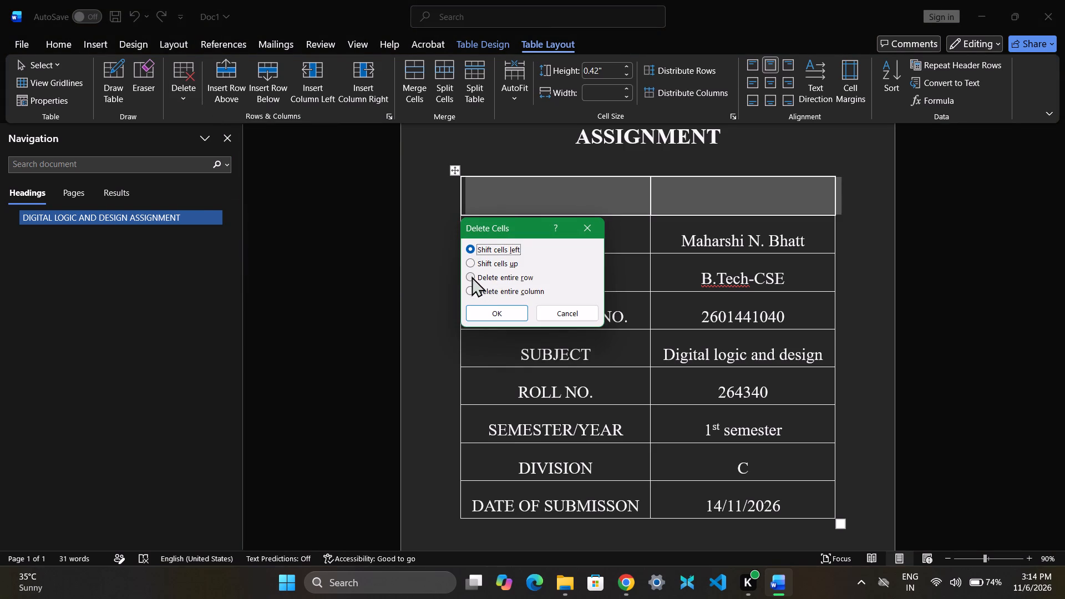
click(469, 275)
click(488, 309)
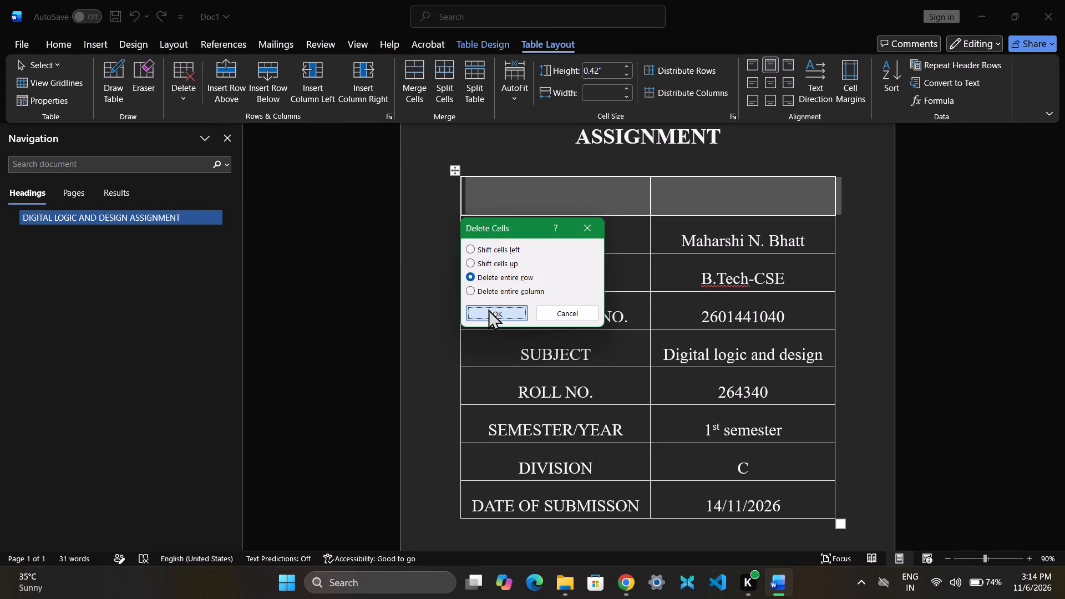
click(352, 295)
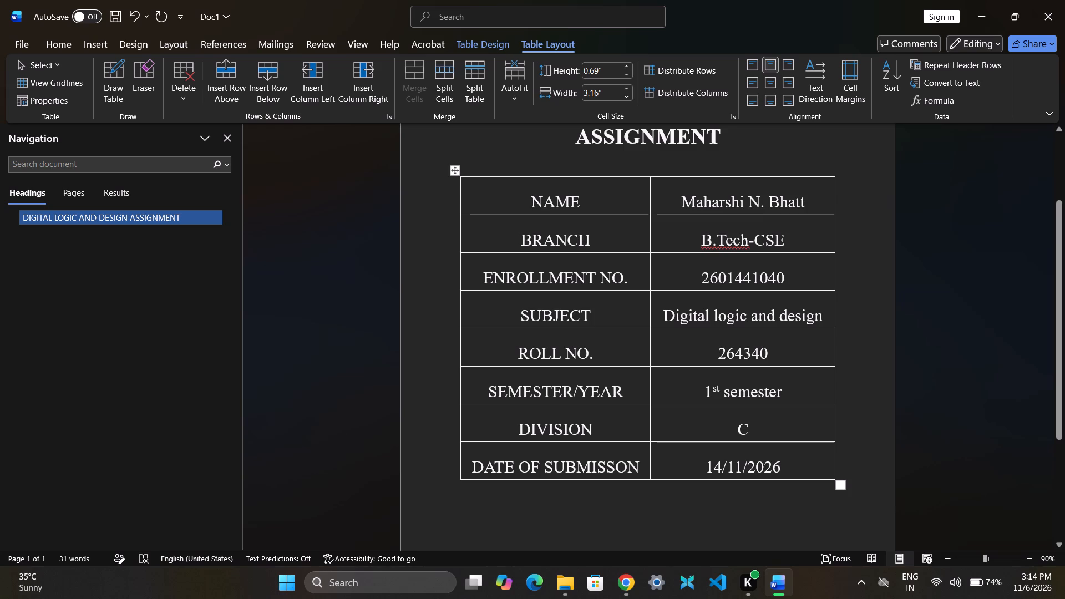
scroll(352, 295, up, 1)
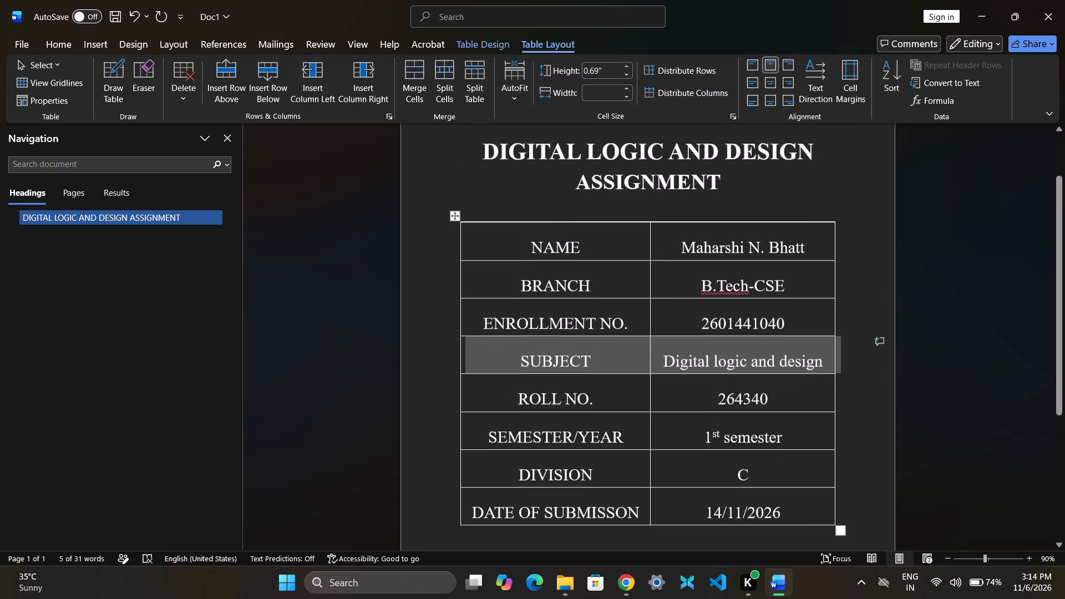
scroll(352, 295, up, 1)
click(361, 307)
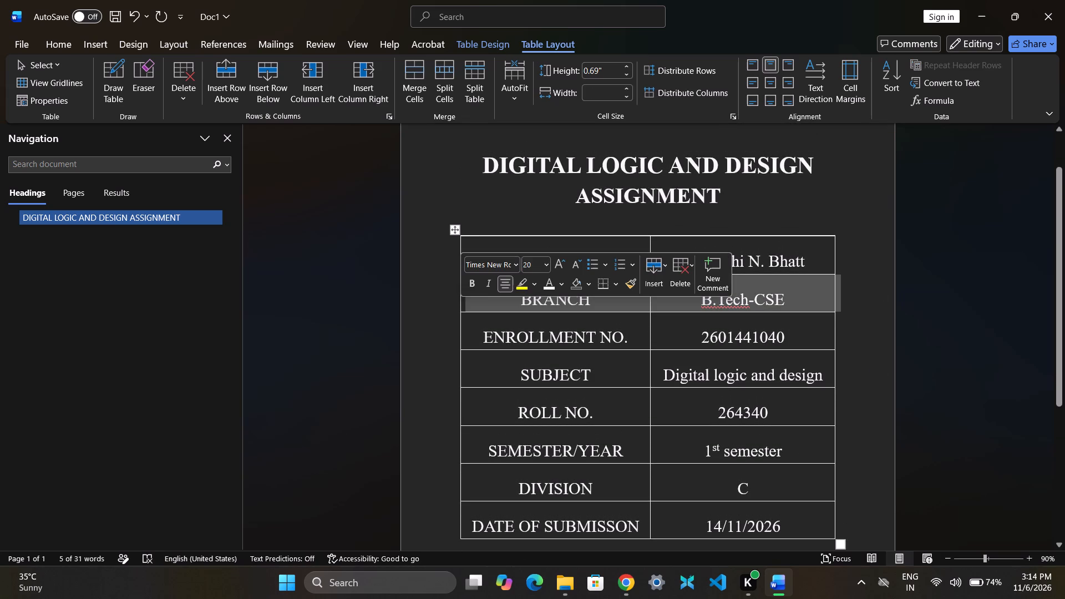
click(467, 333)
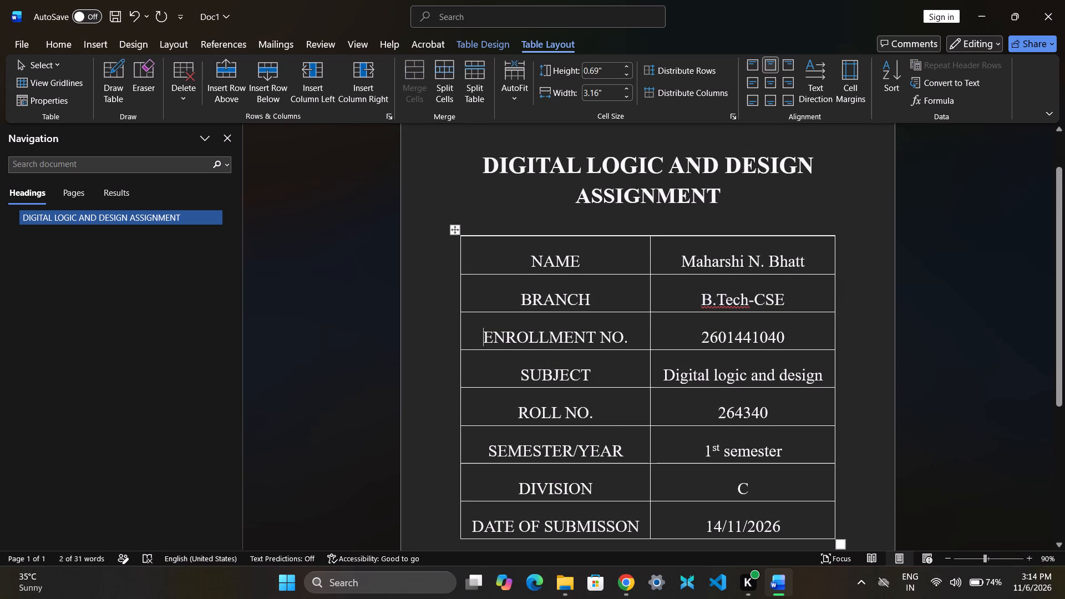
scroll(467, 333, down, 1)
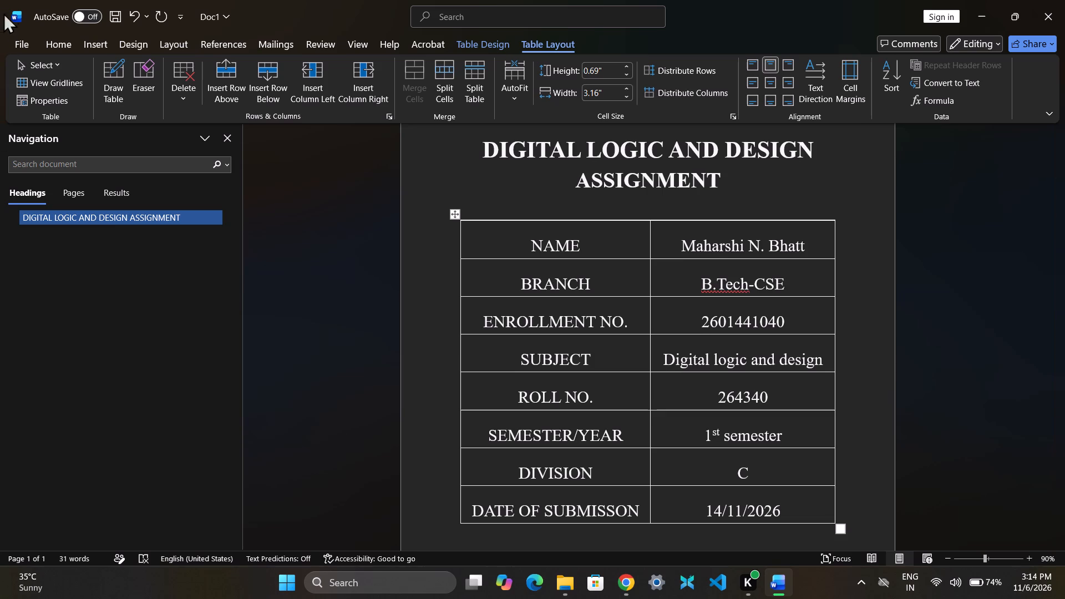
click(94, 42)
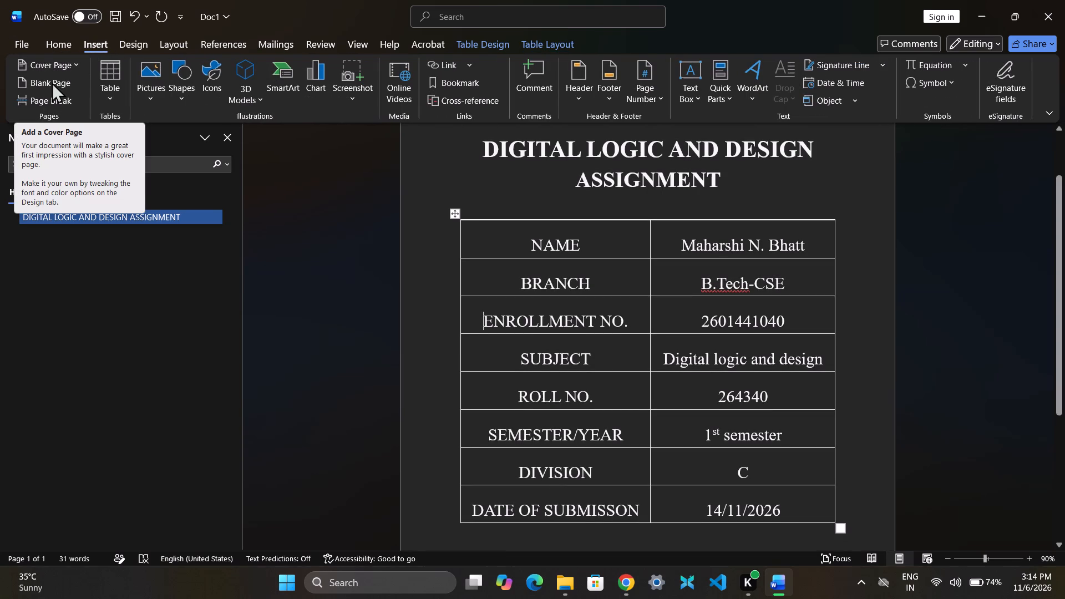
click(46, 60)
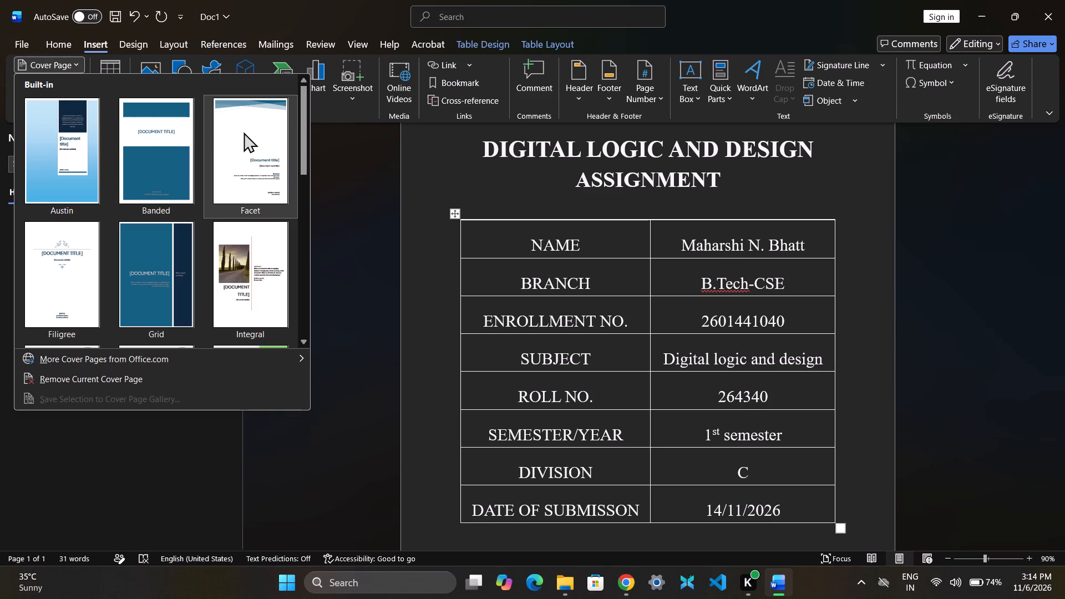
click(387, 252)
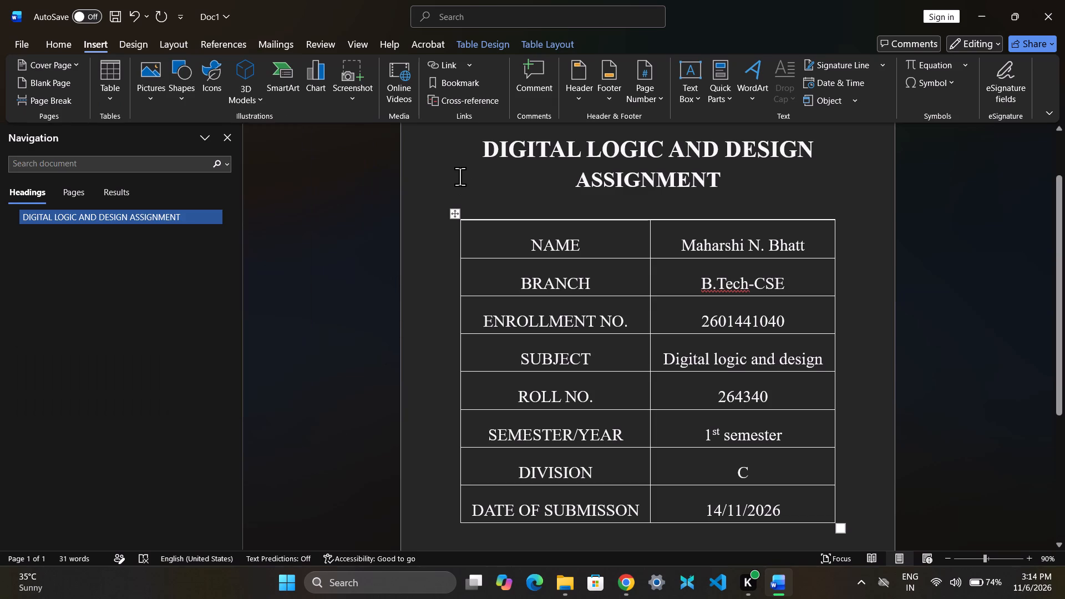
Apply the third style set of the document formatting gallery, with blue Title and Heading 1, to the document.
drag(457, 176, 188, 102)
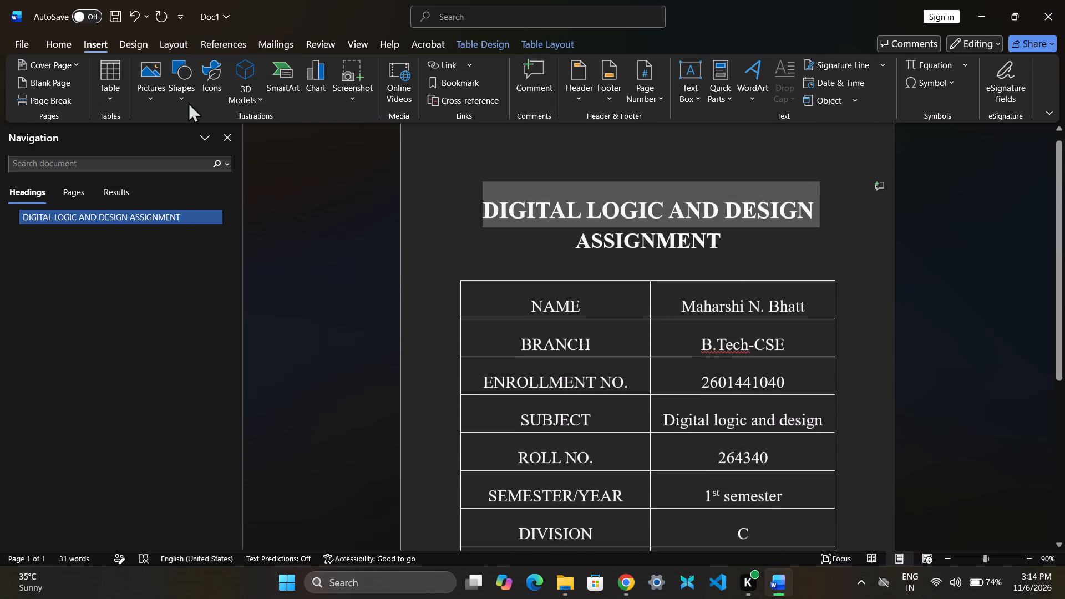
drag(188, 102, 176, 53)
click(176, 52)
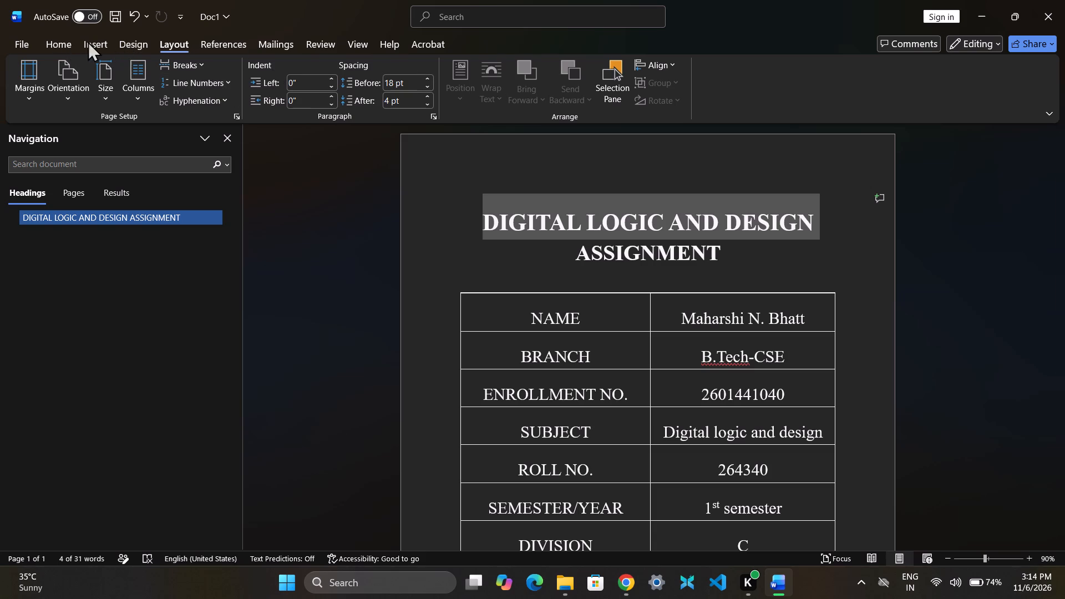
click(135, 45)
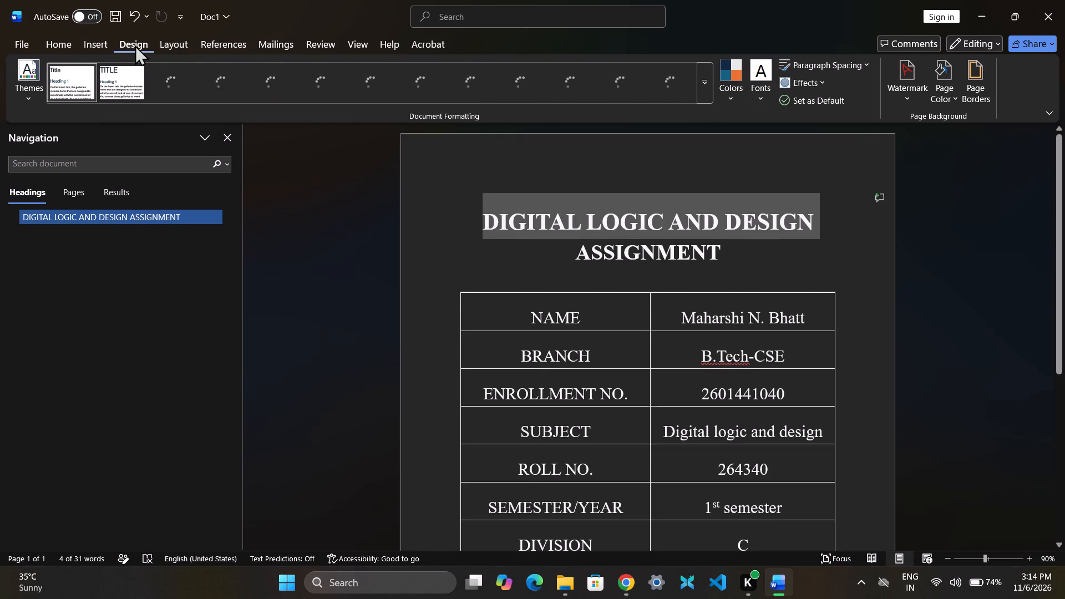
click(131, 75)
click(160, 75)
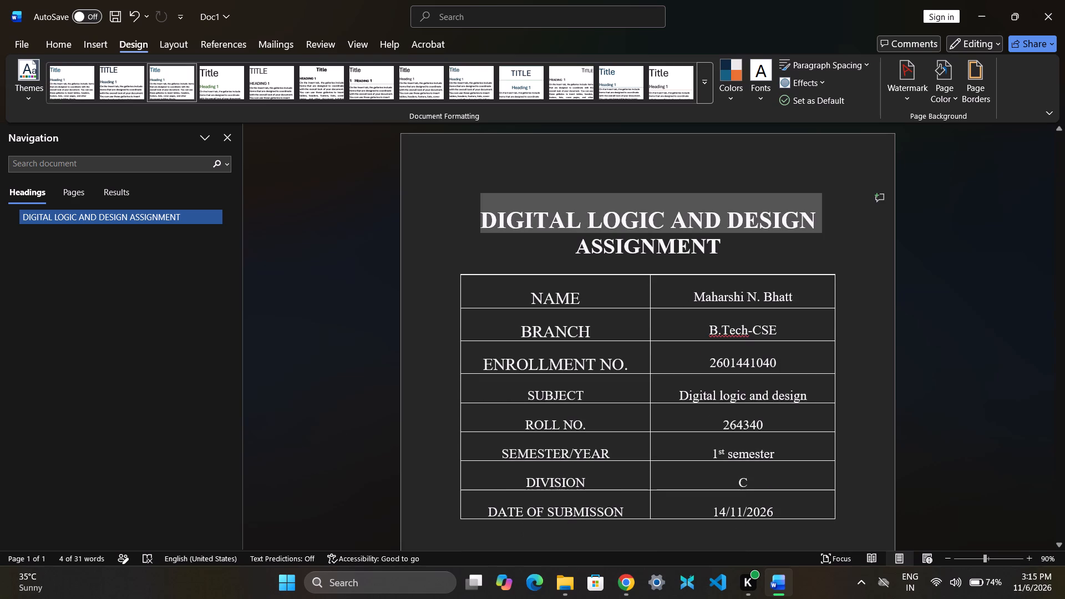
click(312, 171)
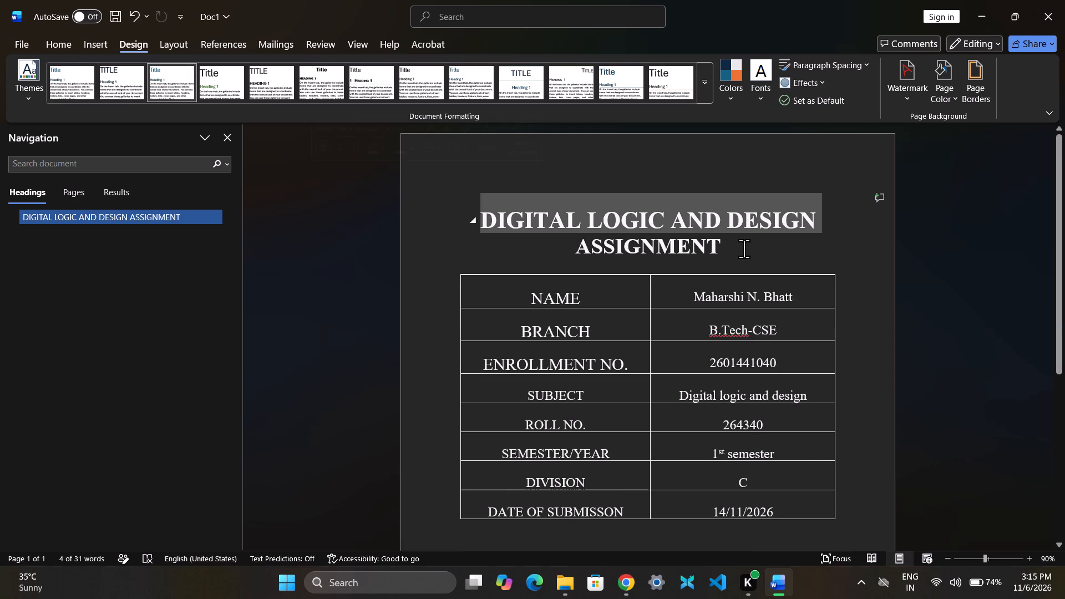
Add a blank line between the assignment title and the student details table.
click(744, 248)
key(Return)
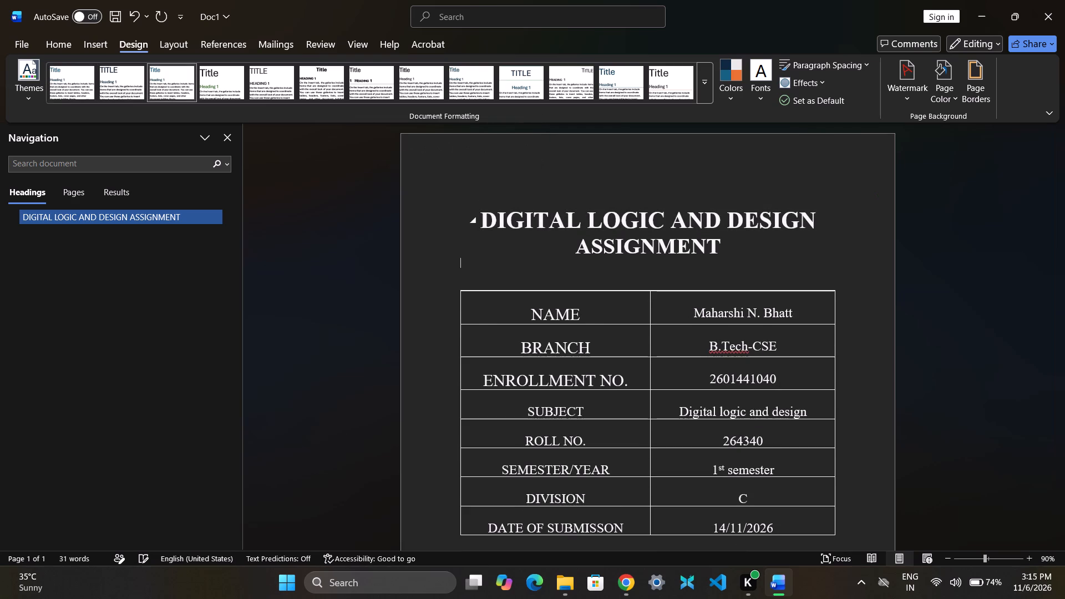
Set all labels in the first column of the student details table, NAME through DATE OF SUBMISSON, to font size 20.
click(323, 268)
scroll(323, 268, down, 1)
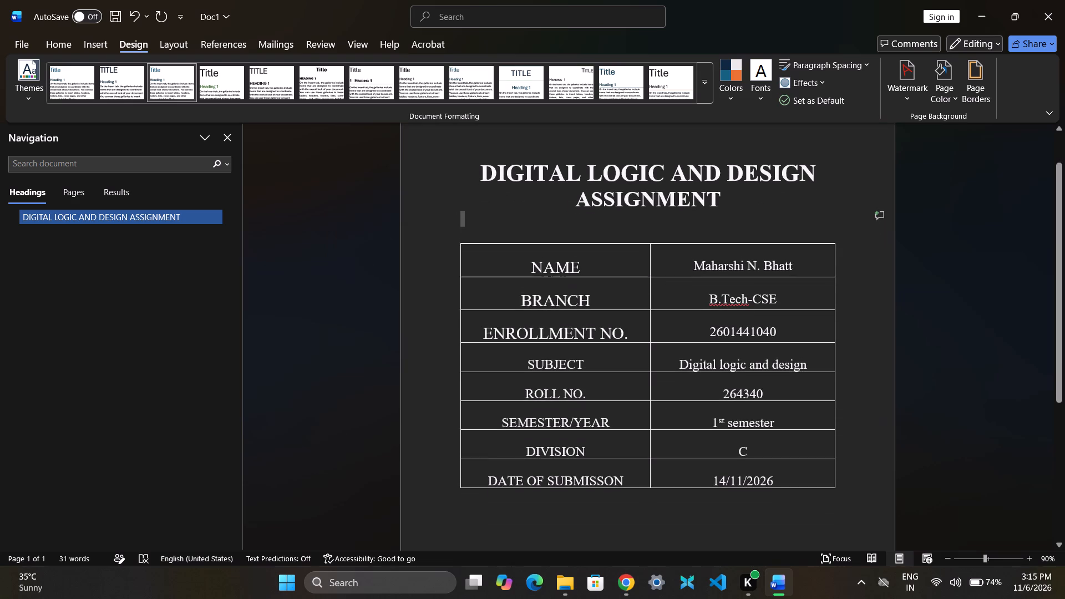
scroll(323, 268, down, 1)
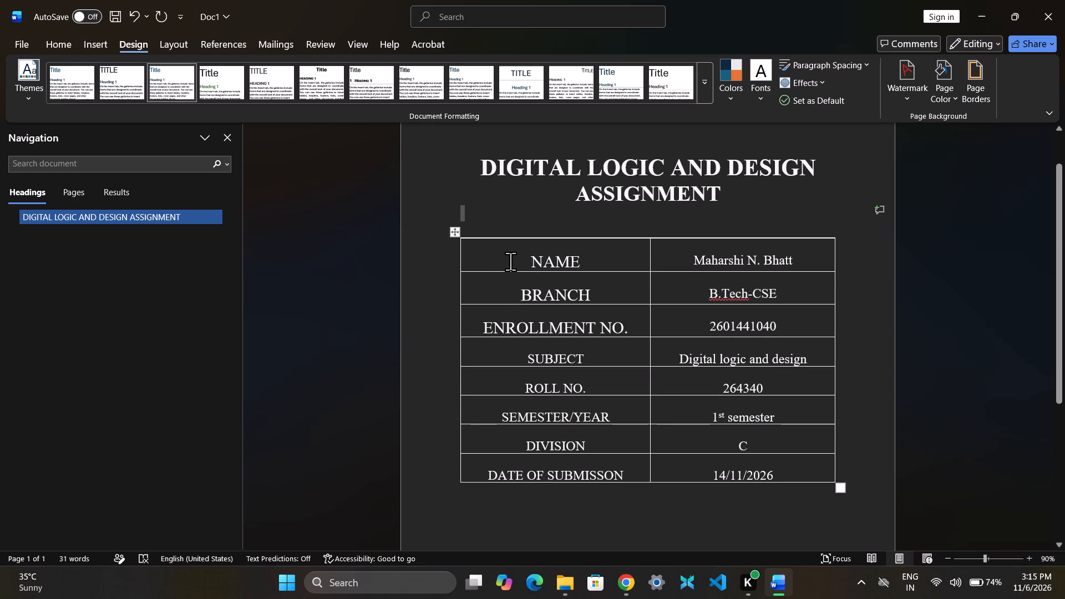
drag(510, 261, 584, 525)
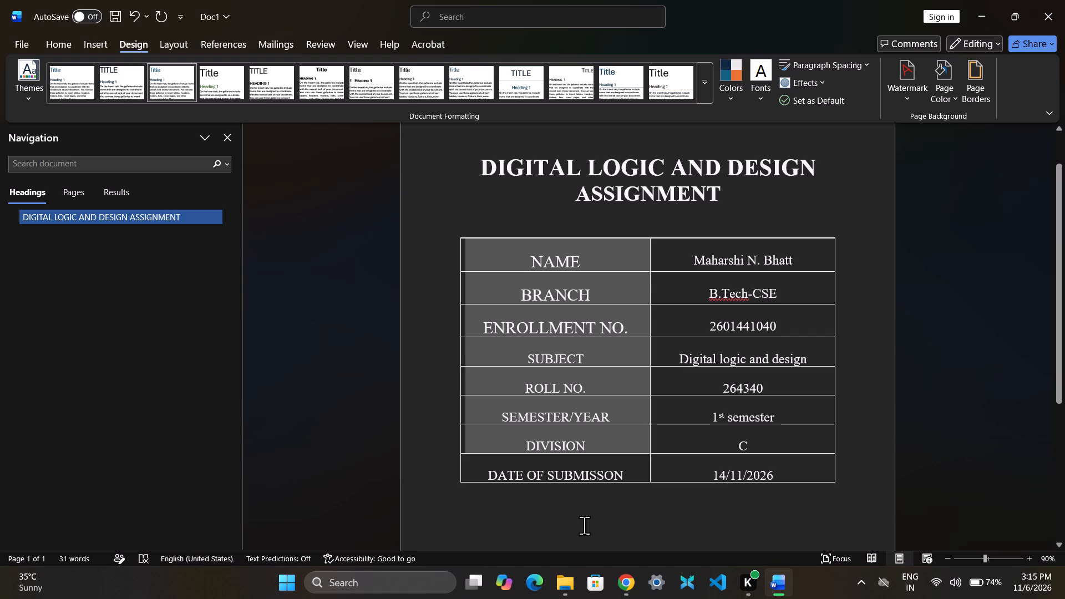
drag(584, 525, 625, 465)
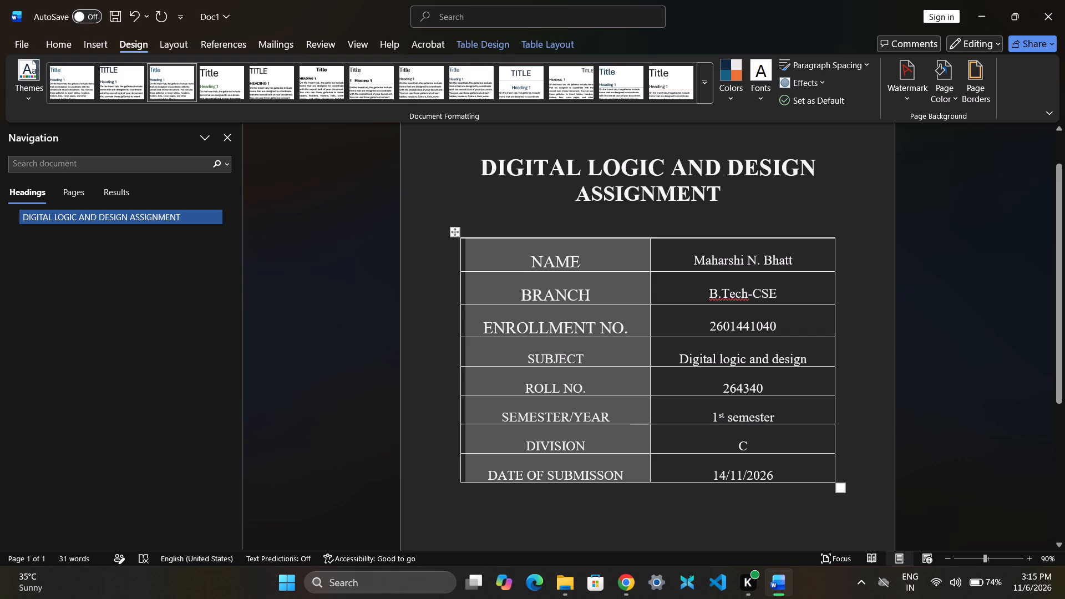
click(65, 40)
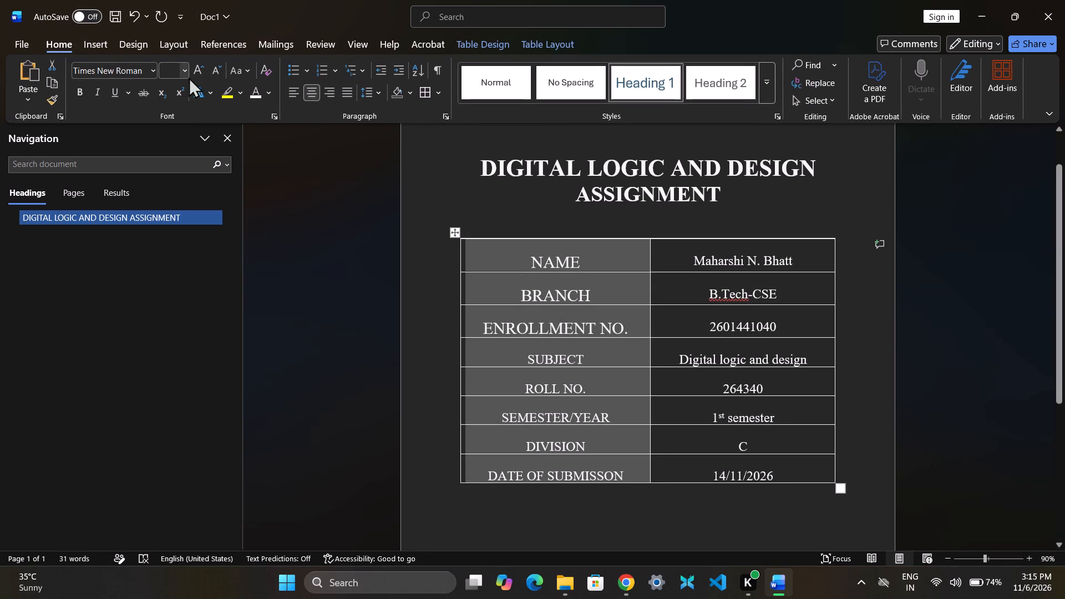
click(196, 73)
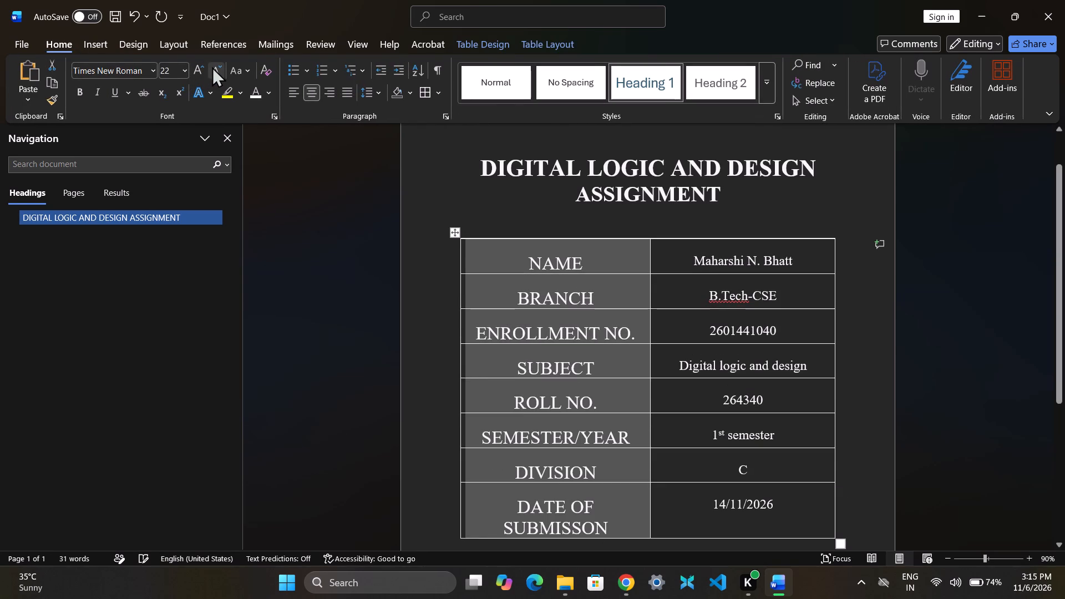
click(212, 66)
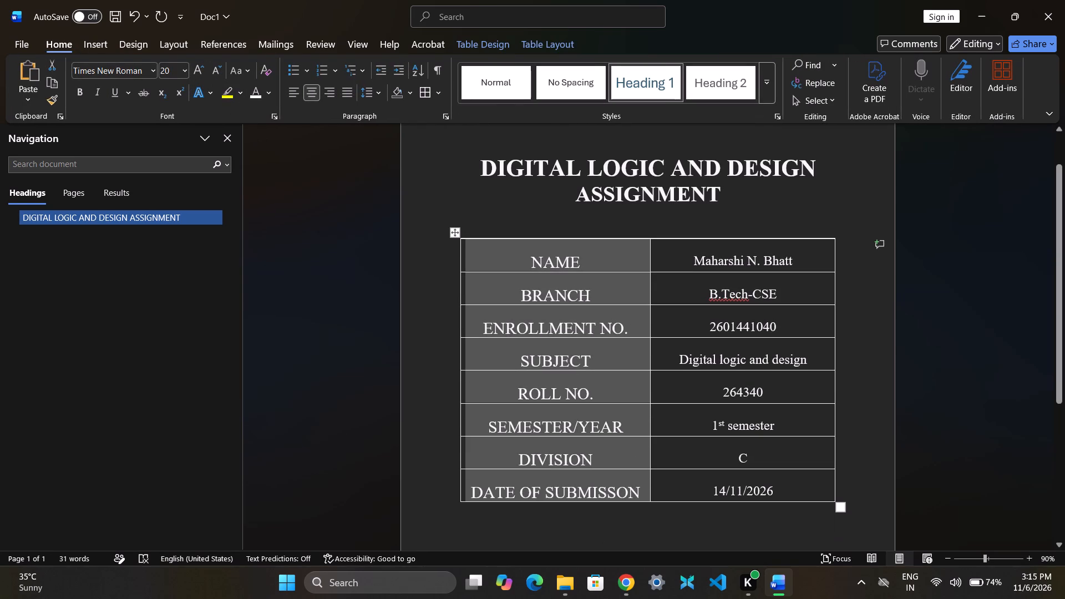
click(338, 269)
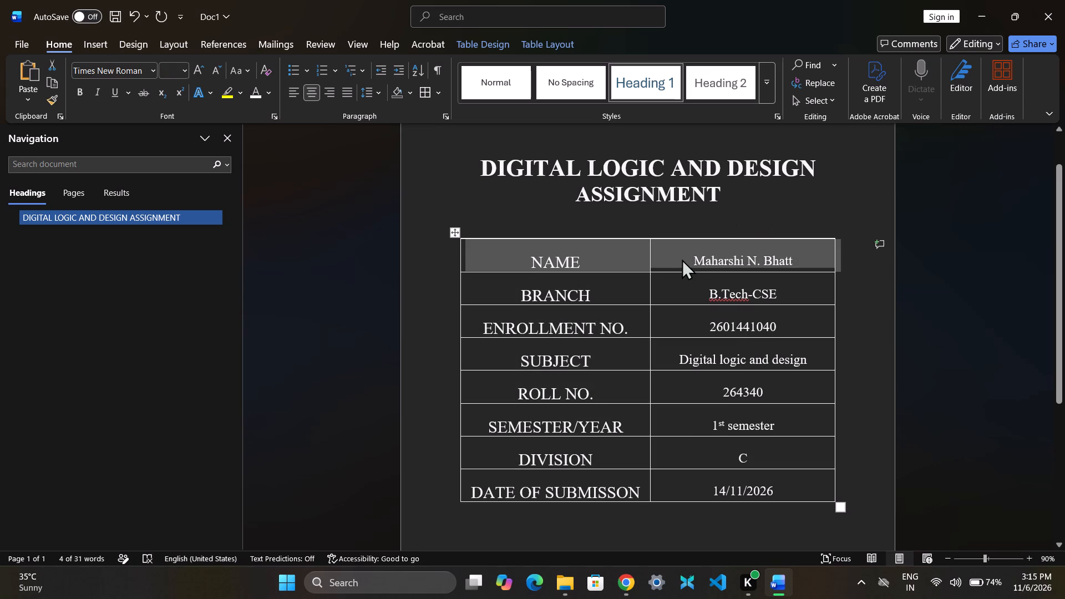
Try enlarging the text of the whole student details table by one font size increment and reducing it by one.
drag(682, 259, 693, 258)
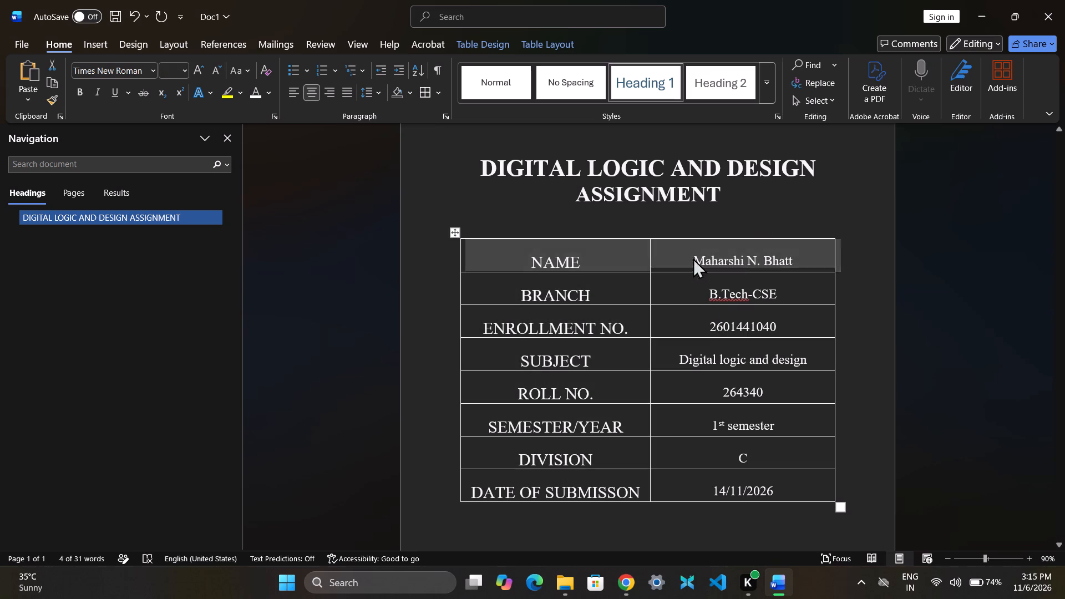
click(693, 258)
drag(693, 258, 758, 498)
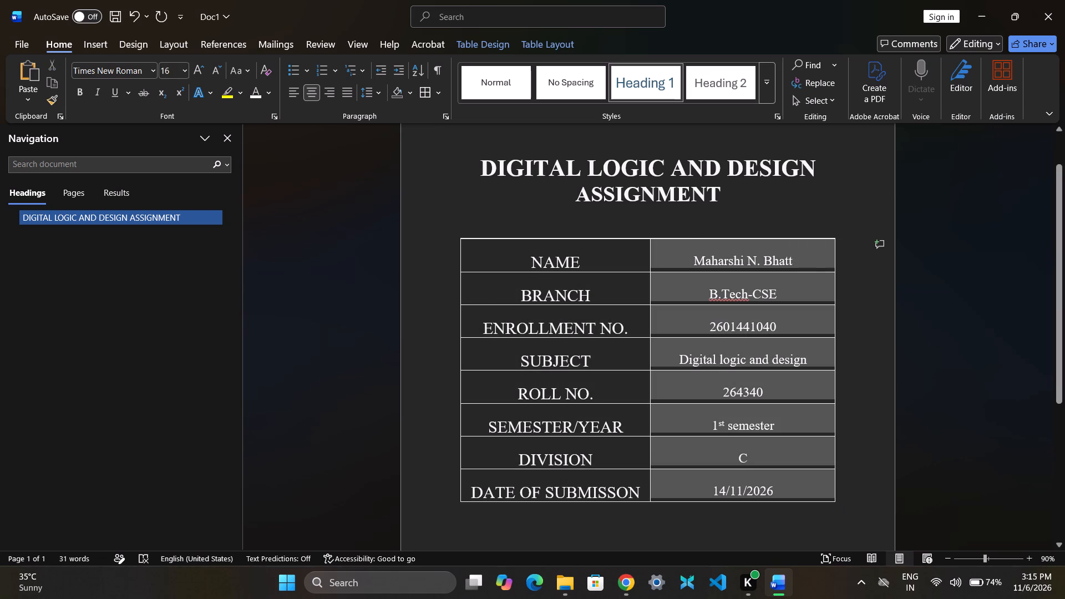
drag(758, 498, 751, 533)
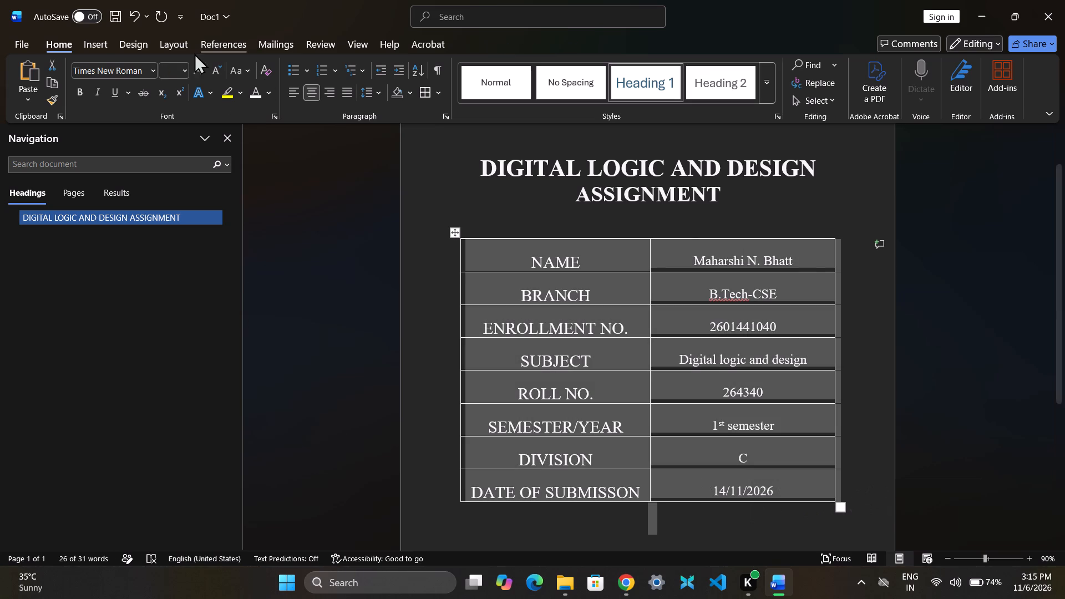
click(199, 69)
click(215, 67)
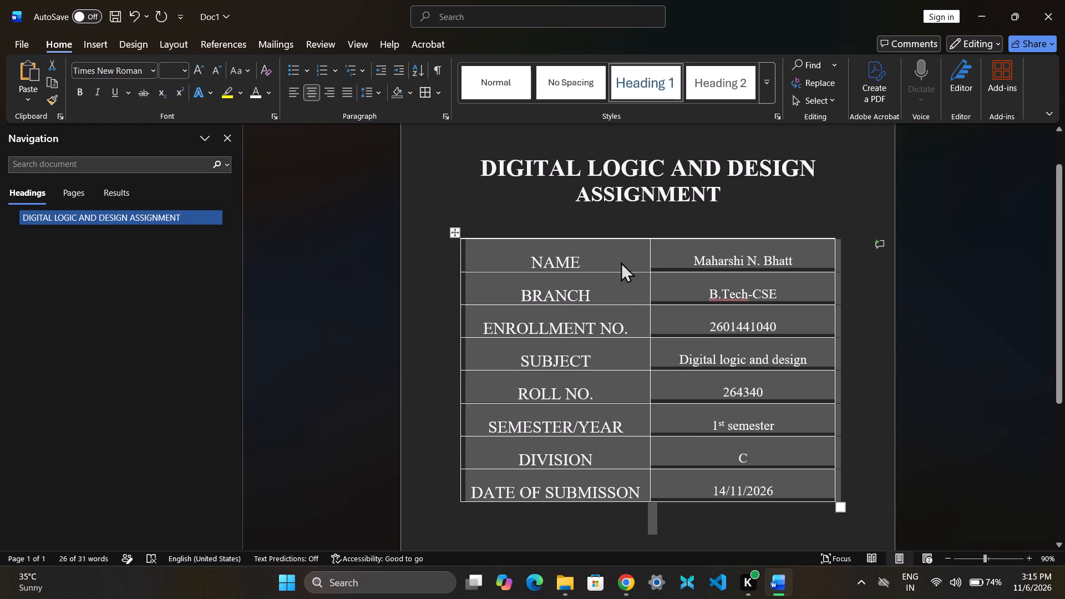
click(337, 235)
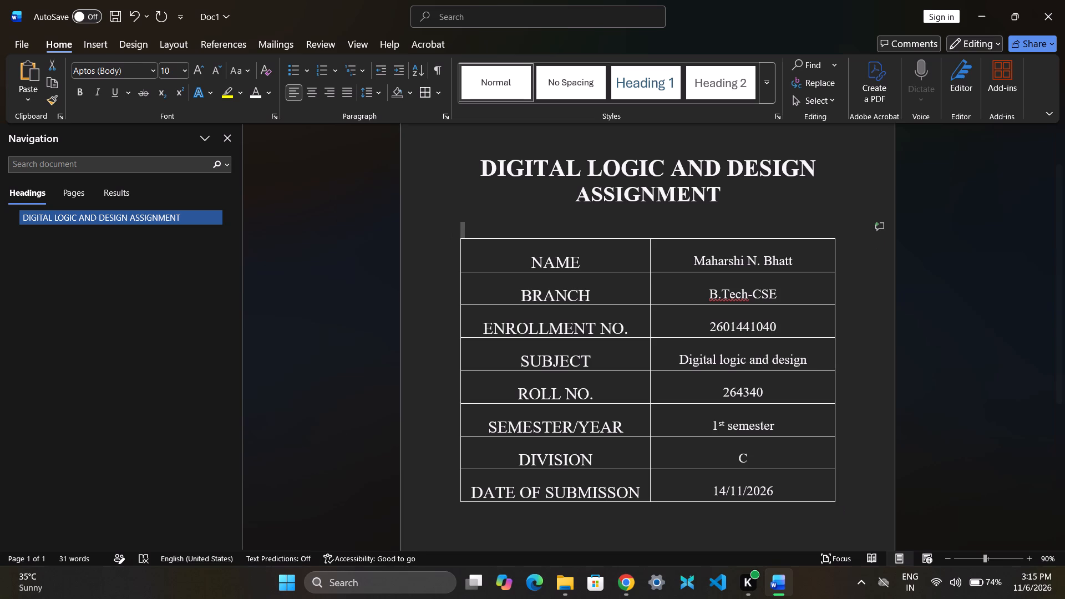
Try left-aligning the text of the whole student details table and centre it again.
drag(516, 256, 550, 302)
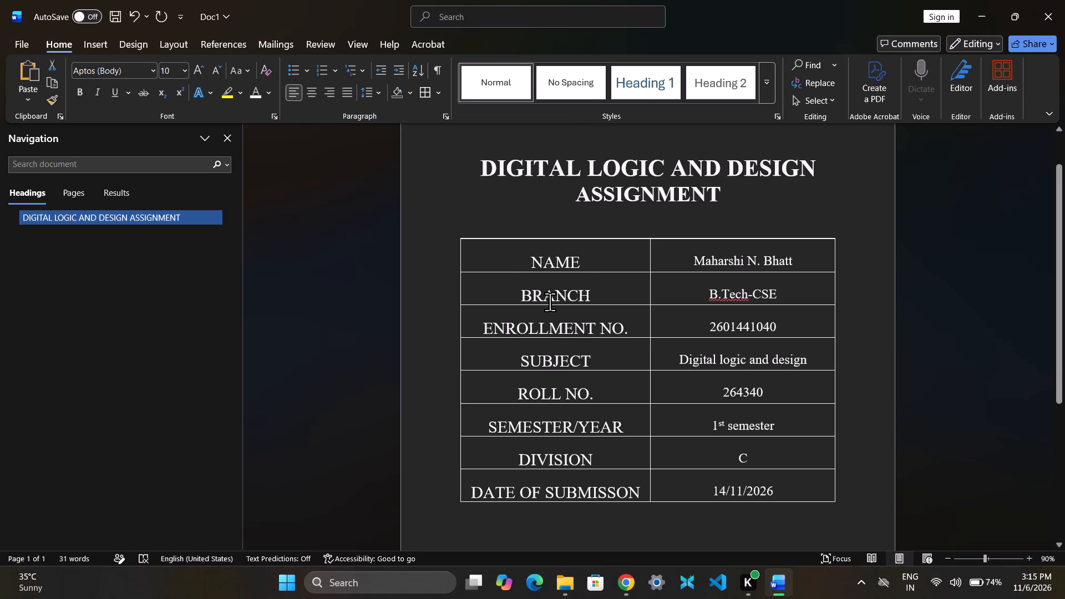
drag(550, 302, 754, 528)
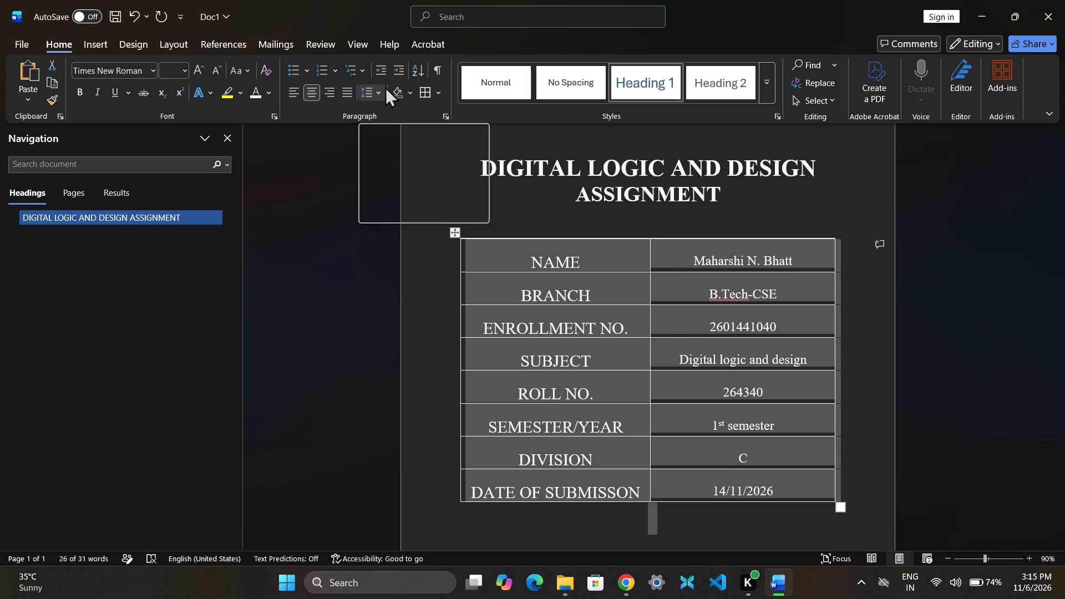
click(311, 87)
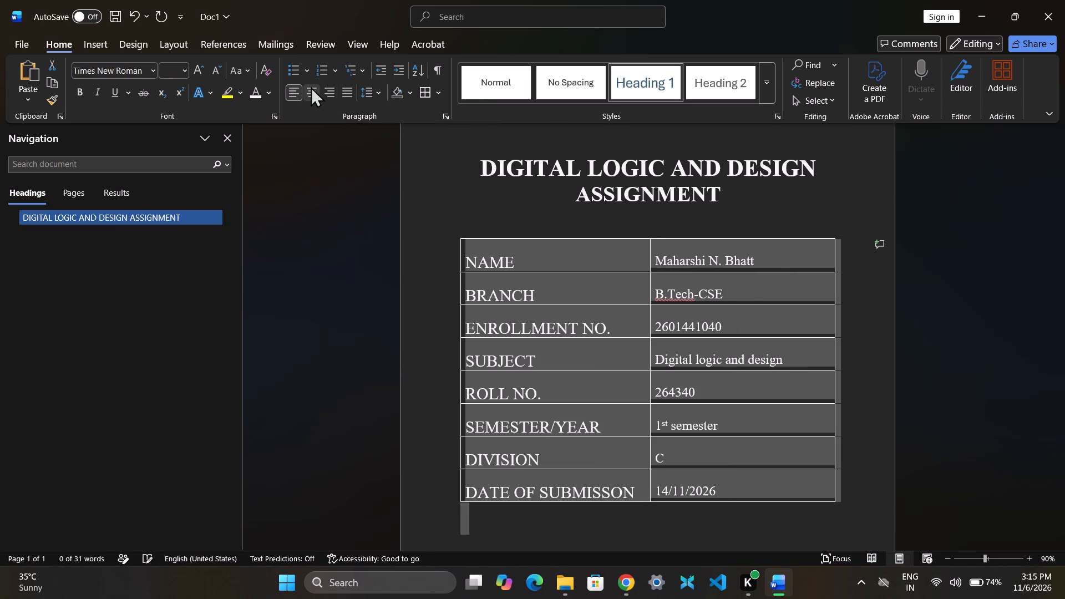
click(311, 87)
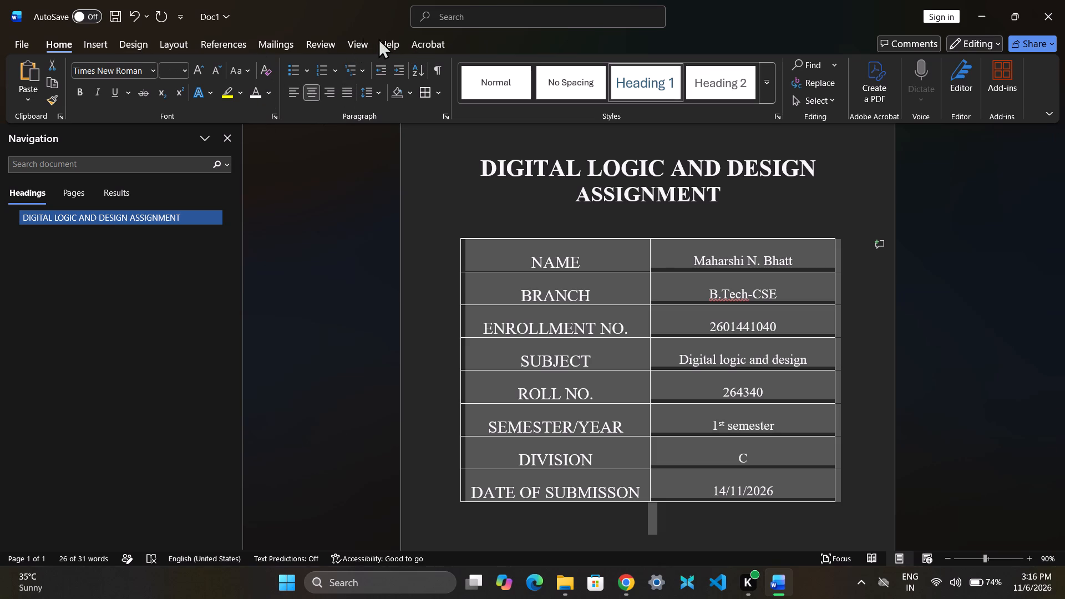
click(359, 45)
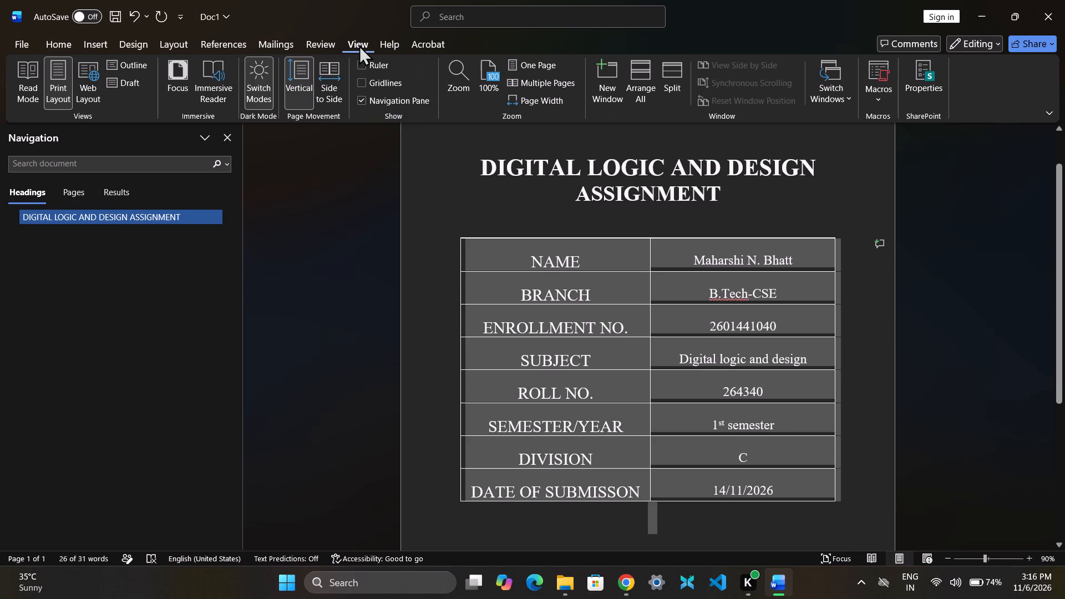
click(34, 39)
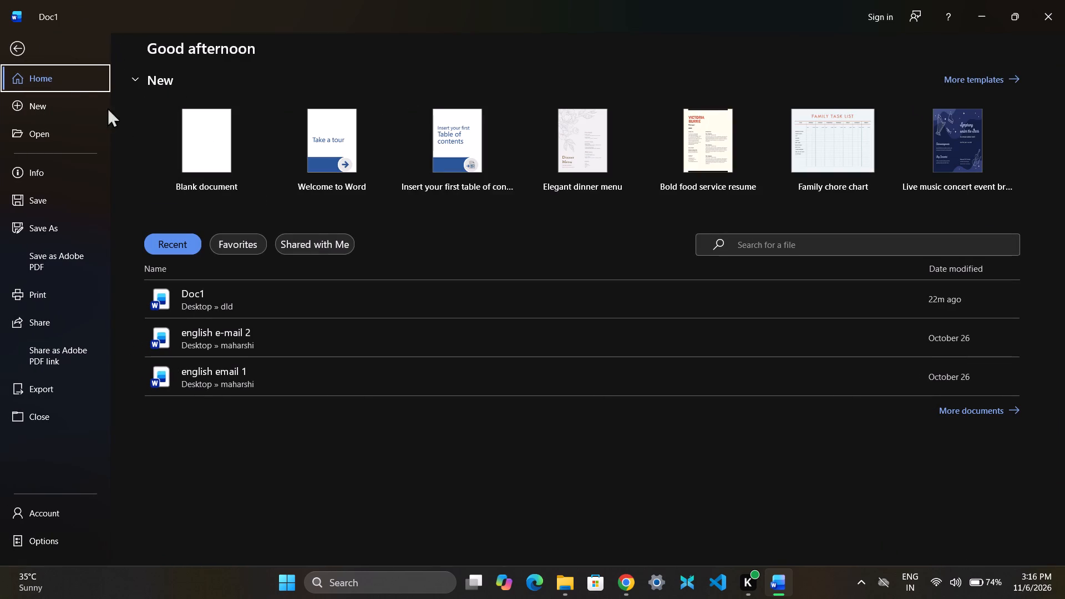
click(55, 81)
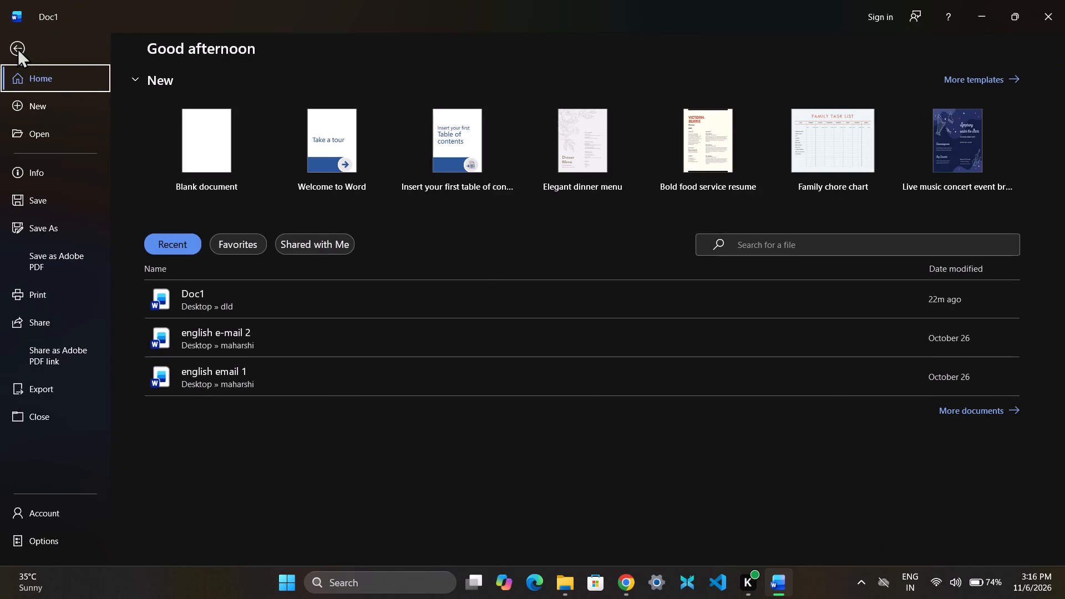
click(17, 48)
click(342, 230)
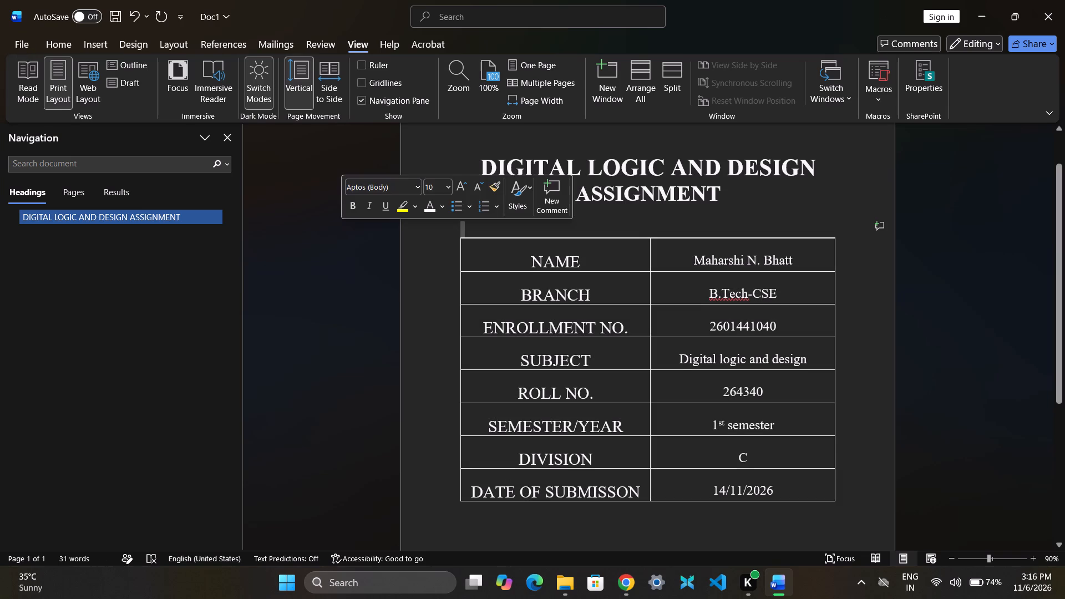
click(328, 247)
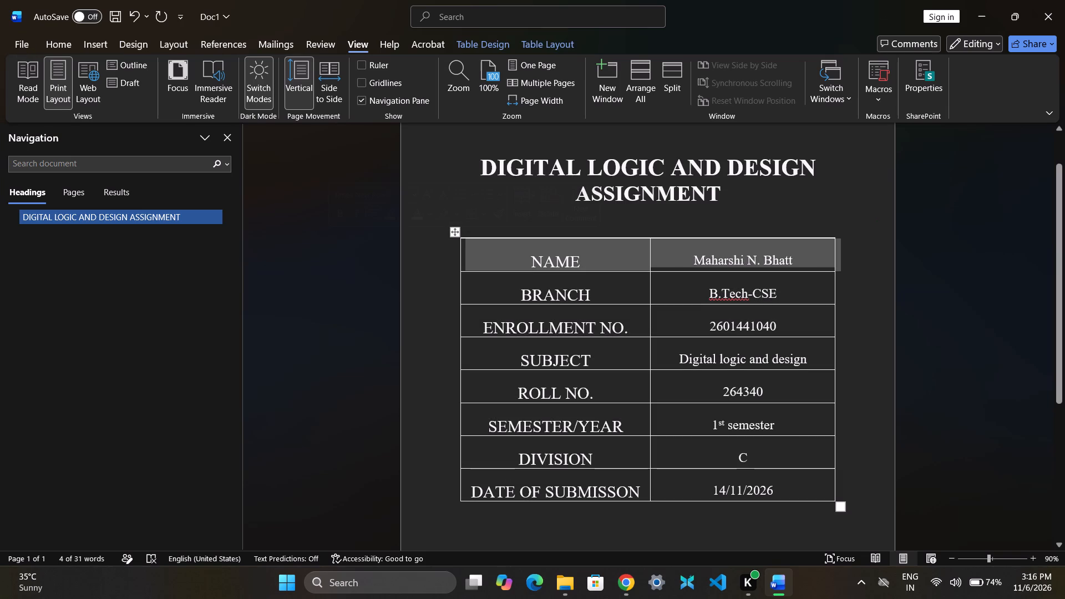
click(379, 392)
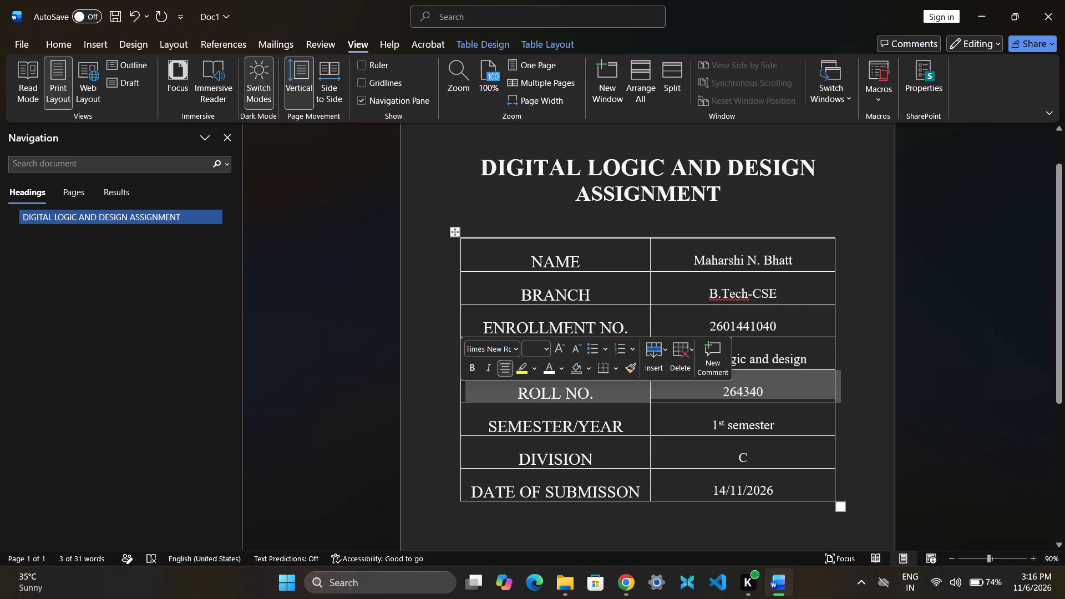
Undo the recent table font size changes, the blank line below the title and the style set changes.
key(ctrl+z)
key(ctrl+z)
key(ctrl+z)
key(ctrl+z)
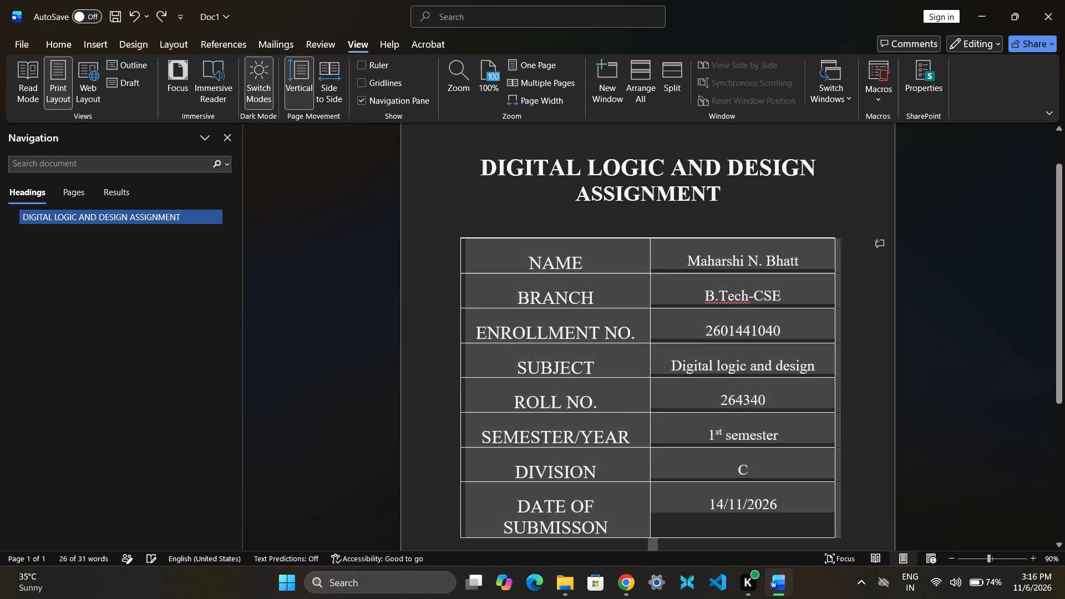
key(ctrl+z)
key(ctrl+z)
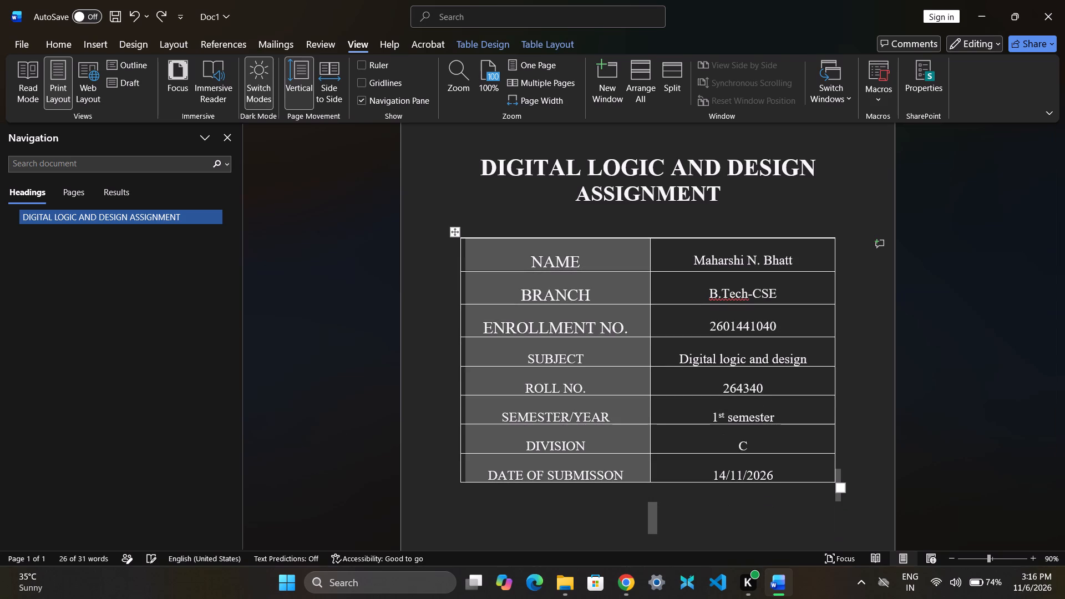
key(ctrl+z)
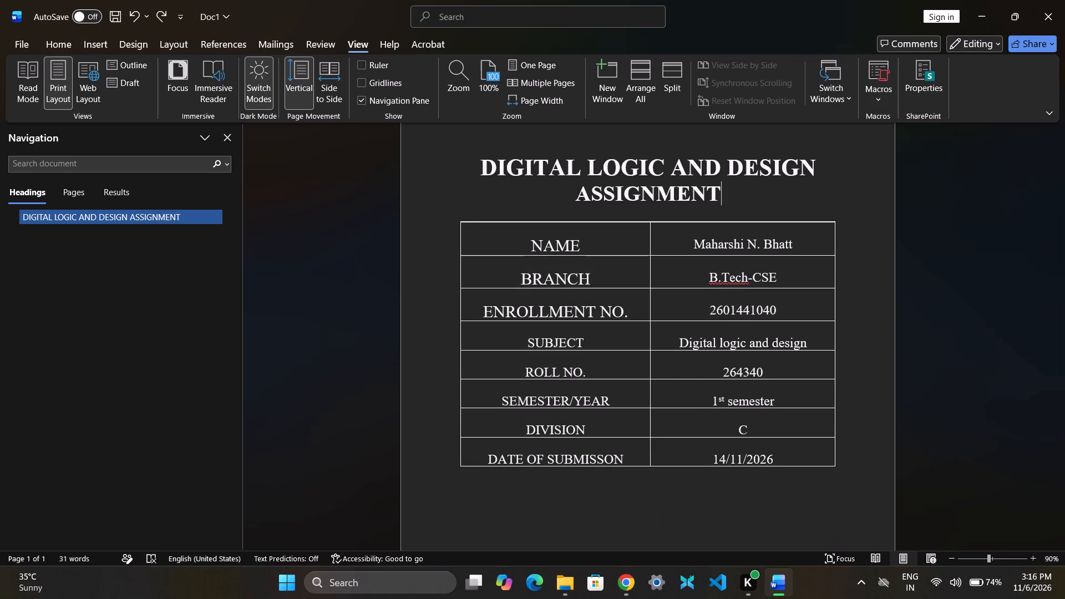
key(ctrl+z)
click(358, 379)
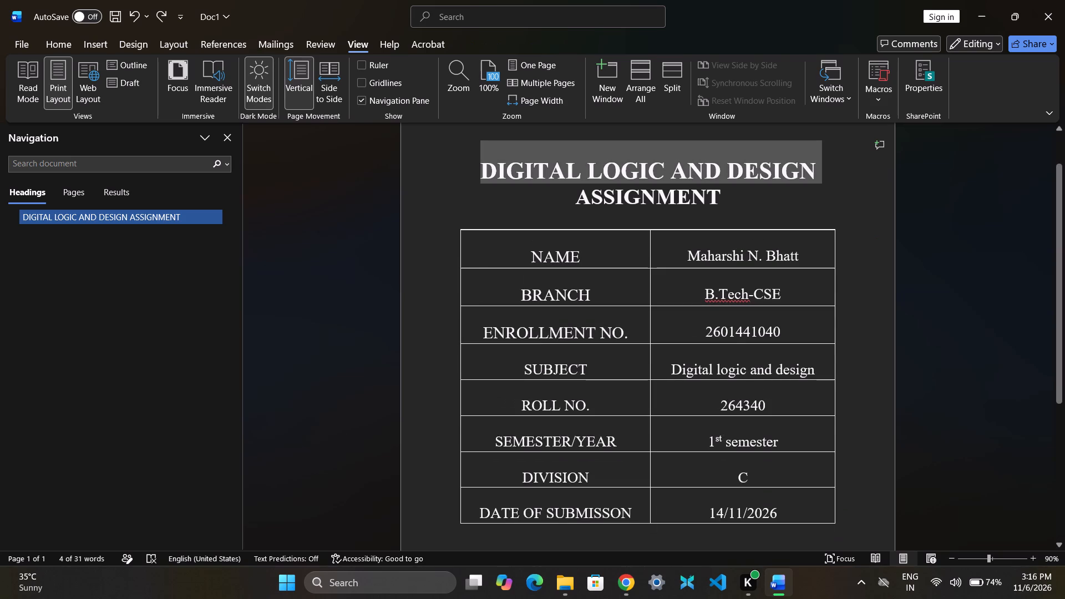
click(358, 379)
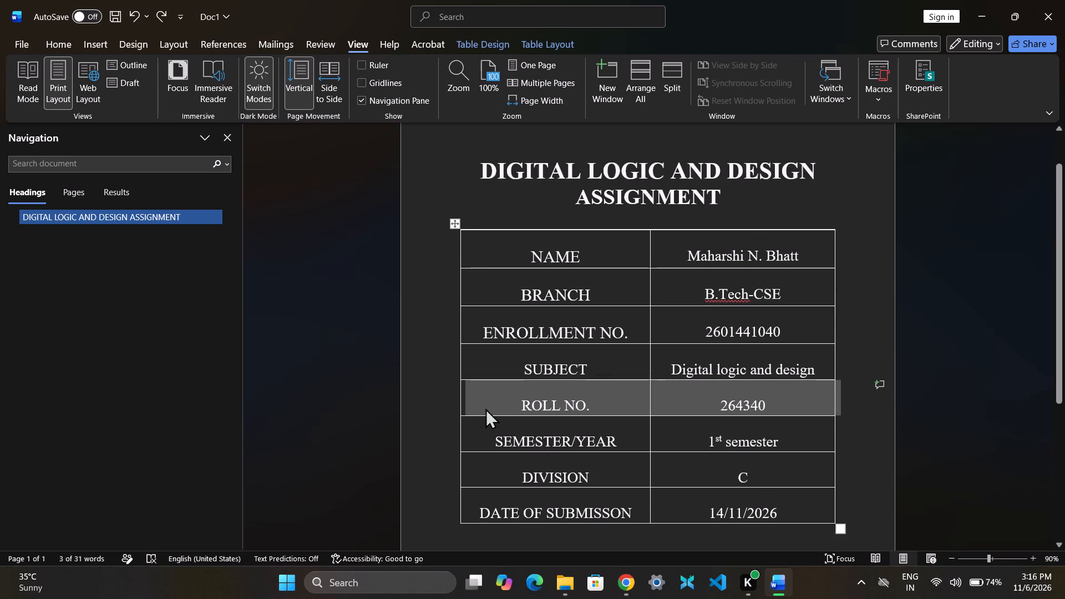
key(ctrl+z)
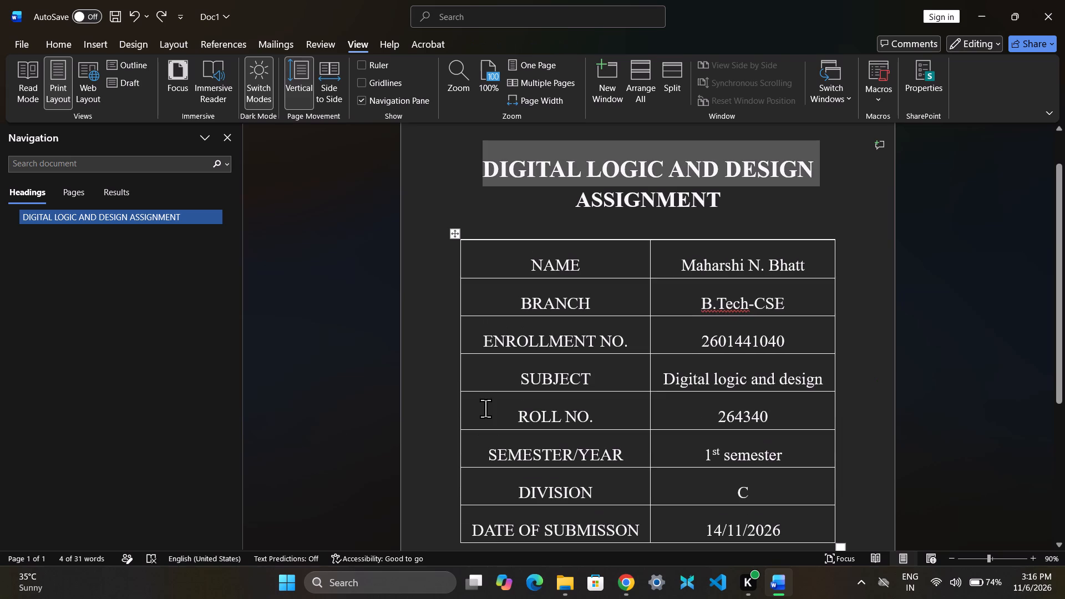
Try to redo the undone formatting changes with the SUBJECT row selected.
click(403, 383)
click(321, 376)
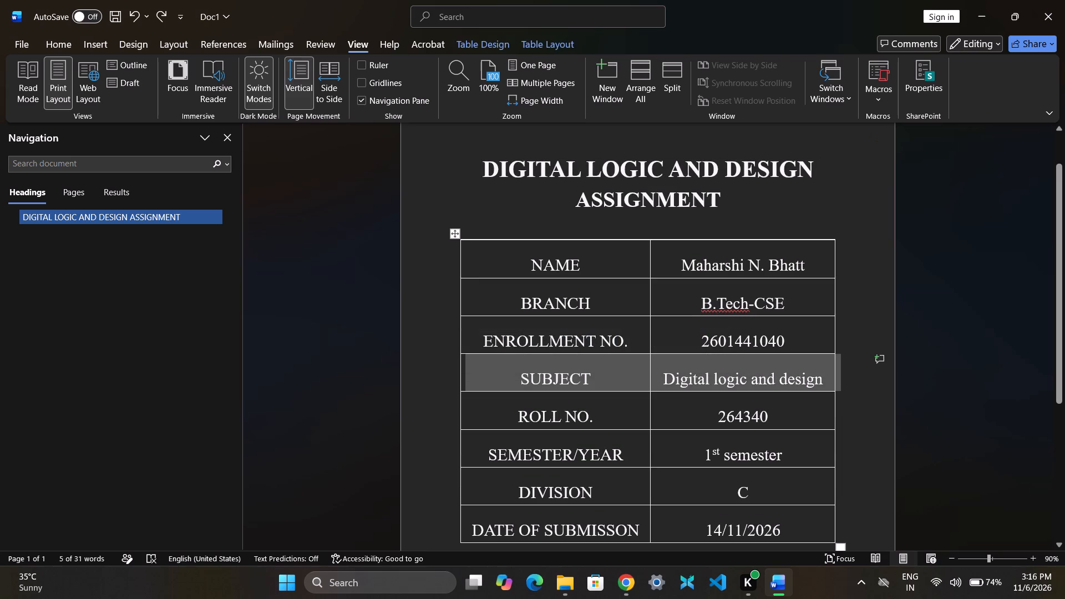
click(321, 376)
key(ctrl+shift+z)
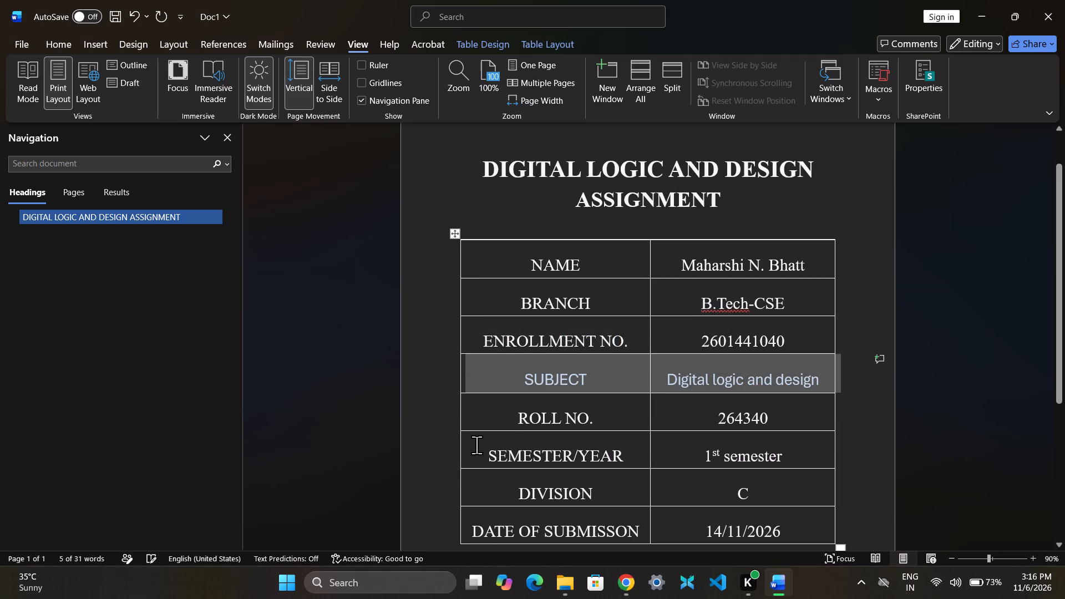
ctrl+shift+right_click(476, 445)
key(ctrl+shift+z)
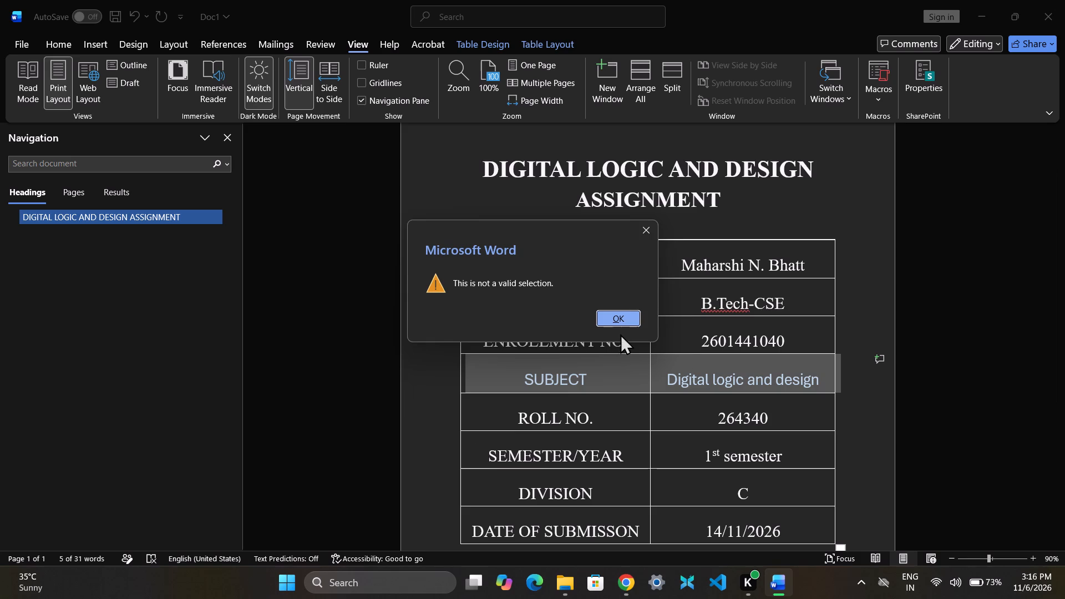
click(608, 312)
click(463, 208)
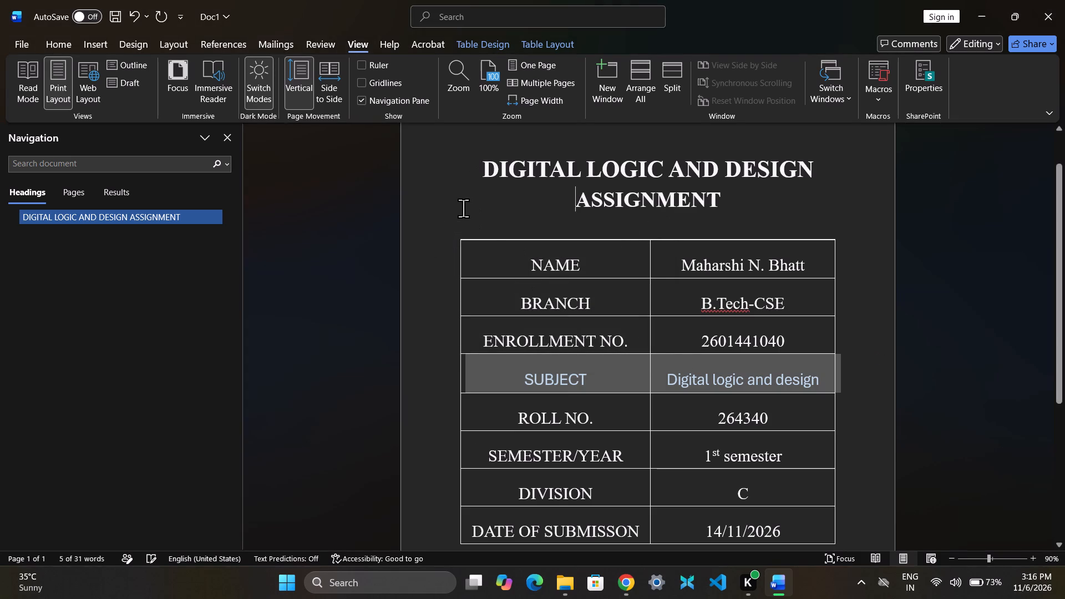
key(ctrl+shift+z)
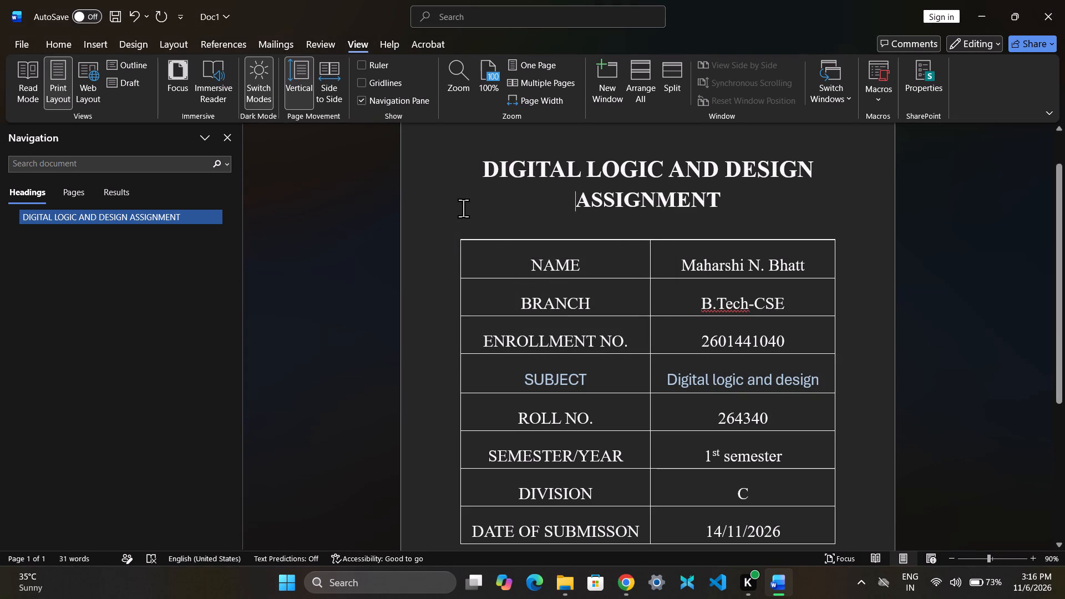
Undo the SUBJECT row's character formatting reset and the removal of the empty row above NAME.
key(ctrl+z)
key(ctrl+z)
key(ctrl+z)
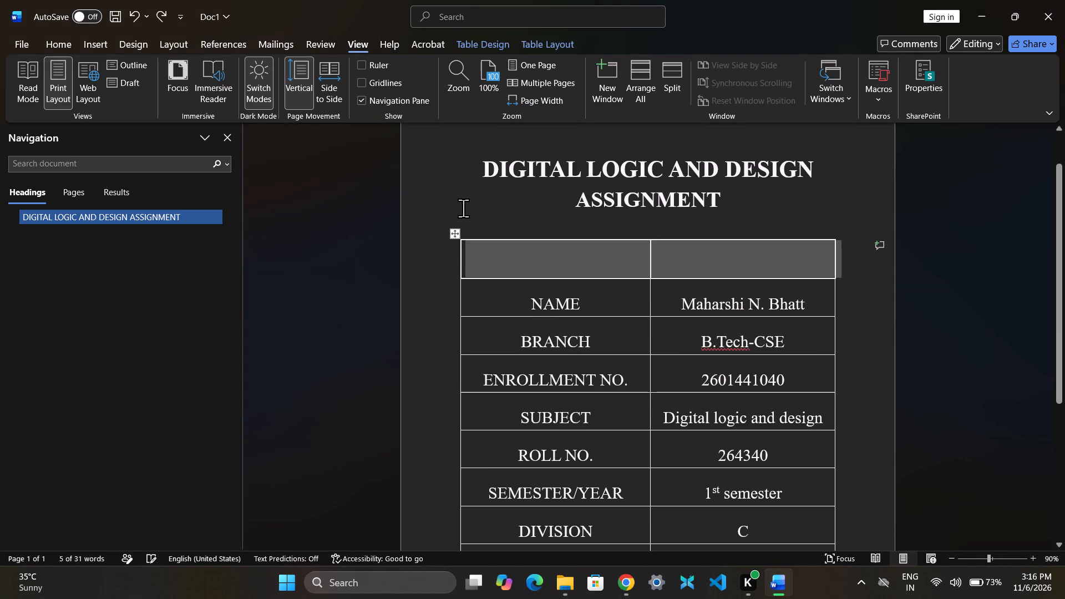
Reset the character formatting of the empty row above NAME in the student details table.
key(ctrl+shift+z)
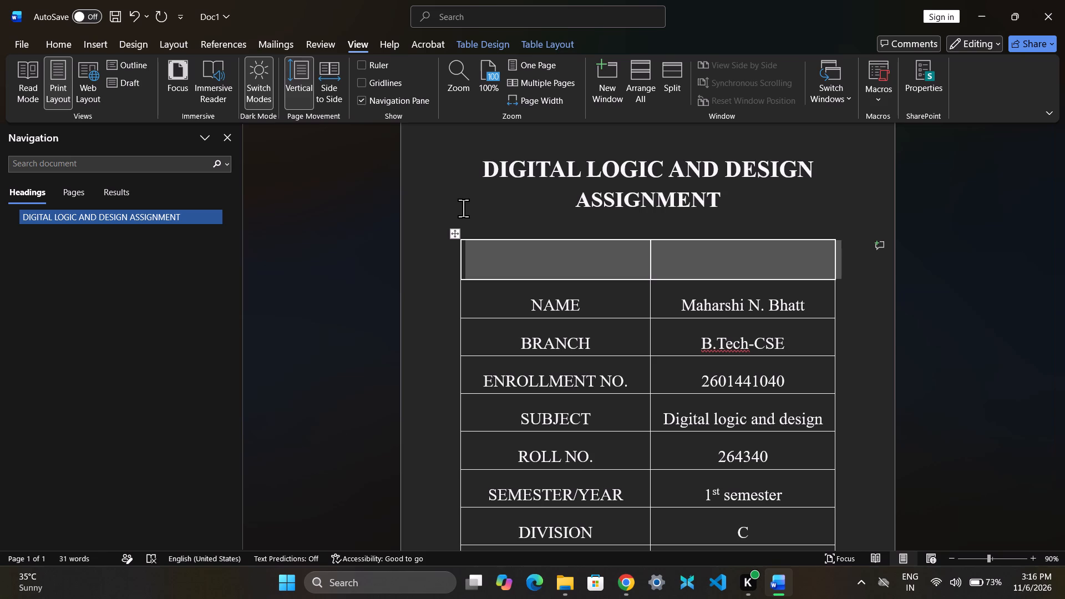
key(ctrl+shift+z)
key(ctrl+shift+z)
key(ctrl+shift+z)
key(ctrl+shift+z)
key(ctrl+shift+z)
key(ctrl+shift+z)
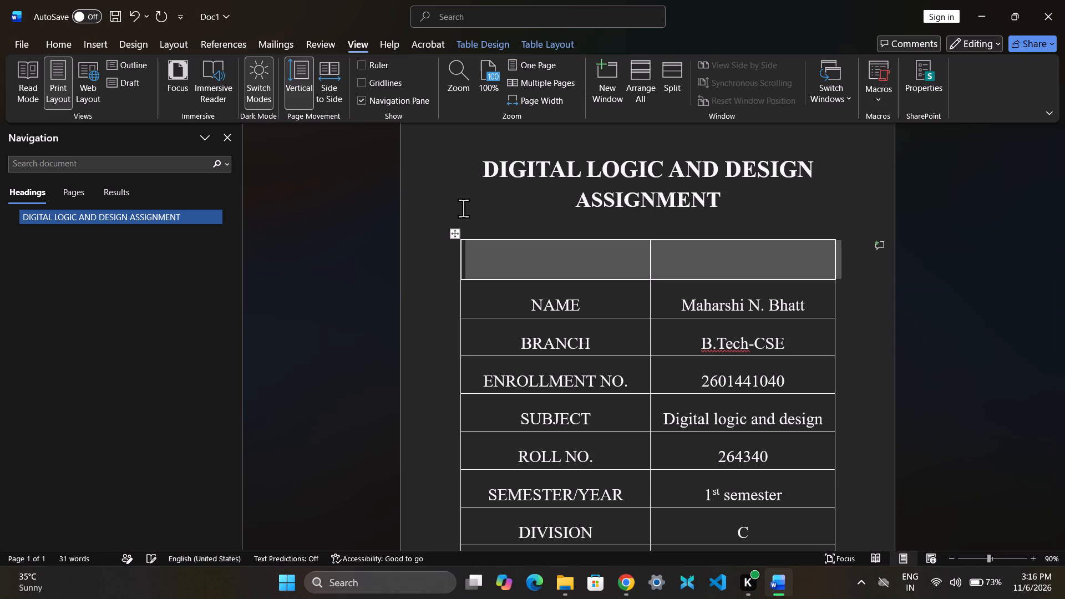
click(463, 208)
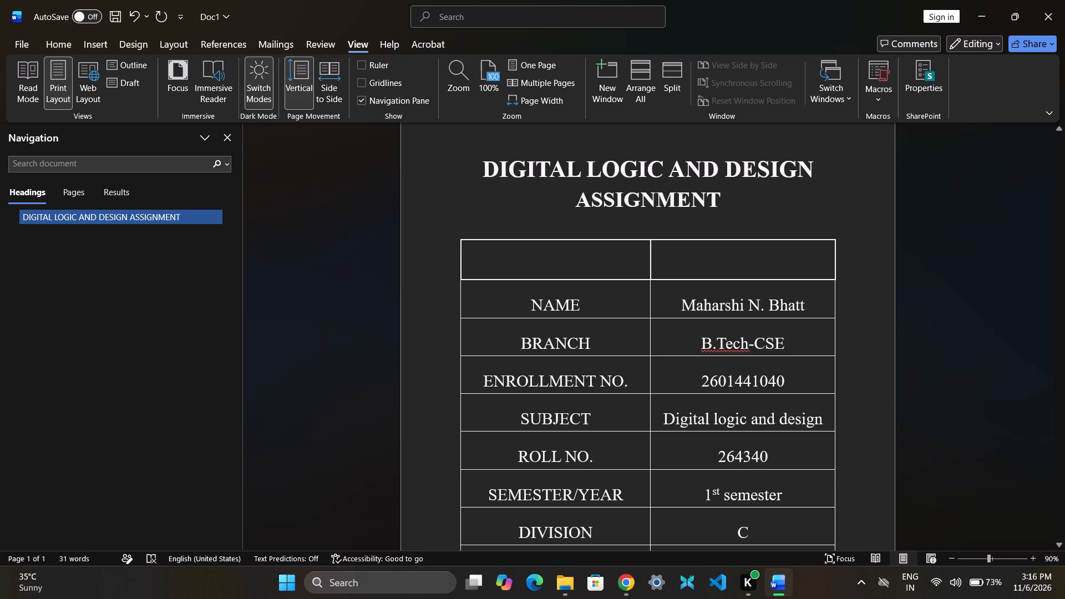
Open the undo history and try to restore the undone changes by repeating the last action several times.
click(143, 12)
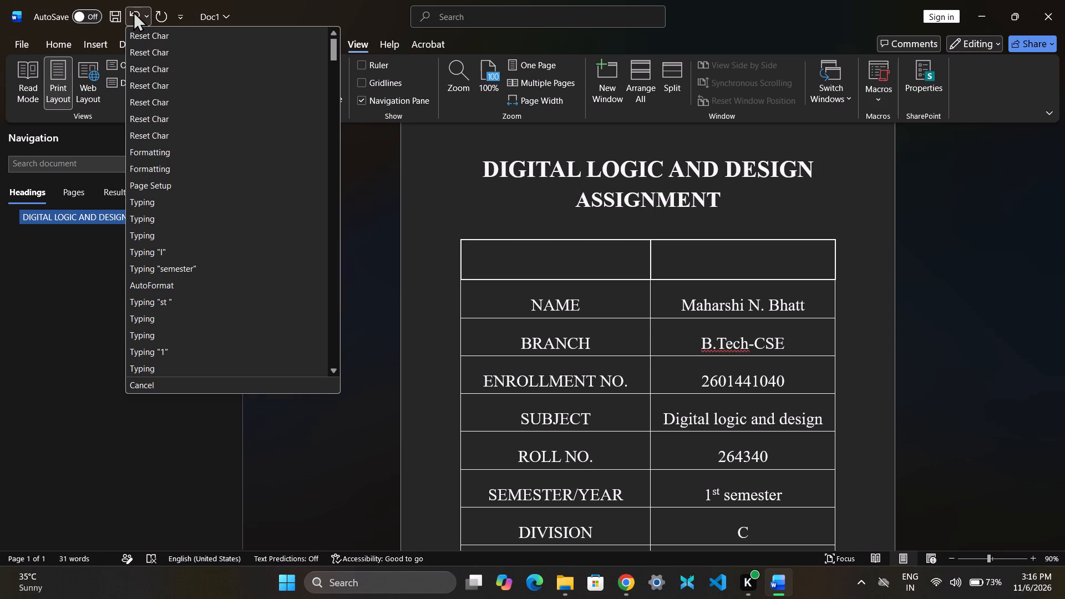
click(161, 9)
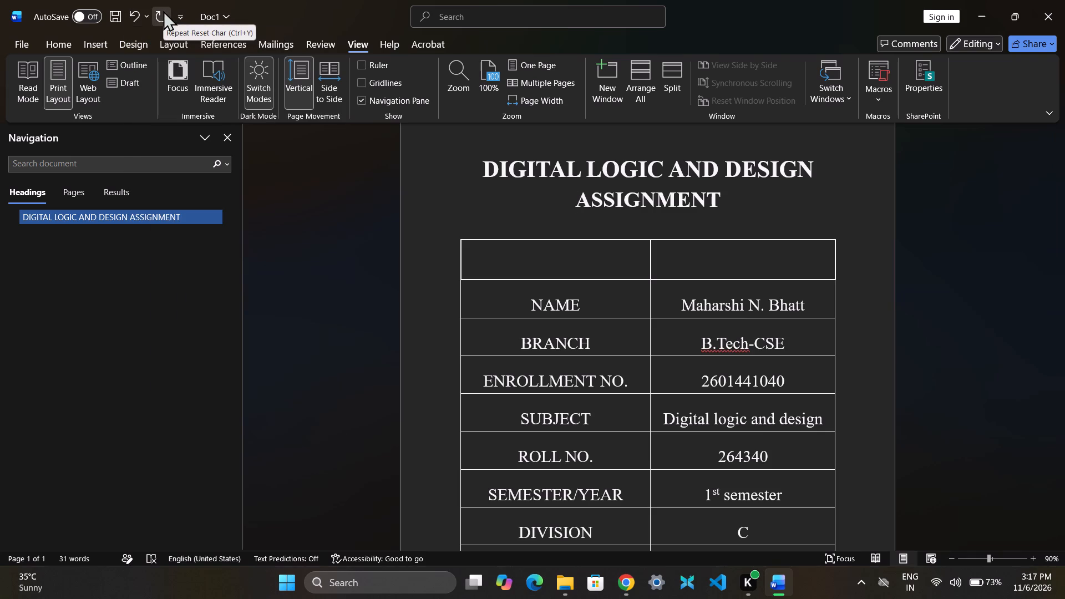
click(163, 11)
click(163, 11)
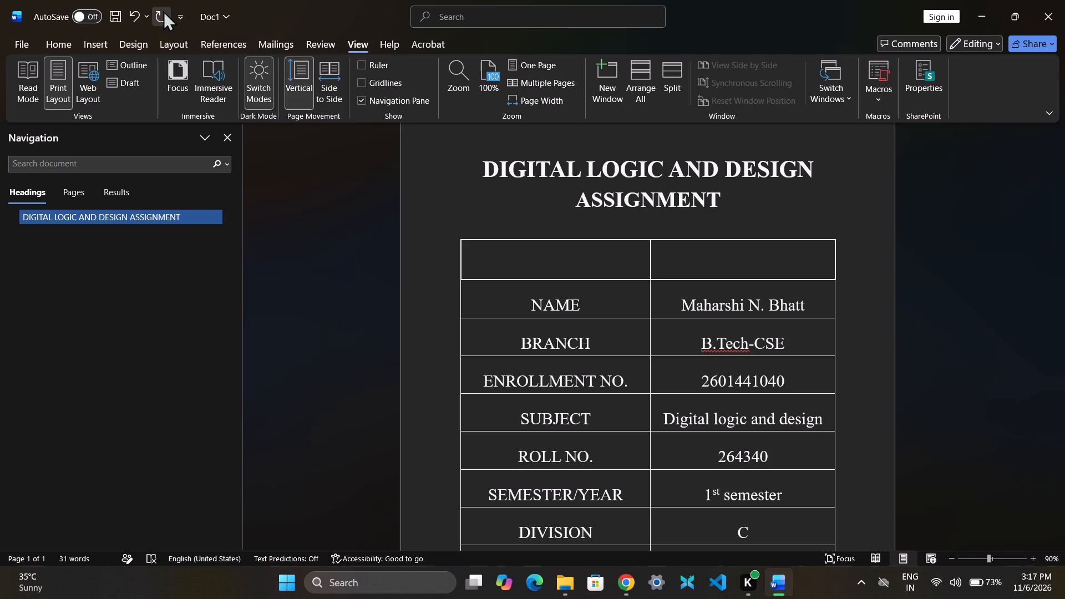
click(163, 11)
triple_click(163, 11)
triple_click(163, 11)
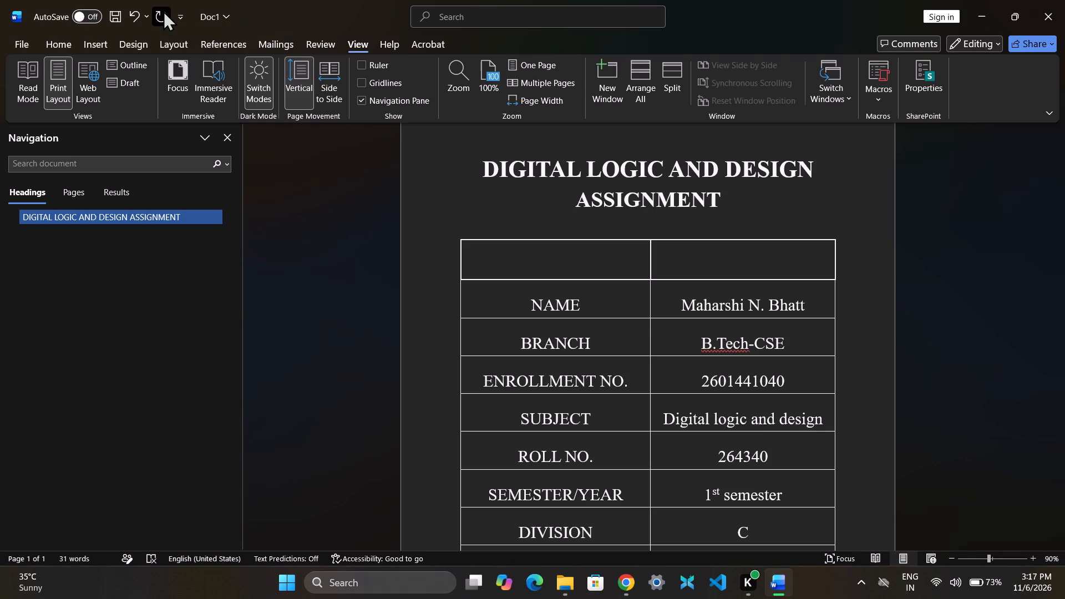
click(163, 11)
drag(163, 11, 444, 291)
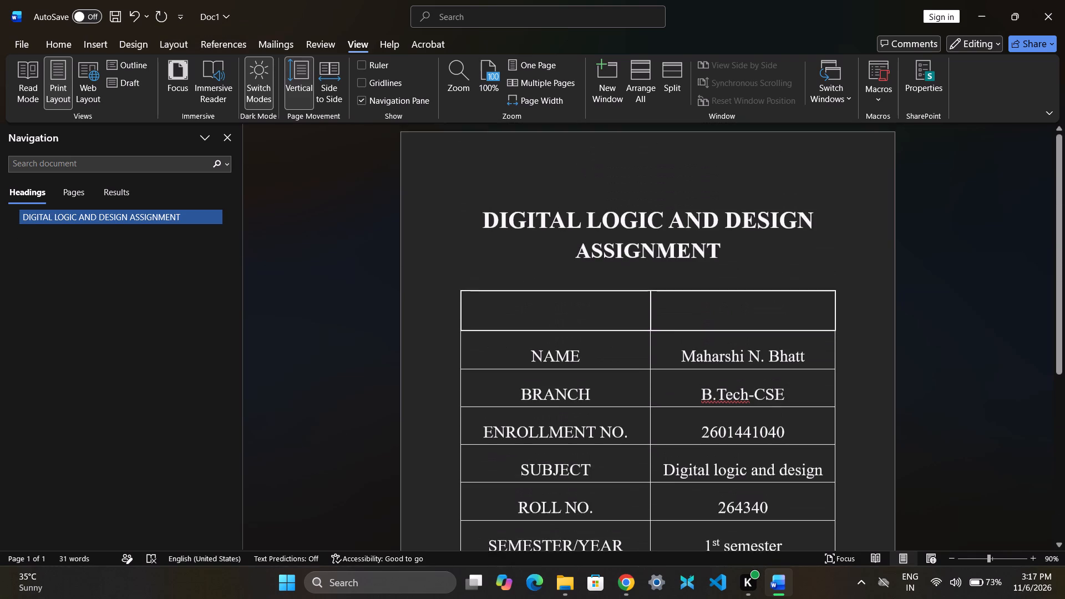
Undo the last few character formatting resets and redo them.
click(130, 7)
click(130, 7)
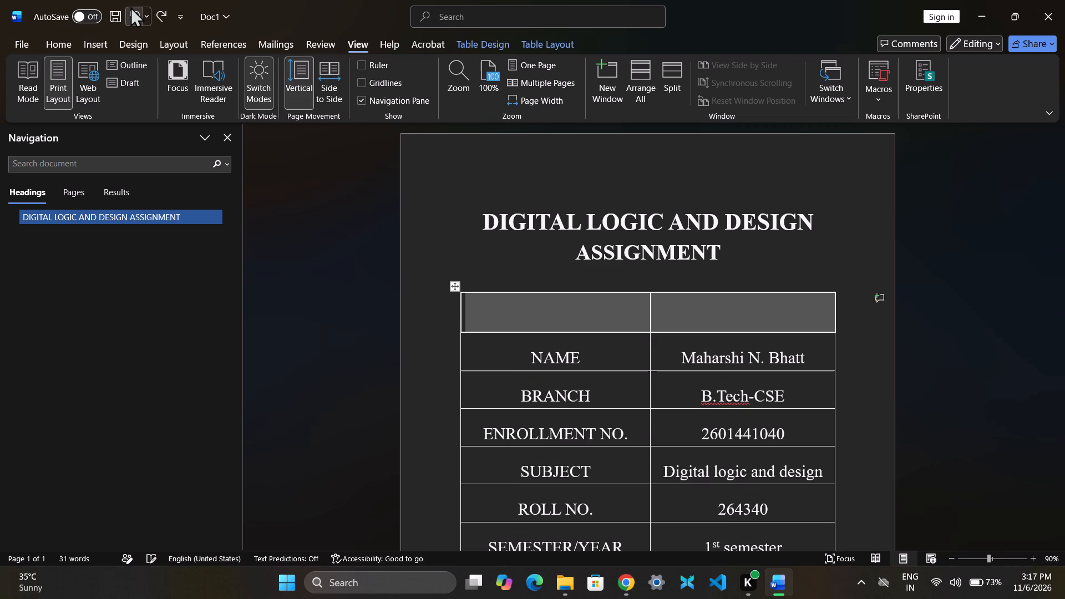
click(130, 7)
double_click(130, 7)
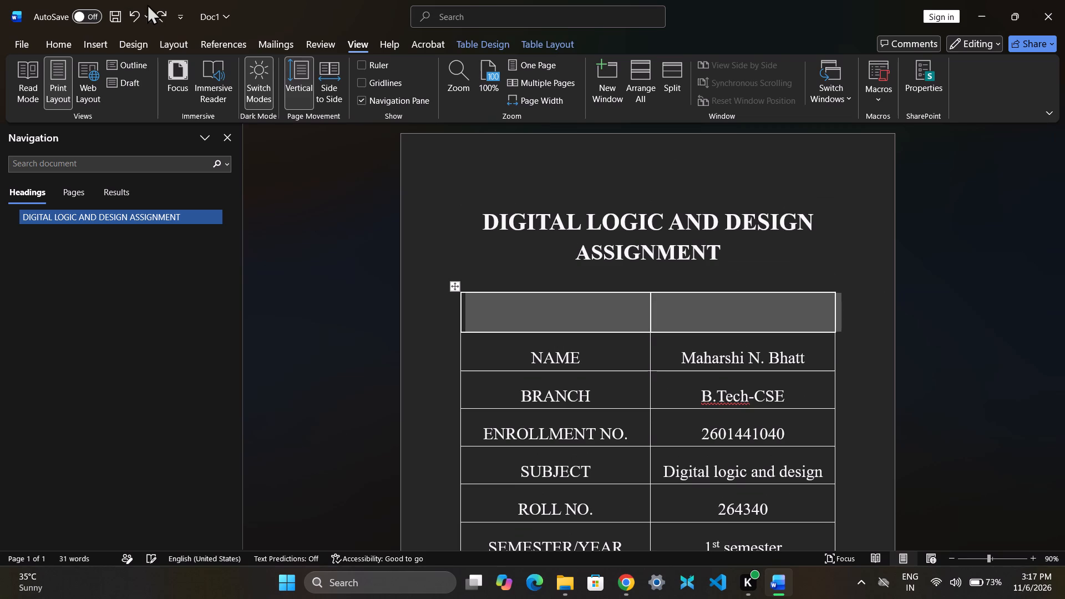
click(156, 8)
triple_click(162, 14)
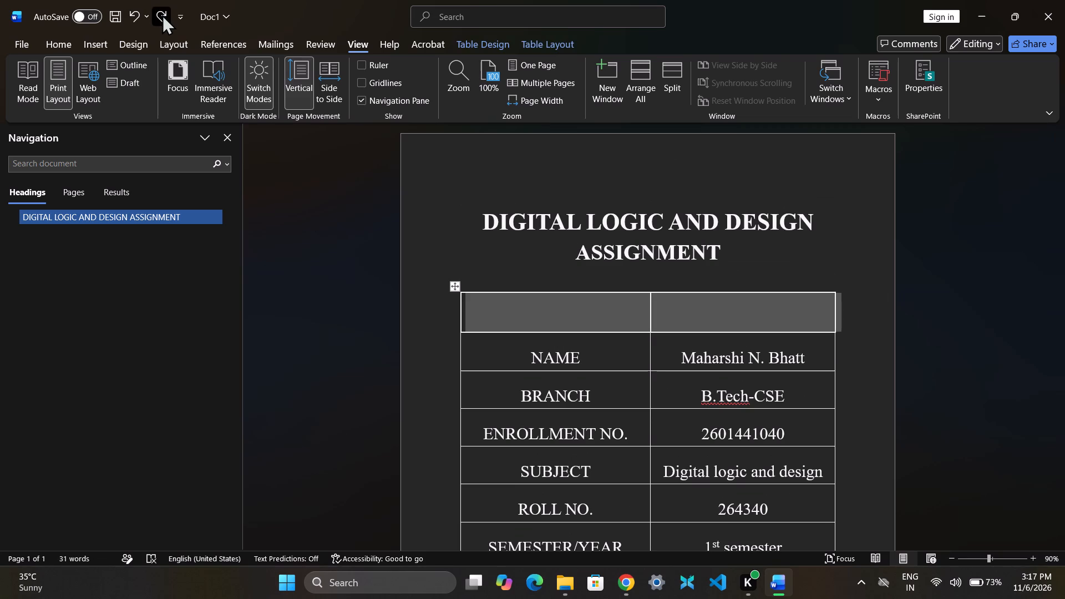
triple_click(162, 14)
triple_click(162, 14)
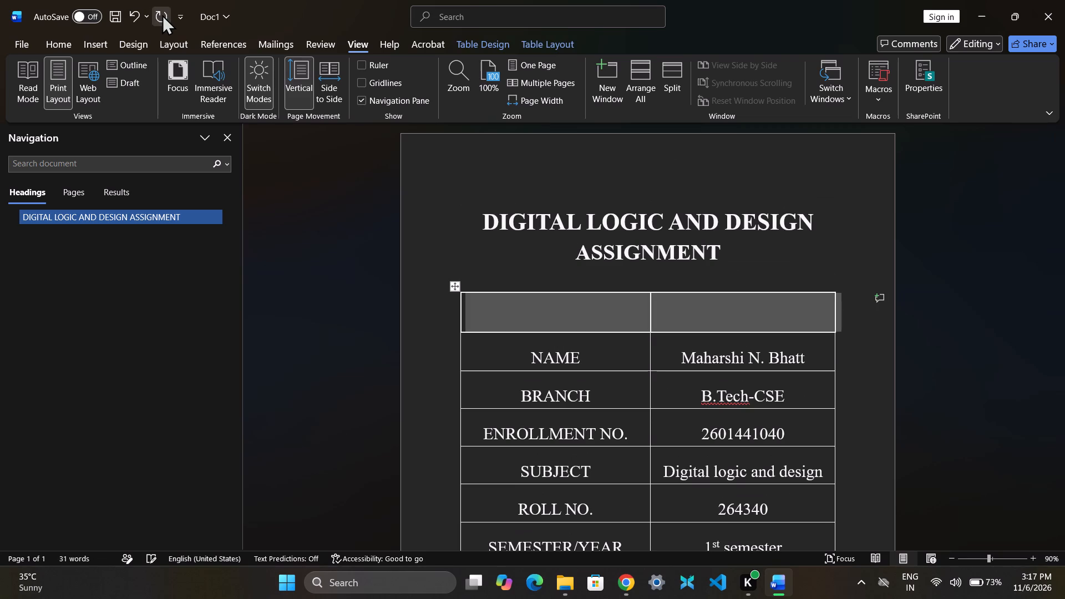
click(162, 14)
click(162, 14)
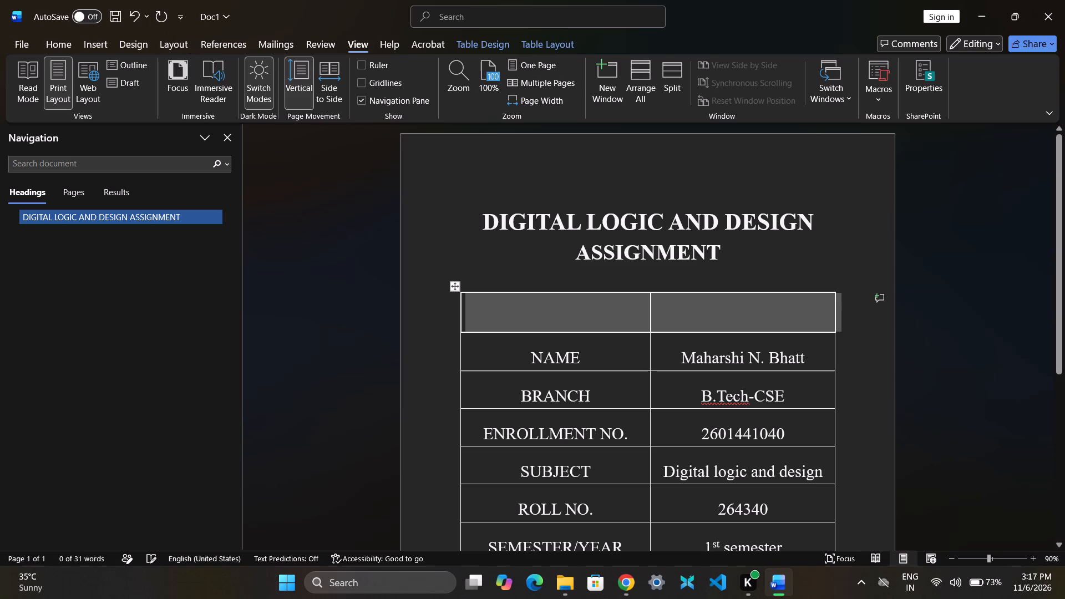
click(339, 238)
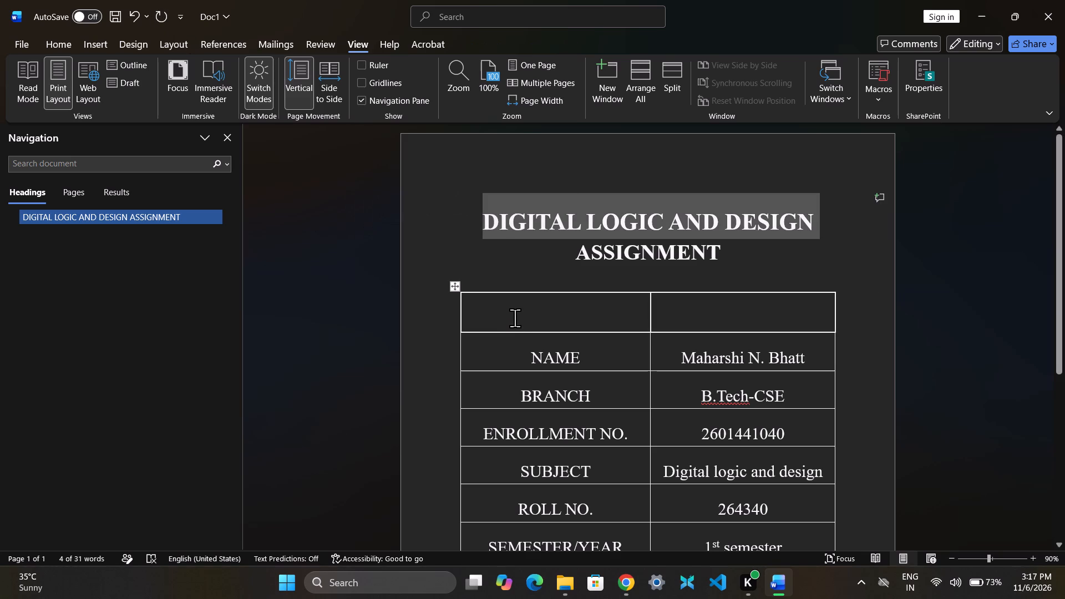
Cut the empty row above NAME from the student details table.
click(515, 318)
click(454, 308)
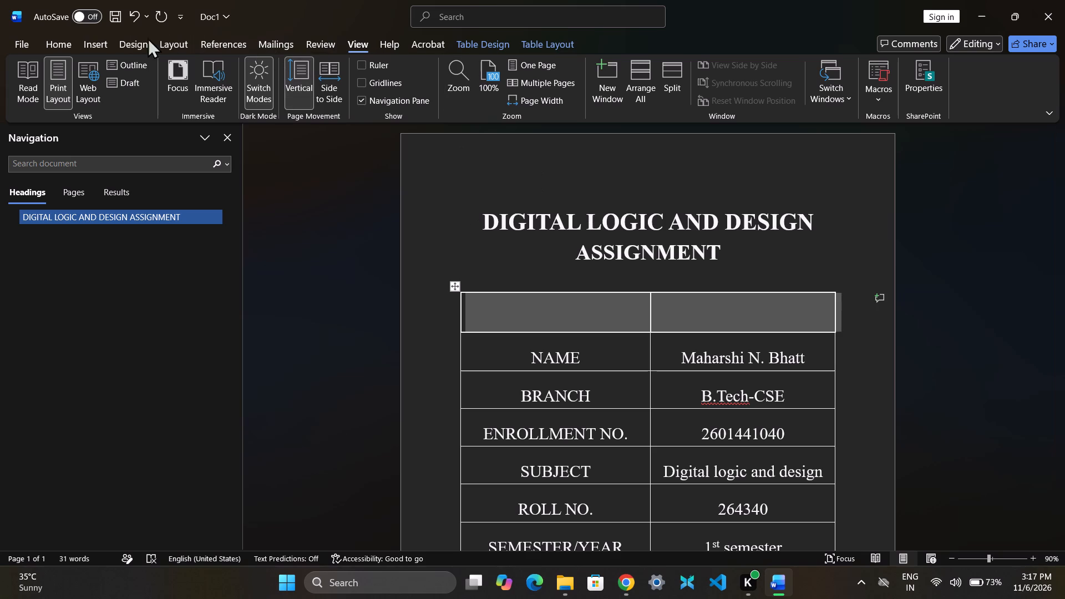
click(128, 43)
click(98, 43)
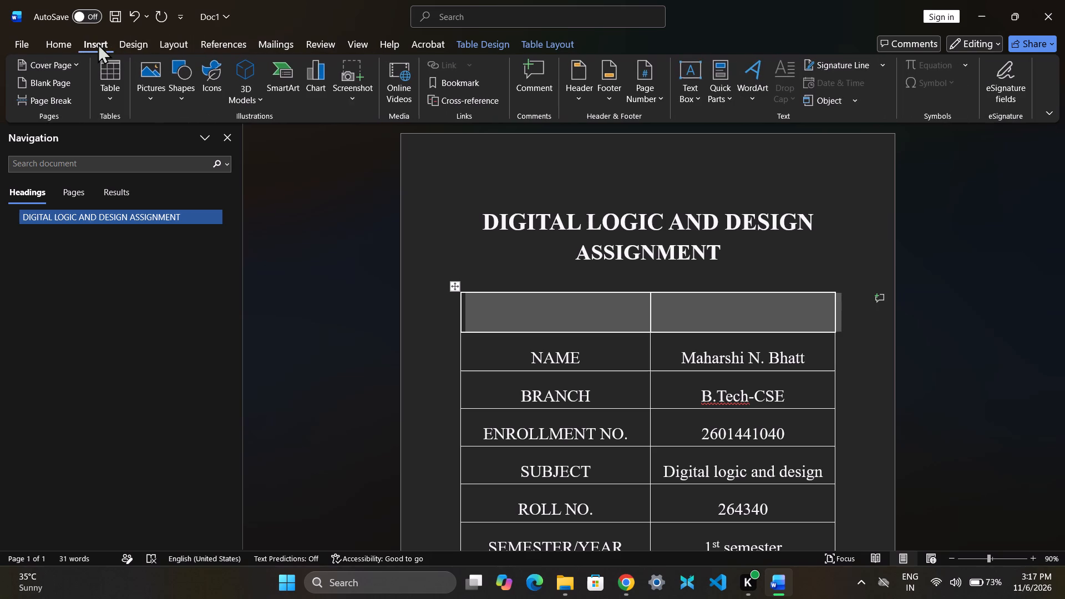
click(58, 43)
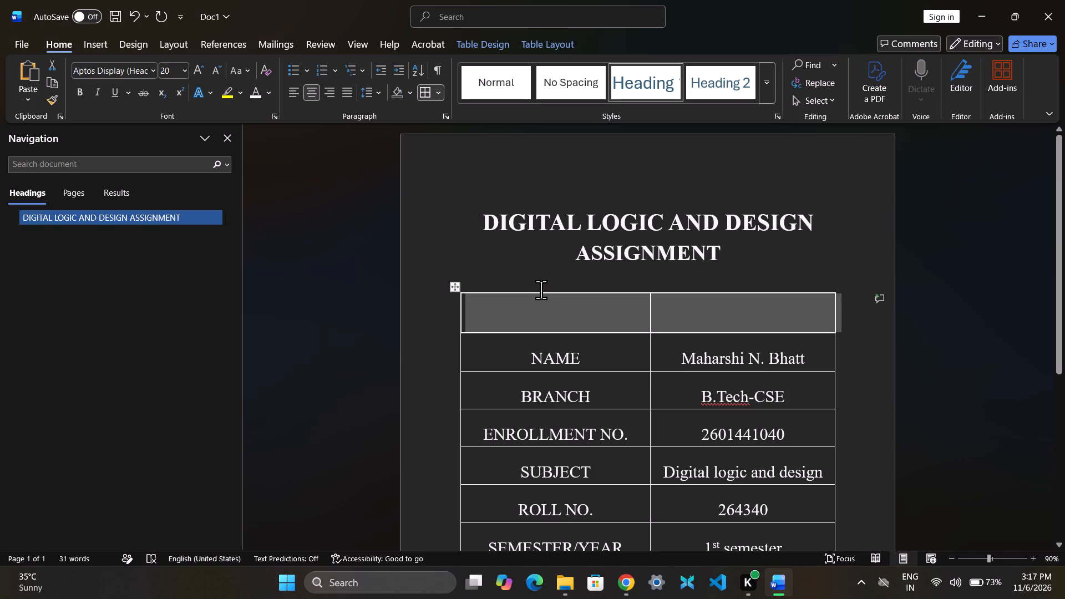
right_click(535, 307)
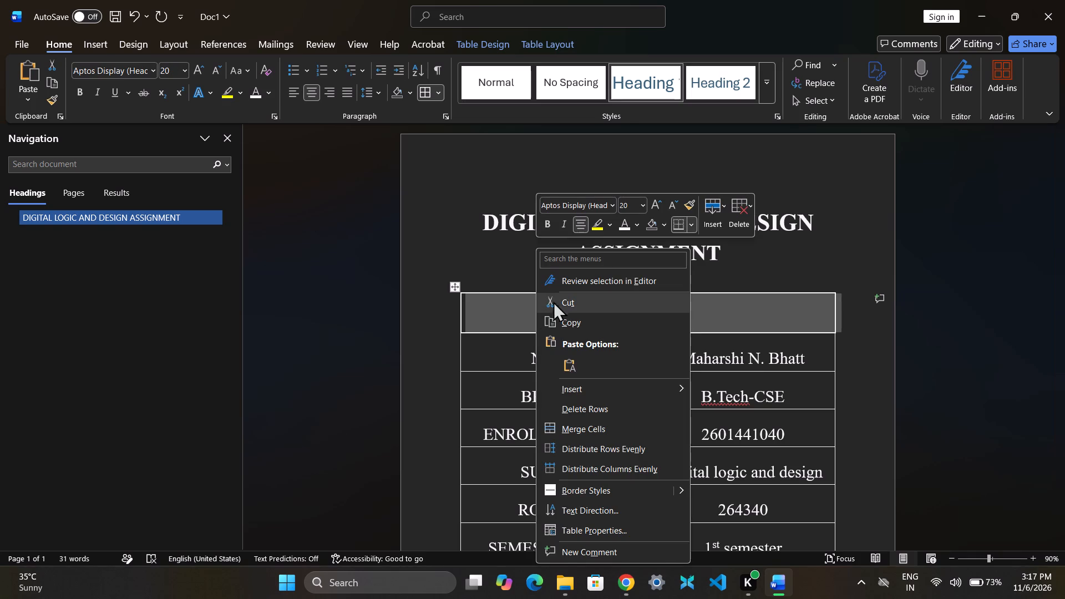
click(562, 296)
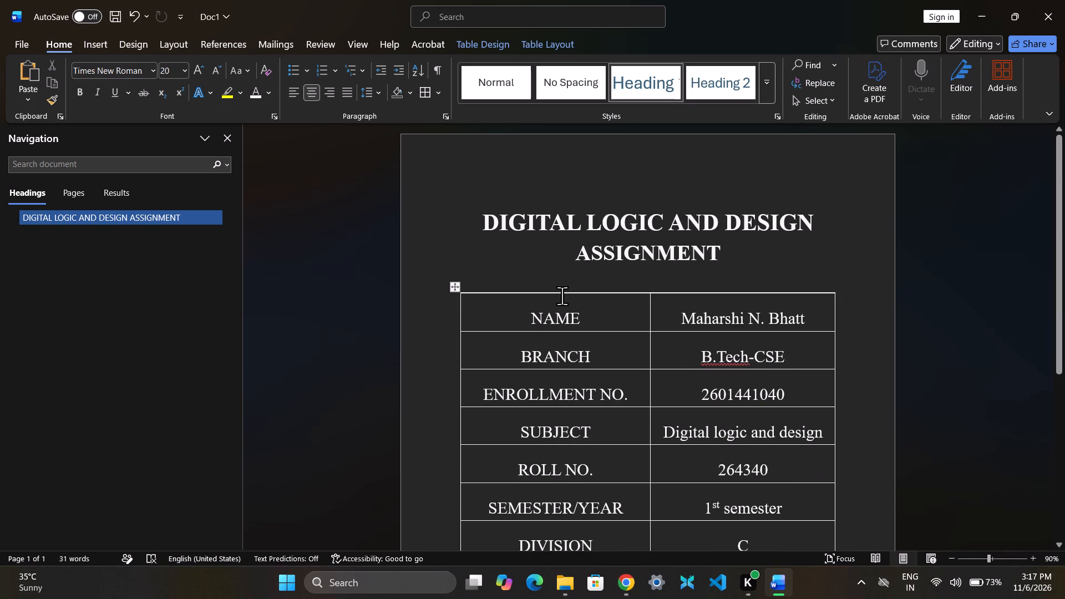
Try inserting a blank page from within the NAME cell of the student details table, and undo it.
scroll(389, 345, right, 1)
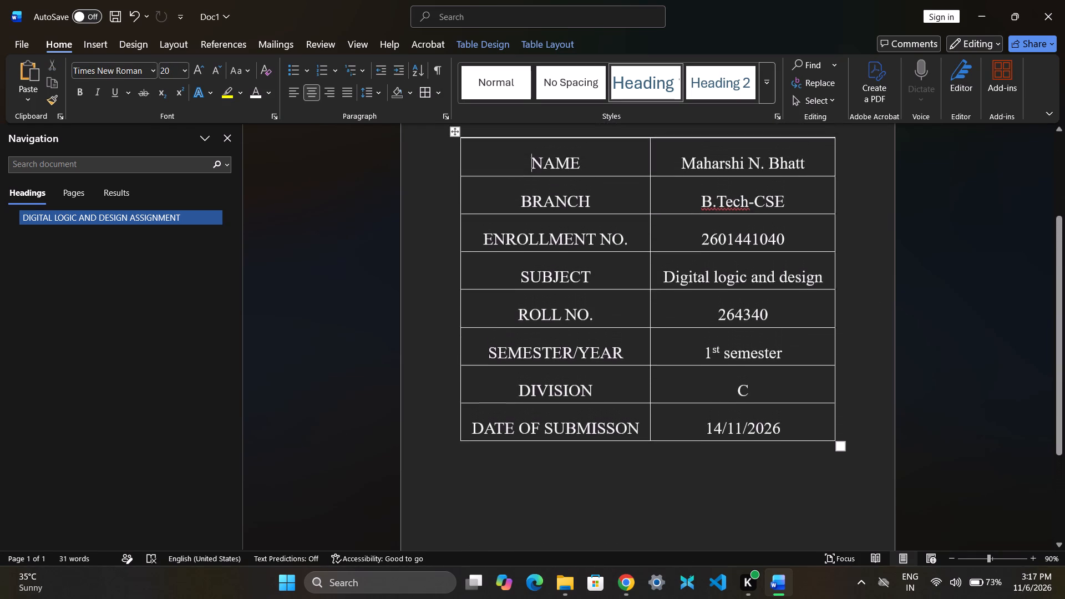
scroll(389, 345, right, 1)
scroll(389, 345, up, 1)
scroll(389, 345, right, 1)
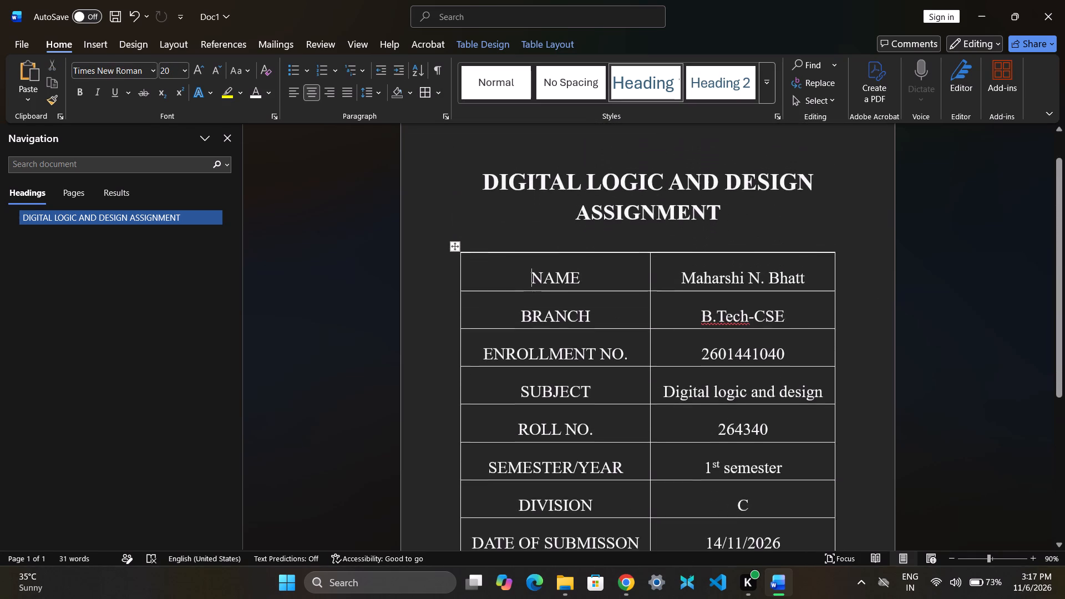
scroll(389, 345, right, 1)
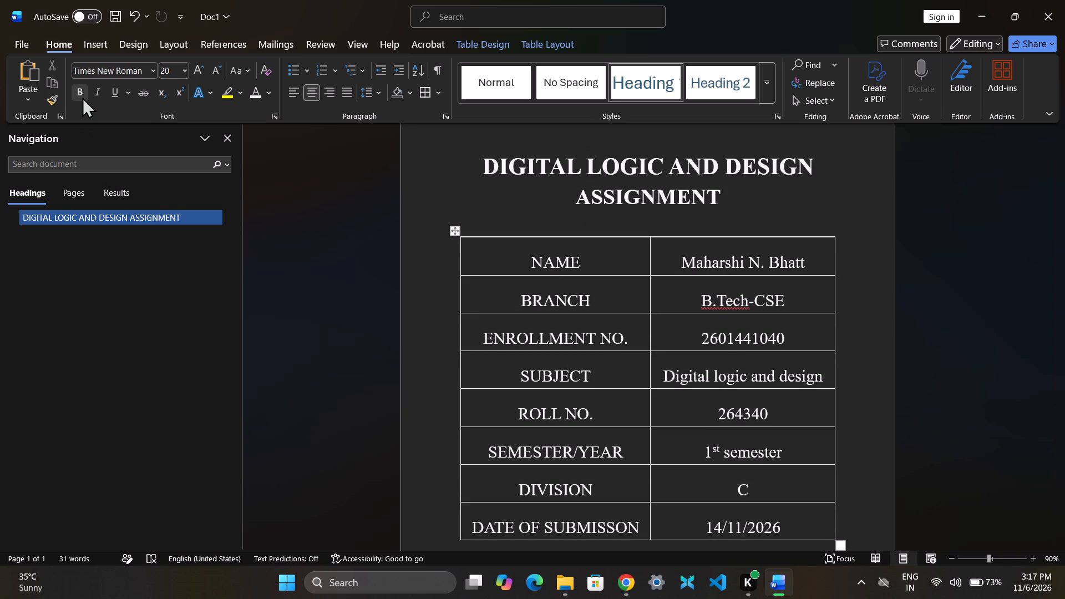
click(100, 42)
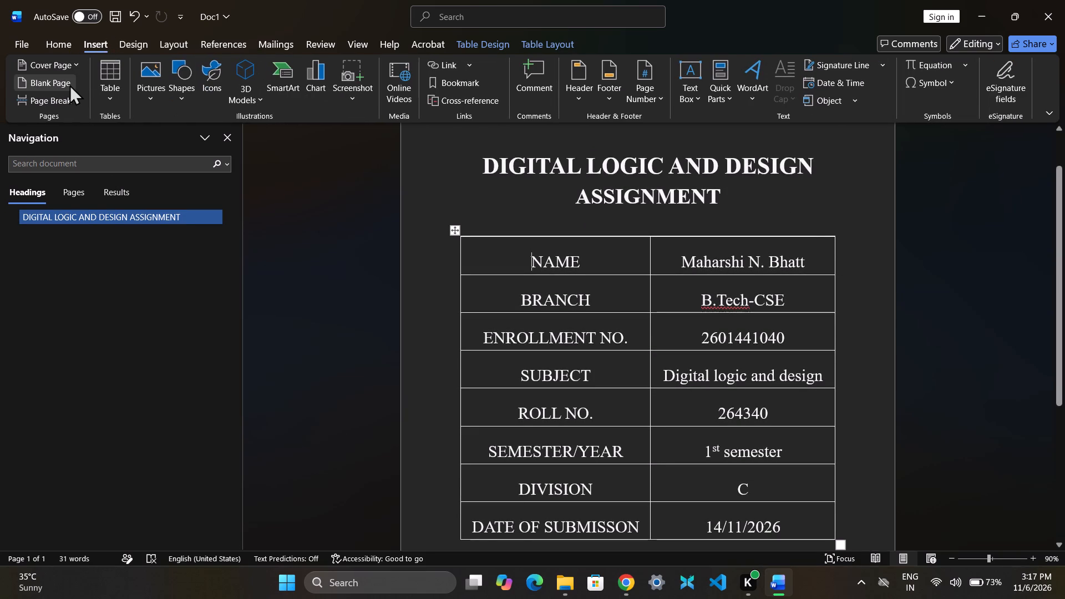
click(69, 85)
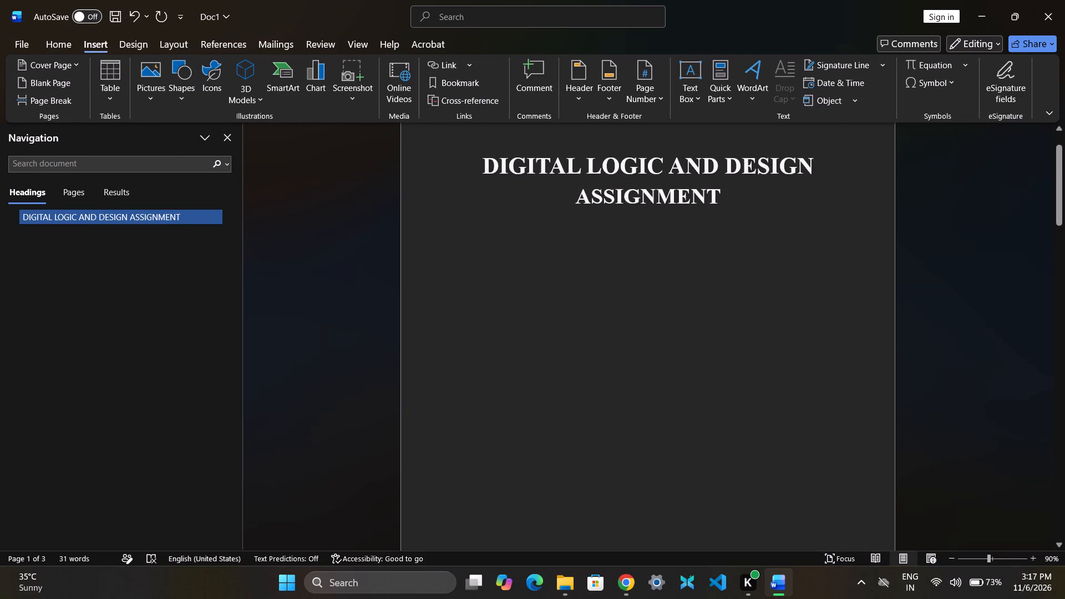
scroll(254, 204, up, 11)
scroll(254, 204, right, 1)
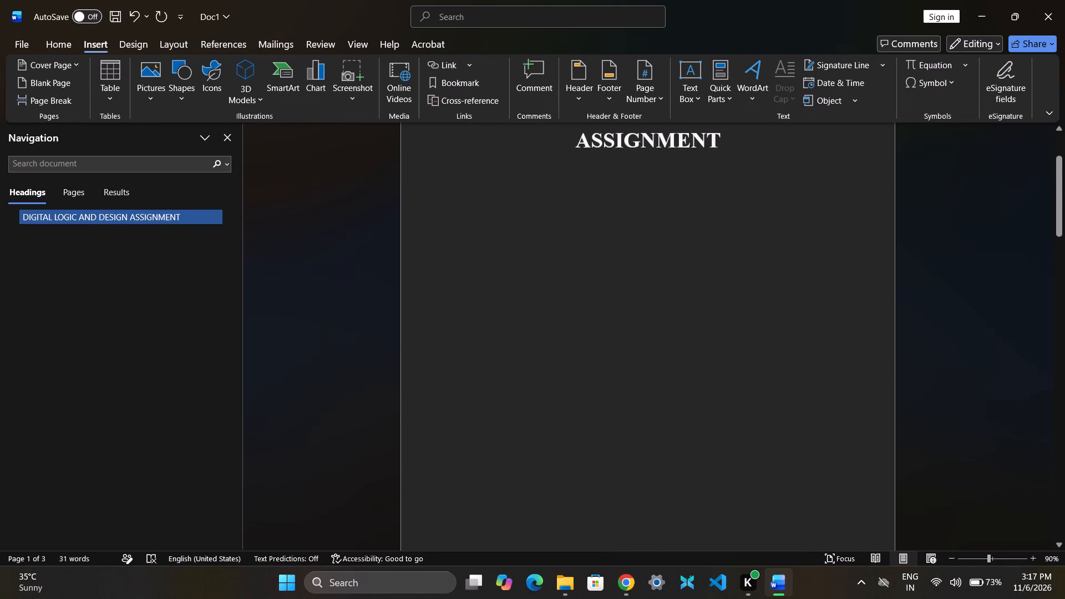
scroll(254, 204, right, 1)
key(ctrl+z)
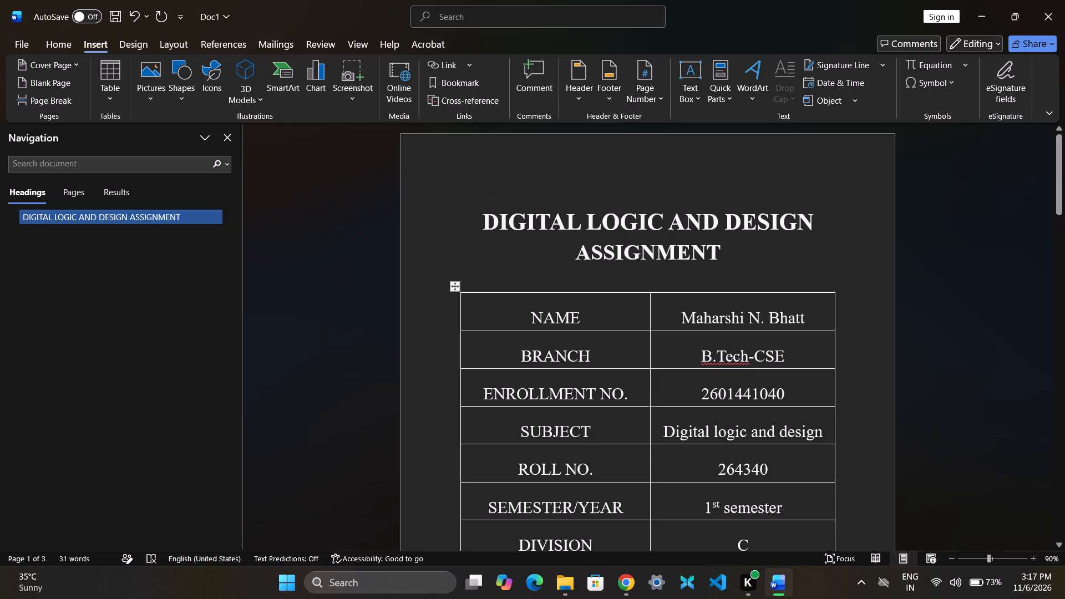
Insert seven blank pages after the student details table.
click(875, 332)
scroll(875, 332, down, 11)
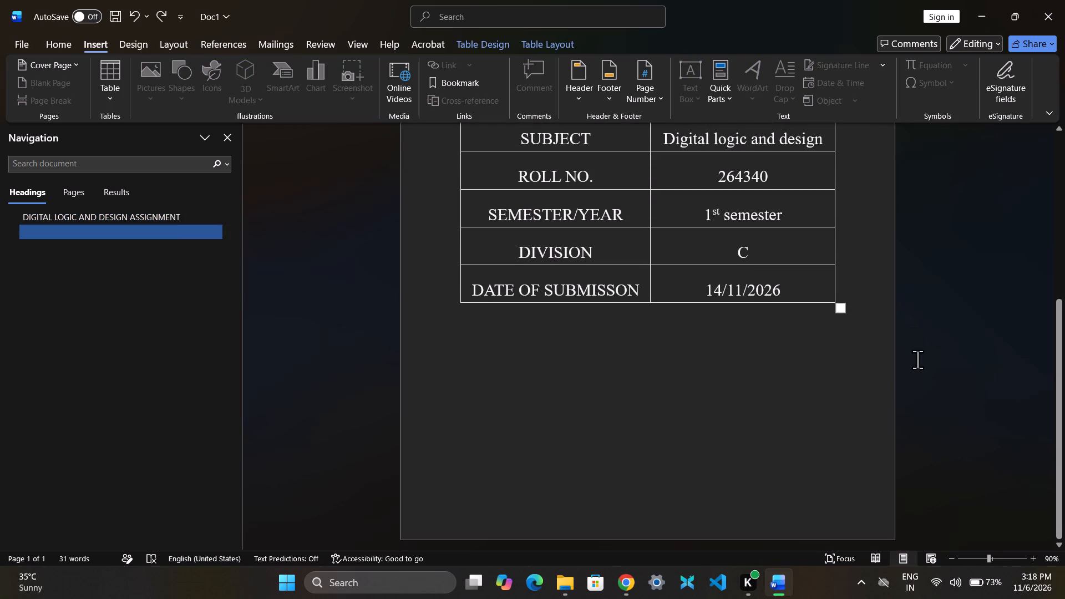
click(872, 372)
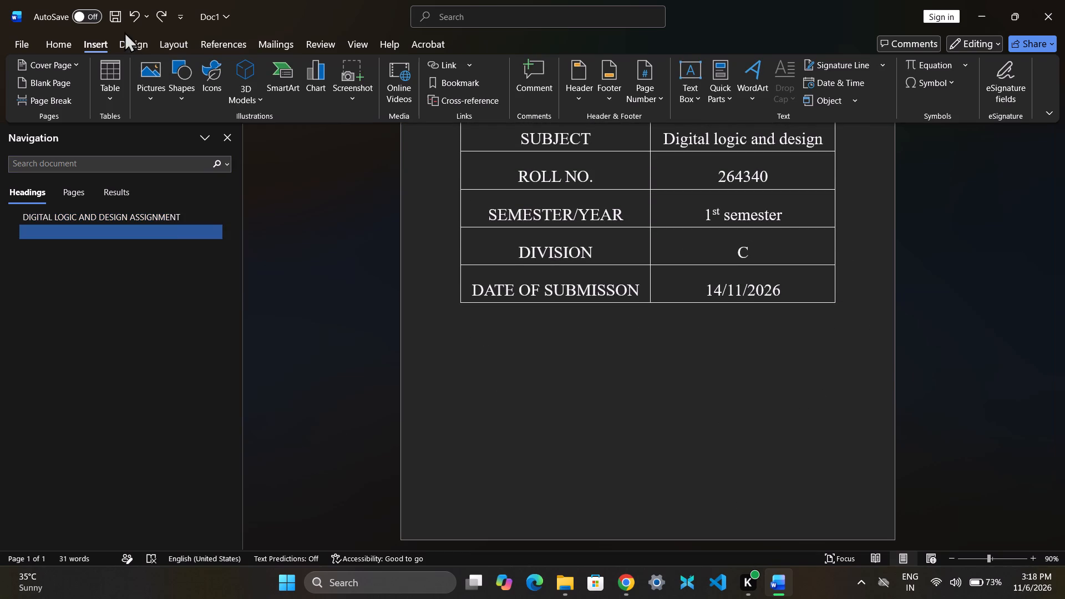
click(66, 77)
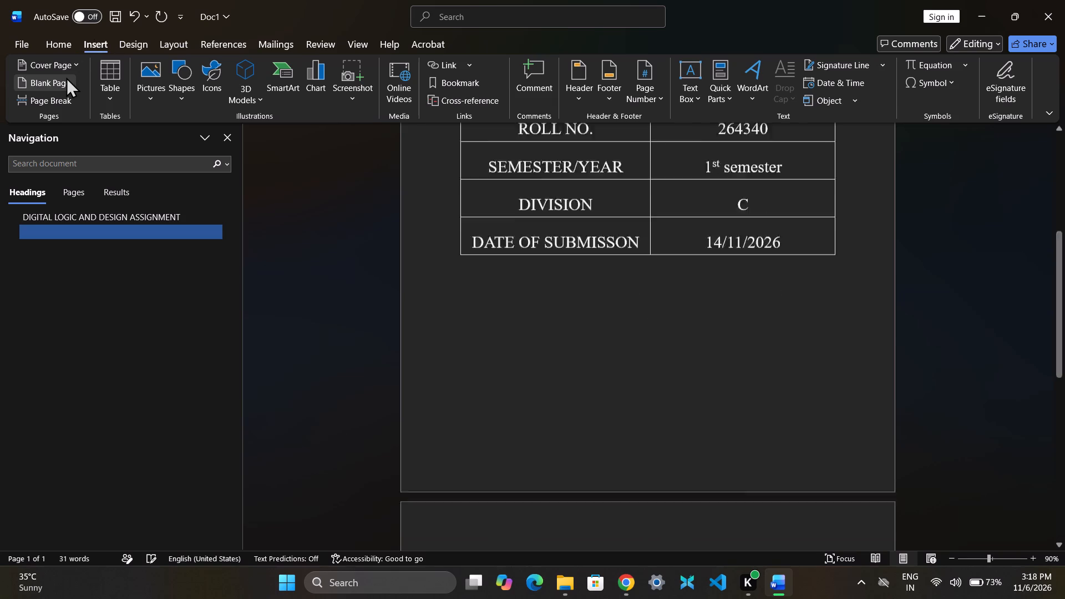
click(43, 75)
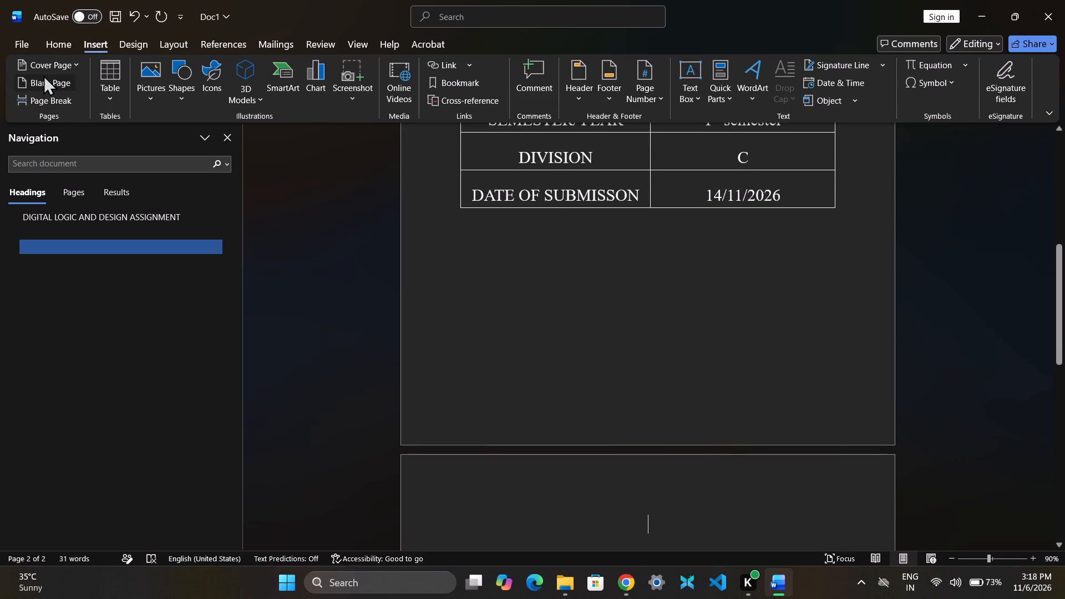
triple_click(43, 75)
double_click(43, 75)
drag(43, 75, 47, 109)
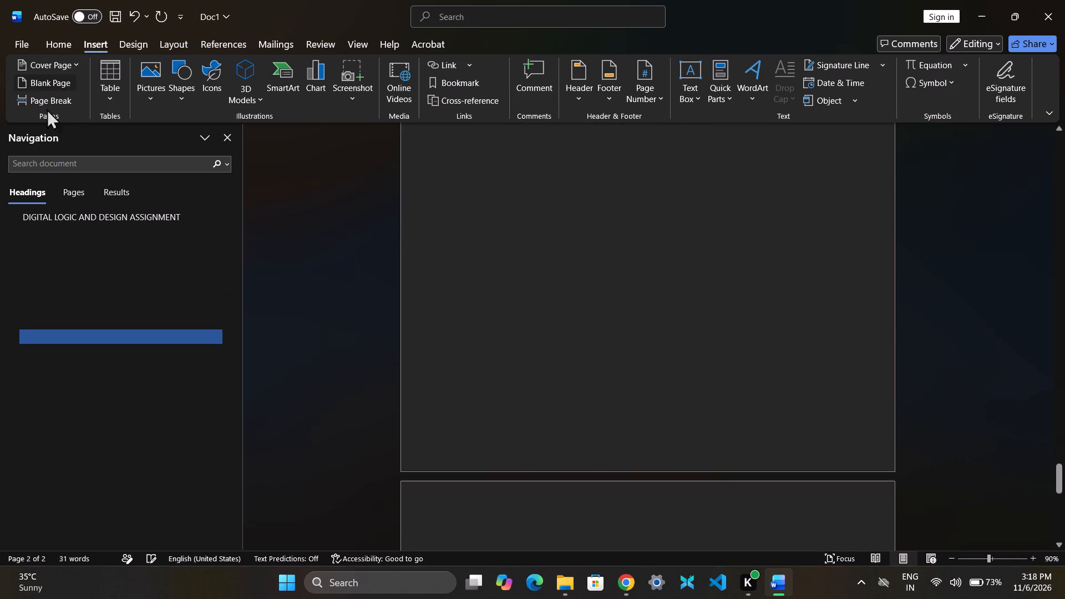
Review the document's pages as thumbnails, return to the first page and zoom out to examine the whole cover page.
drag(47, 109, 75, 189)
click(75, 189)
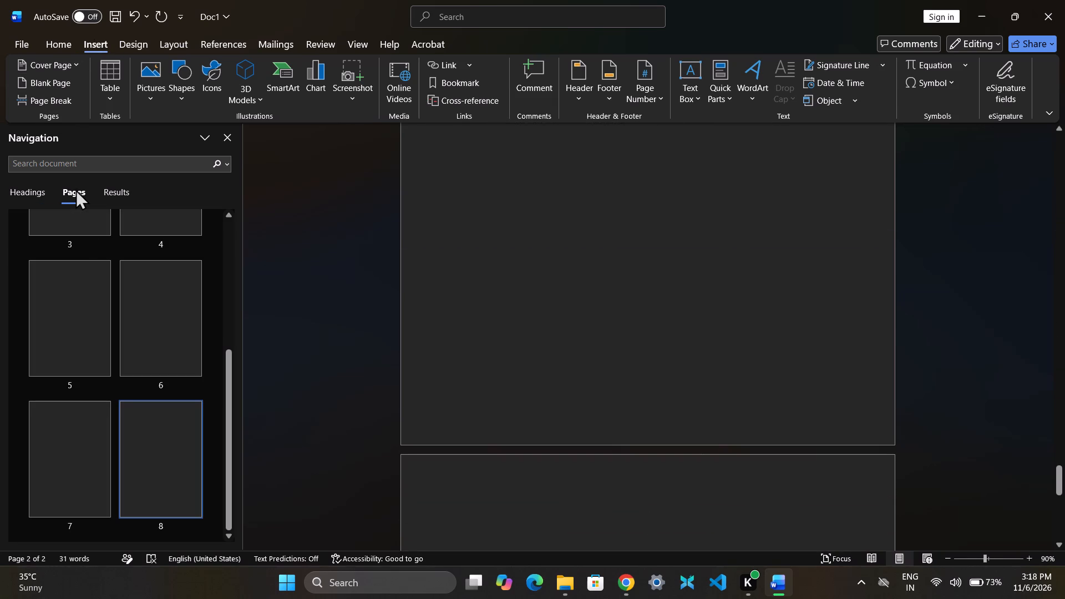
scroll(85, 270, up, 5)
click(132, 267)
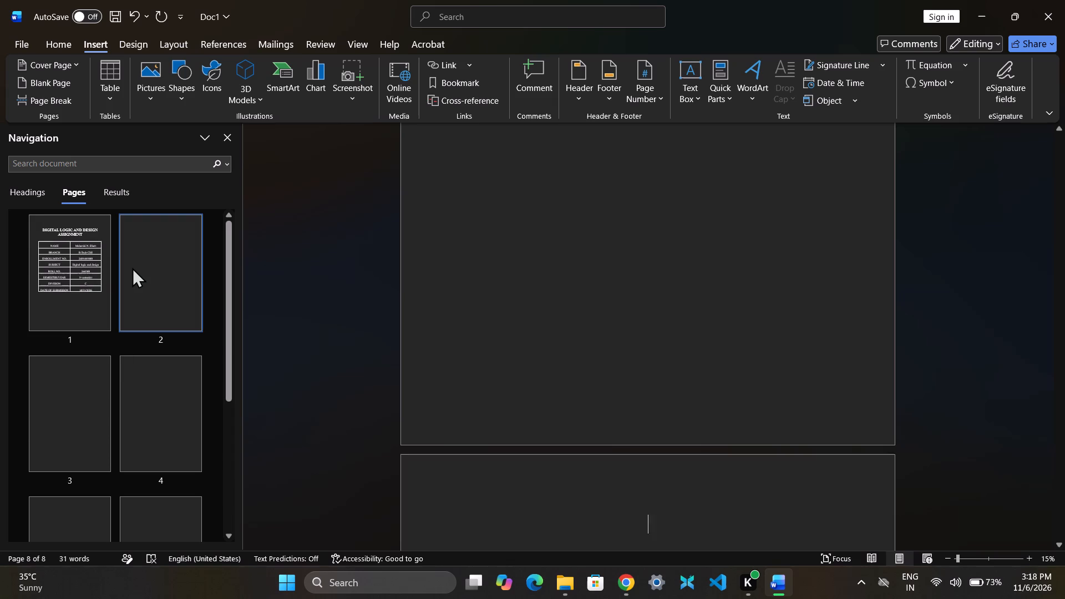
scroll(510, 304, up, 2)
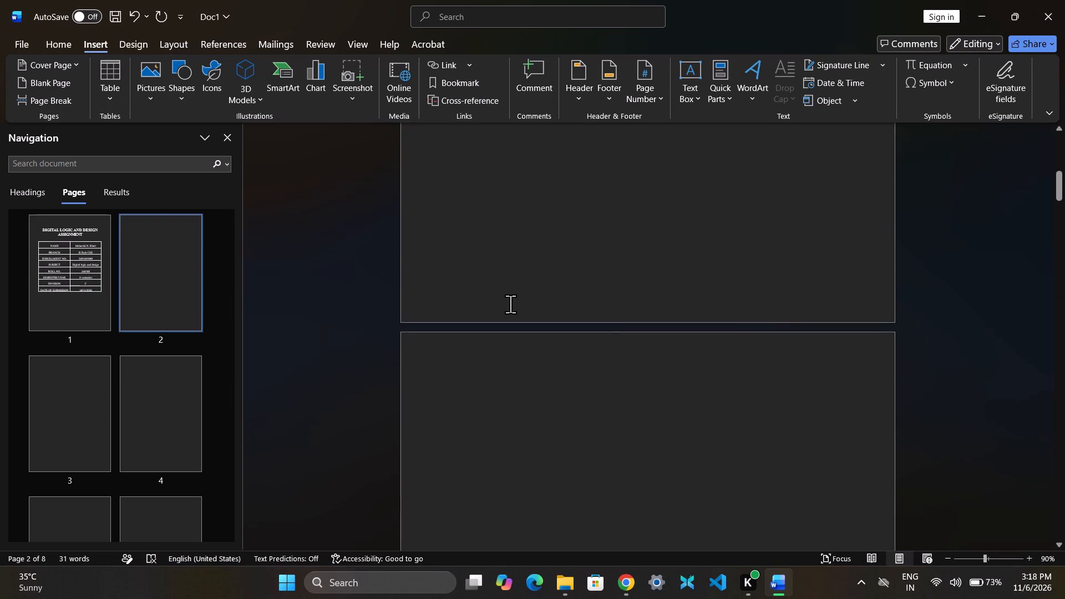
scroll(510, 304, up, 3)
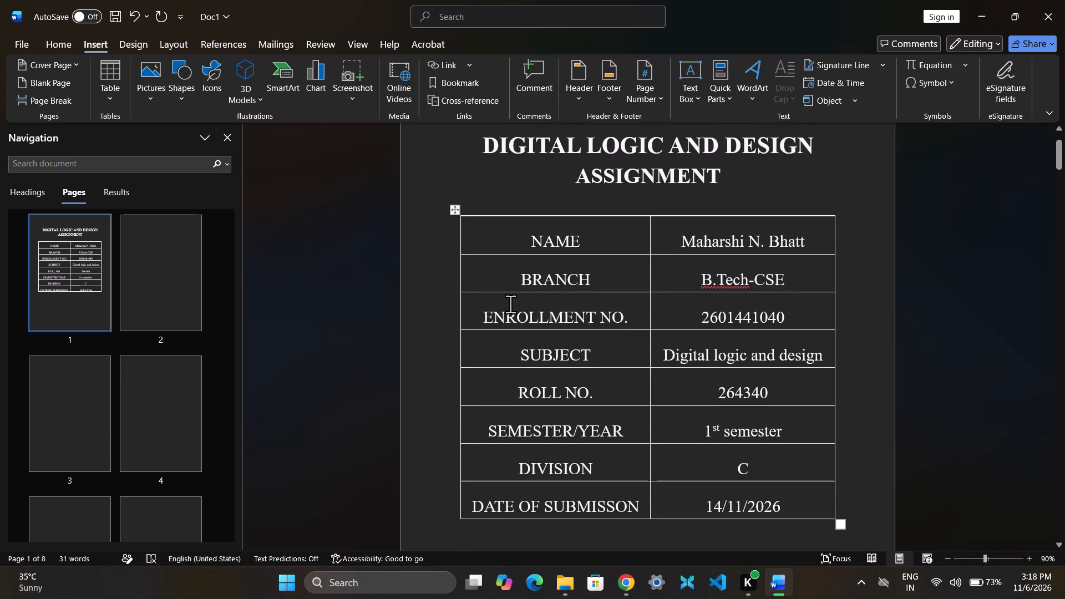
click(946, 560)
click(946, 560)
double_click(946, 560)
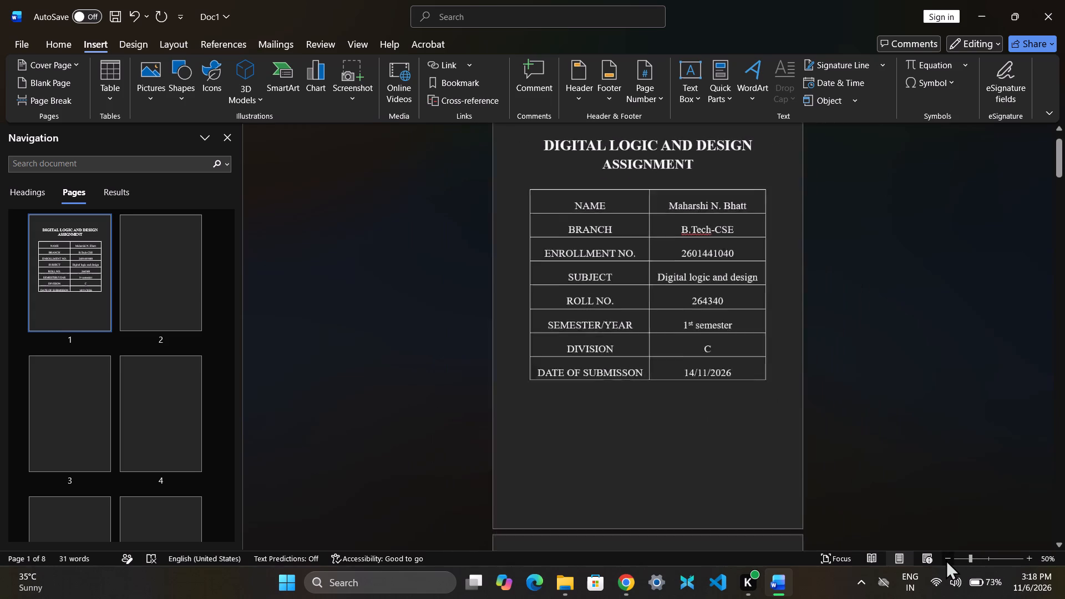
scroll(920, 455, up, 1)
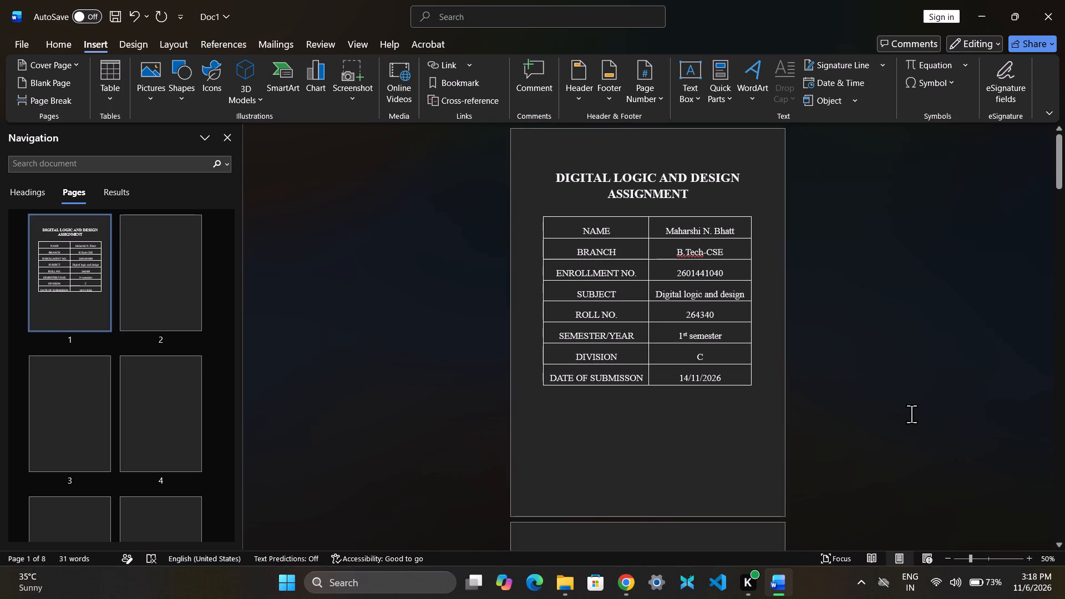
Add two empty lines between the assignment title and the student details table.
click(706, 200)
key(Return)
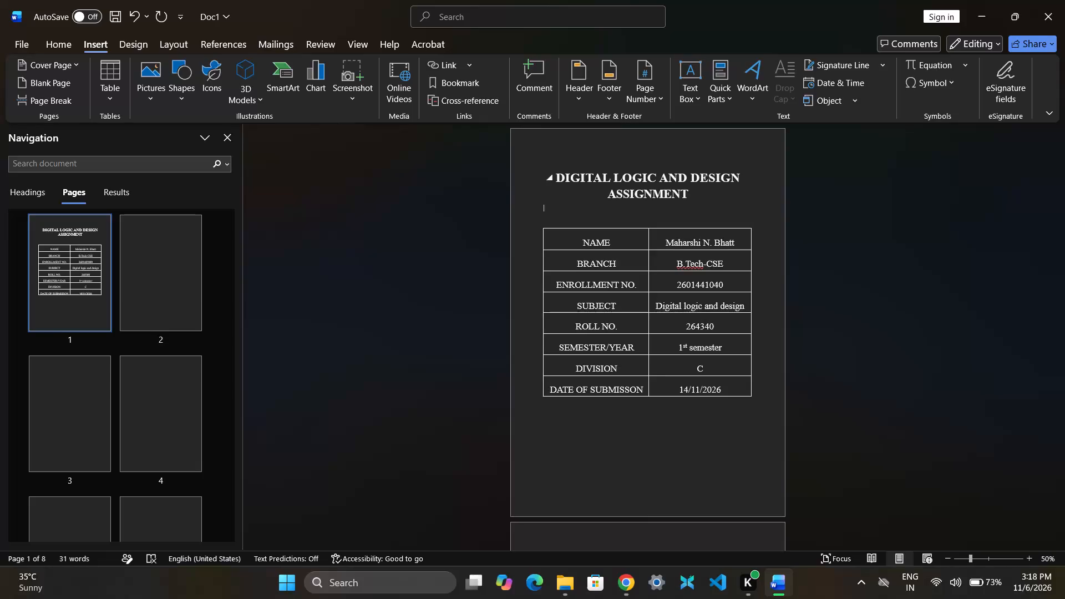
key(Return)
click(464, 225)
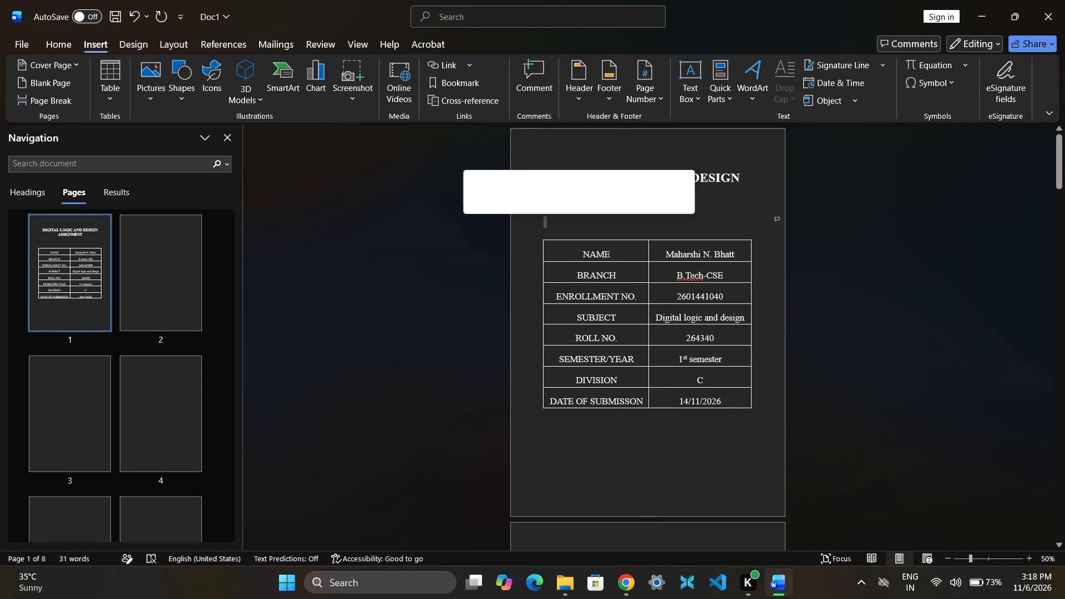
click(464, 225)
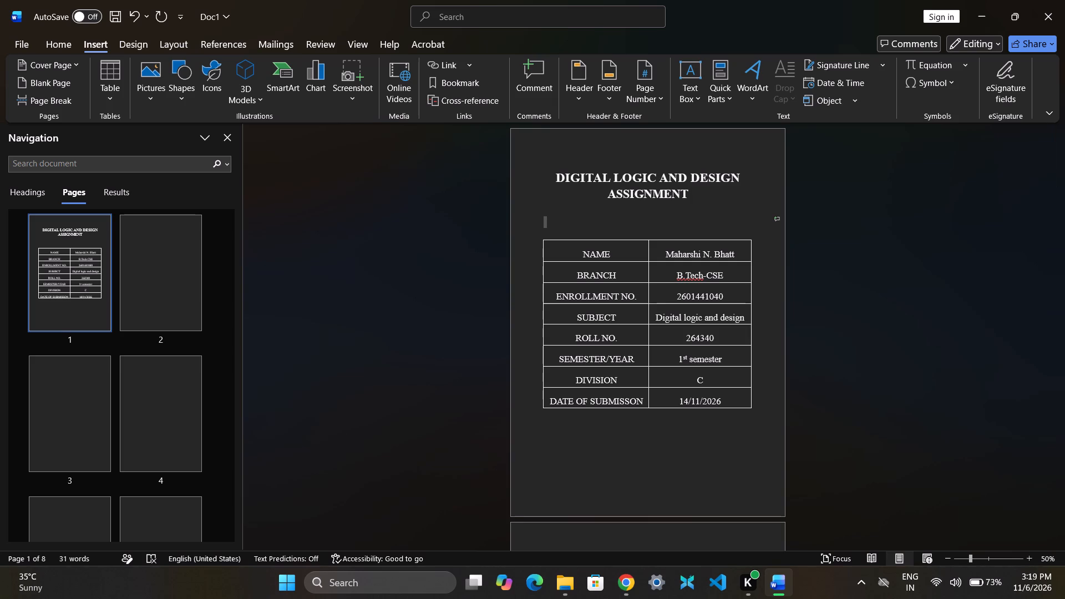
Increase the font size of the whole DIGITAL LOGIC AND DESIGN ASSIGNMENT title.
click(1032, 560)
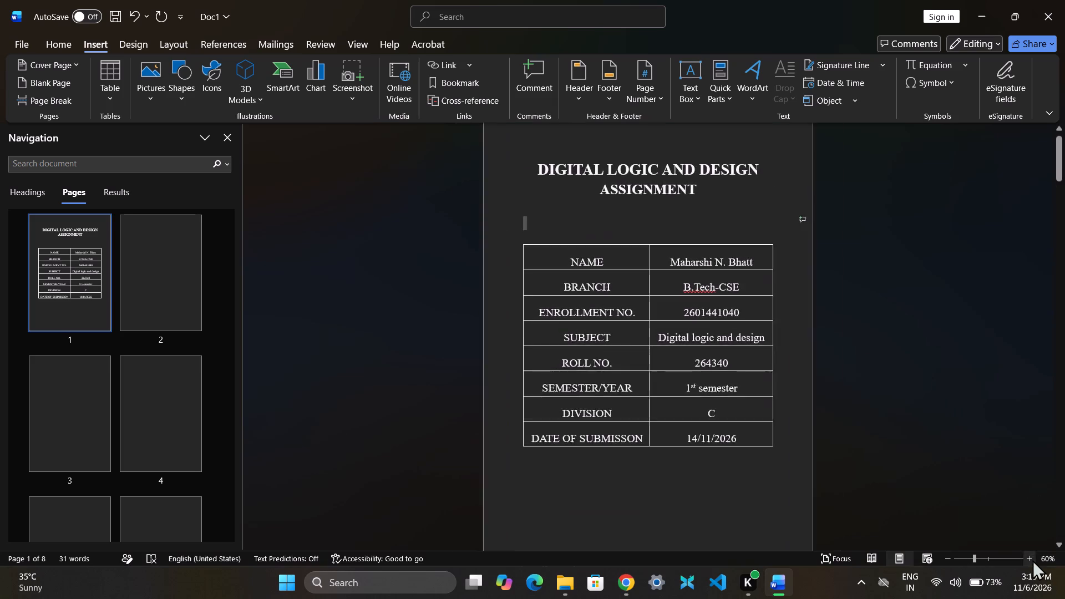
click(1032, 560)
drag(524, 161, 697, 194)
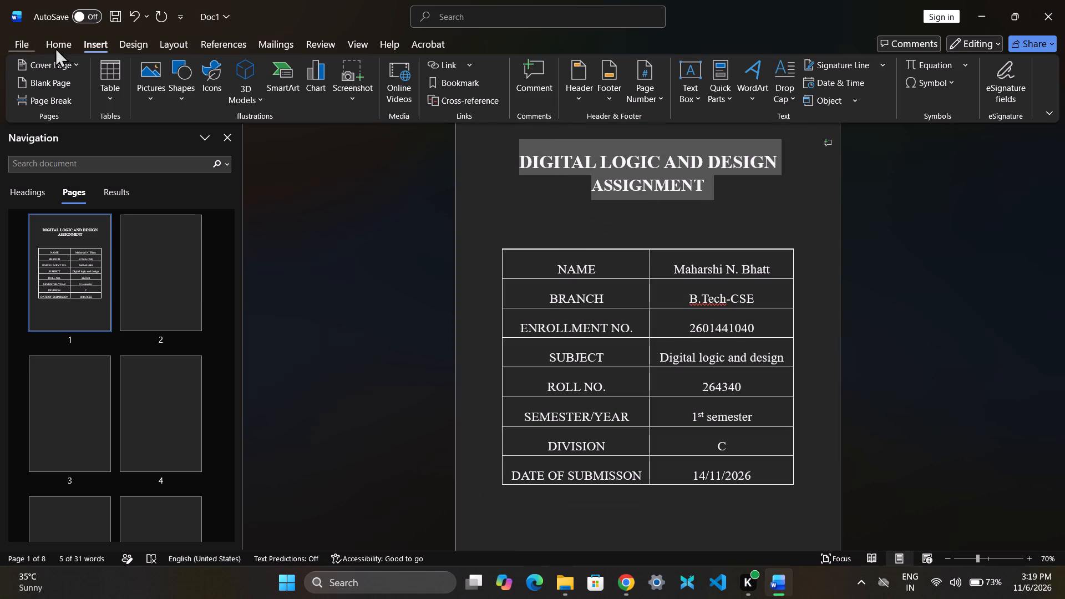
click(59, 49)
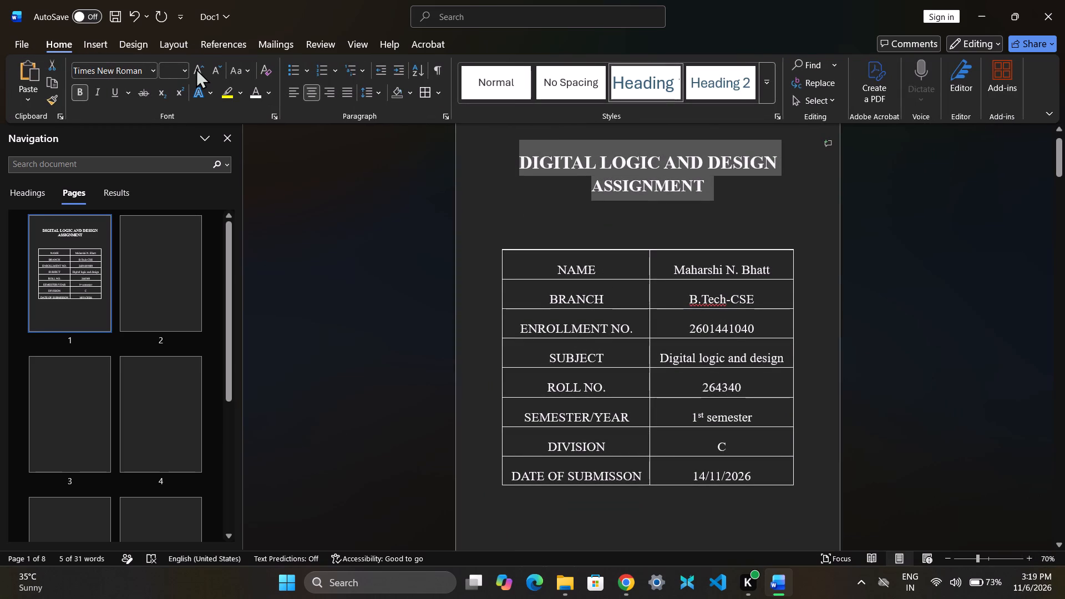
click(196, 68)
click(196, 68)
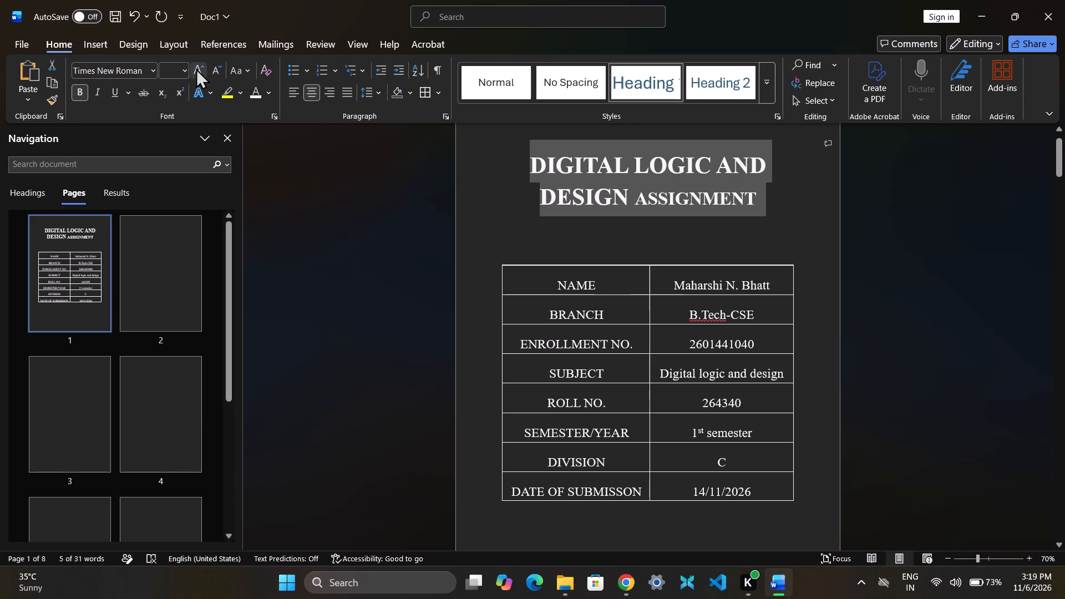
click(216, 65)
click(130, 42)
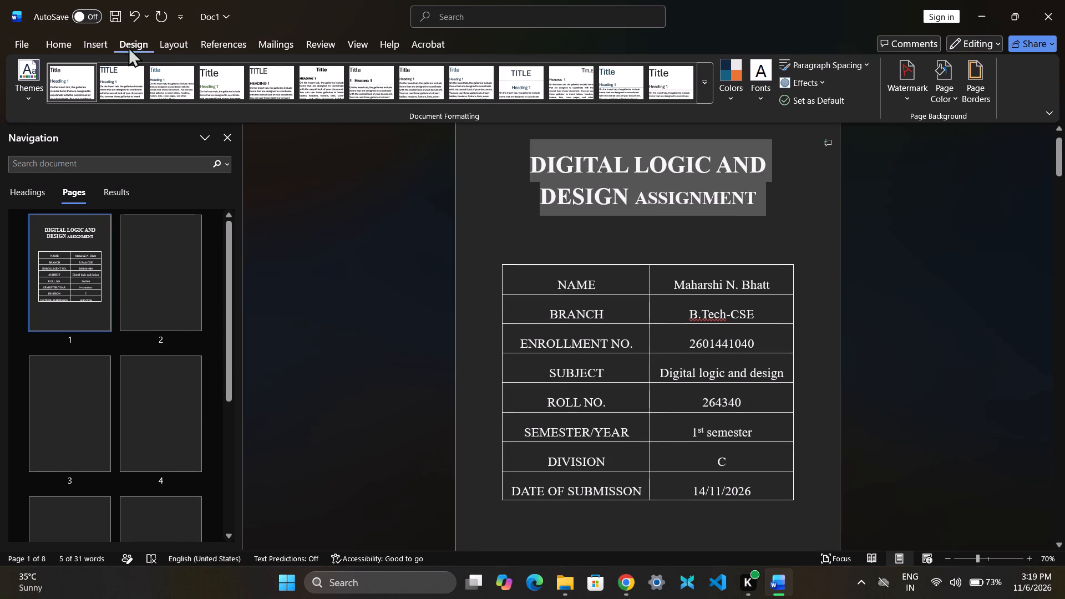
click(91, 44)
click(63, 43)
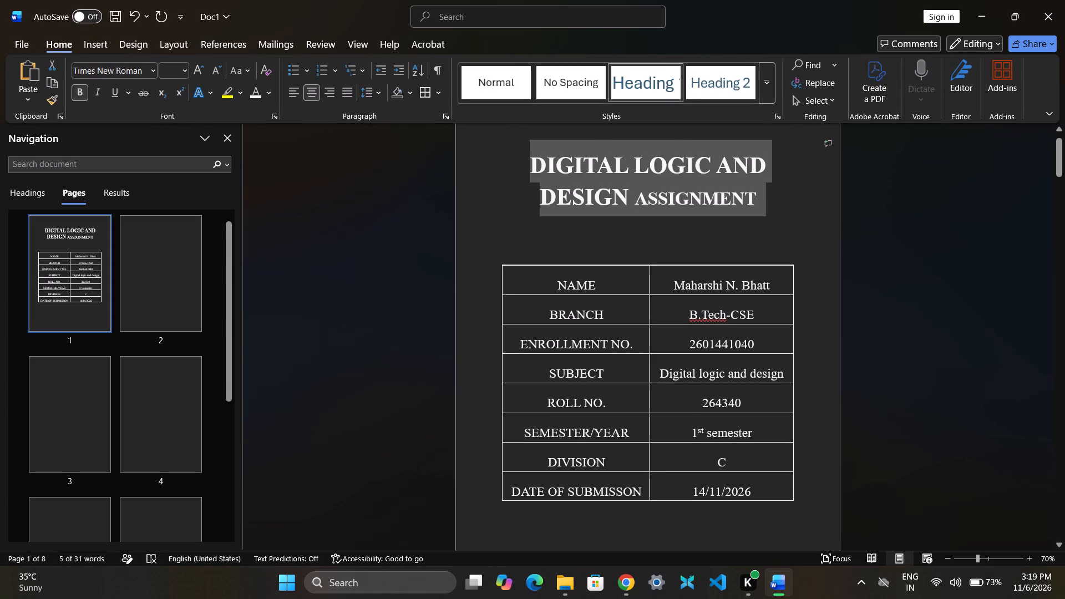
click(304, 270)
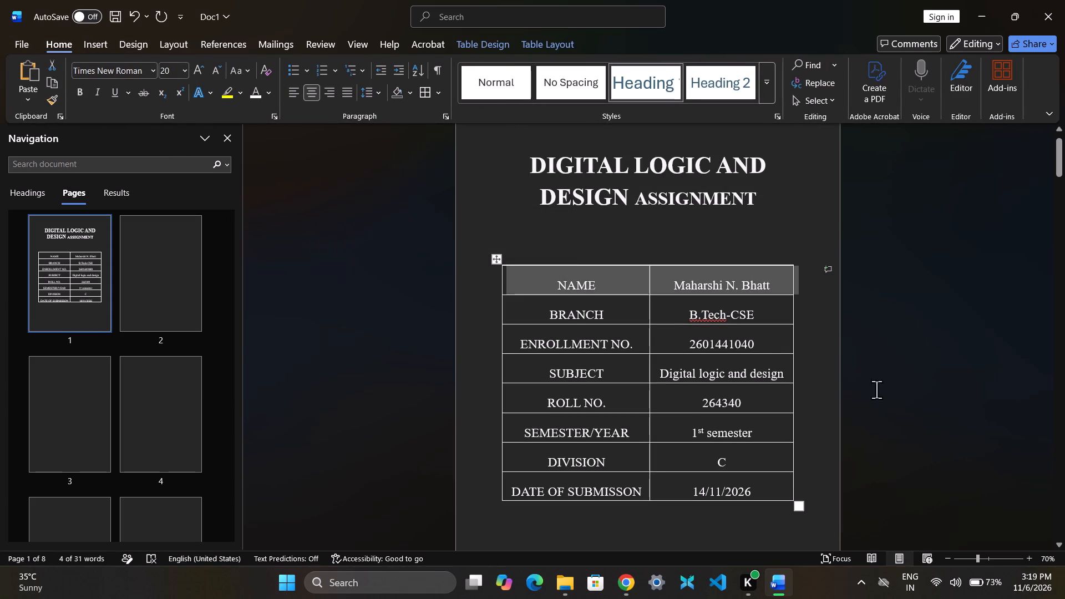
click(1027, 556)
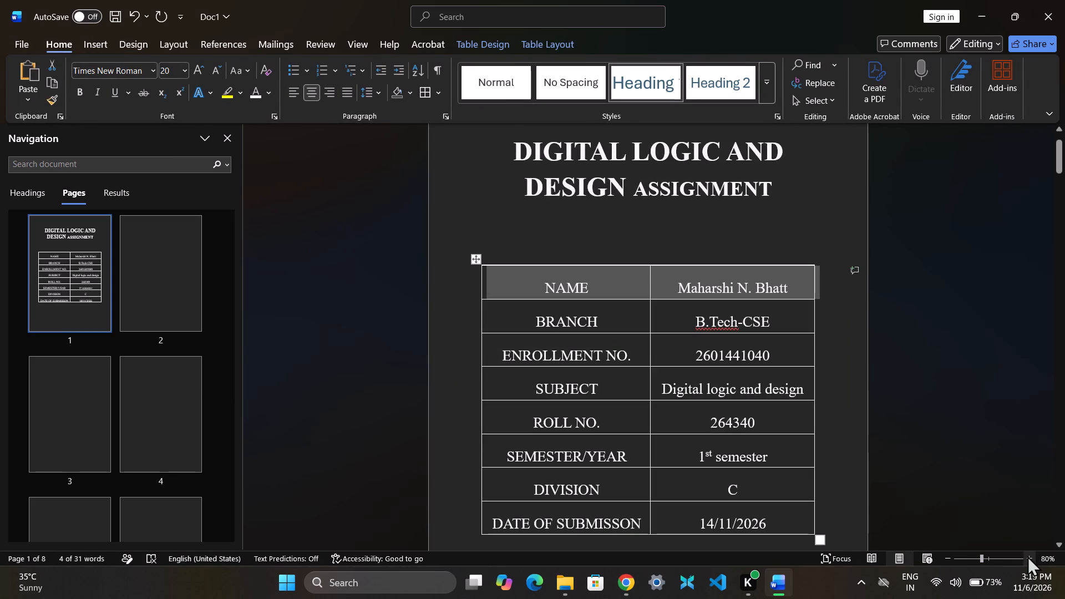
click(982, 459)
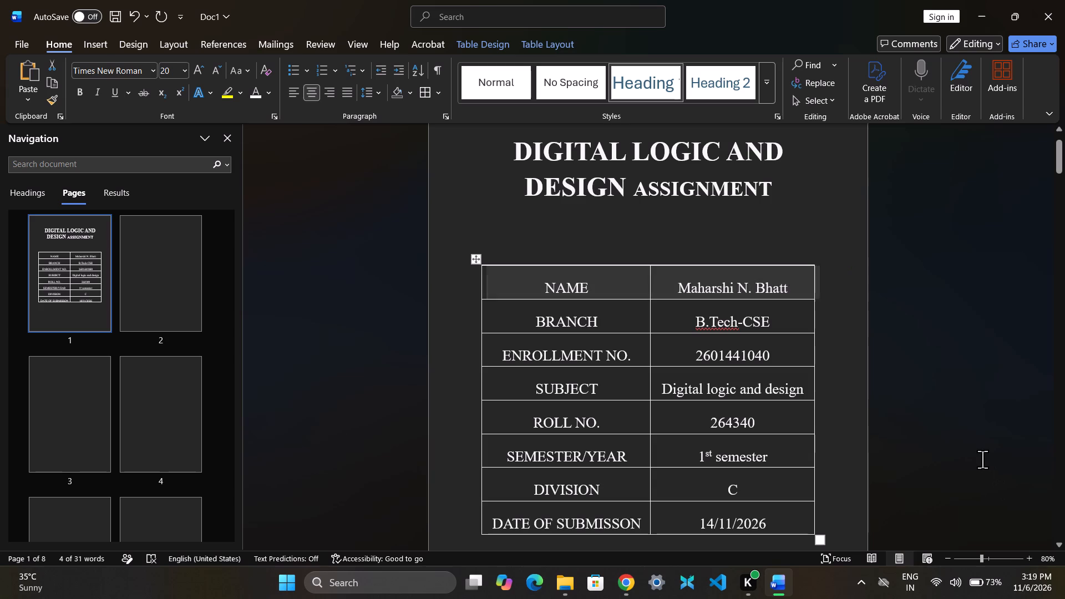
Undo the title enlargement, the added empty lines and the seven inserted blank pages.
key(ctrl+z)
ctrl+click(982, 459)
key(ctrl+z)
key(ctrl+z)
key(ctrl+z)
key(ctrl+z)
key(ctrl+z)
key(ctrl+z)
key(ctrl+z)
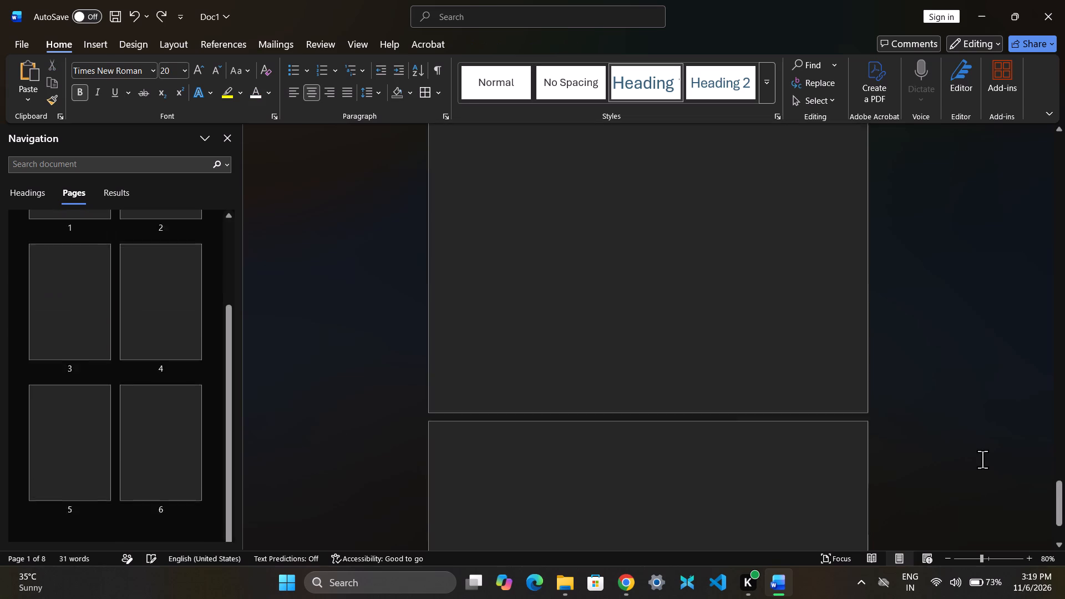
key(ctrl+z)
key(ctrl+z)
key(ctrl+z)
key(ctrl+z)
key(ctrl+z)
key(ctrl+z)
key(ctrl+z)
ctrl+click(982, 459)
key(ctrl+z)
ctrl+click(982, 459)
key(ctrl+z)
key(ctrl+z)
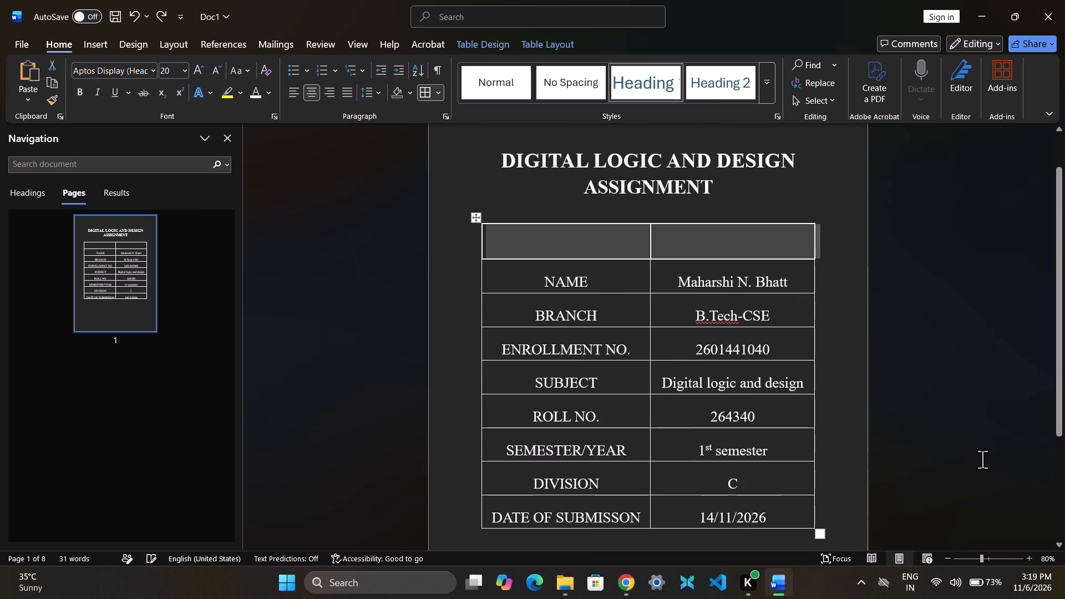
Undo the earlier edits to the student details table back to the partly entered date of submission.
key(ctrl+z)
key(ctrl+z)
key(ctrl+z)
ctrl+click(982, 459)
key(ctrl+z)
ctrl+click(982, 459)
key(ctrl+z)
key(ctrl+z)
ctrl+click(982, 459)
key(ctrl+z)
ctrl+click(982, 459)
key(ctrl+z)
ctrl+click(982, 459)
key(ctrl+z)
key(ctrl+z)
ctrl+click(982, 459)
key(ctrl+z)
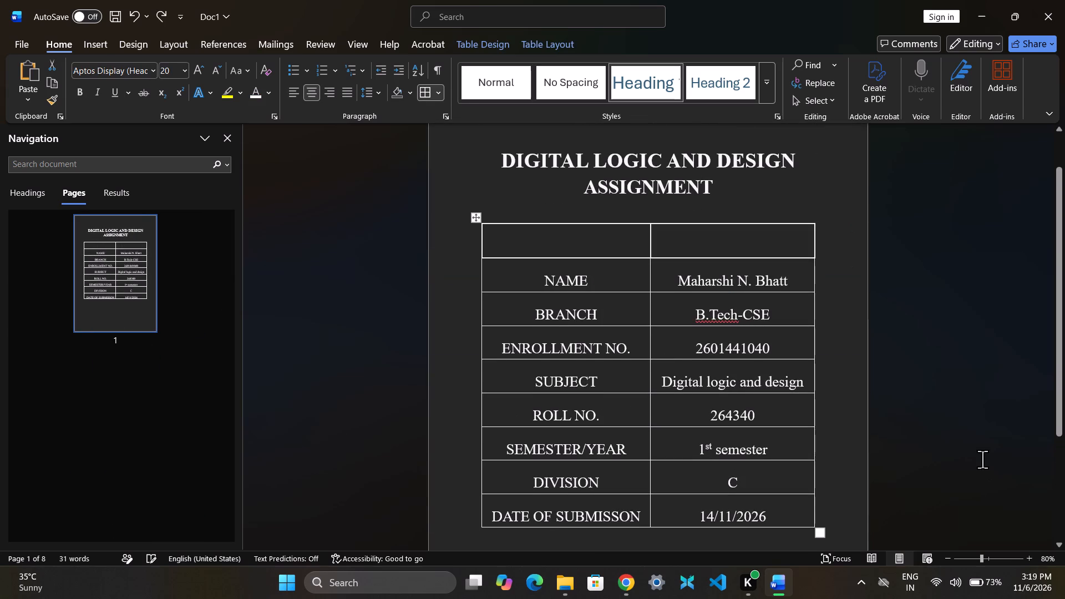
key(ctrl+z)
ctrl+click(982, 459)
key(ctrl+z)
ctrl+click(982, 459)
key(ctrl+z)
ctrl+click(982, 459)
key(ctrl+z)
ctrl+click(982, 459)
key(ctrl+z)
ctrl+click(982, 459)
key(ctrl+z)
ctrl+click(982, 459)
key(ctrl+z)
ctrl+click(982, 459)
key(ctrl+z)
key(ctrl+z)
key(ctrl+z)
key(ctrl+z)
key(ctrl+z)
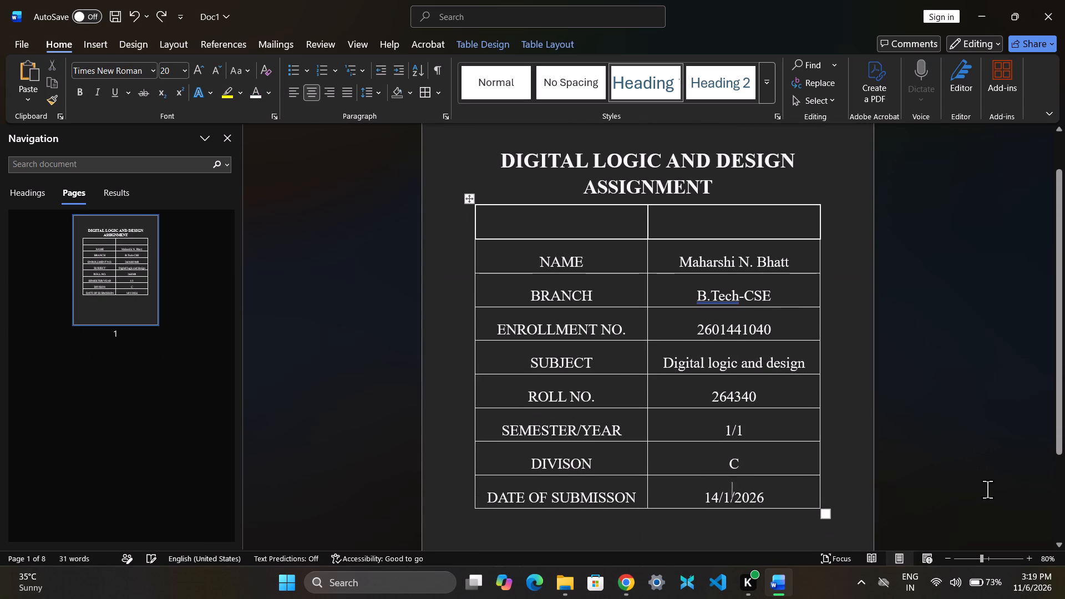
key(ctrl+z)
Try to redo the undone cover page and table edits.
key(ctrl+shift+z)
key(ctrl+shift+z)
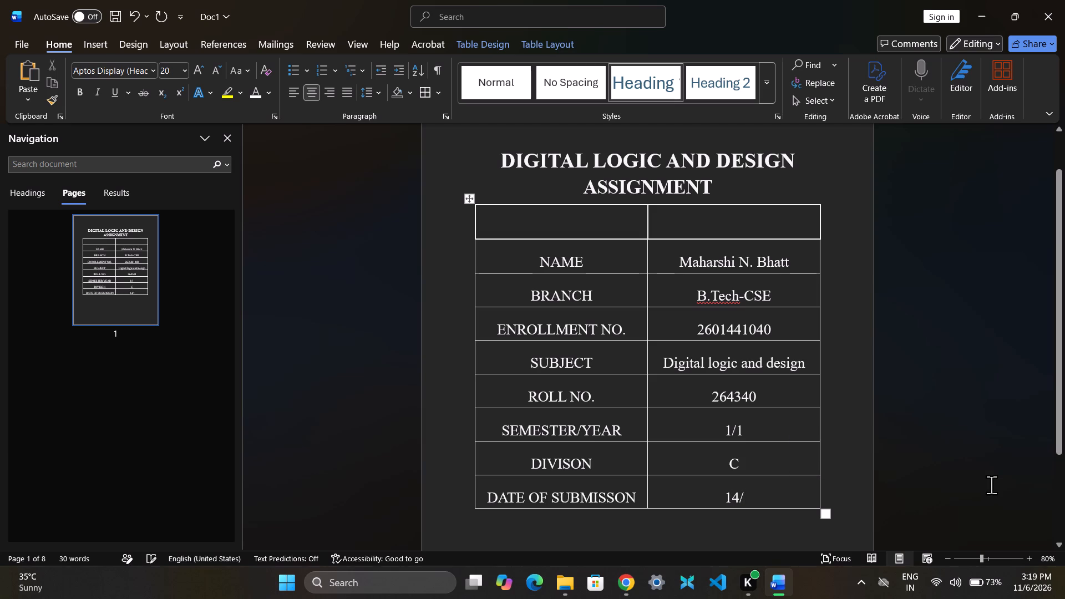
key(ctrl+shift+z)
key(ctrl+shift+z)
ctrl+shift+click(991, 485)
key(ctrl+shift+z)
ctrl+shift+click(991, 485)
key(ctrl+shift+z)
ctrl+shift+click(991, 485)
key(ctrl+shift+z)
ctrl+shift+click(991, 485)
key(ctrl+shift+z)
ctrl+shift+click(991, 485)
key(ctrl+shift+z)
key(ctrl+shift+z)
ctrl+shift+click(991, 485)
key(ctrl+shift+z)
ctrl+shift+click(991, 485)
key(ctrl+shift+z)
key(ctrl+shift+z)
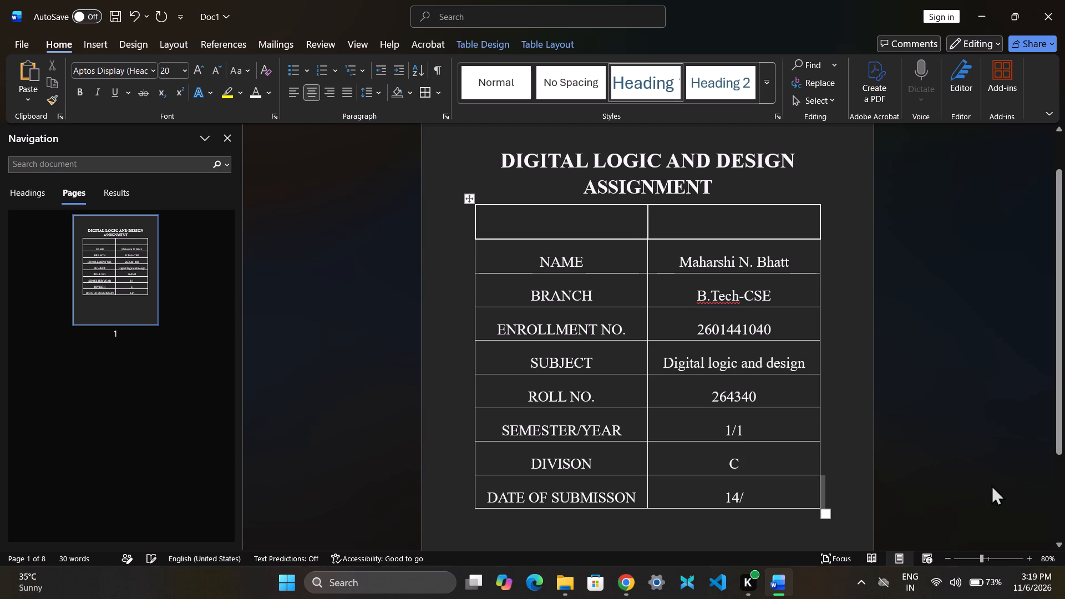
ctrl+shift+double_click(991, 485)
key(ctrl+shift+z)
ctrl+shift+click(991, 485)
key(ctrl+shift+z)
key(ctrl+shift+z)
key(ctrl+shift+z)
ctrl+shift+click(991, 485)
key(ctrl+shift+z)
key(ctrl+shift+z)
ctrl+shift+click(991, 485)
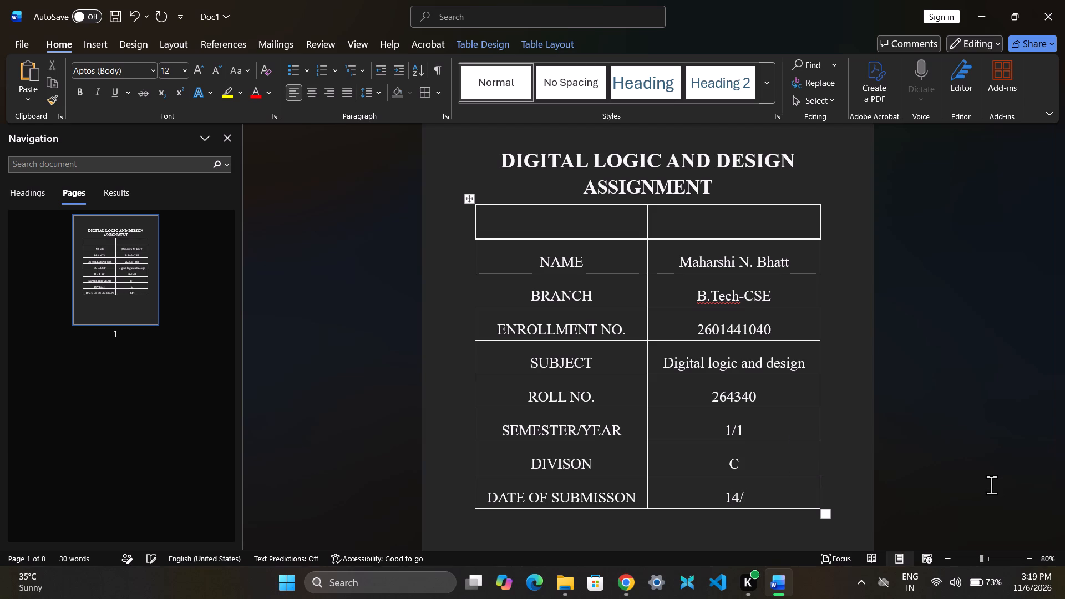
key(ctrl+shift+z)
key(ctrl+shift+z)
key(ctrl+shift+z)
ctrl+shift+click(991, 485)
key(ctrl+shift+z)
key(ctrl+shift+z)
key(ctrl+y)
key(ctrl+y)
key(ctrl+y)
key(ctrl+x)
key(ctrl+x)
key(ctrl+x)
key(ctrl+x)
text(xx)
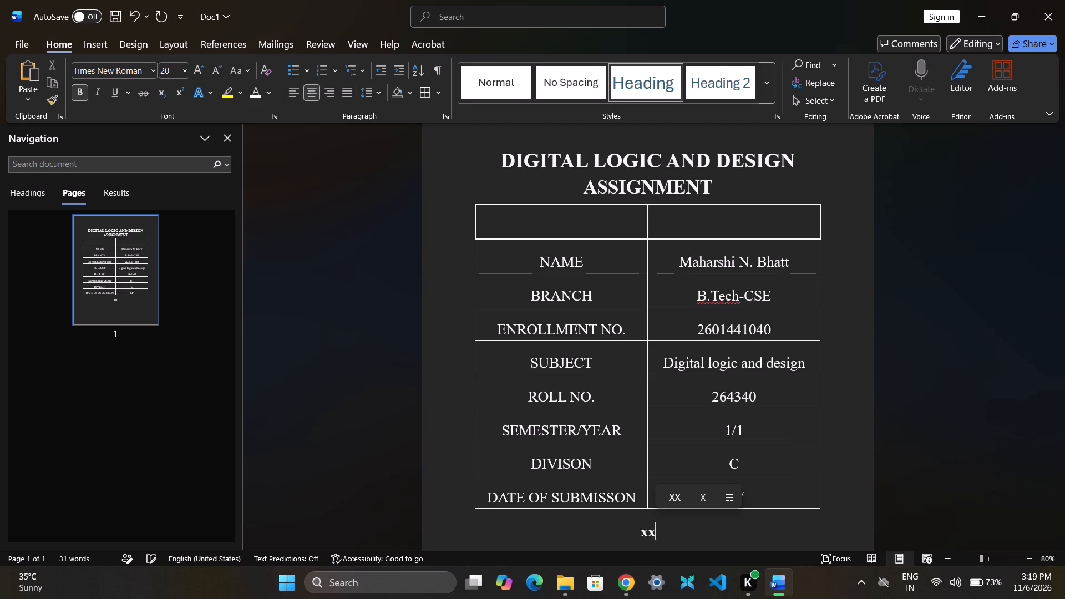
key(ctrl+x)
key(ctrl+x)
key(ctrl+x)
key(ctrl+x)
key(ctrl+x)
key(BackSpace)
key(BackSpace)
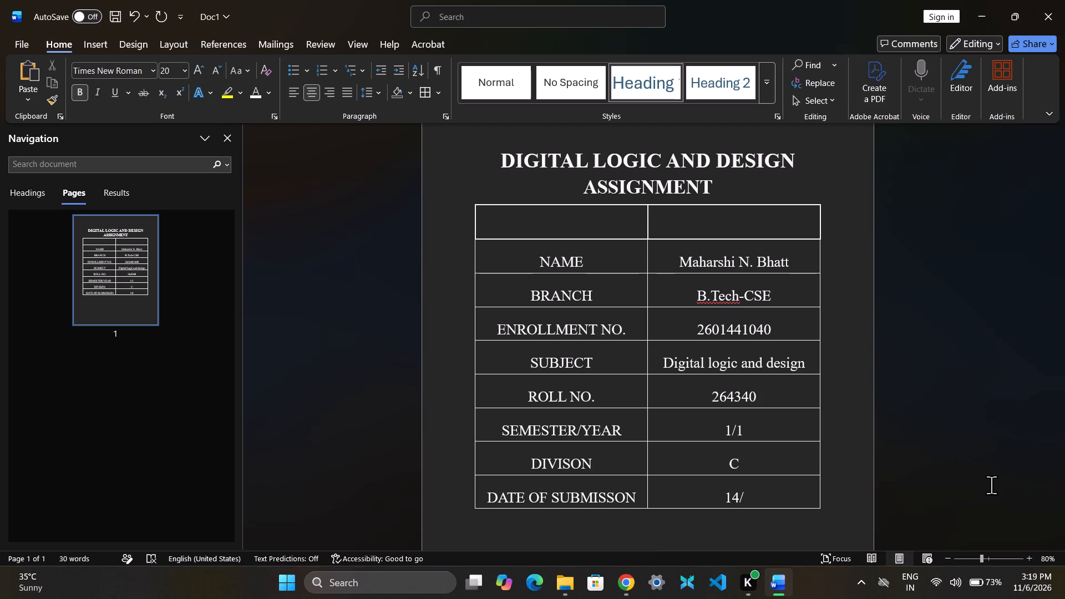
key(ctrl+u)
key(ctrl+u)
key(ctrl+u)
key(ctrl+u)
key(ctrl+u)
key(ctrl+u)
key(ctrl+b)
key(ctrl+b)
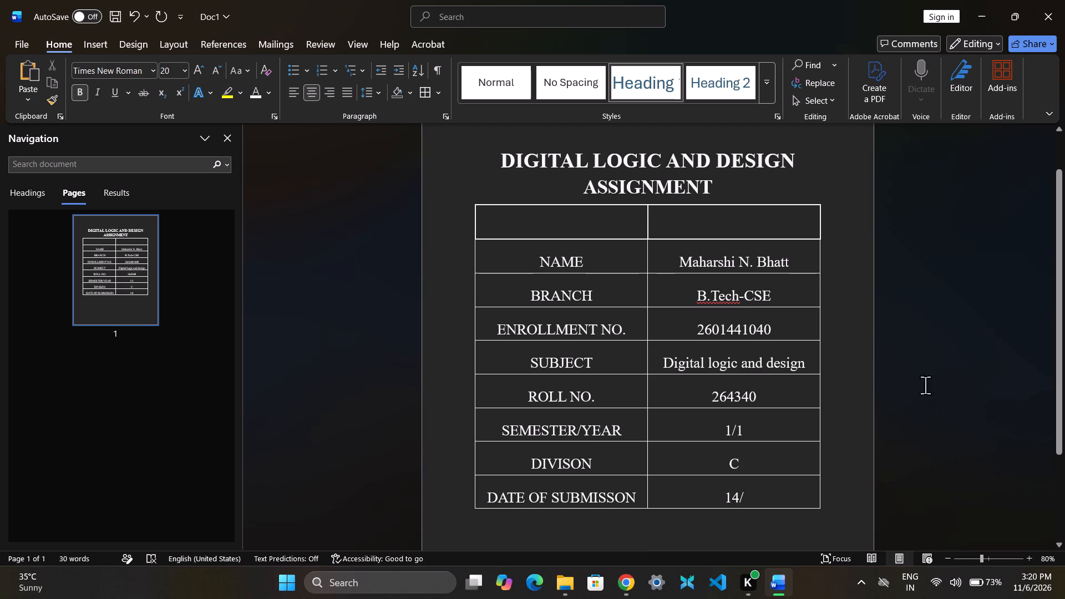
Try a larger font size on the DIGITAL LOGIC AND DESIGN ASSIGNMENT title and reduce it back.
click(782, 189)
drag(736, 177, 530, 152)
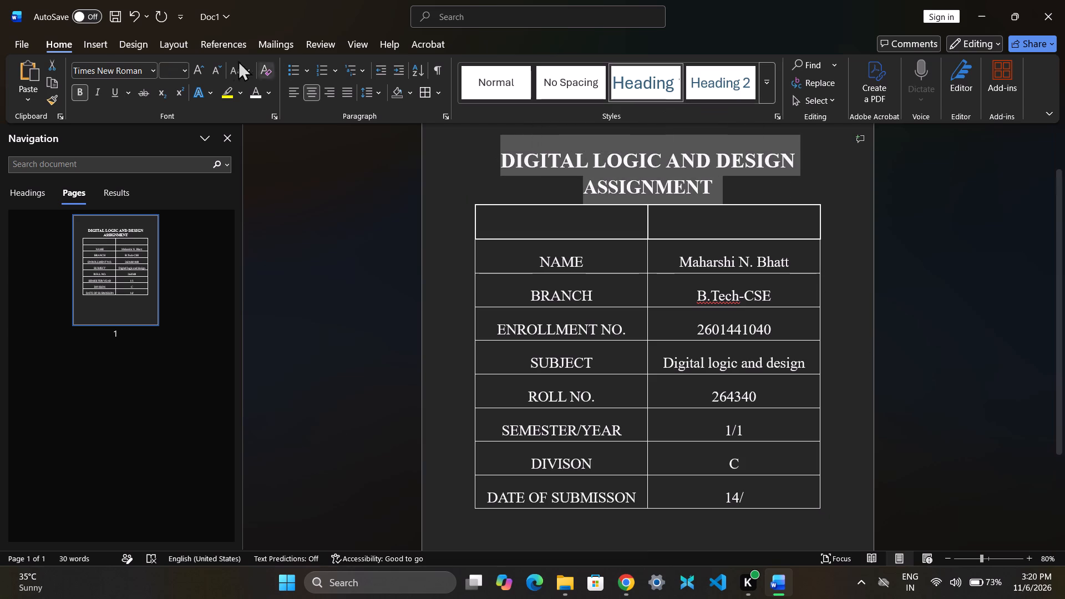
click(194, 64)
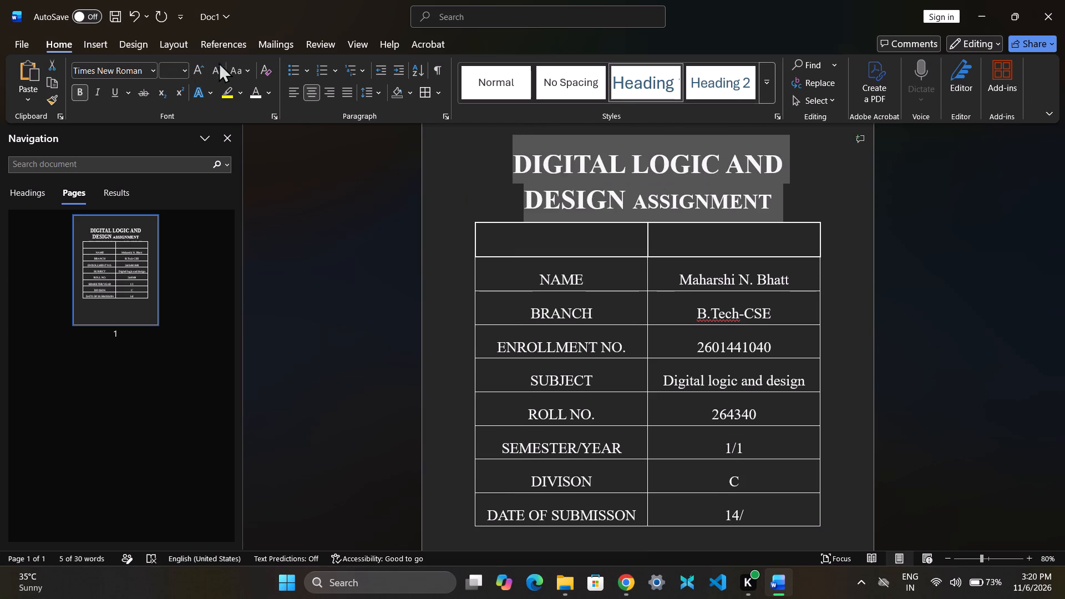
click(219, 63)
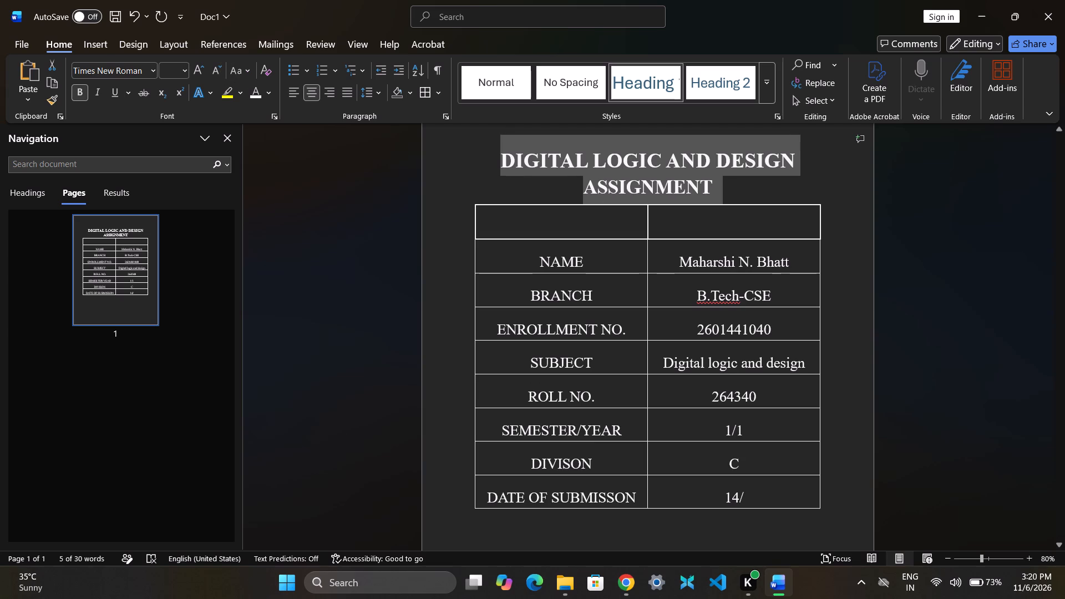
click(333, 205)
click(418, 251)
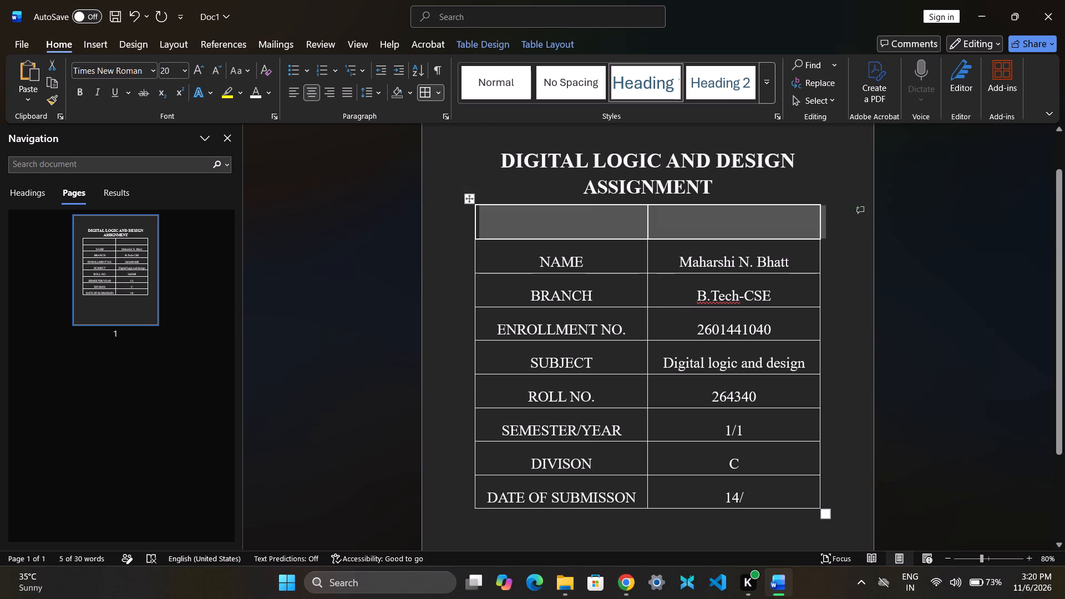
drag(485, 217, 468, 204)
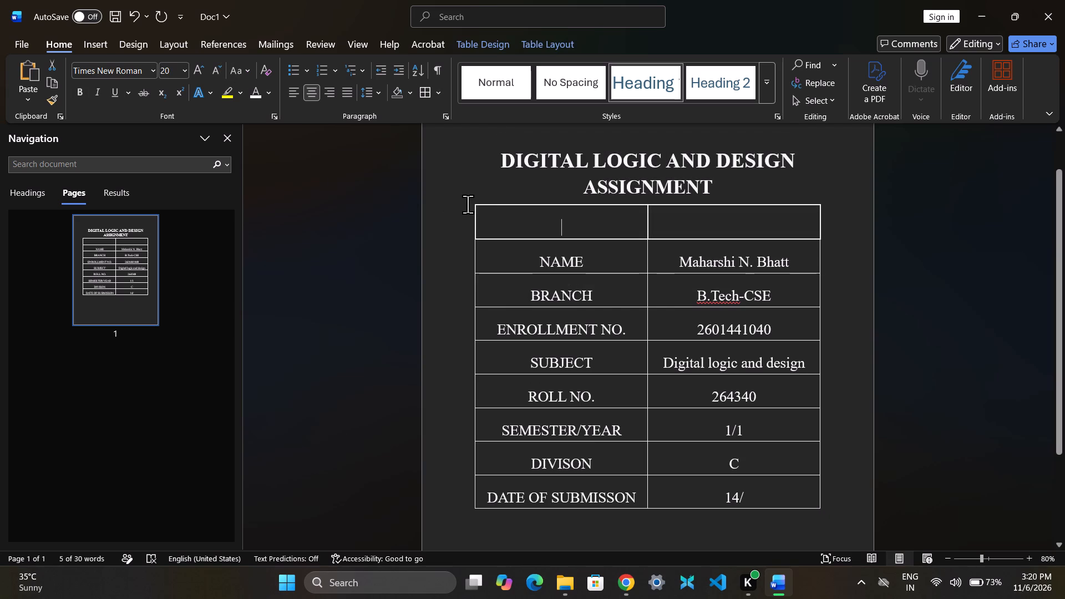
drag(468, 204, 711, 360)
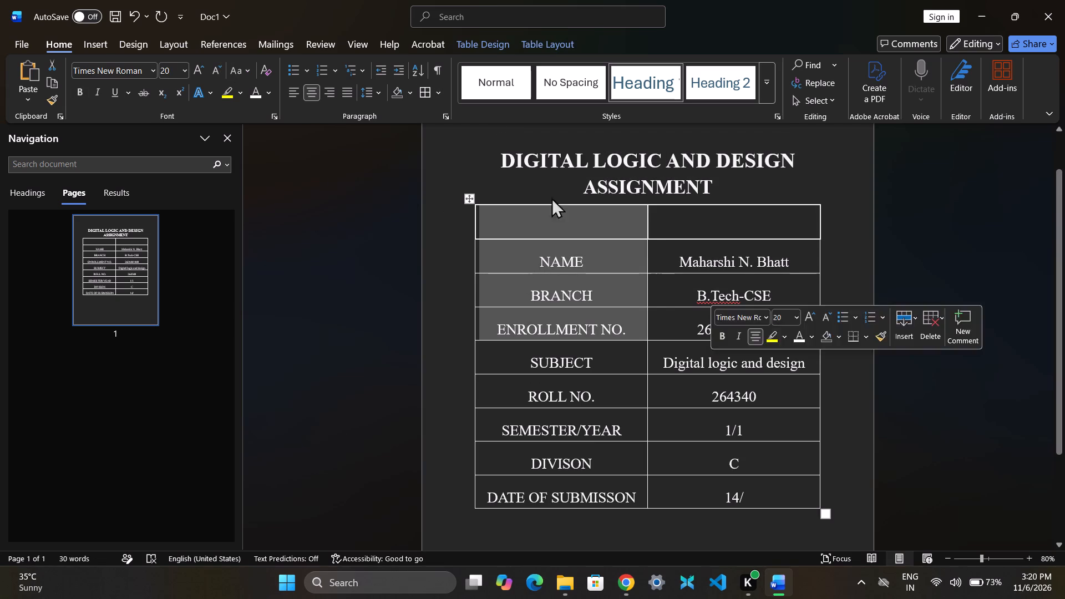
Close Doc1 without saving its changes.
click(1064, 0)
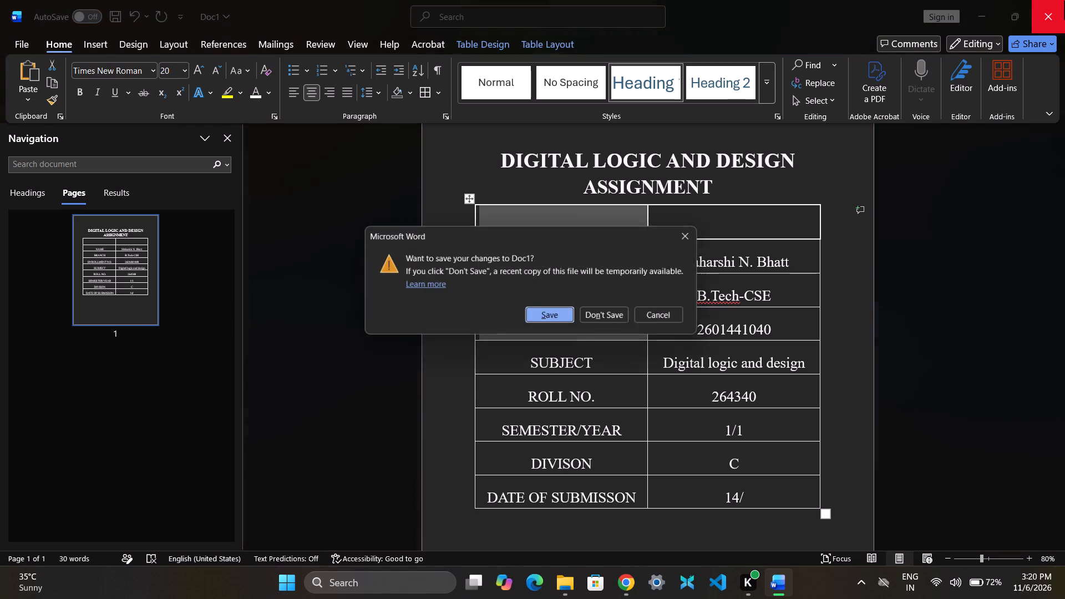
click(620, 318)
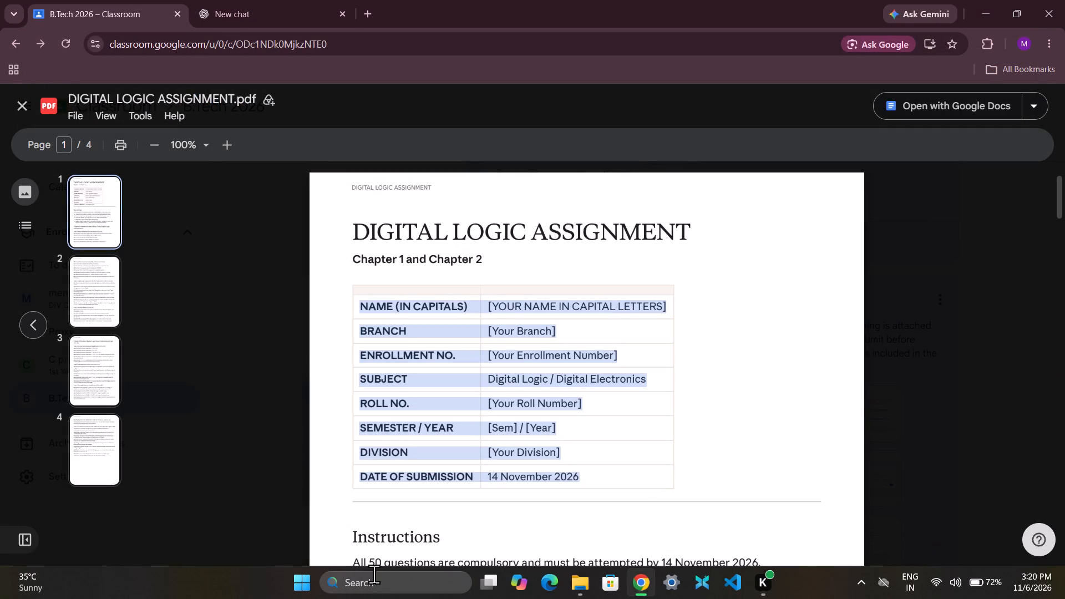
Start Word again and create a blank document.
click(303, 582)
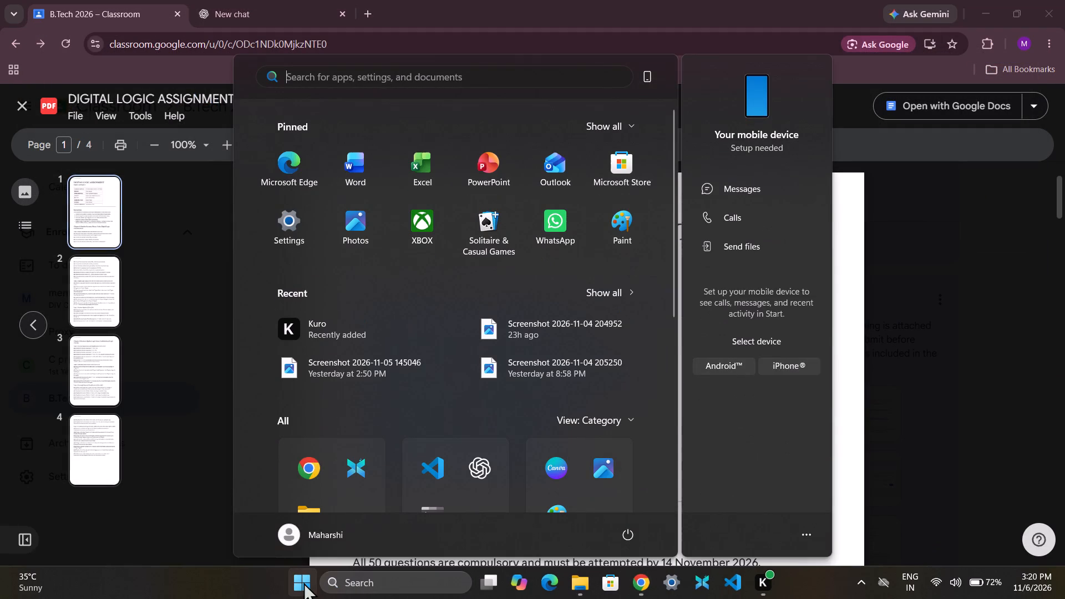
click(343, 187)
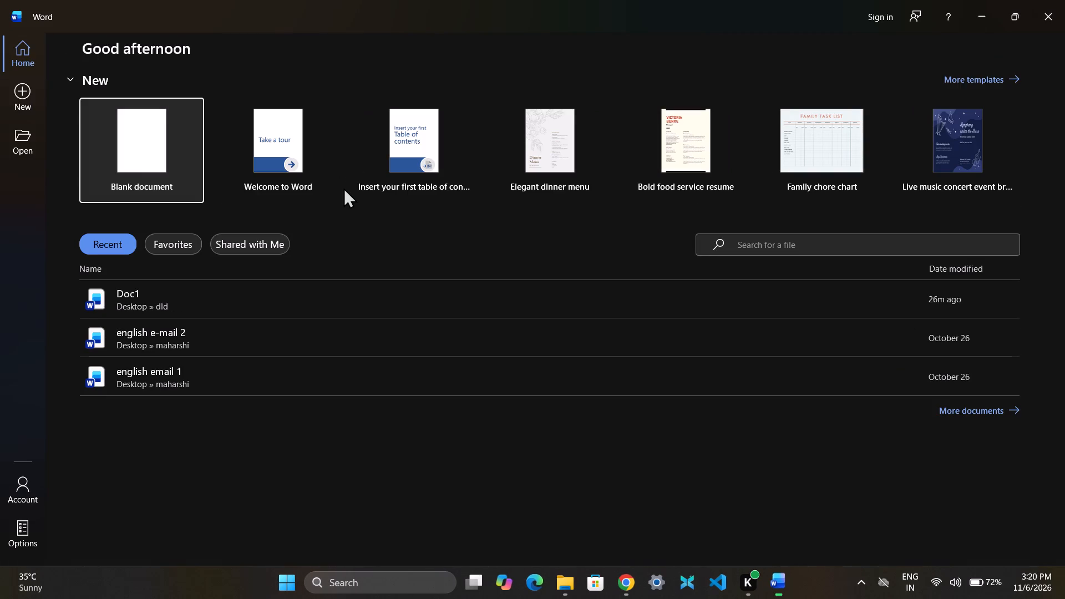
click(149, 150)
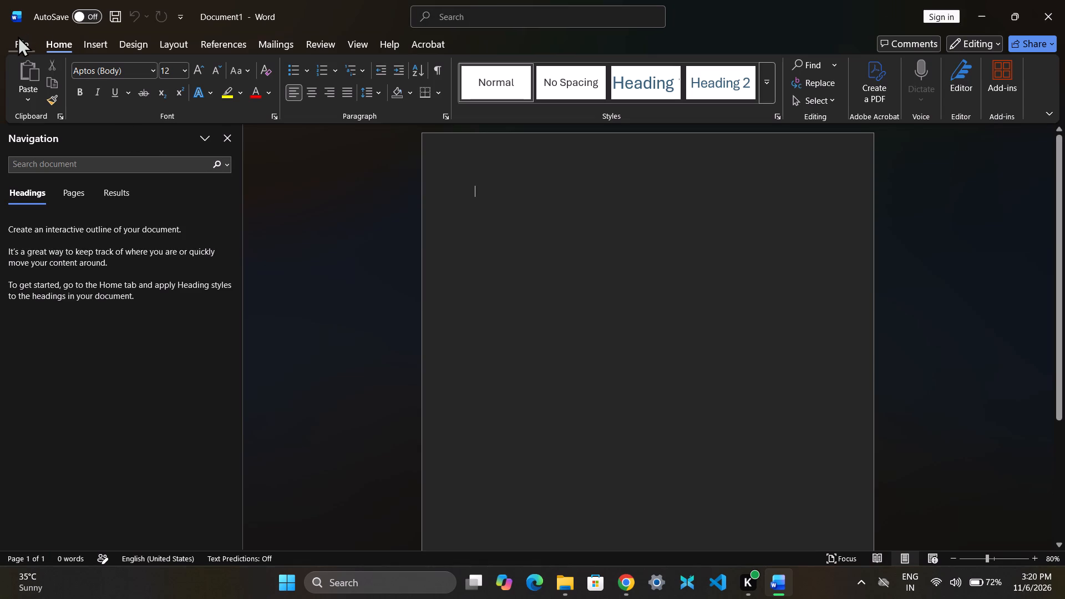
Save the blank document as DLD assignment in the dld folder on the Desktop.
click(18, 36)
click(45, 227)
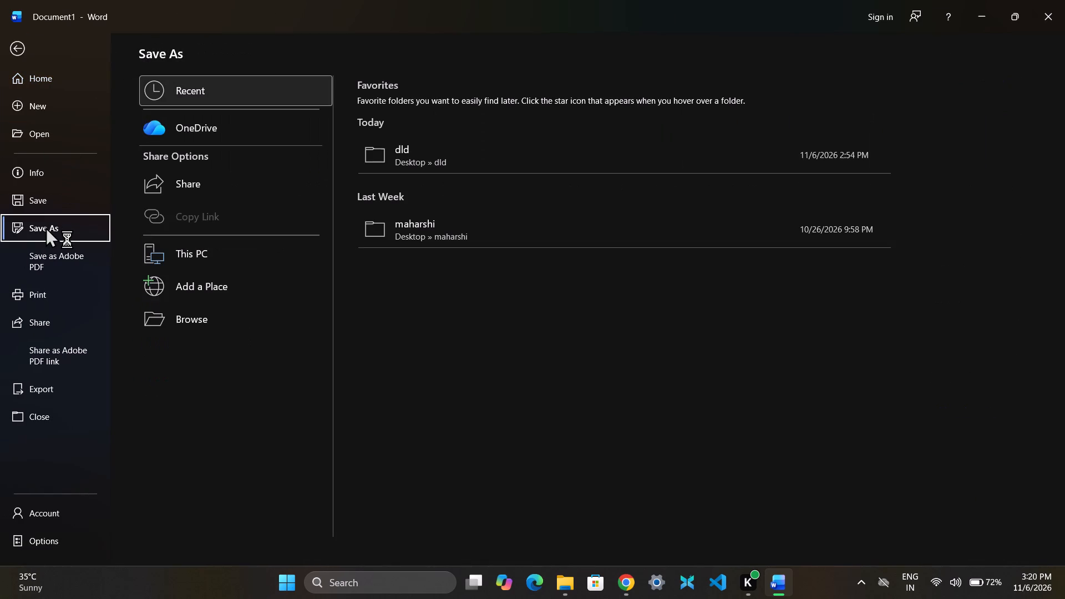
click(384, 159)
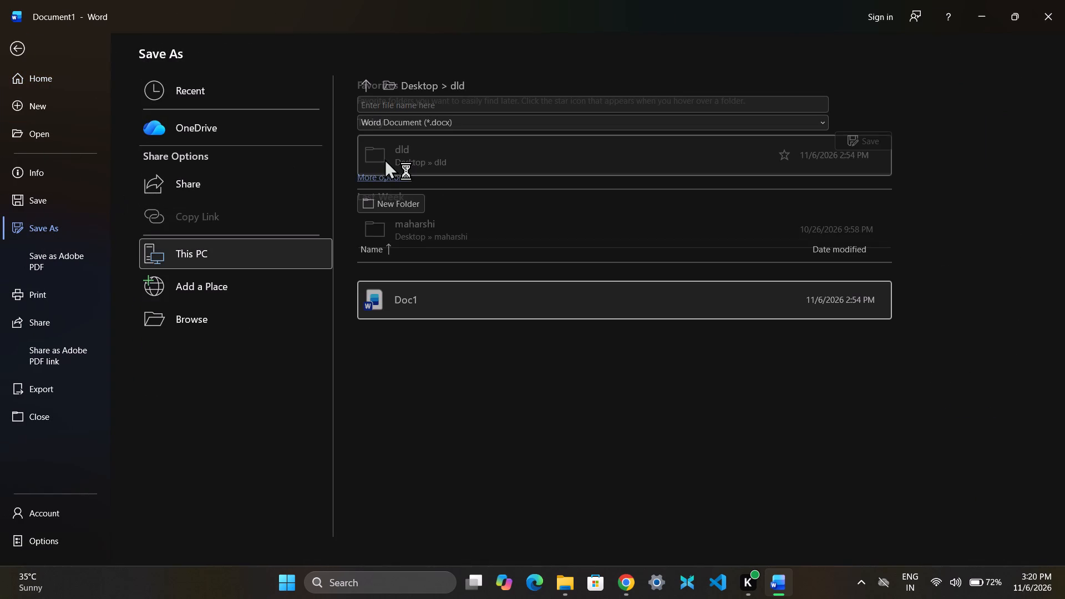
click(422, 106)
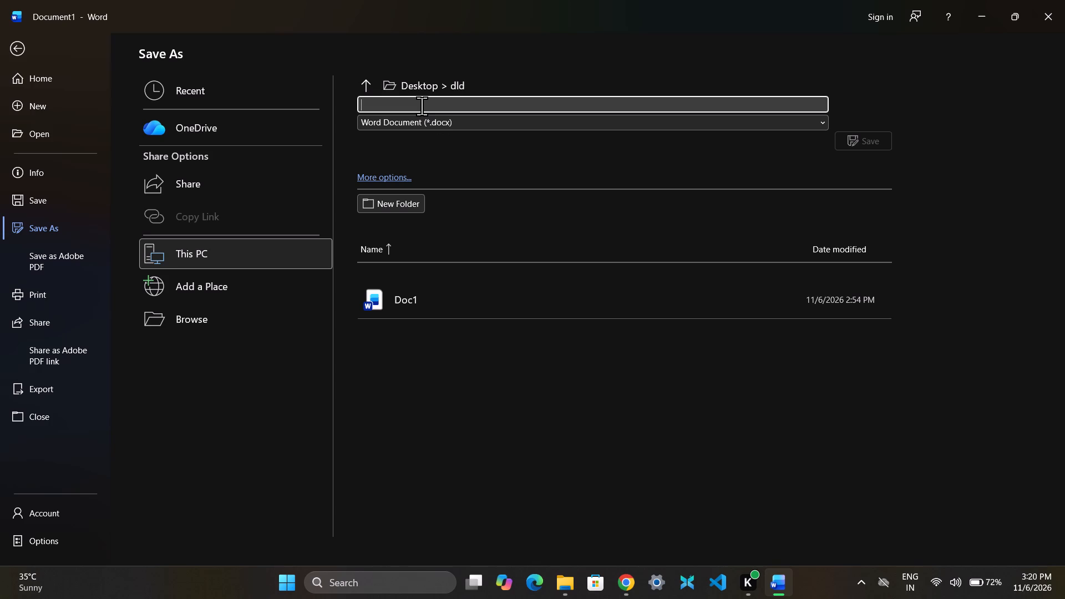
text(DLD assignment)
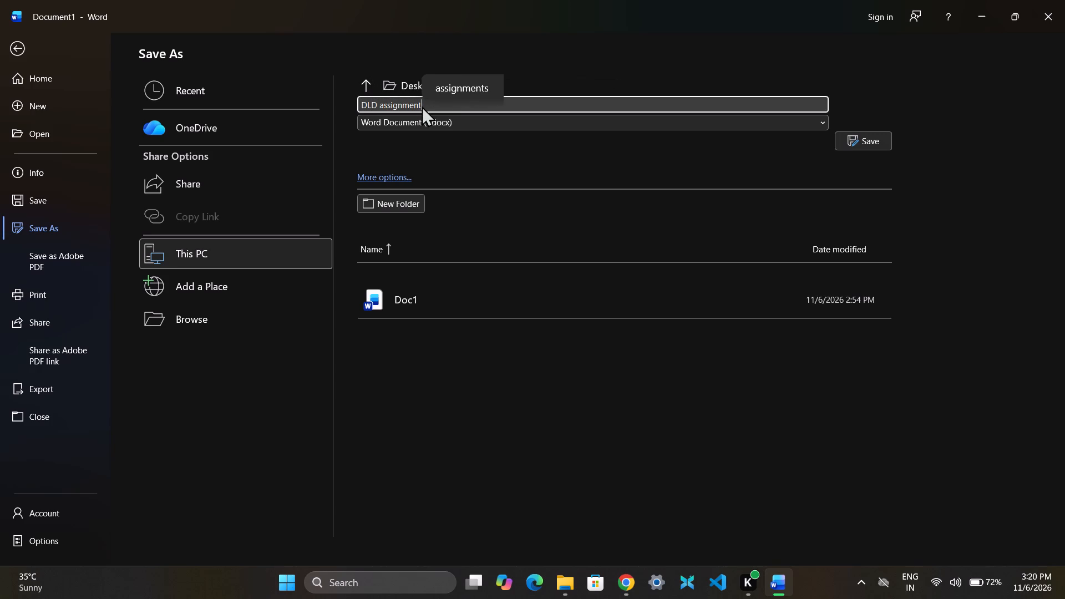
click(849, 133)
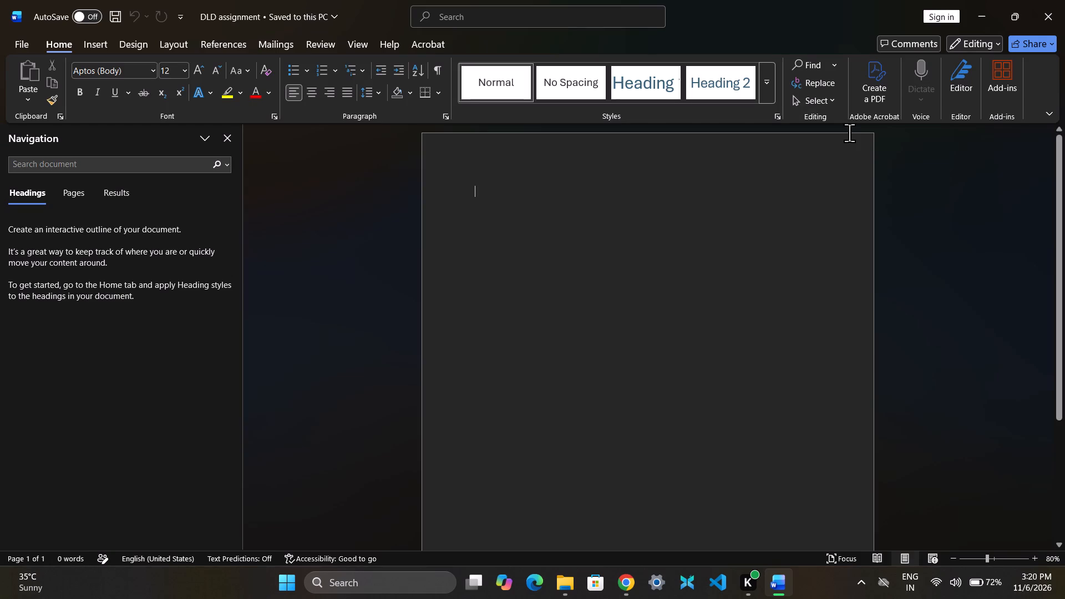
Enter the title DIGITAL LOGIC AND DESIGN in the Heading 1 style with Times New Roman at size 22.
click(650, 88)
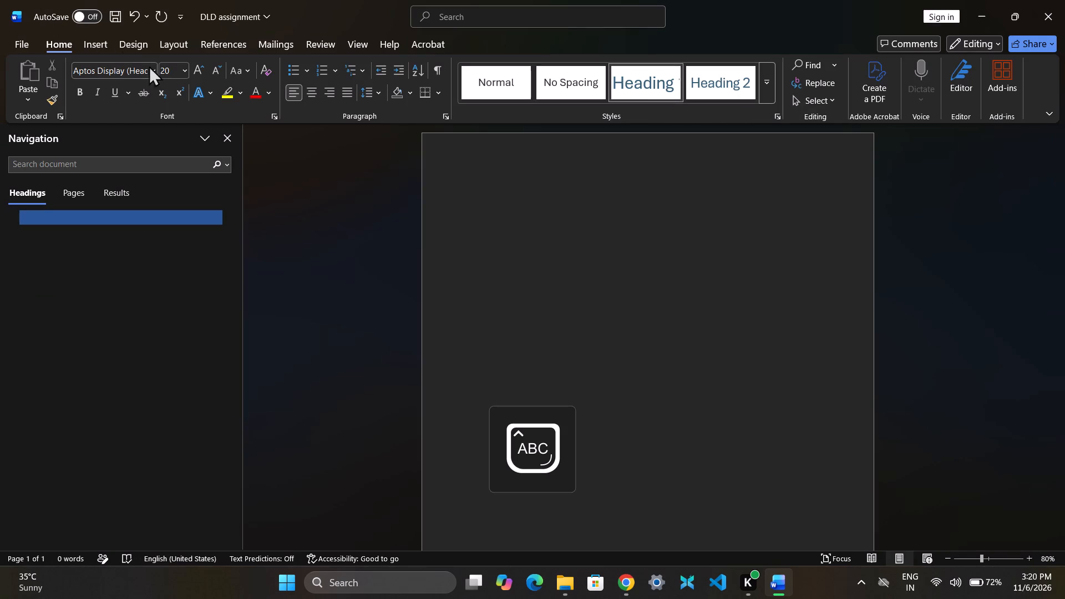
click(202, 68)
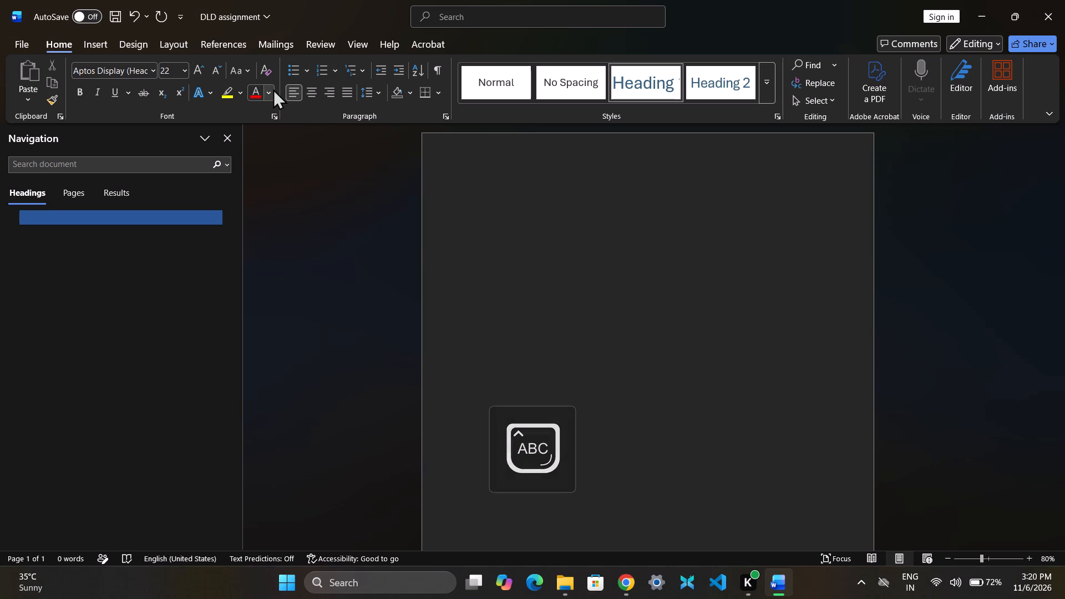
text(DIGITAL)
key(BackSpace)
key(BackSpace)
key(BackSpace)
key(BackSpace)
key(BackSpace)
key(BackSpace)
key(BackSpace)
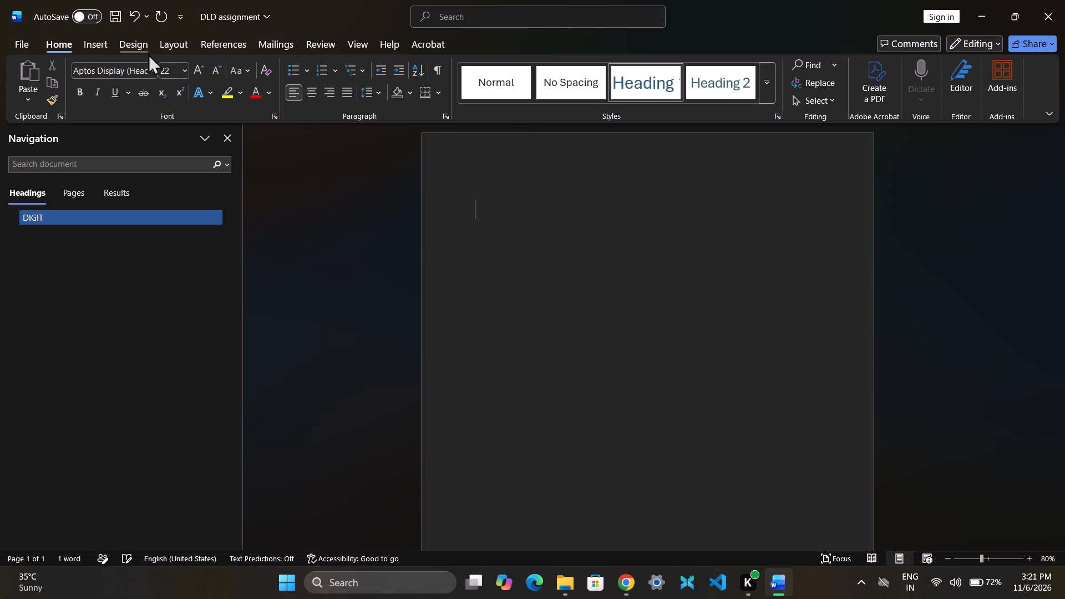
click(149, 67)
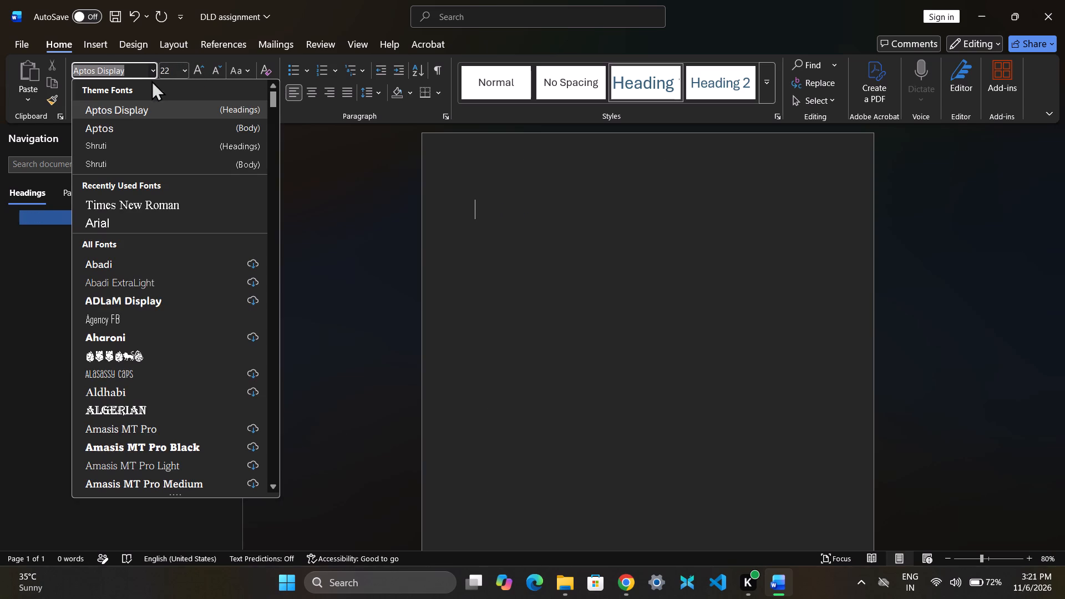
click(153, 207)
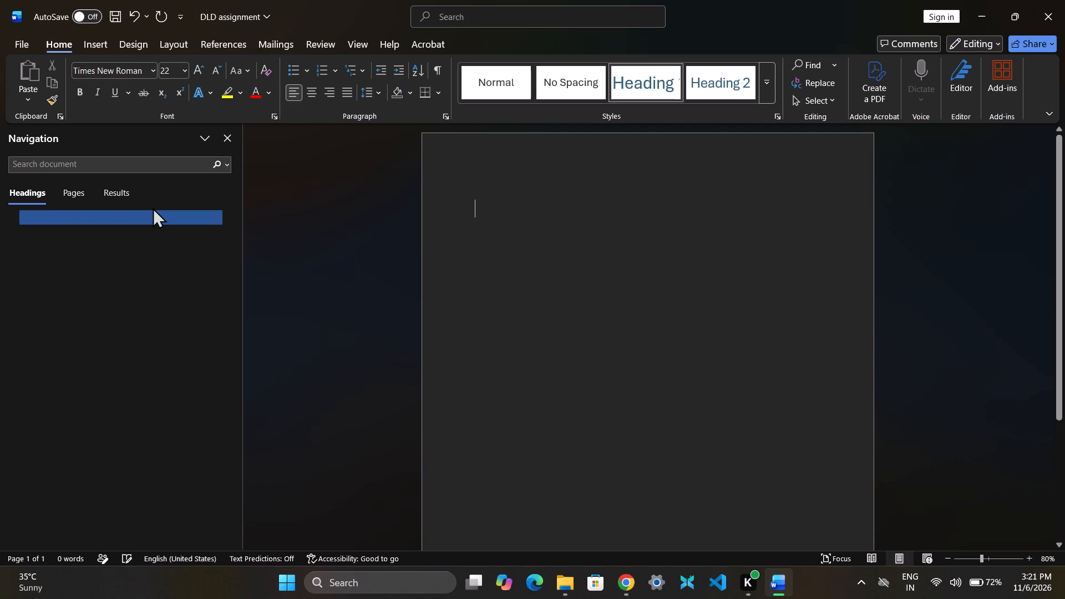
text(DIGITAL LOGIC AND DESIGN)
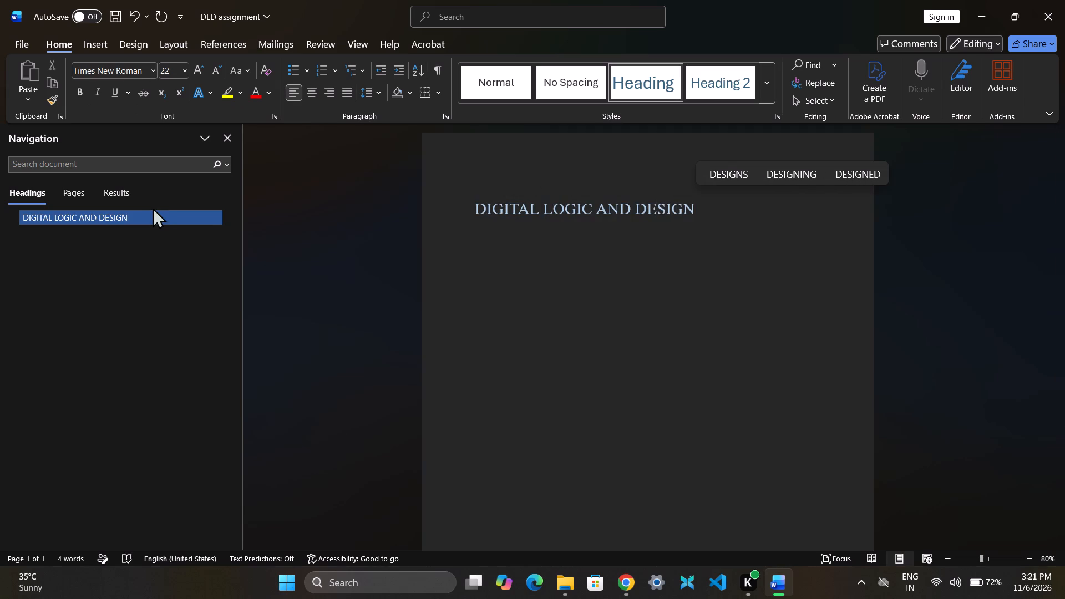
Change the font colour of the DIGITAL LOGIC AND DESIGN title to black.
click(272, 94)
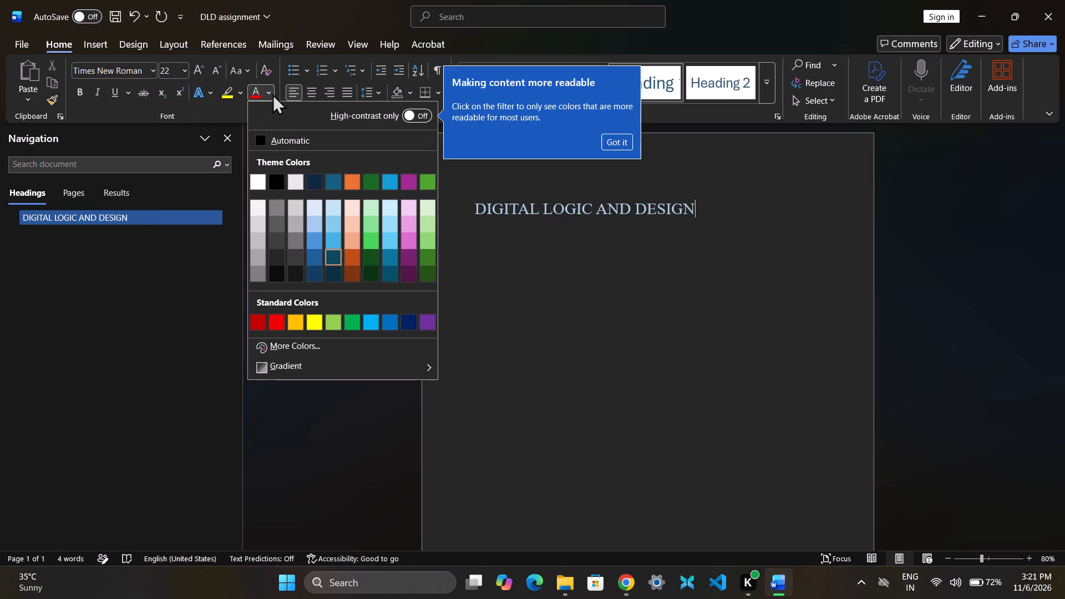
click(278, 178)
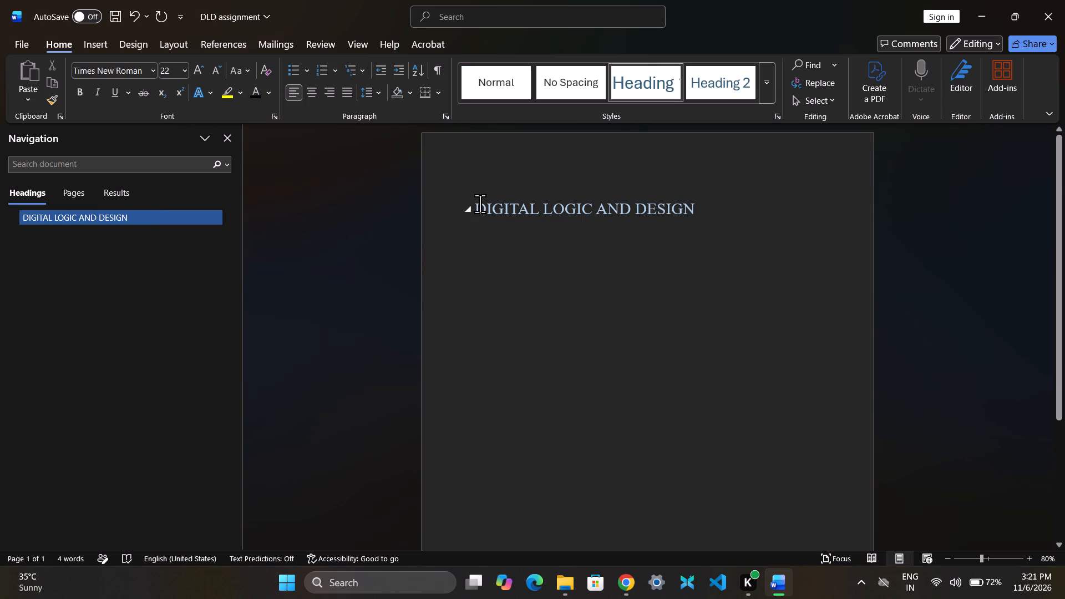
drag(480, 204, 674, 207)
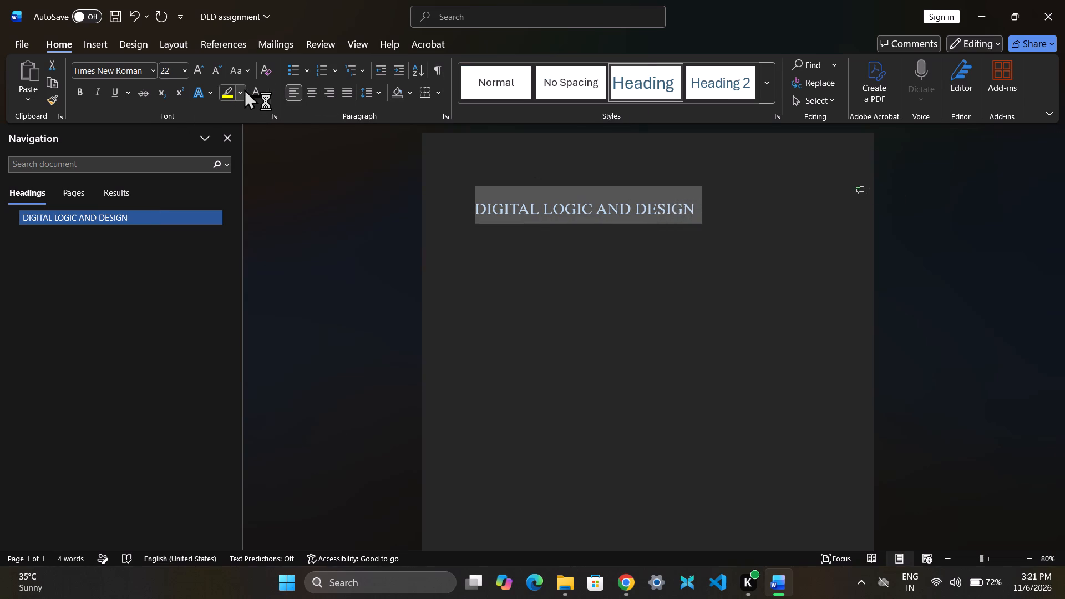
click(258, 89)
click(373, 204)
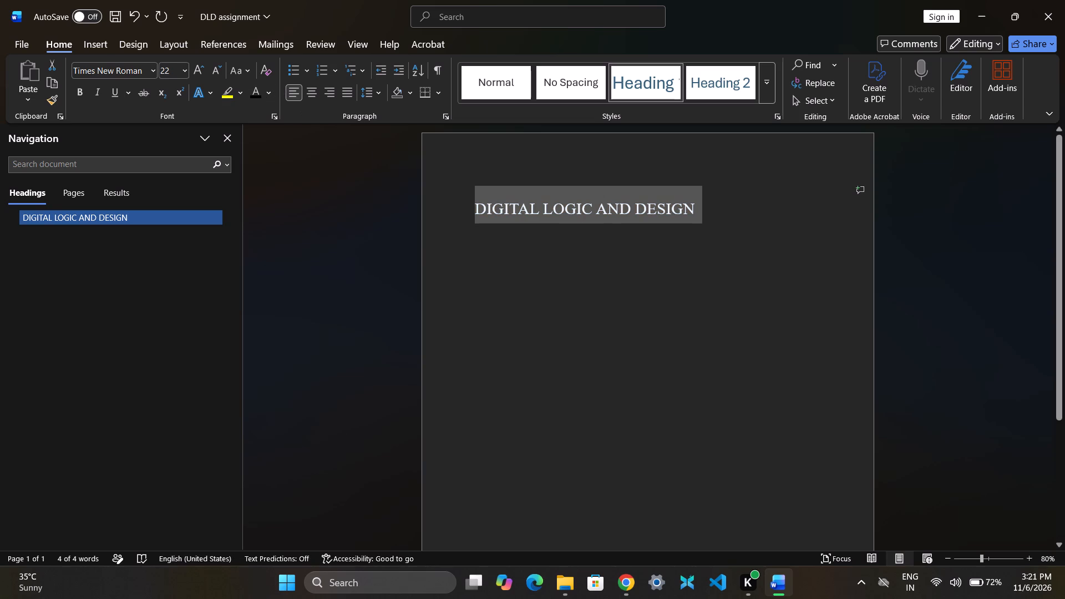
click(397, 337)
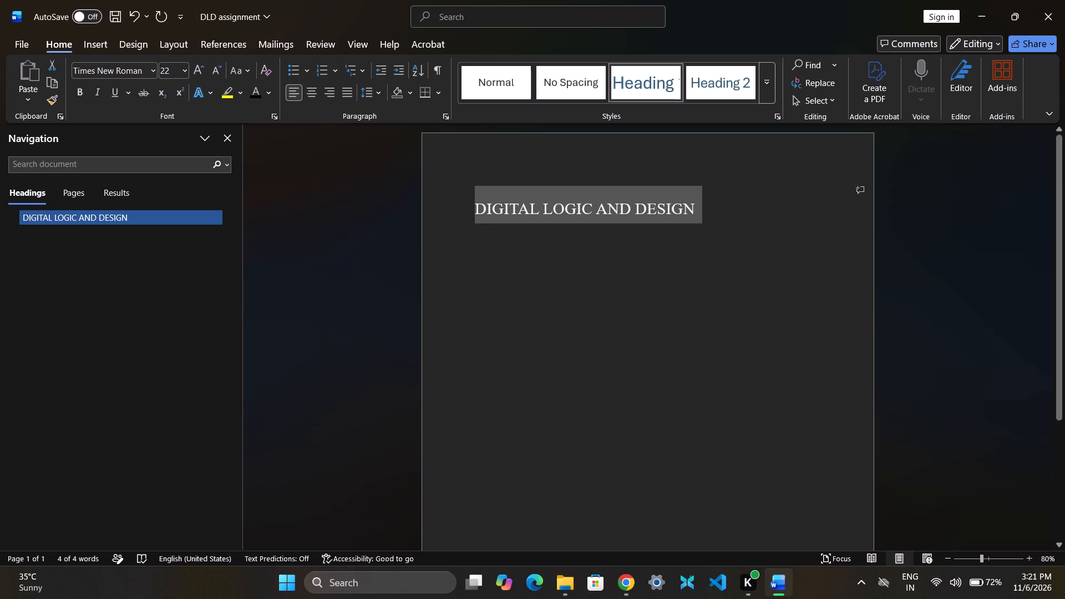
Switch the document page from the dark background to the white one.
click(353, 41)
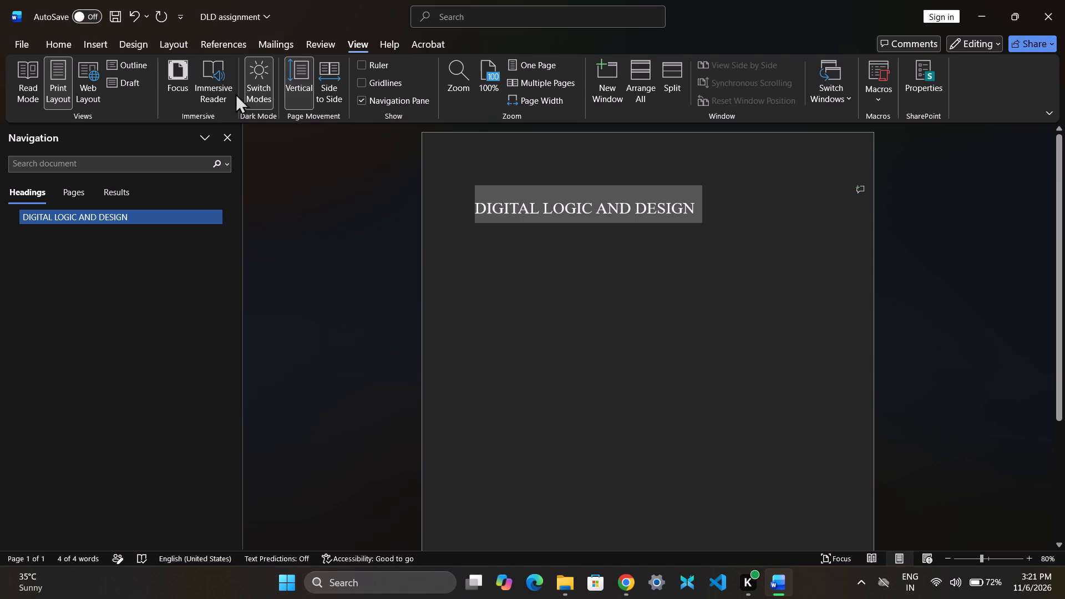
click(268, 82)
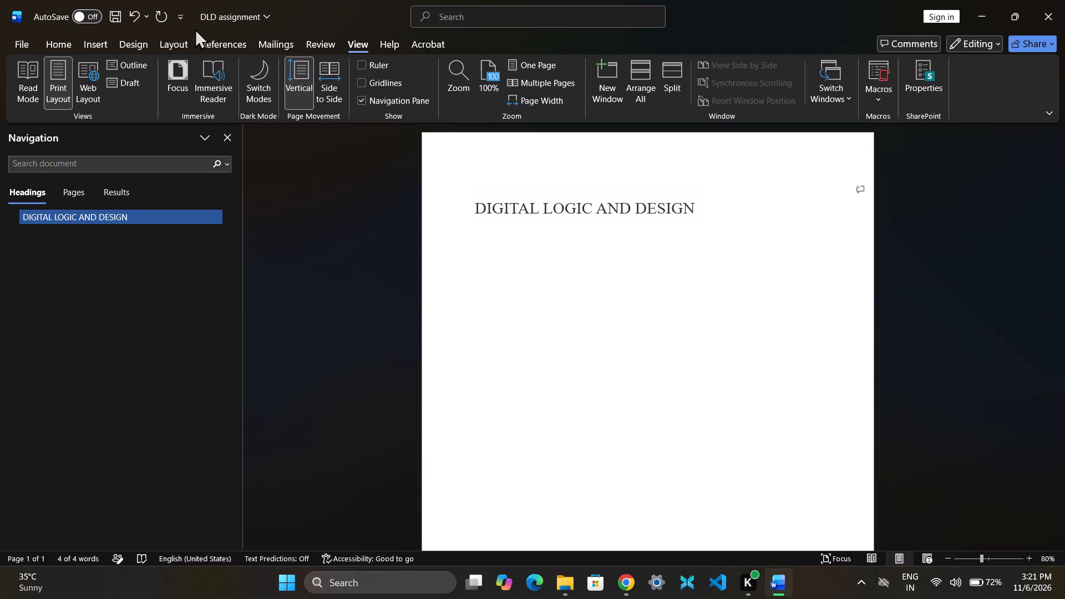
Change the document's paper size to a slightly narrower preset format.
click(179, 37)
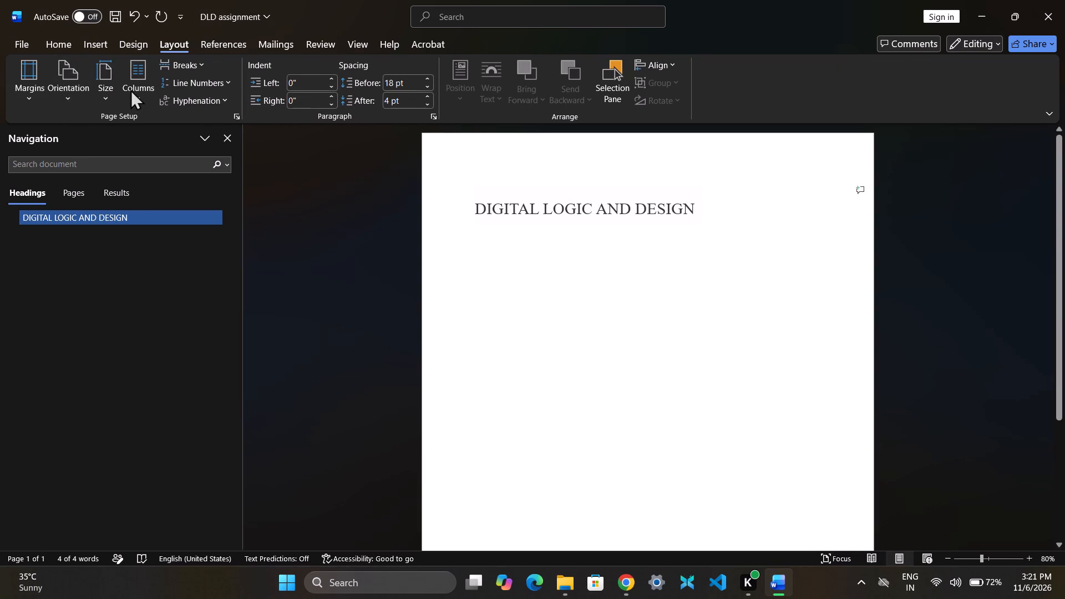
click(104, 98)
click(108, 284)
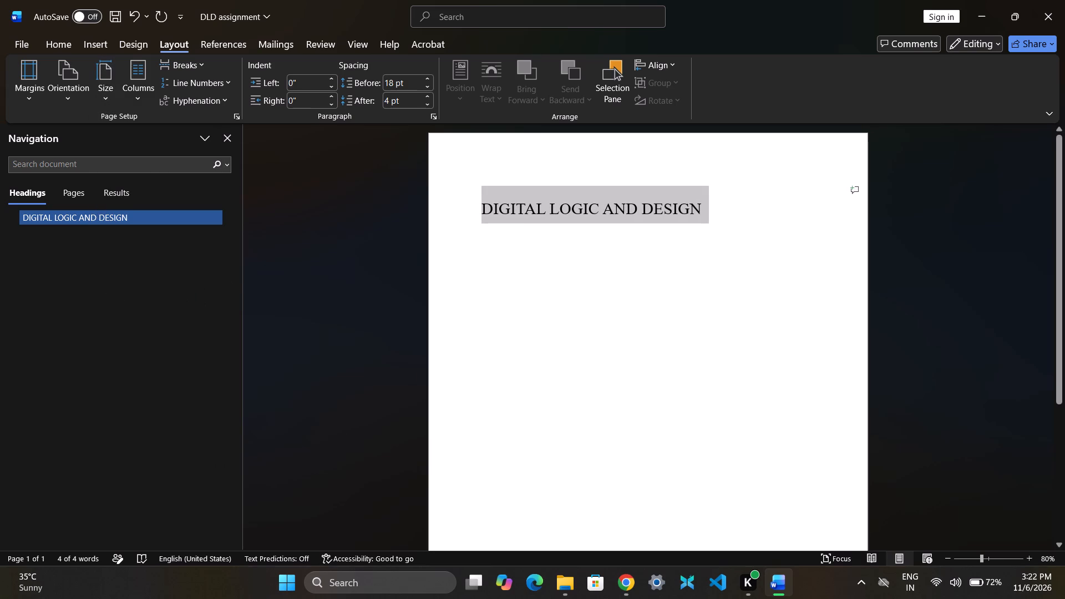
Centre the DIGITAL LOGIC AND DESIGN title, enlarge it to size 26 and make it bold.
drag(485, 204, 484, 210)
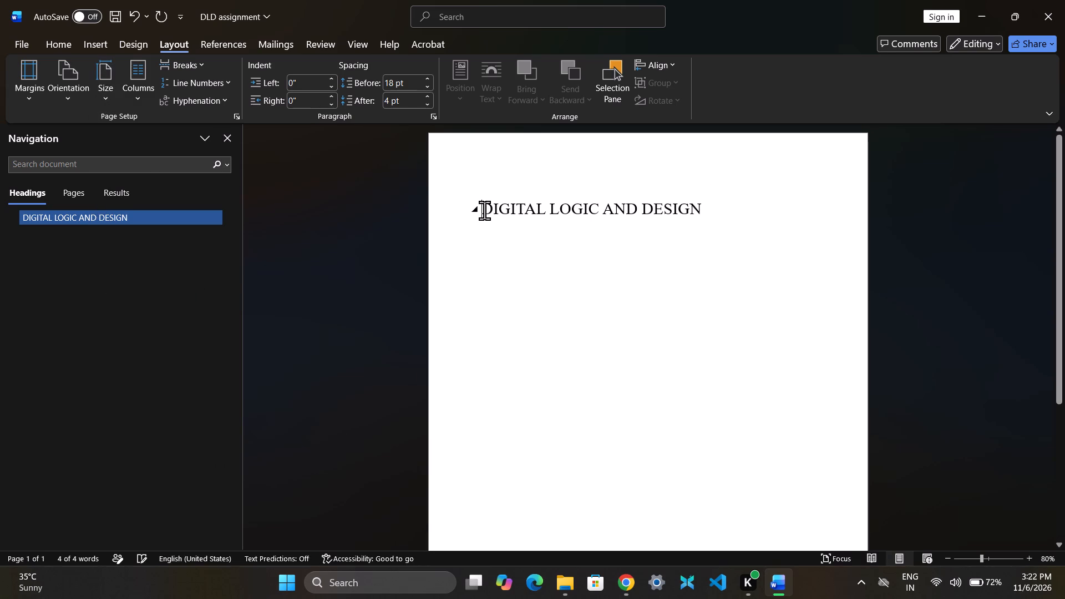
click(484, 210)
drag(484, 210, 698, 190)
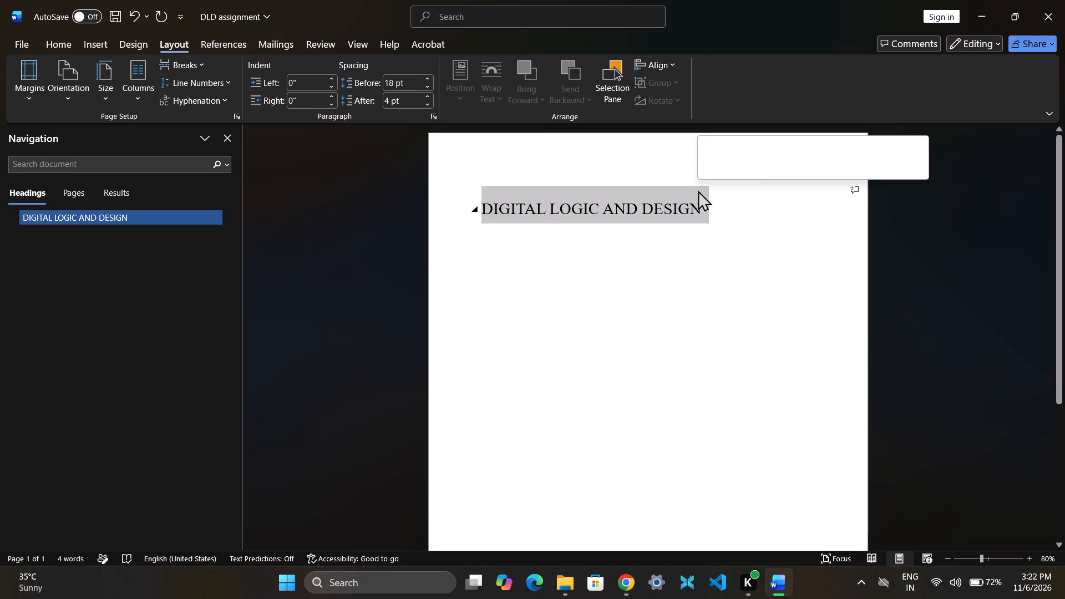
click(57, 38)
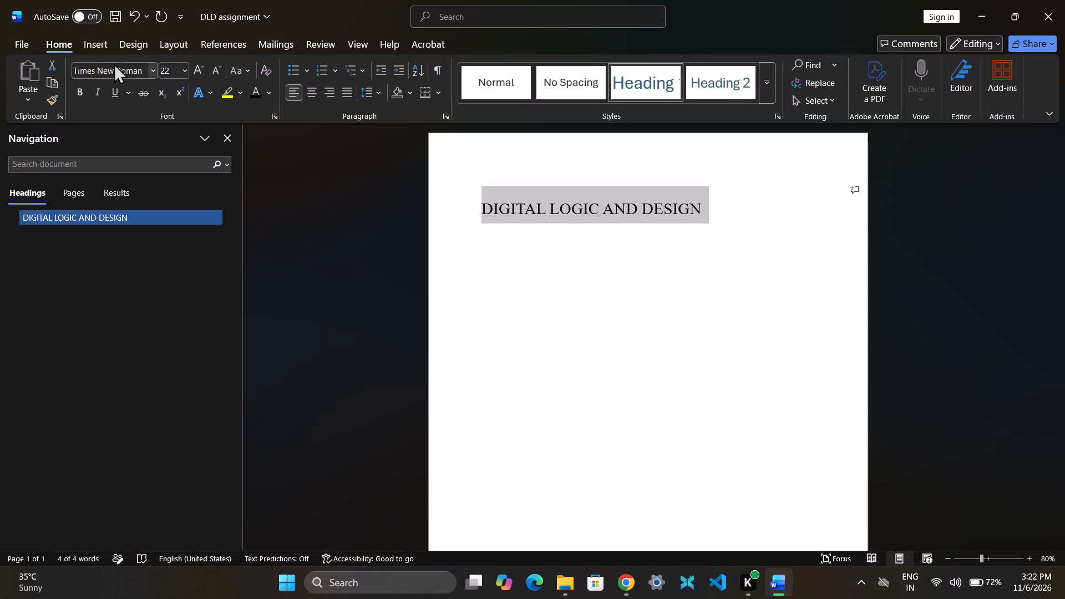
click(305, 93)
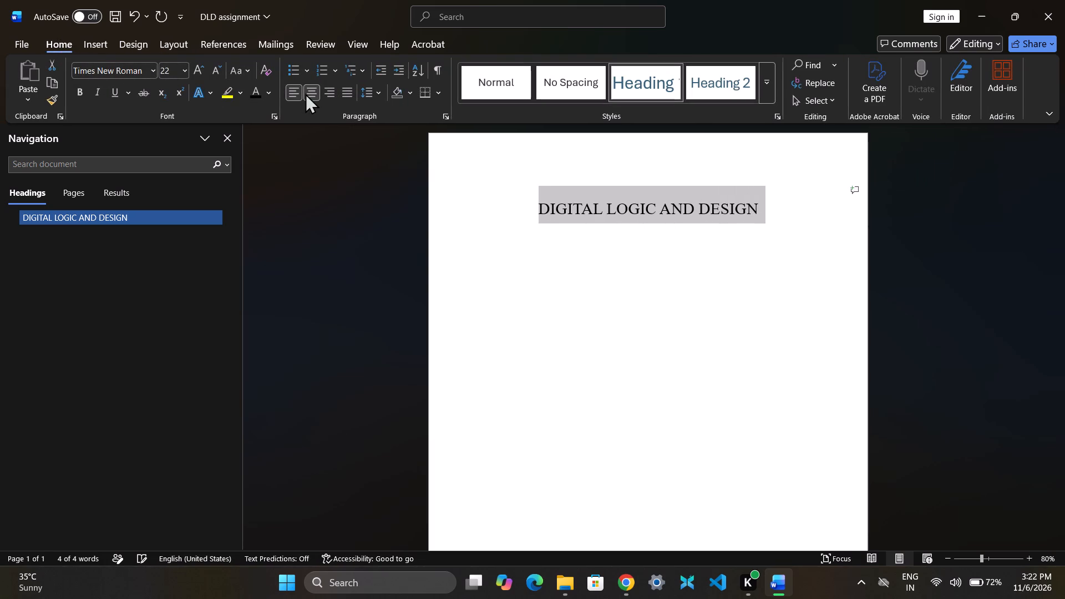
click(196, 62)
click(196, 62)
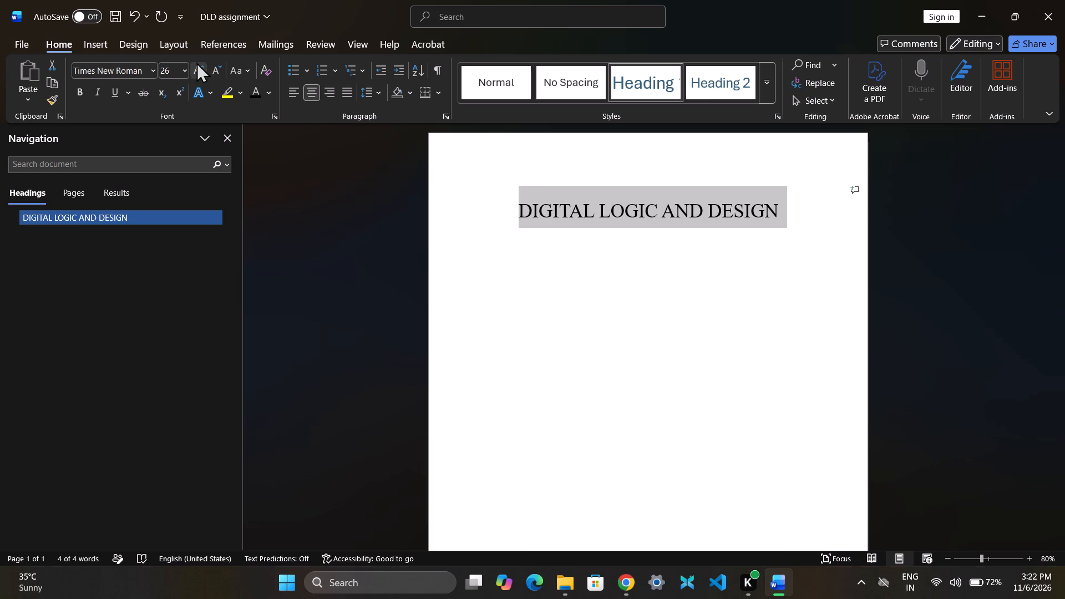
click(80, 87)
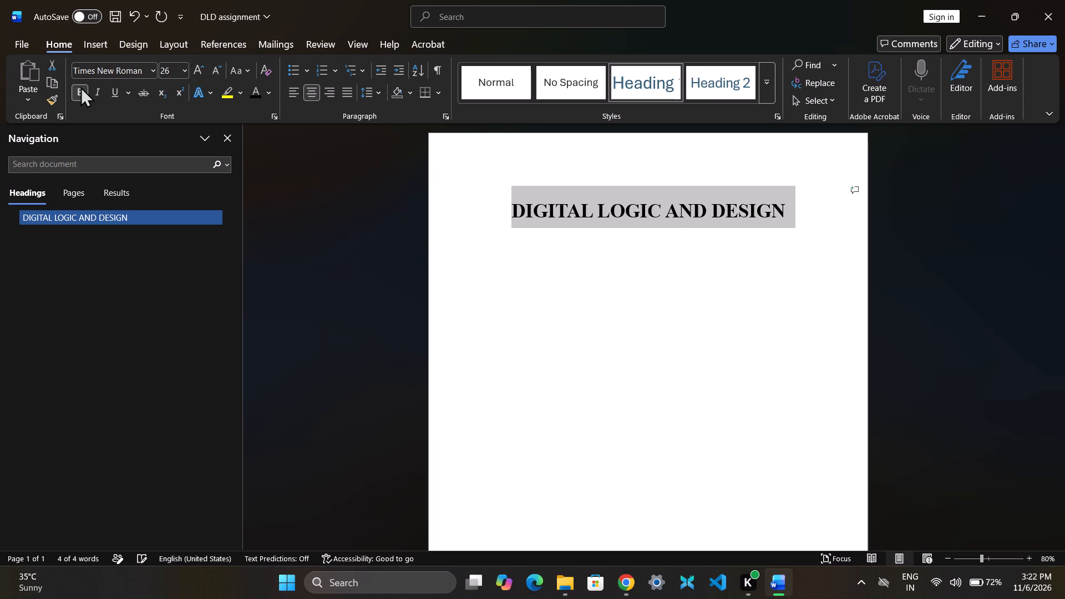
Add a centred Heading 2 line reading ASSIGNMENT below the title.
click(791, 210)
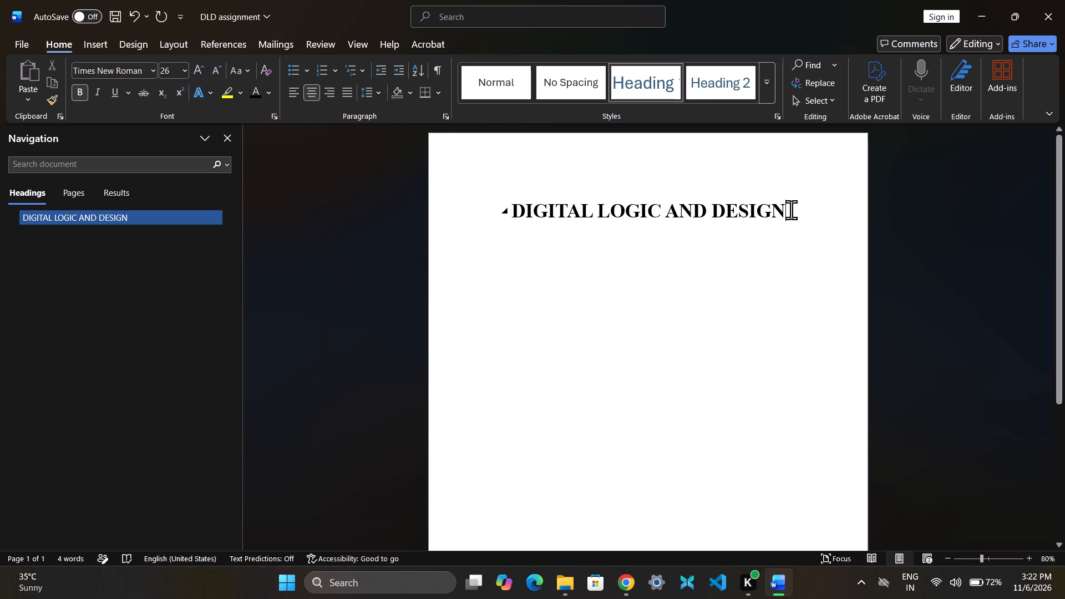
key(Return)
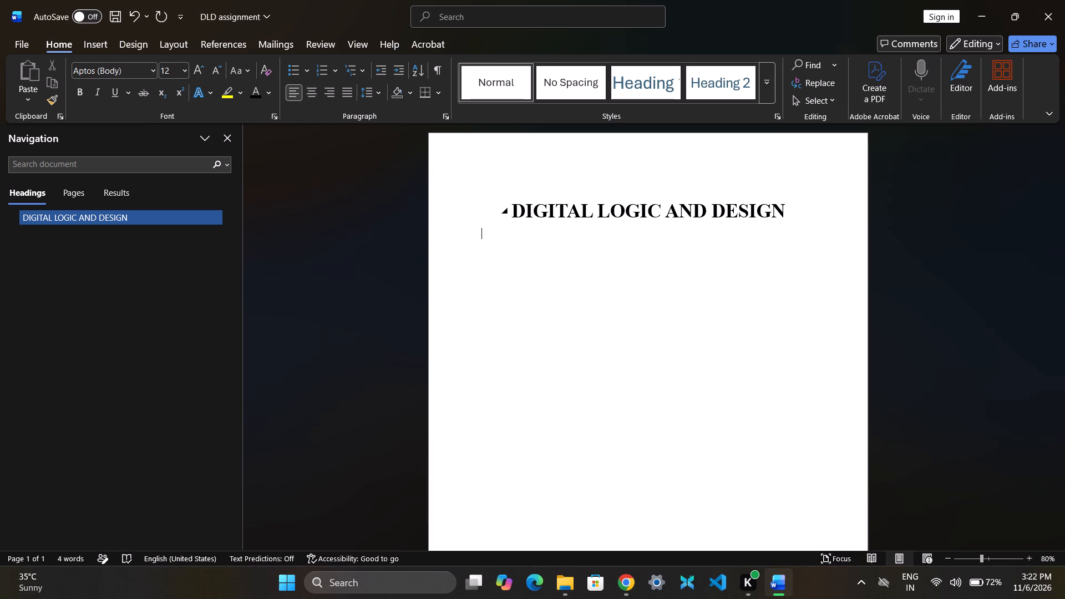
click(737, 94)
click(307, 84)
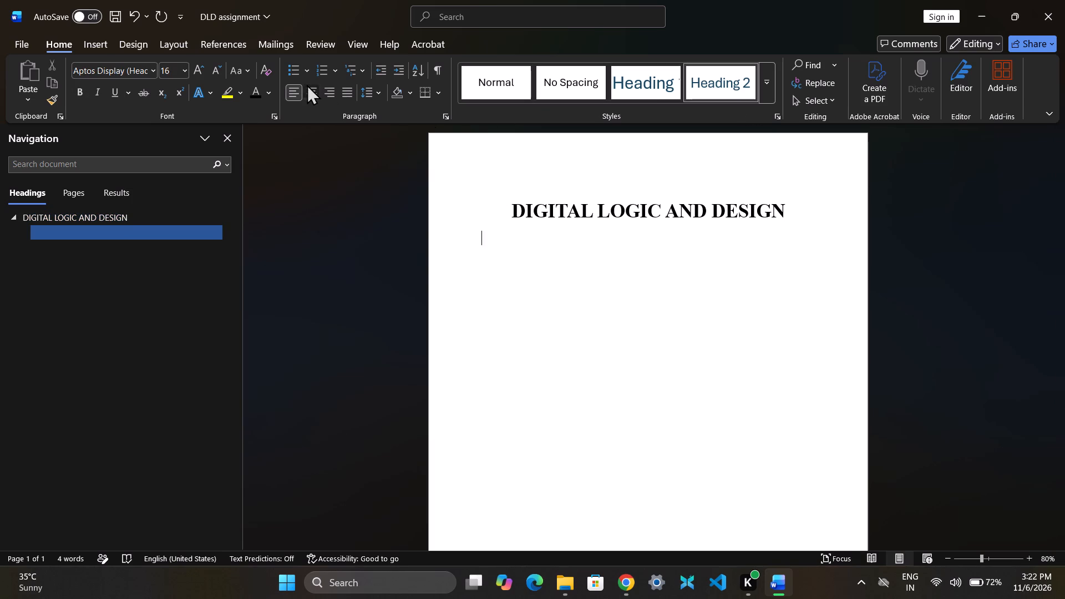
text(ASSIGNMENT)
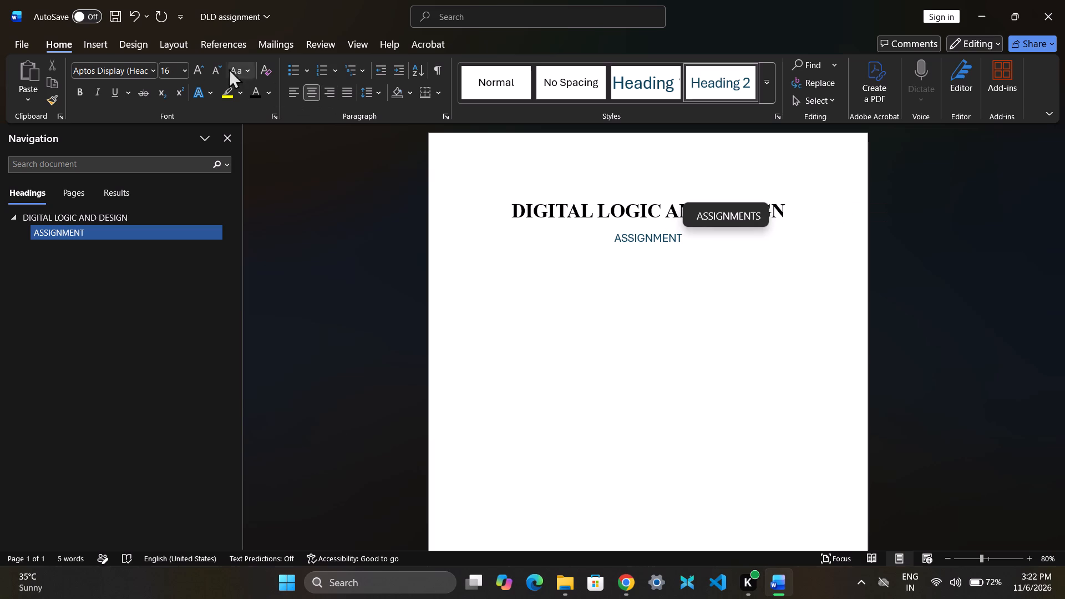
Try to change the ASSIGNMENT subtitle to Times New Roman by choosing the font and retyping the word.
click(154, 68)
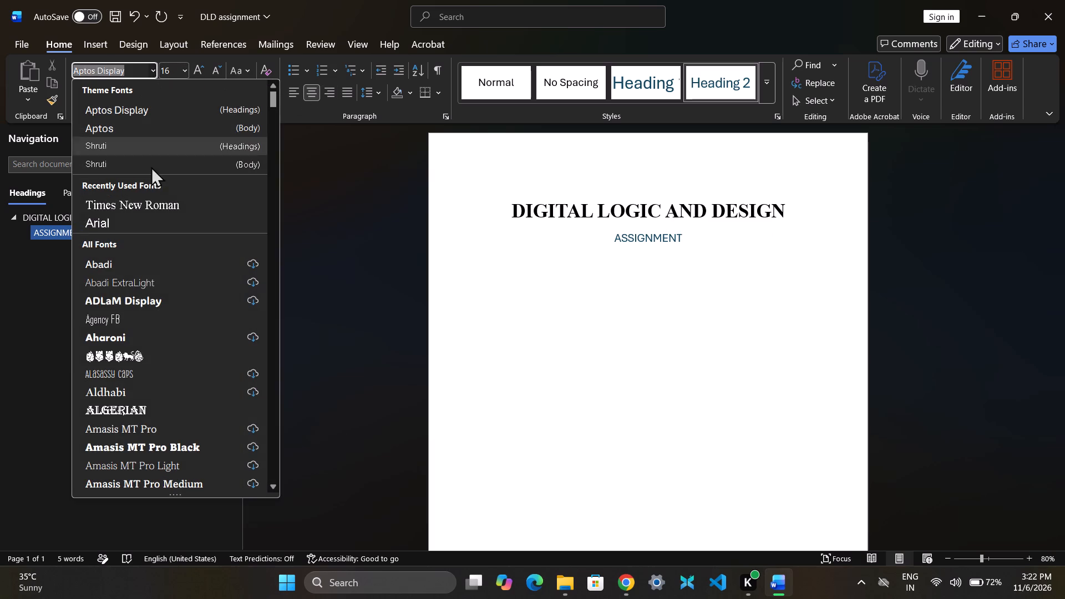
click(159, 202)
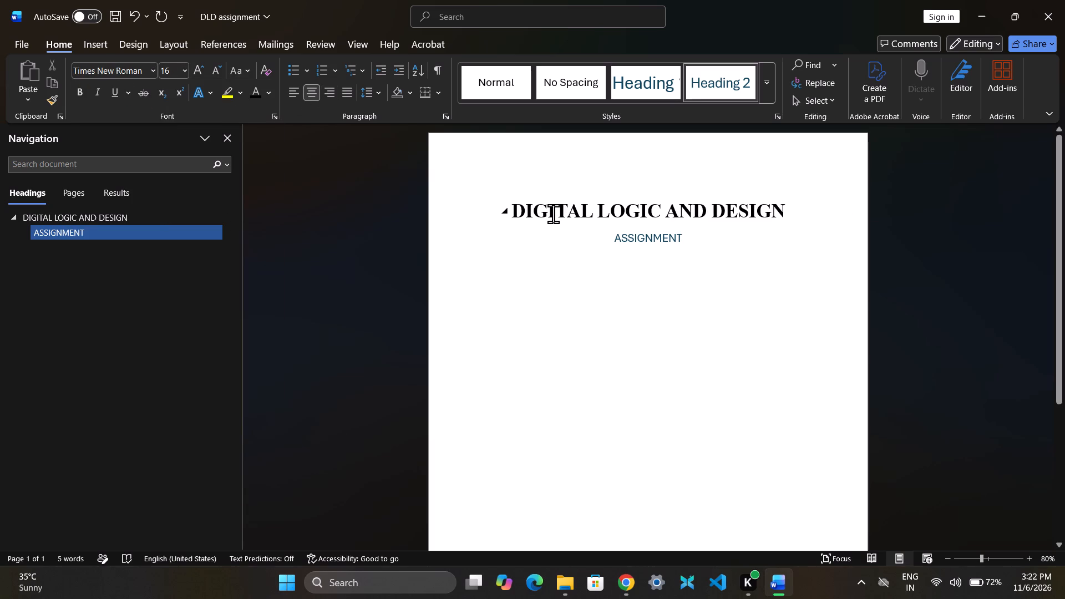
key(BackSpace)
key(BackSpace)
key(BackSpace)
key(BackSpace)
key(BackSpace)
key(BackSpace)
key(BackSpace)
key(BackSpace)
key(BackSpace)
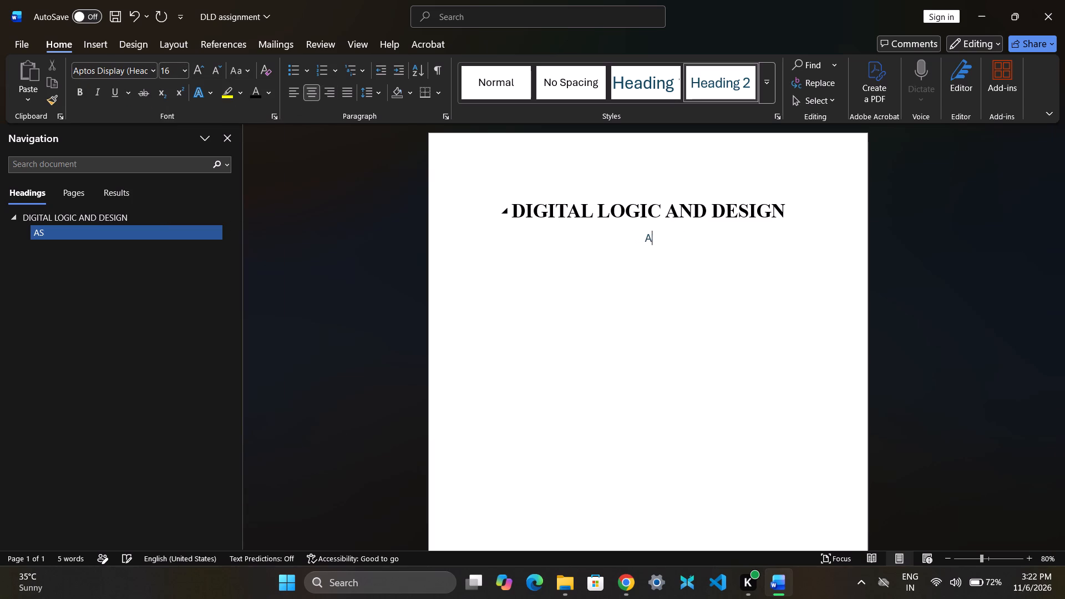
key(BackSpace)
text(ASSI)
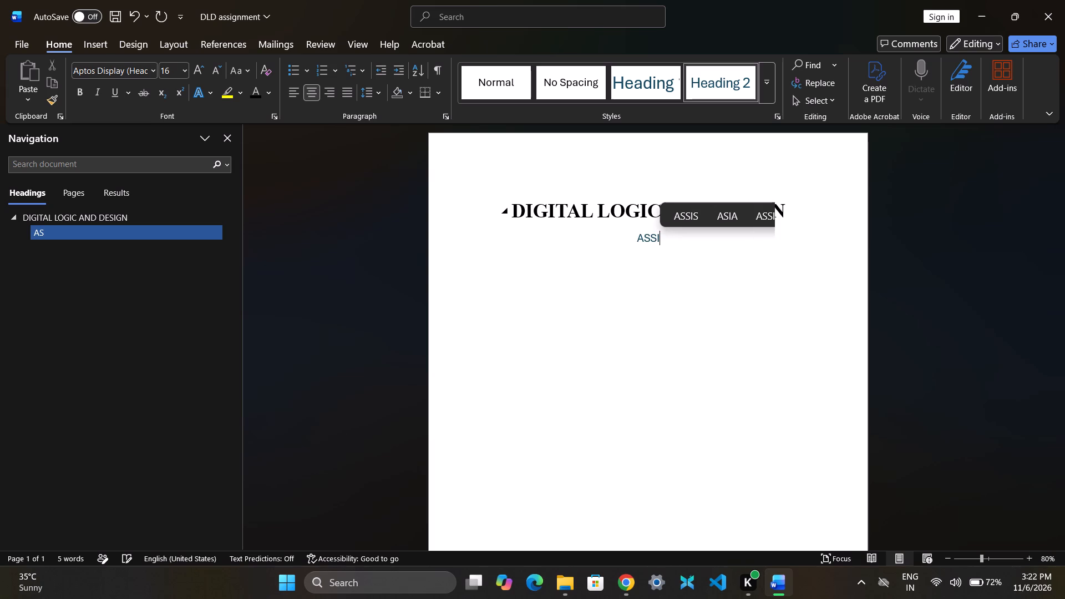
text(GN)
Replace the subtitle with a centred ASSIGNMENT line in Heading 1 style, Times New Roman size 22.
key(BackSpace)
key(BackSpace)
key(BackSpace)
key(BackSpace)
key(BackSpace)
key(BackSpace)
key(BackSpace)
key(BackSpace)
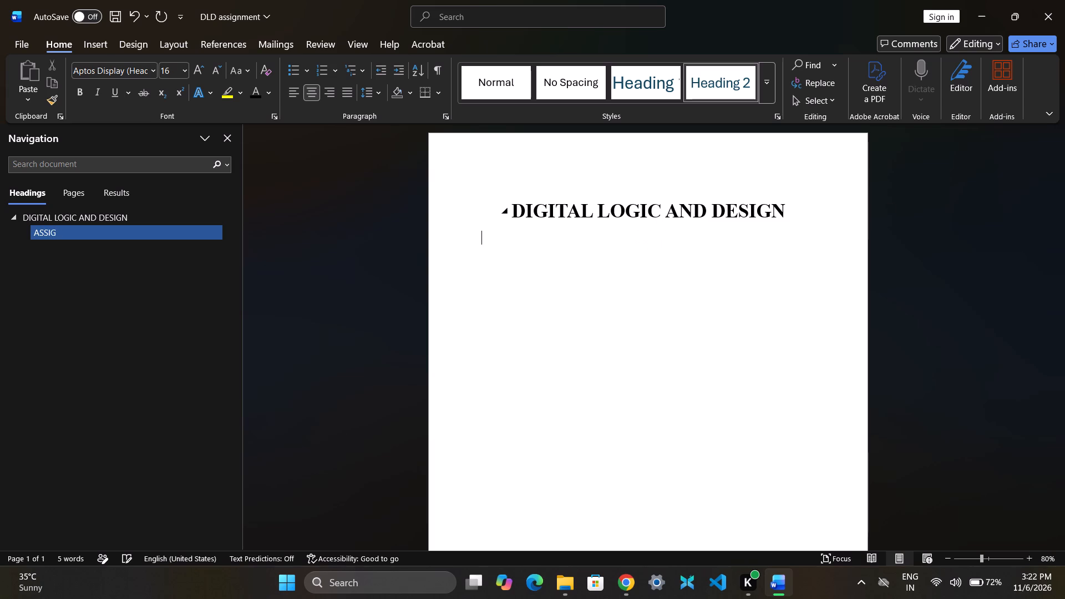
click(791, 287)
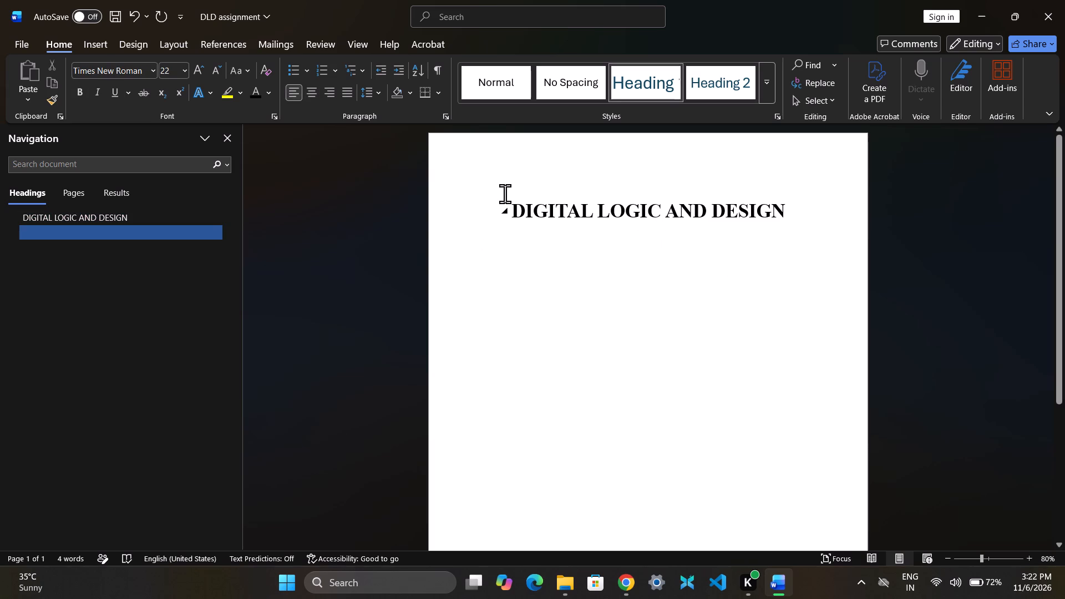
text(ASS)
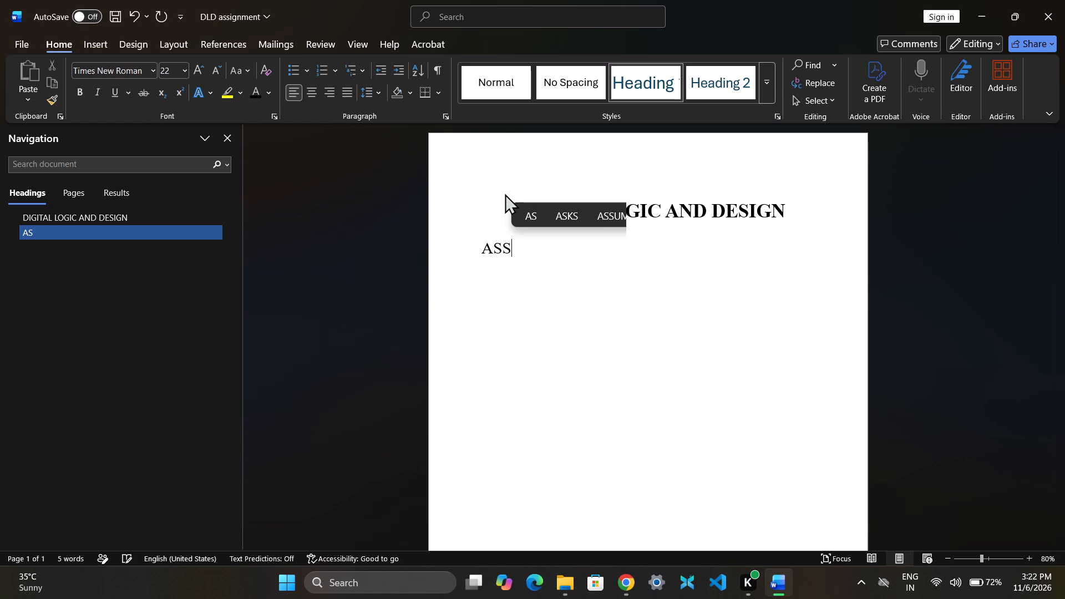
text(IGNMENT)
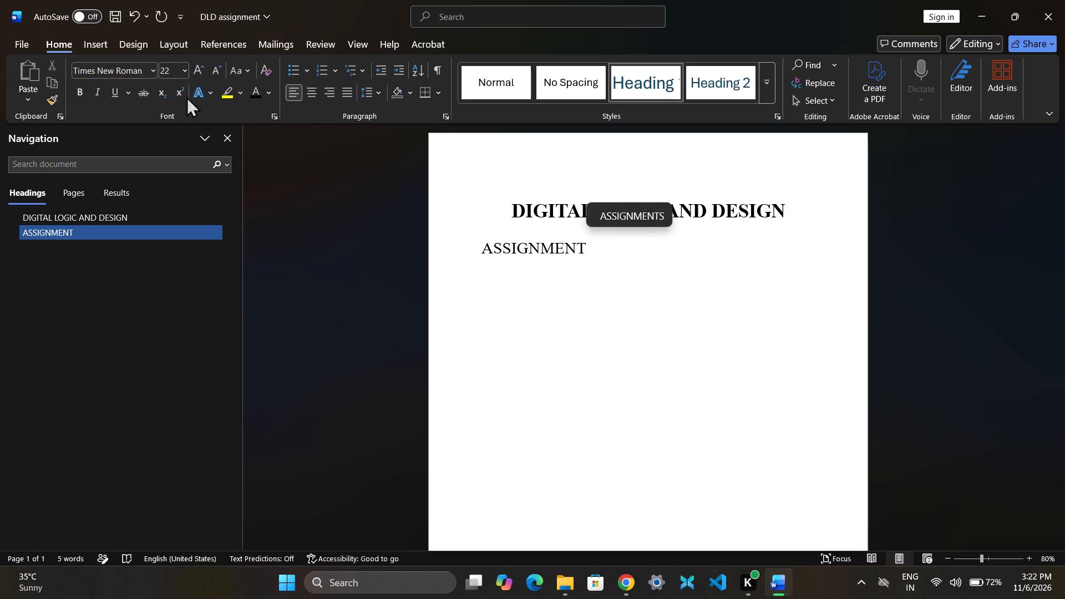
click(308, 92)
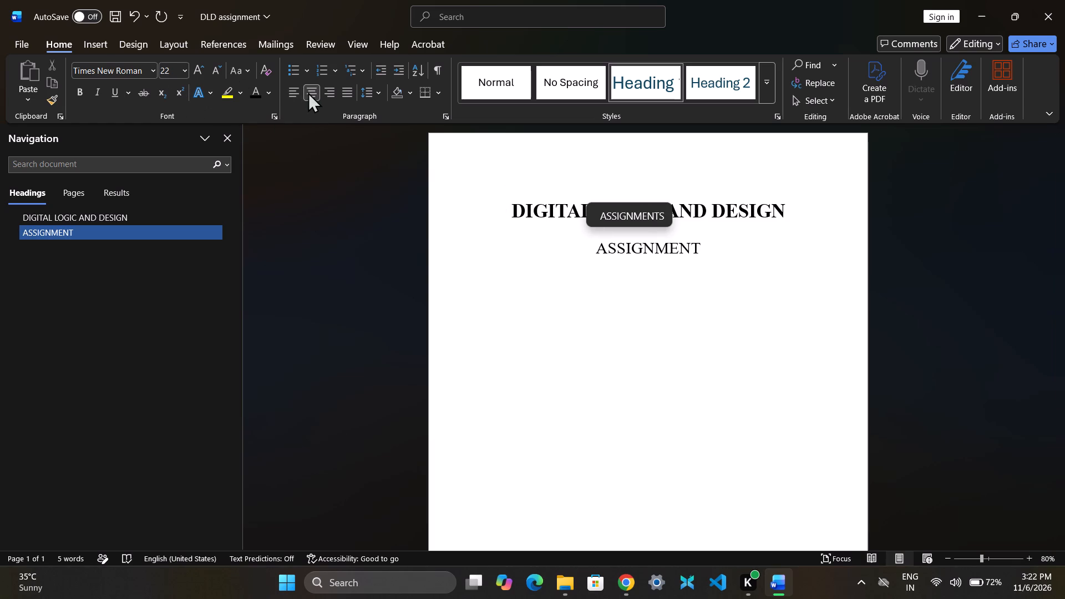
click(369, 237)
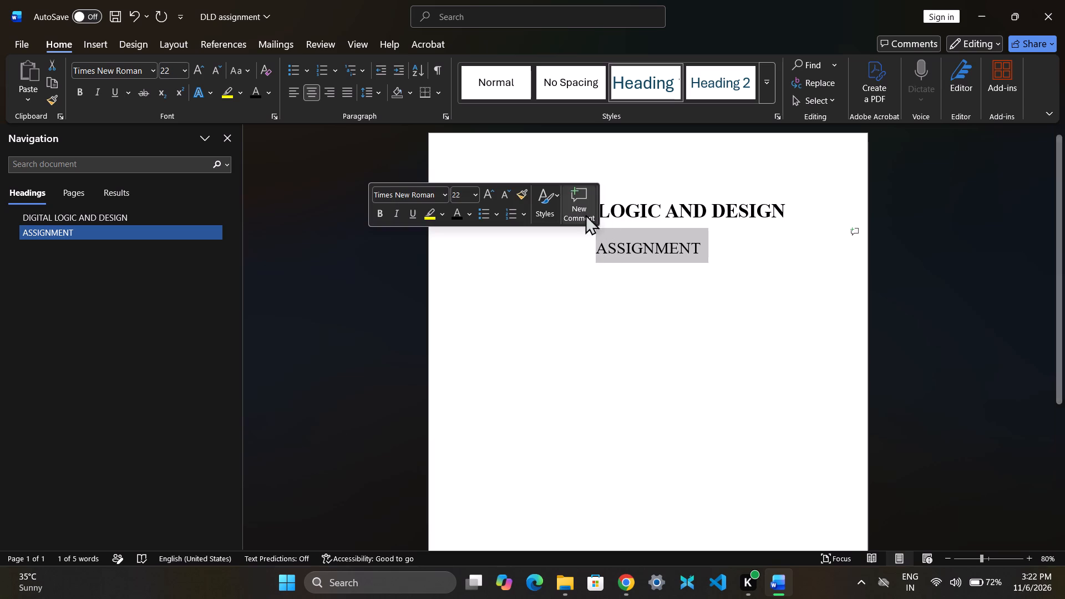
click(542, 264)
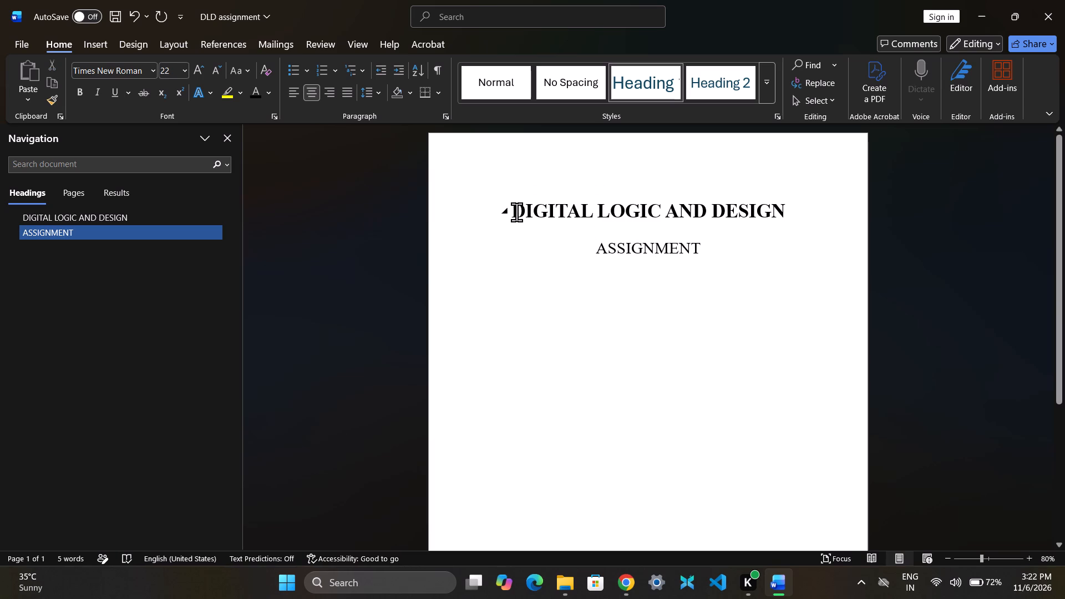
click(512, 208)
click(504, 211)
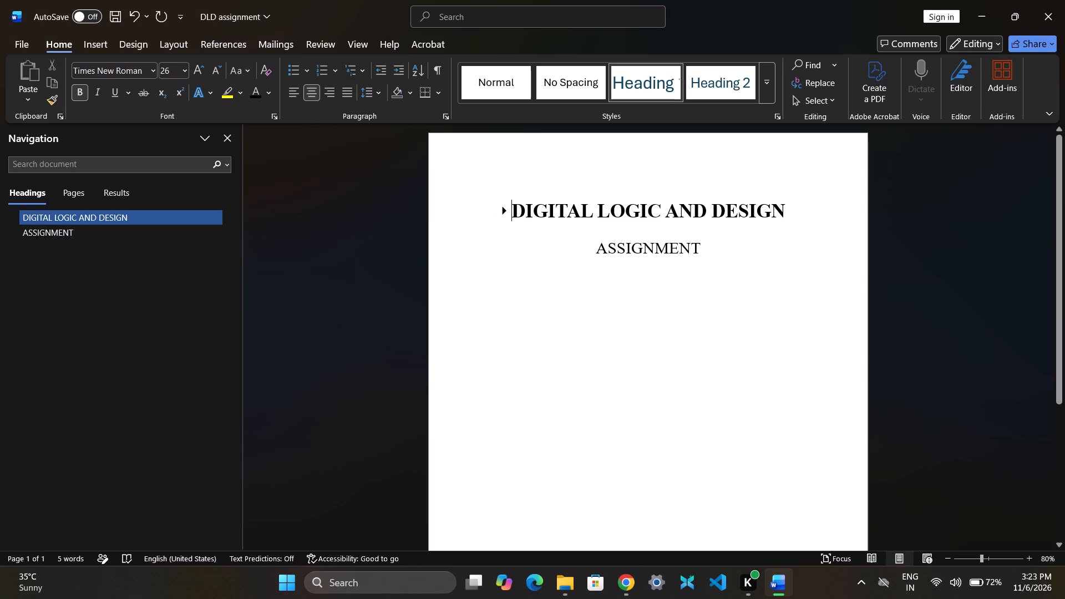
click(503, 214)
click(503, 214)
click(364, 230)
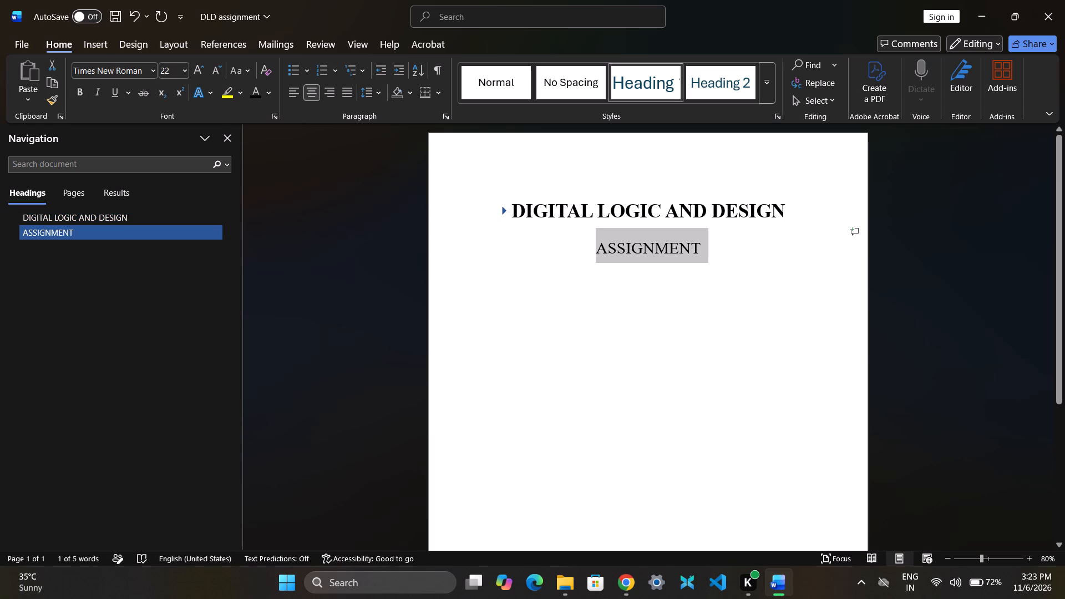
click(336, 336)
Enlarge both heading lines one step, the DIGITAL LOGIC AND DESIGN title to size 28 and ASSIGNMENT to size 24.
drag(514, 209, 694, 251)
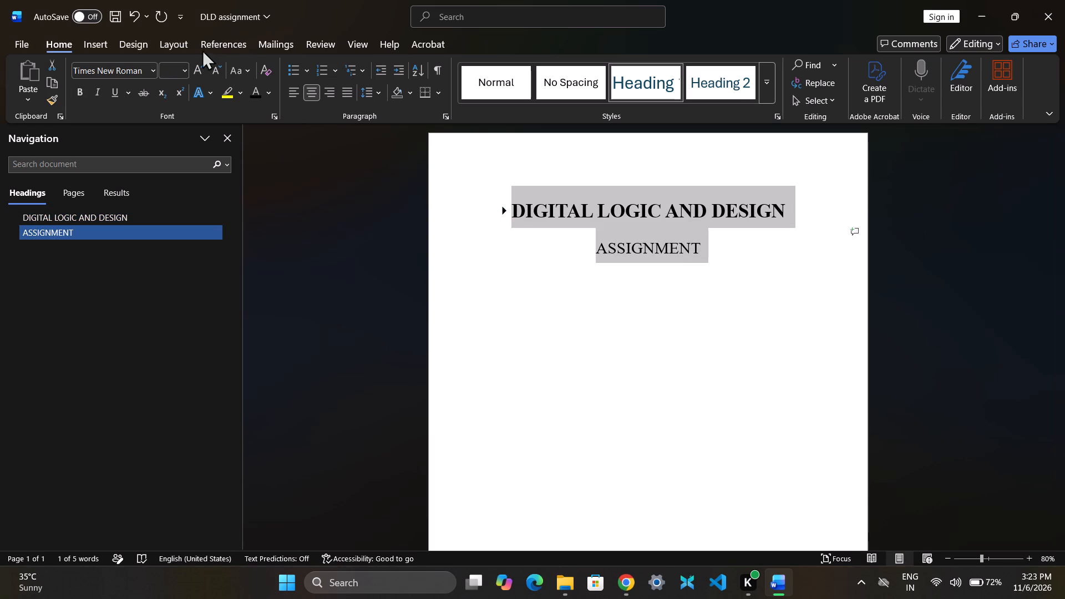
click(194, 65)
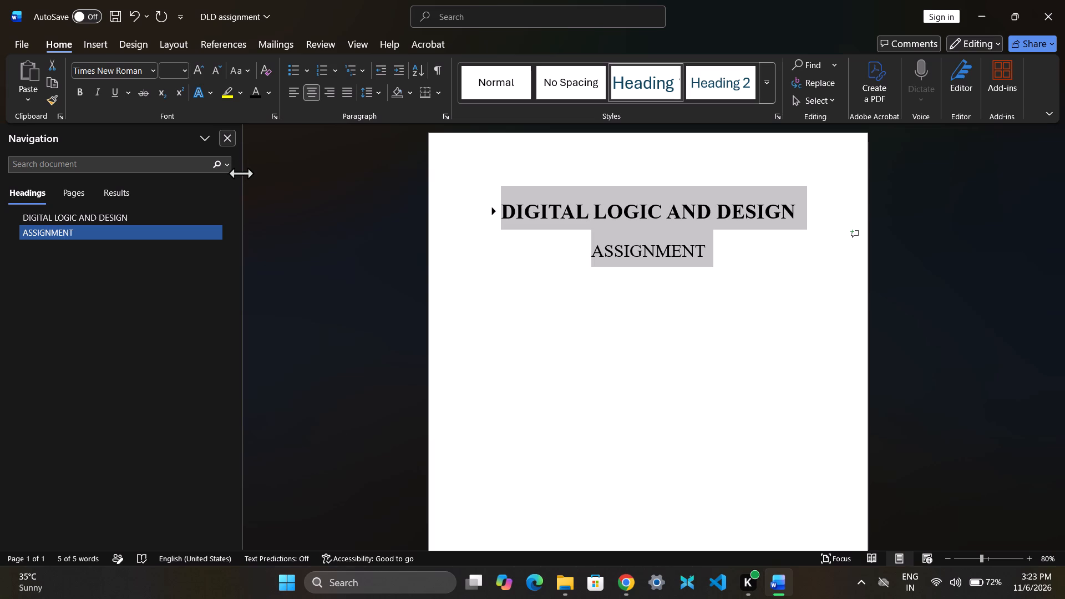
click(241, 173)
Make the ASSIGNMENT subtitle bold.
click(324, 235)
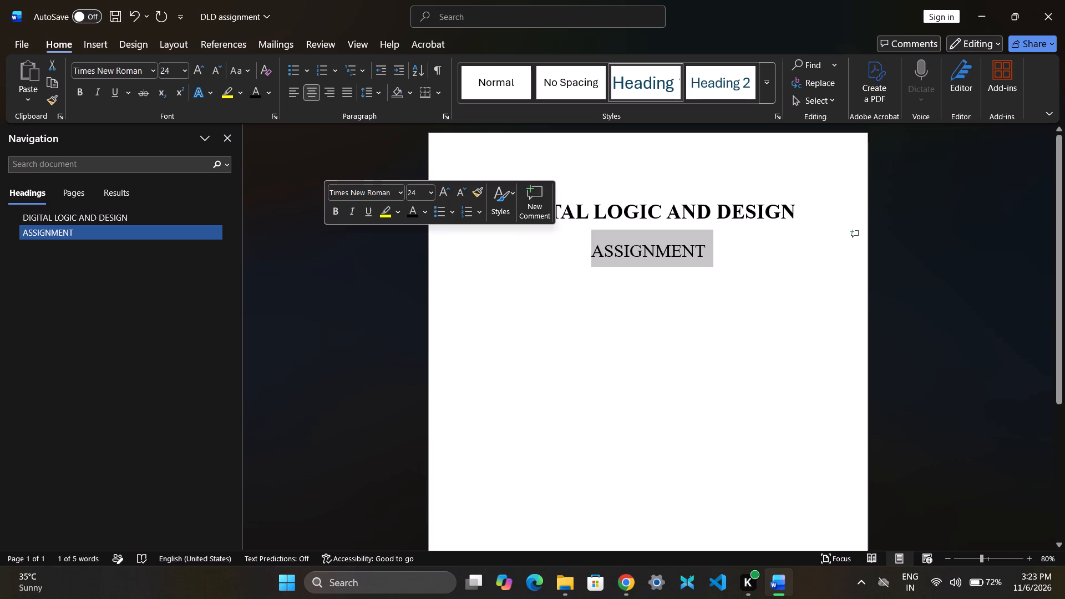
click(386, 307)
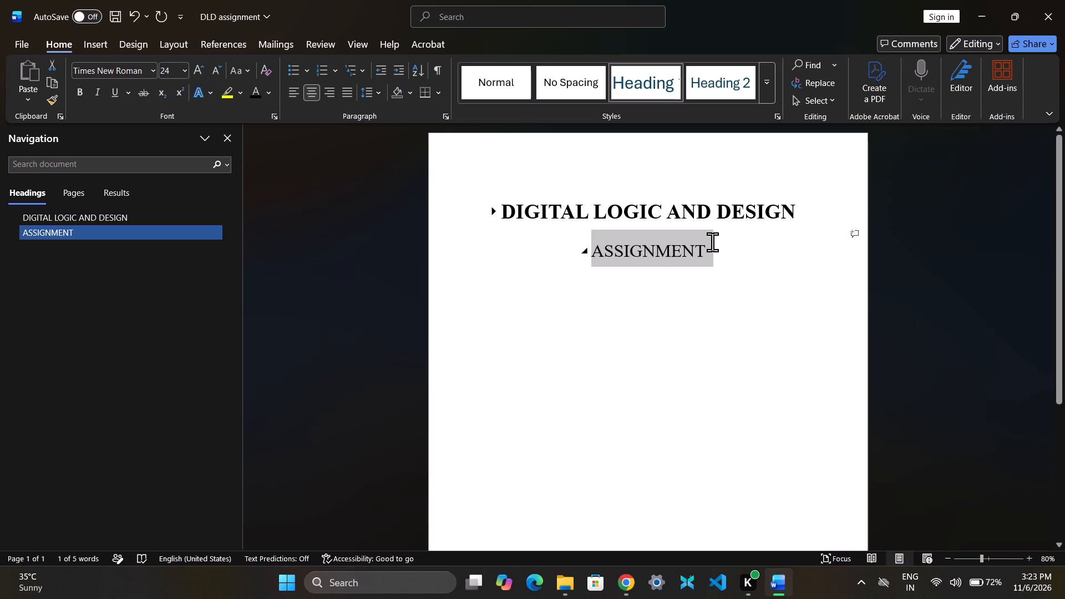
drag(712, 242, 595, 241)
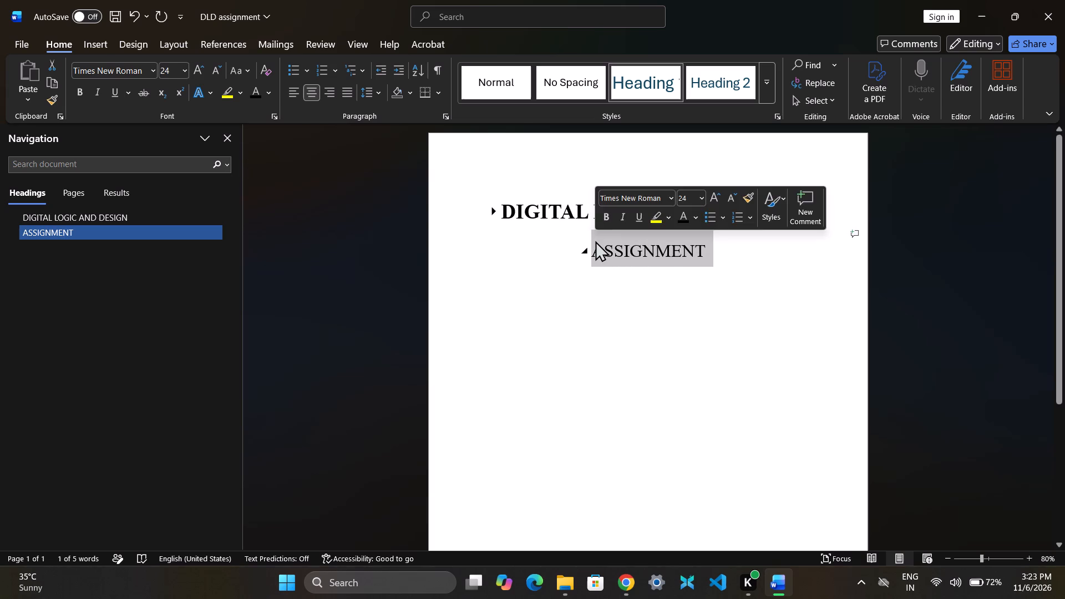
click(80, 87)
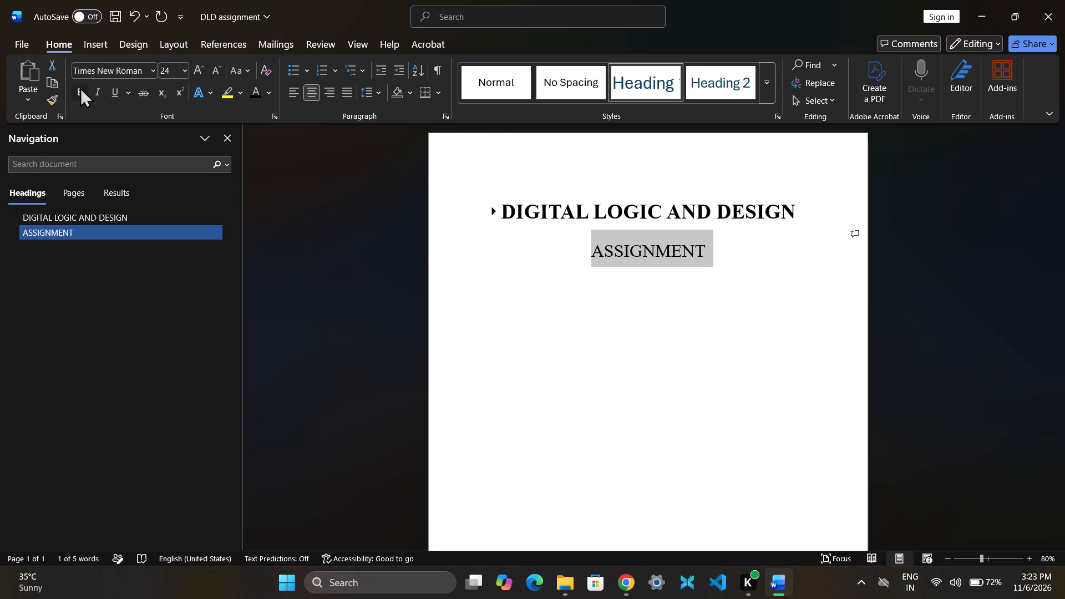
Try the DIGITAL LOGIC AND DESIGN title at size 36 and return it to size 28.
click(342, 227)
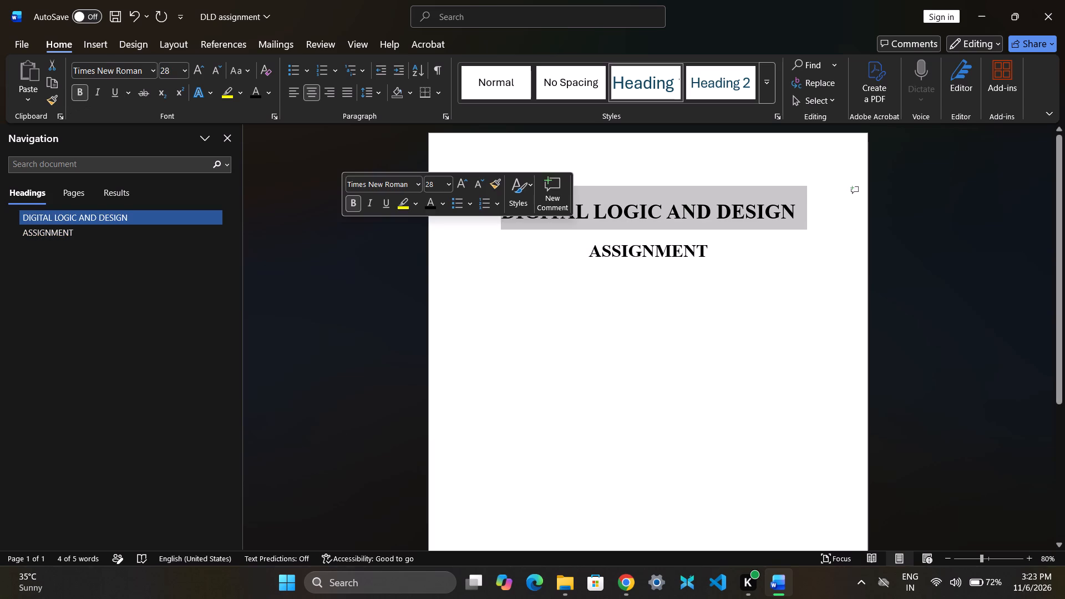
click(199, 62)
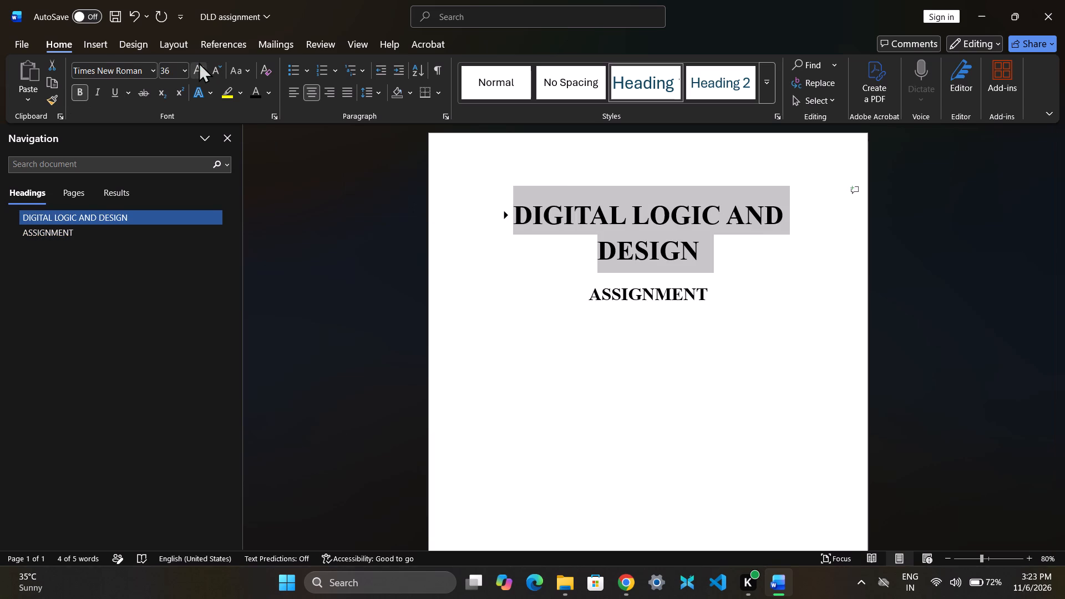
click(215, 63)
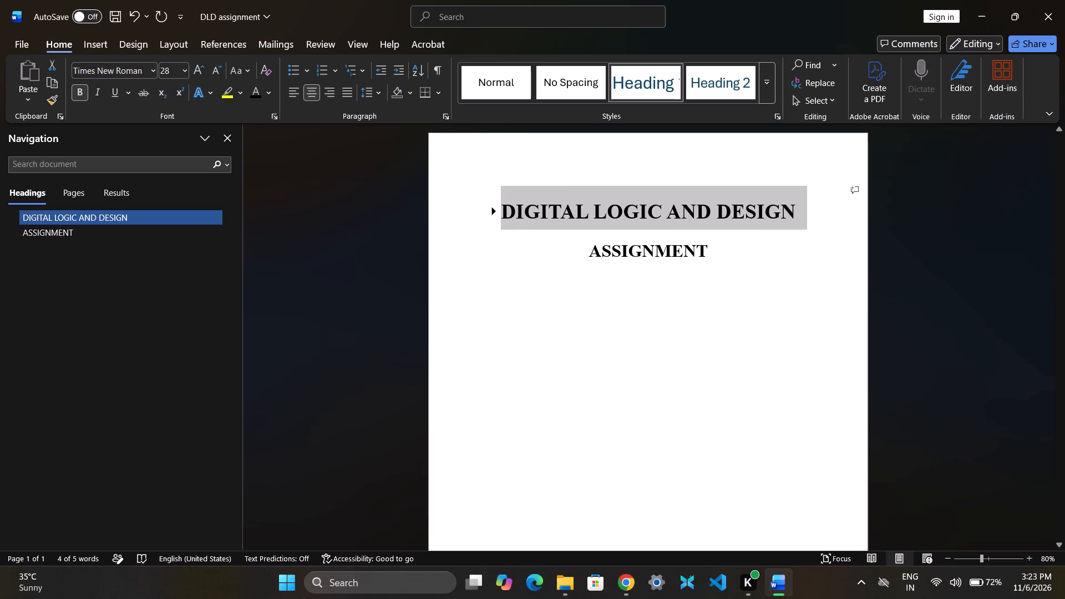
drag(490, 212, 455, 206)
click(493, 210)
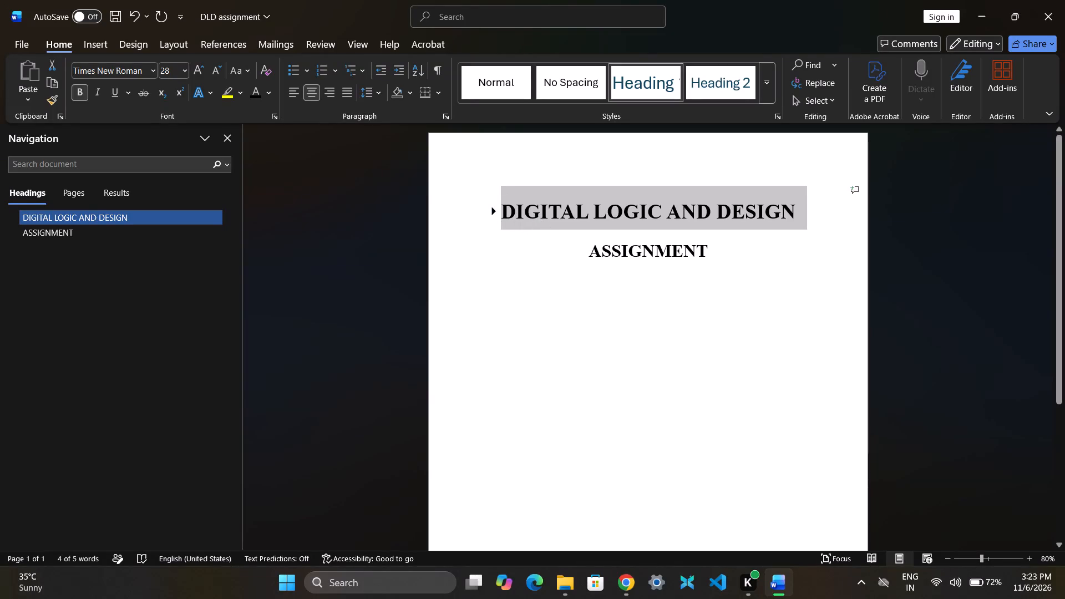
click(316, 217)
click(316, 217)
Enlarge the DIGITAL LOGIC AND DESIGN title to size 36.
click(719, 249)
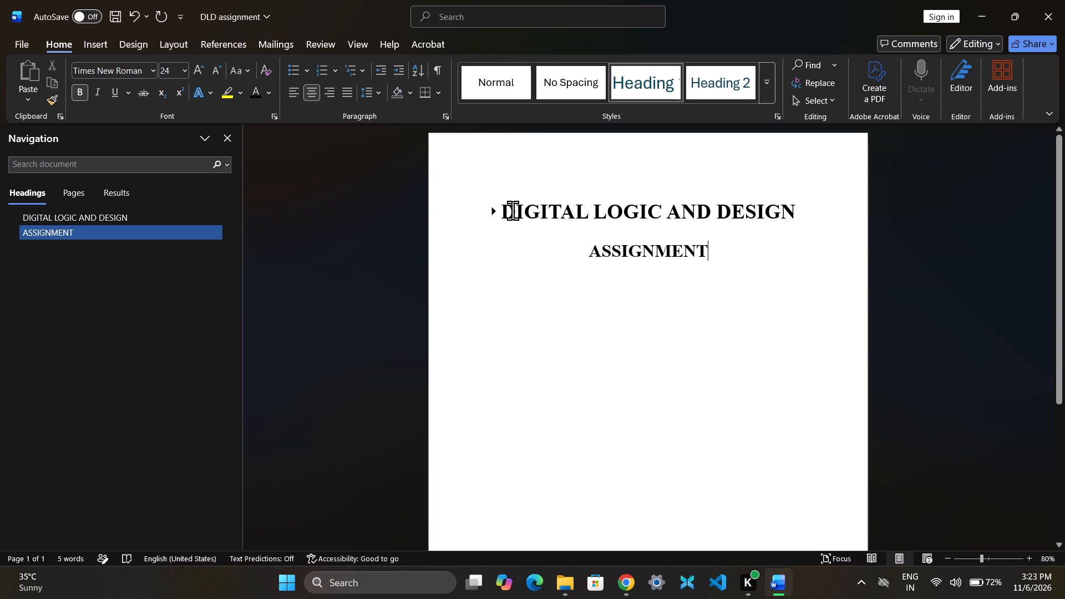
drag(503, 207, 751, 195)
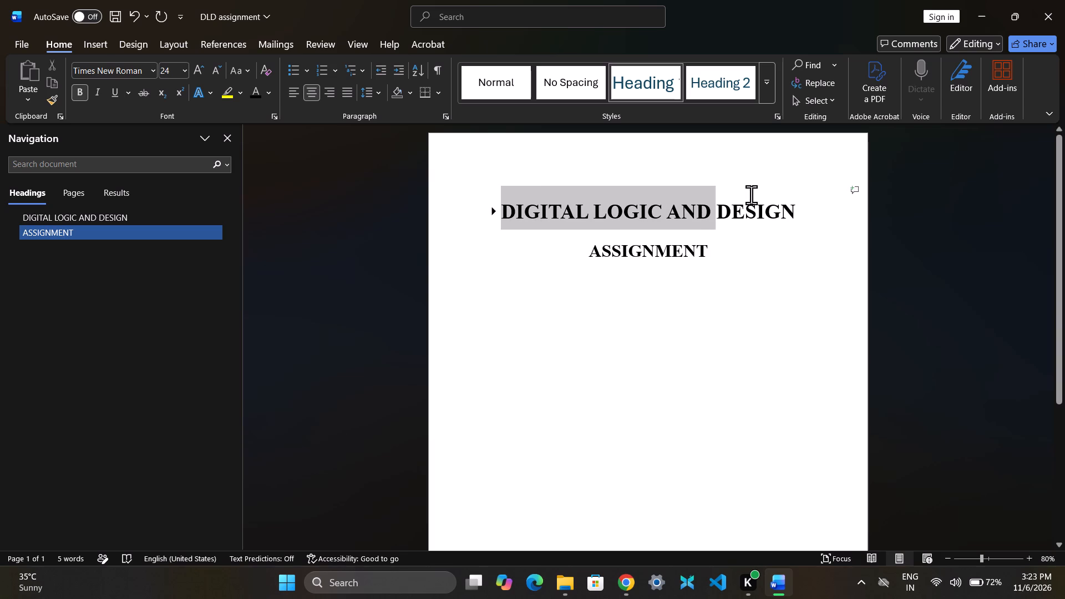
drag(751, 195, 800, 206)
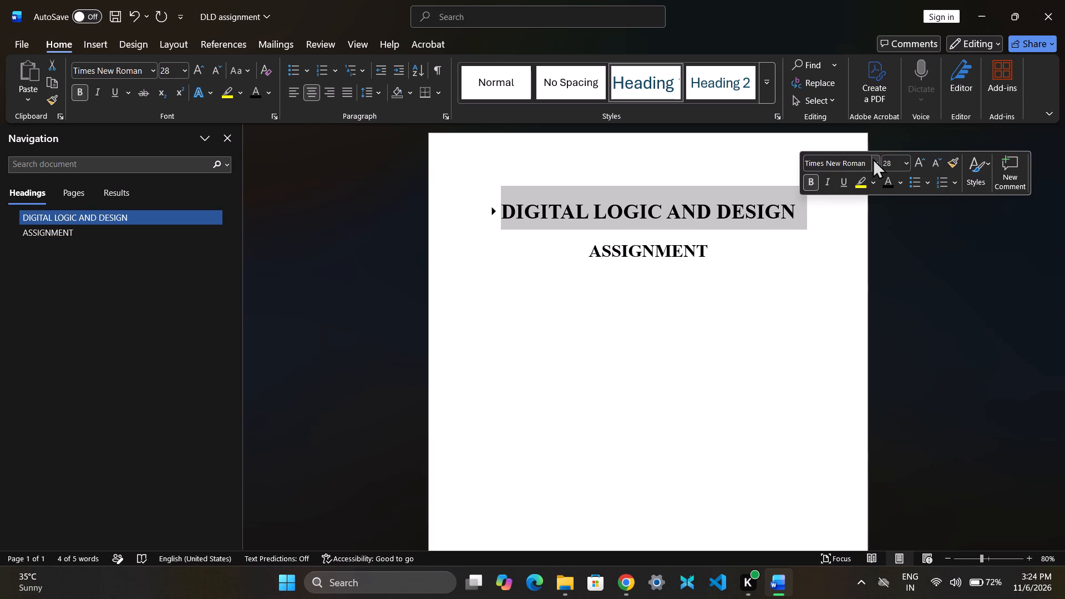
click(923, 166)
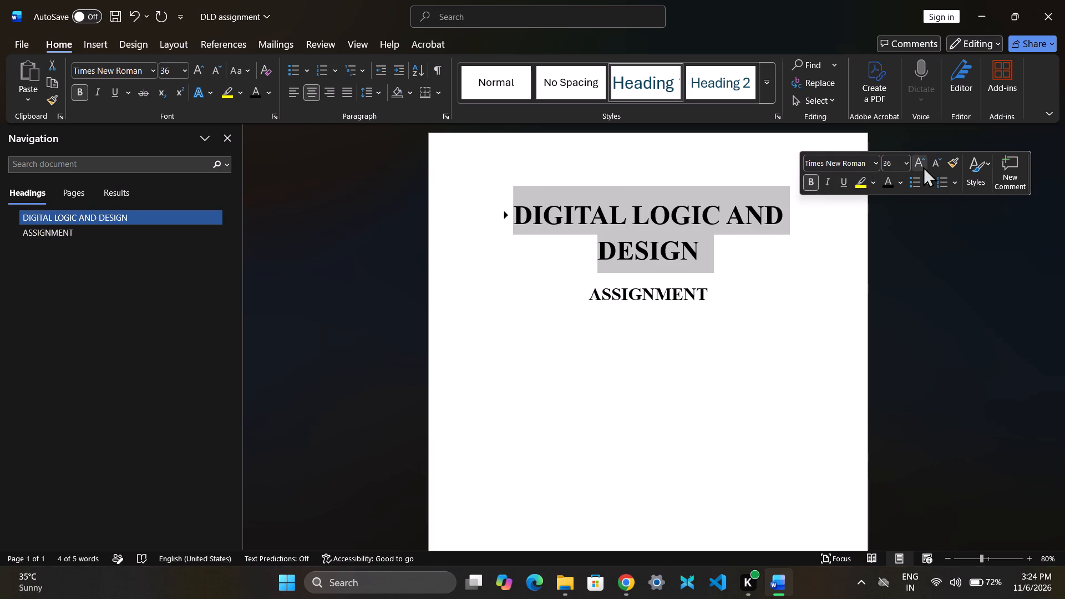
Enlarge the ASSIGNMENT subtitle to size 26.
right_drag(595, 289, 632, 289)
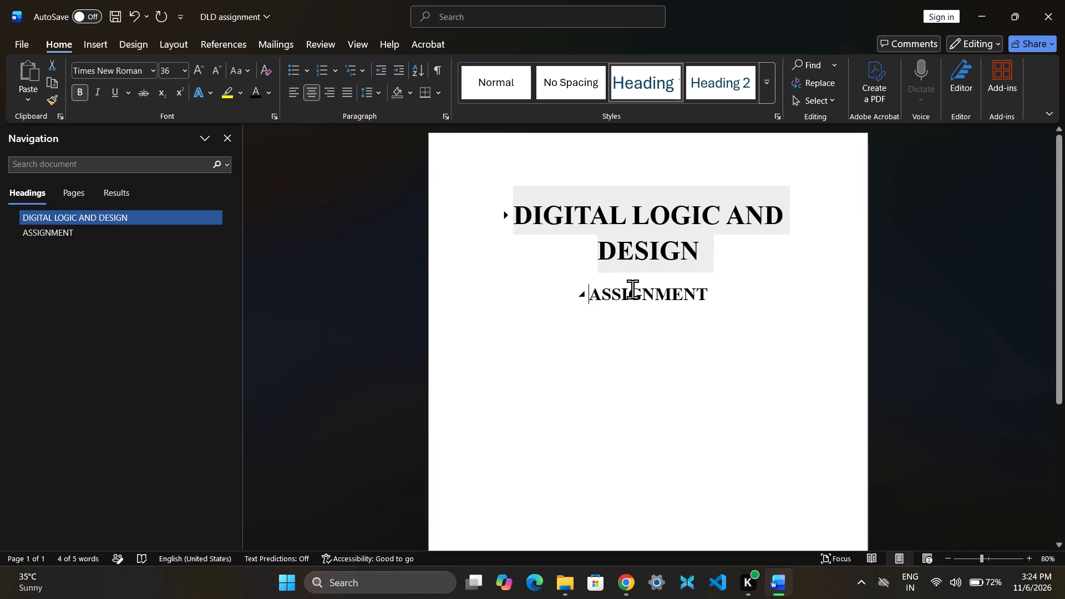
right_drag(632, 289, 714, 288)
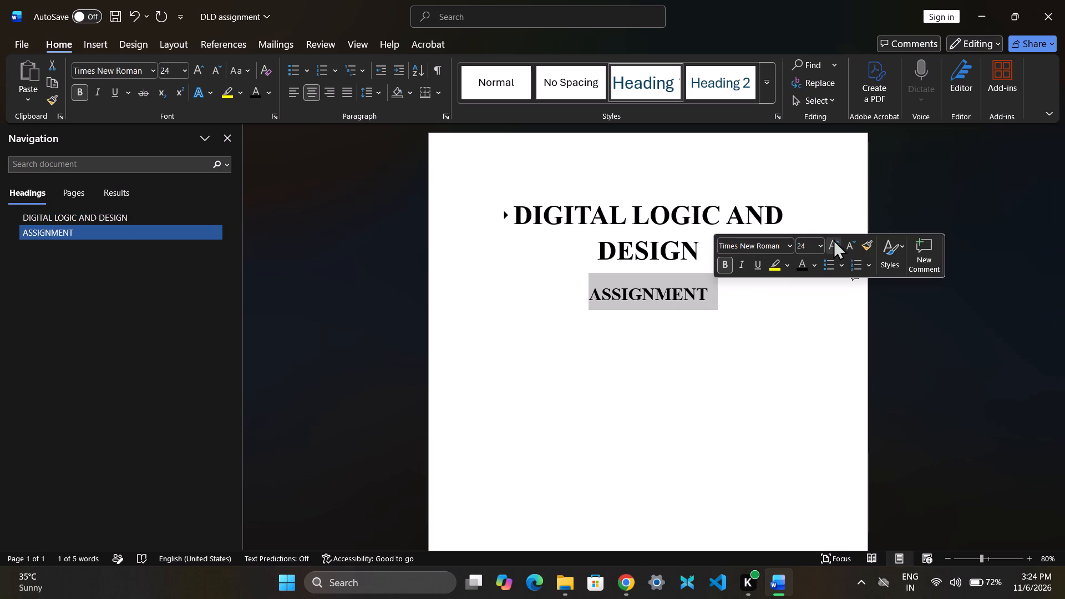
click(832, 248)
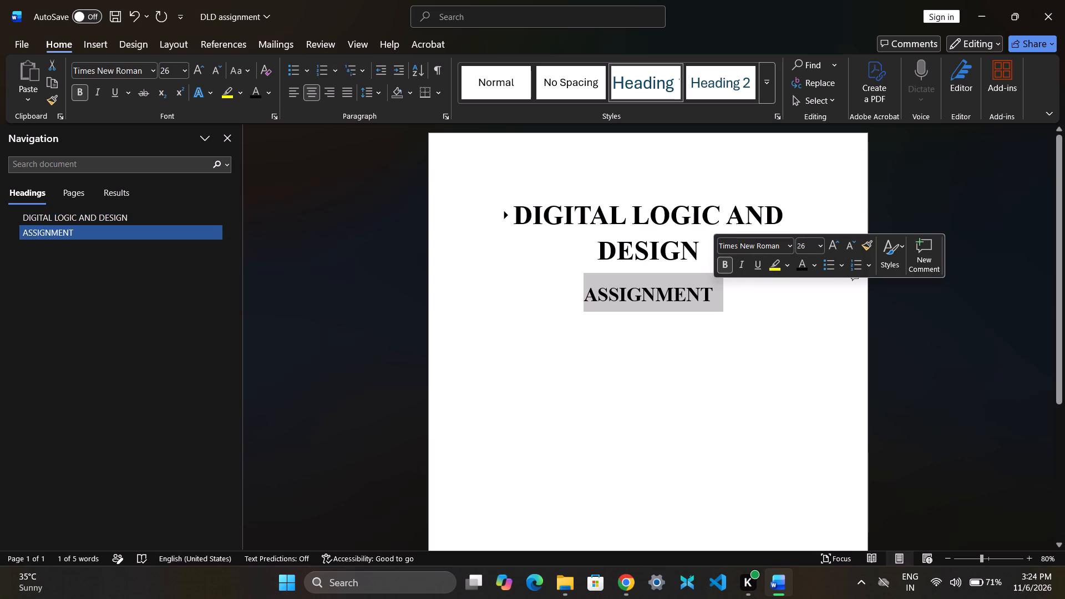
click(325, 306)
click(311, 340)
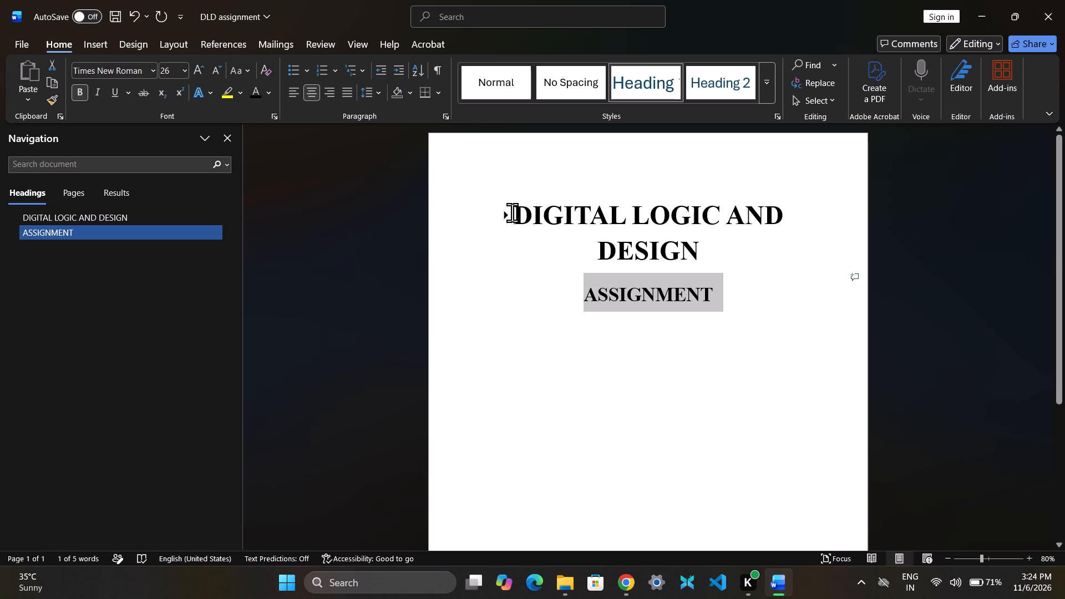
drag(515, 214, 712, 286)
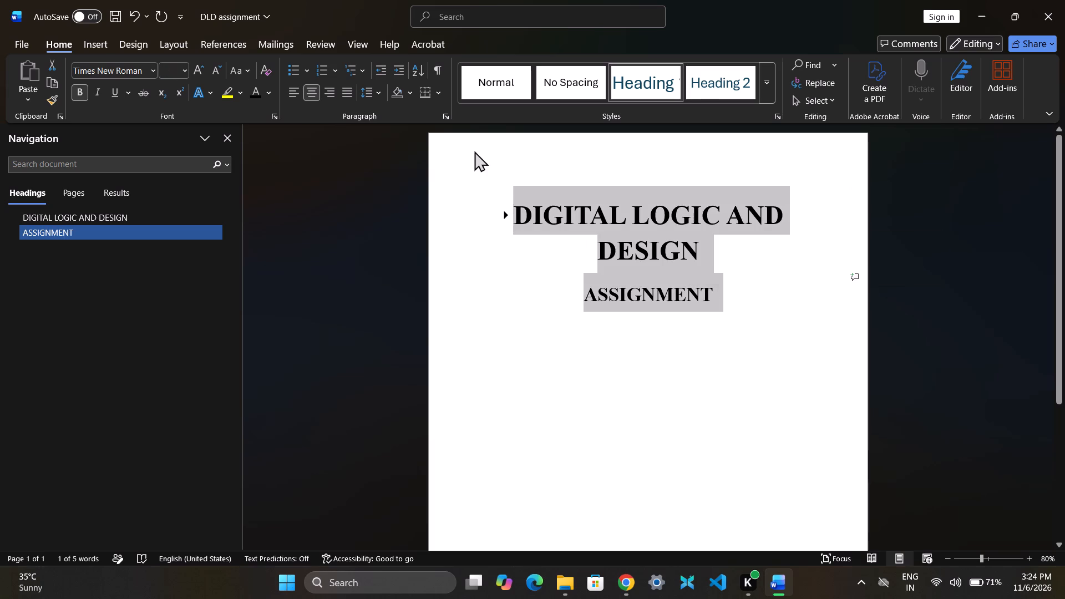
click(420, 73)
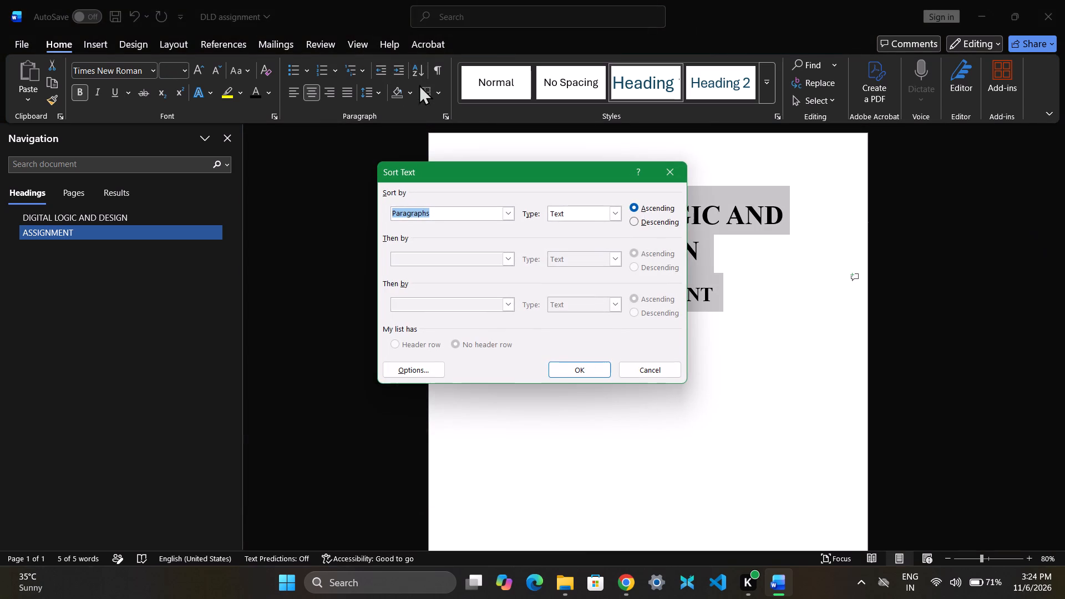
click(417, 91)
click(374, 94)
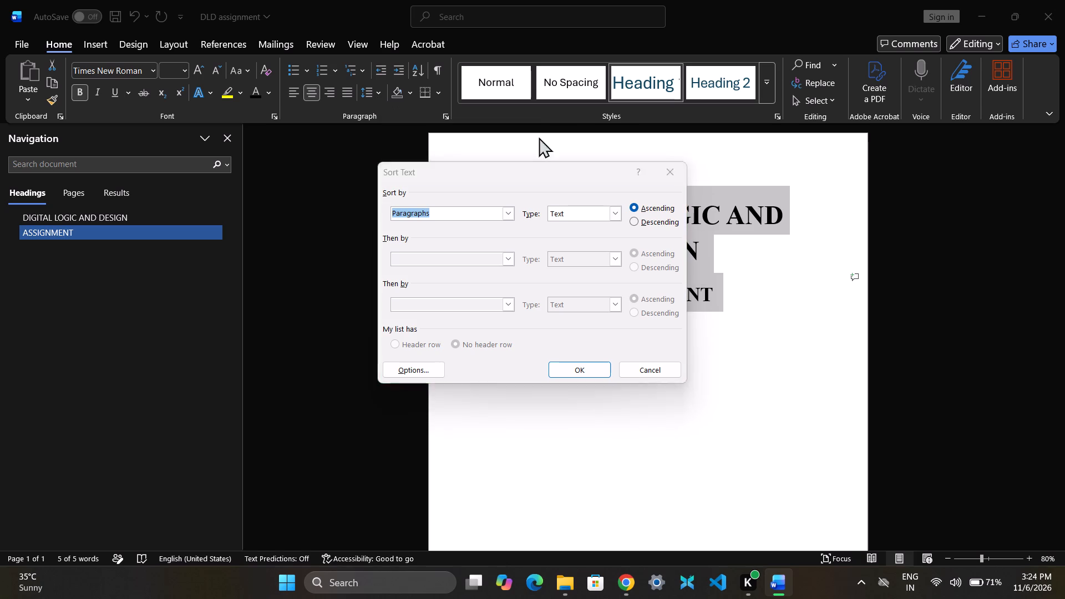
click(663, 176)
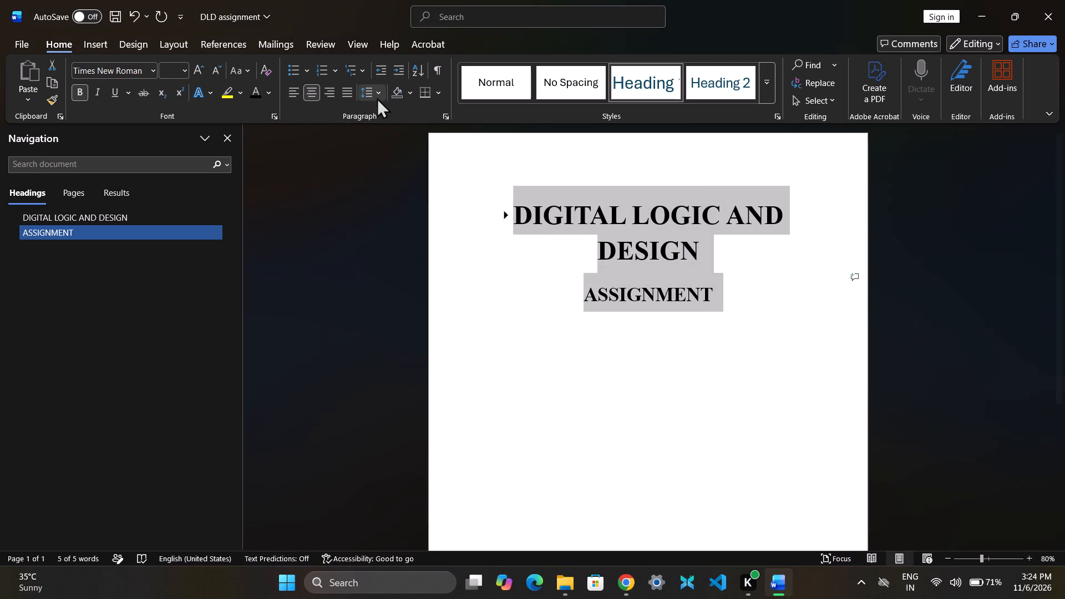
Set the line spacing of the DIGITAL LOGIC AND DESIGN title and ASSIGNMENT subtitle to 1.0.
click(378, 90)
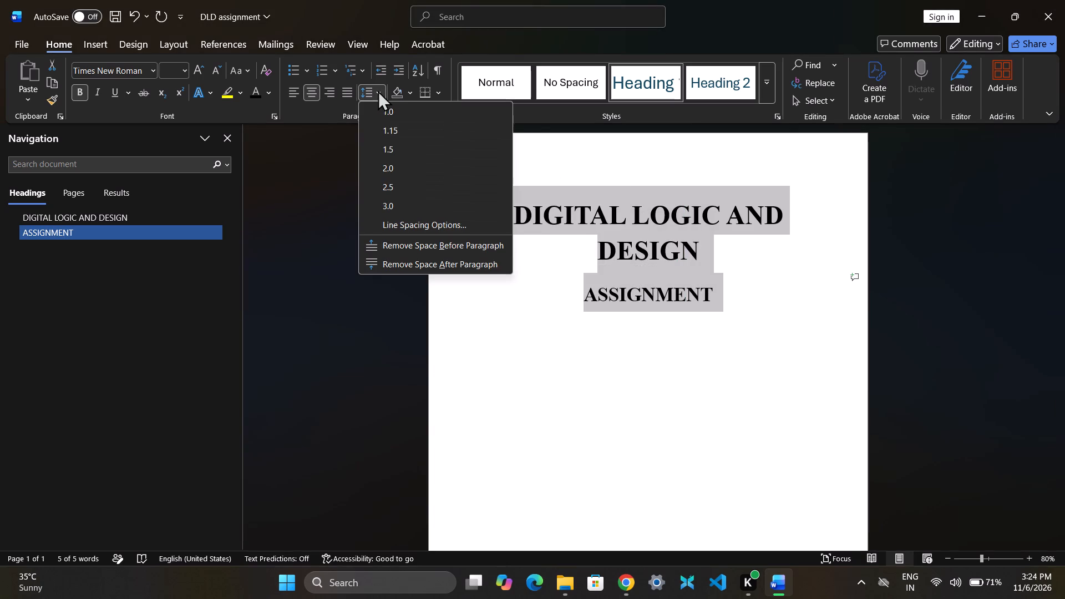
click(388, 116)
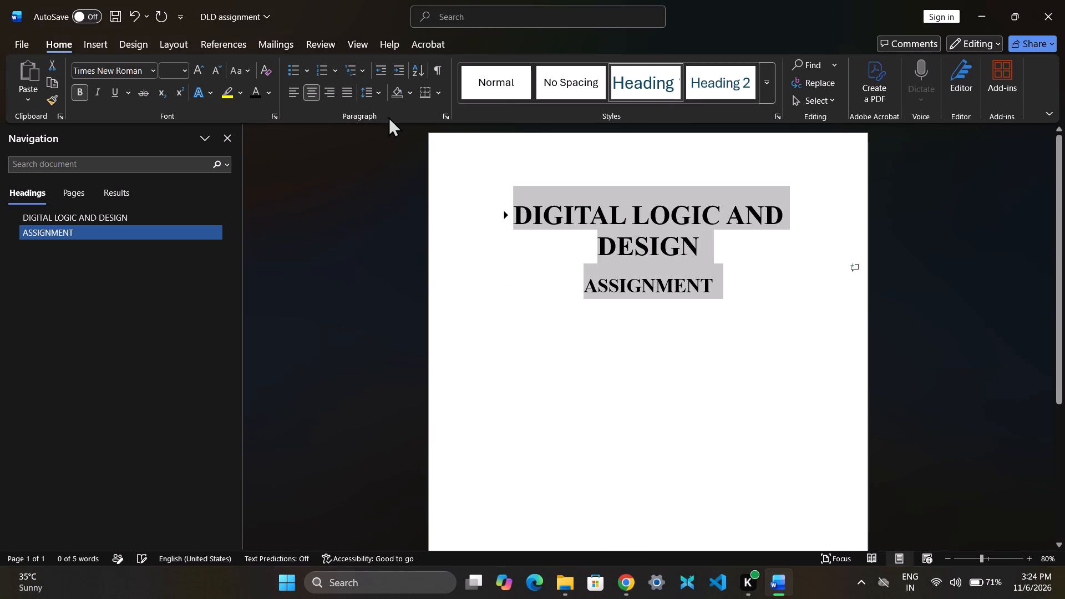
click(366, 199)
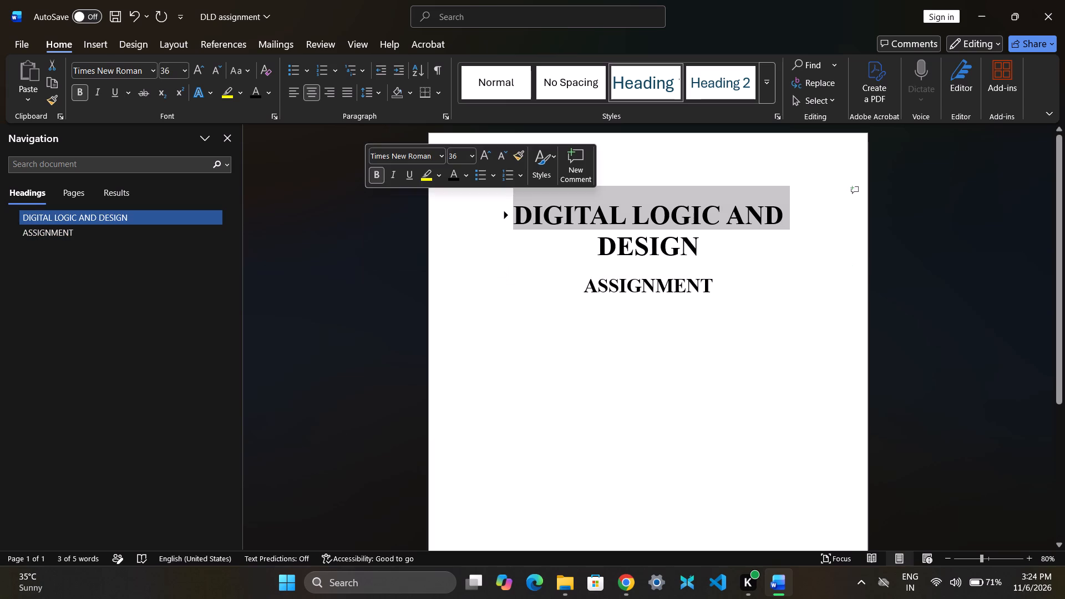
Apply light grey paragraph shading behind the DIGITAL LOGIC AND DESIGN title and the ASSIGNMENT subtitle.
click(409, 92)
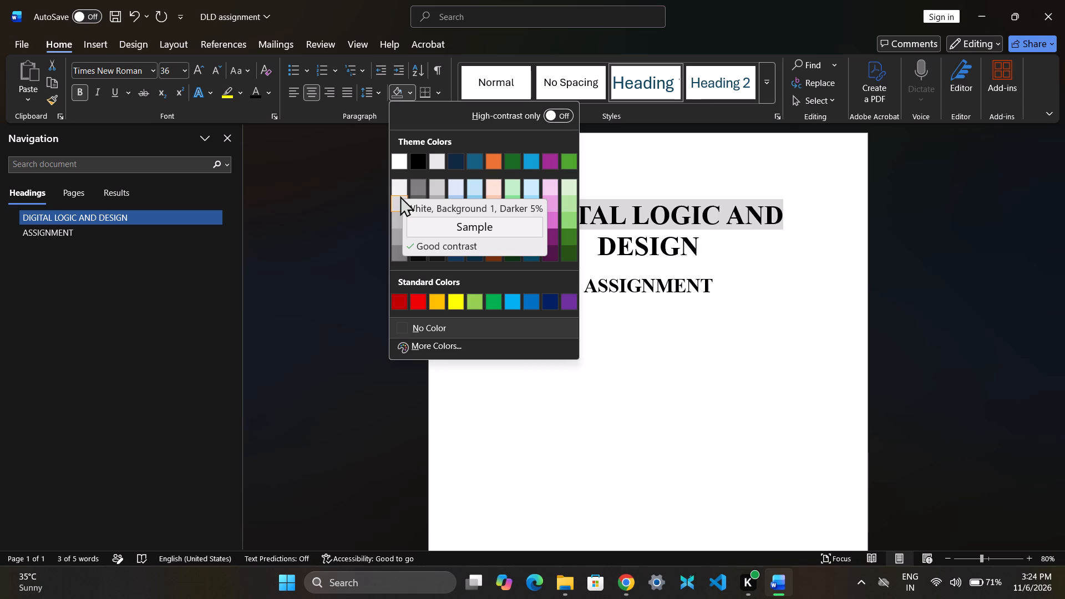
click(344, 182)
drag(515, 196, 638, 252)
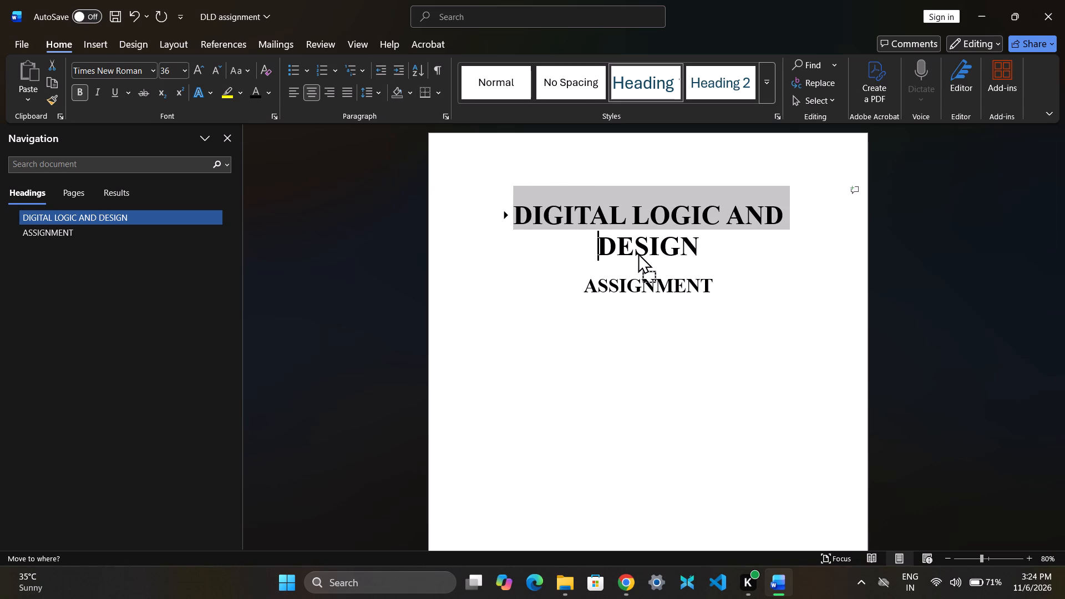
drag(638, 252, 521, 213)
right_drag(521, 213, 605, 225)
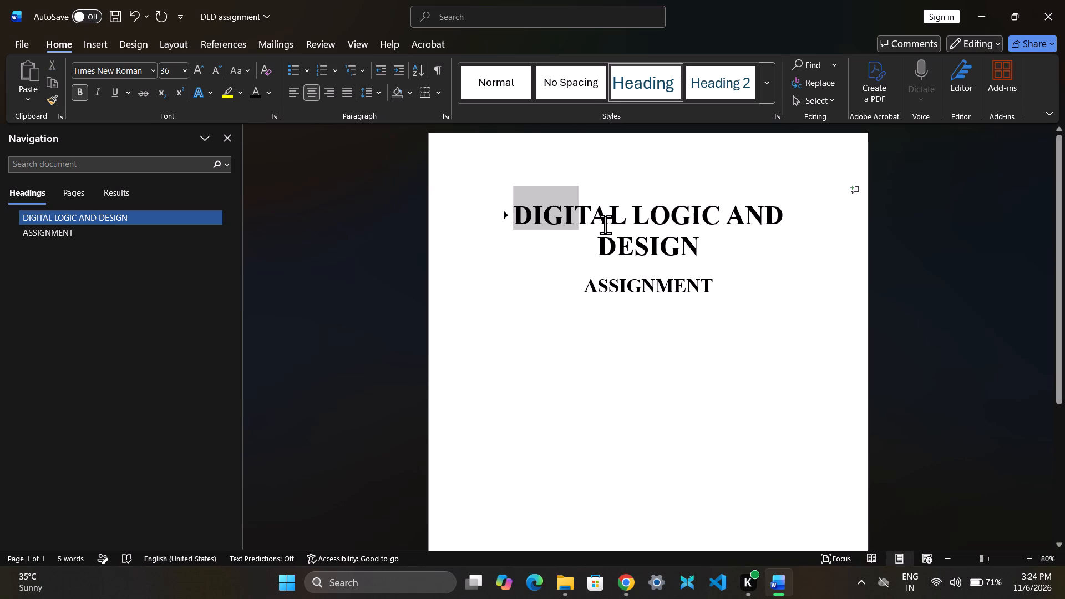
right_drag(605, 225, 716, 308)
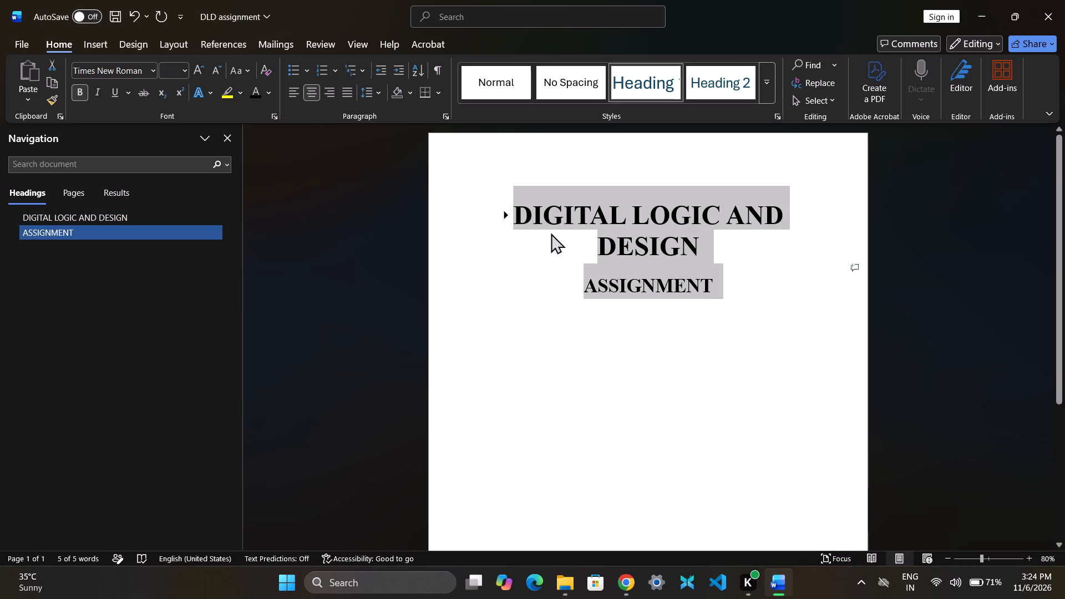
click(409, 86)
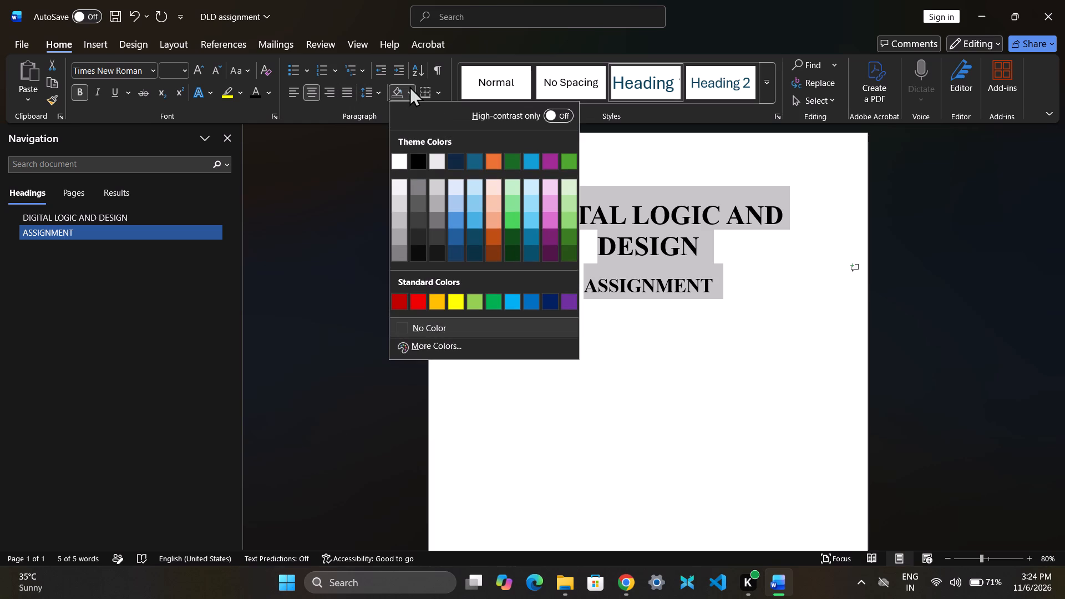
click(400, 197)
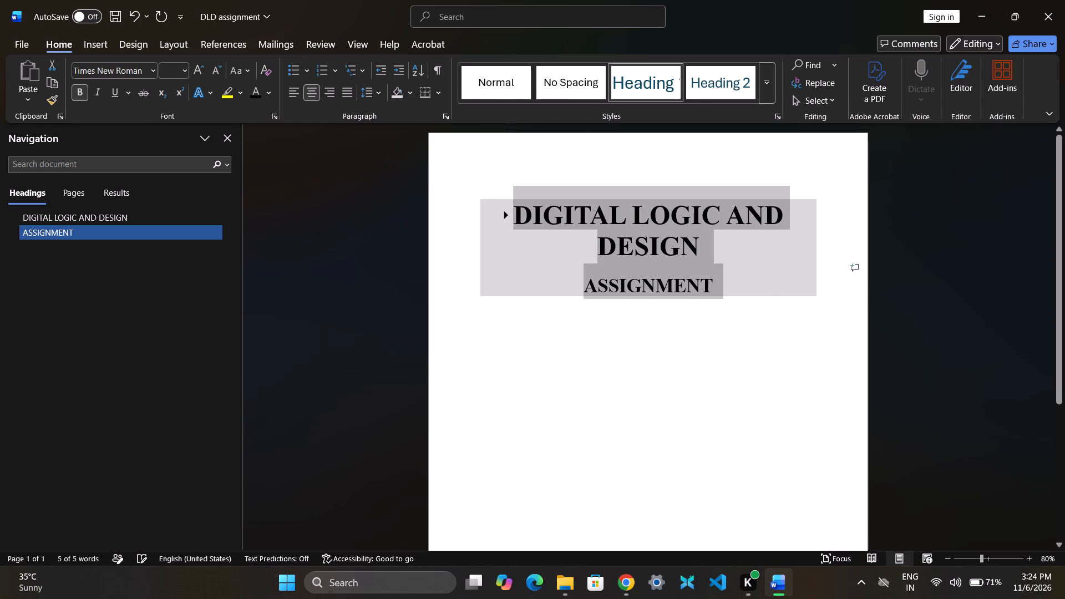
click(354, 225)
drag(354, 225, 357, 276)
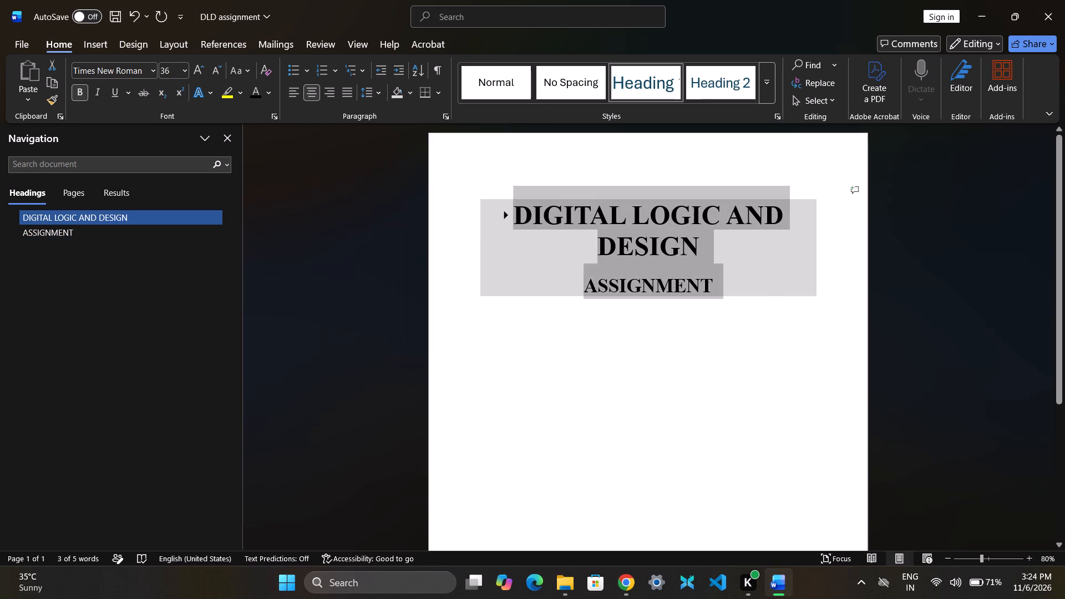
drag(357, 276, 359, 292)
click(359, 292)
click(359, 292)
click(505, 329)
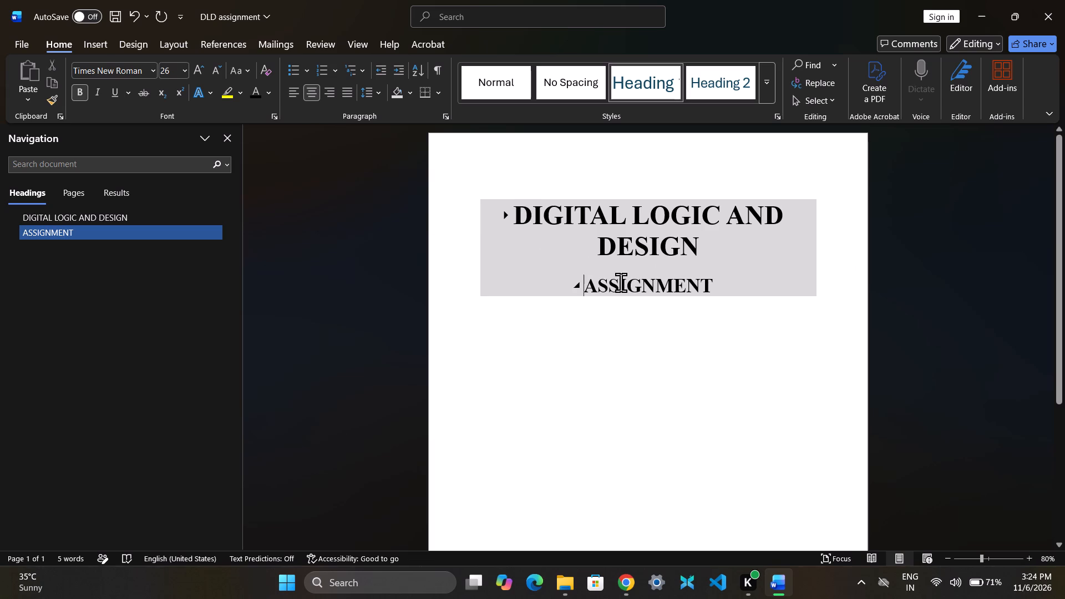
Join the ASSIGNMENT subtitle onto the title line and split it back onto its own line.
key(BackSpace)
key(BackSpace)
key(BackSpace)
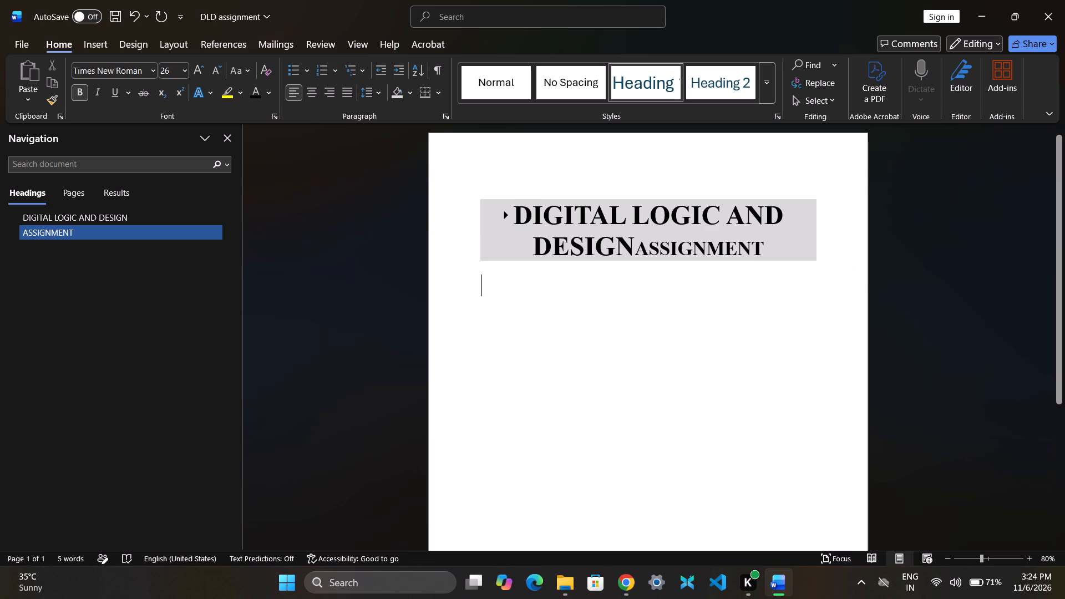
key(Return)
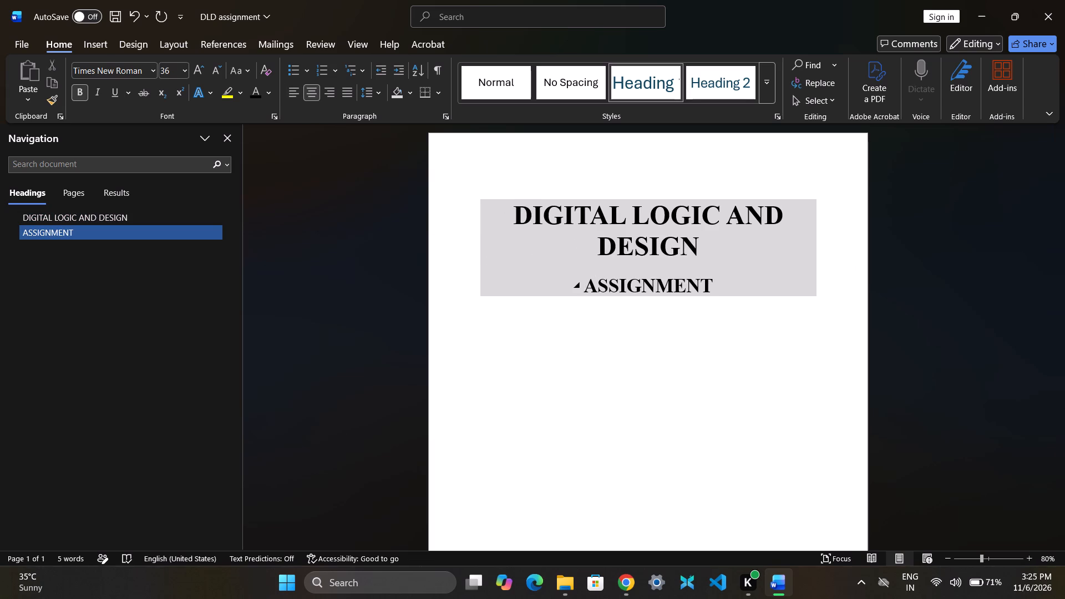
Delete the ASSIGNMENT subtitle and the whole DIGITAL LOGIC AND DESIGN title from the page.
click(723, 277)
key(BackSpace)
key(BackSpace)
key(BackSpace)
key(BackSpace)
key(BackSpace)
key(BackSpace)
key(BackSpace)
key(BackSpace)
key(BackSpace)
key(BackSpace)
key(BackSpace)
key(BackSpace)
key(BackSpace)
key(BackSpace)
key(BackSpace)
key(BackSpace)
key(BackSpace)
key(BackSpace)
key(BackSpace)
key(BackSpace)
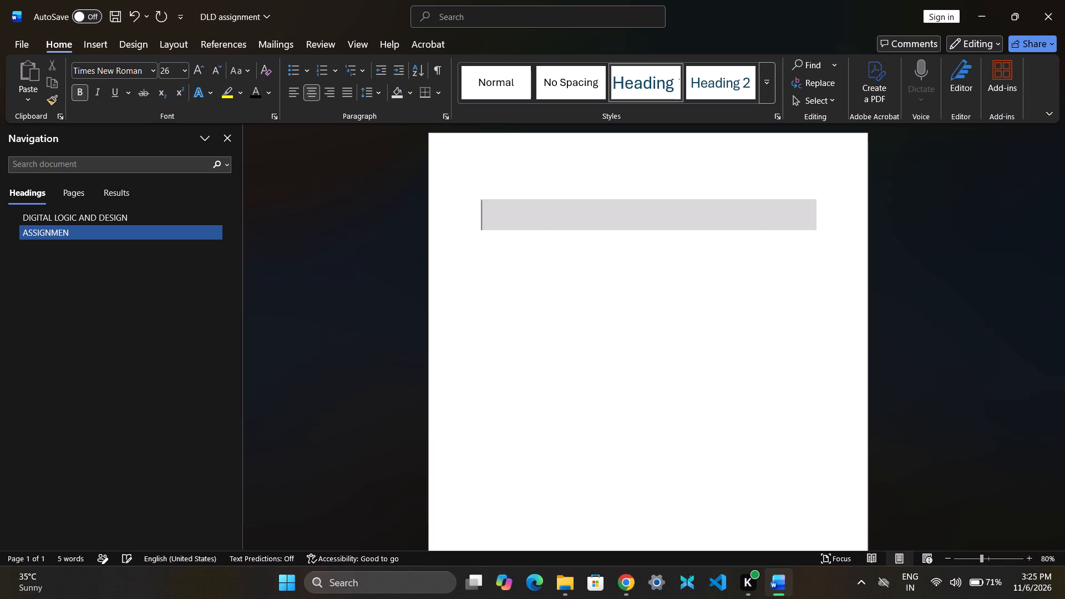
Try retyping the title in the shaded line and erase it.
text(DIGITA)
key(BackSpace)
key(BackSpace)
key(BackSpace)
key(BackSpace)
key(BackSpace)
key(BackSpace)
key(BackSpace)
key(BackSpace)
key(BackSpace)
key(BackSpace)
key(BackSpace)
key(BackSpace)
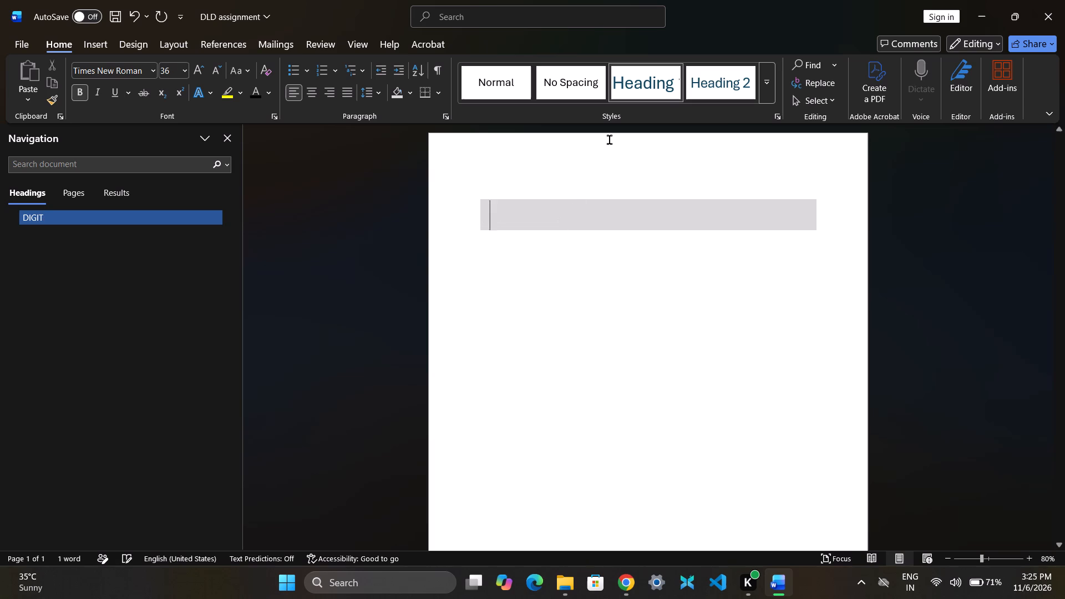
Reset the empty shaded line to the Normal style and enter DIGITAL LOGIC AND DESIGN as the title.
click(504, 72)
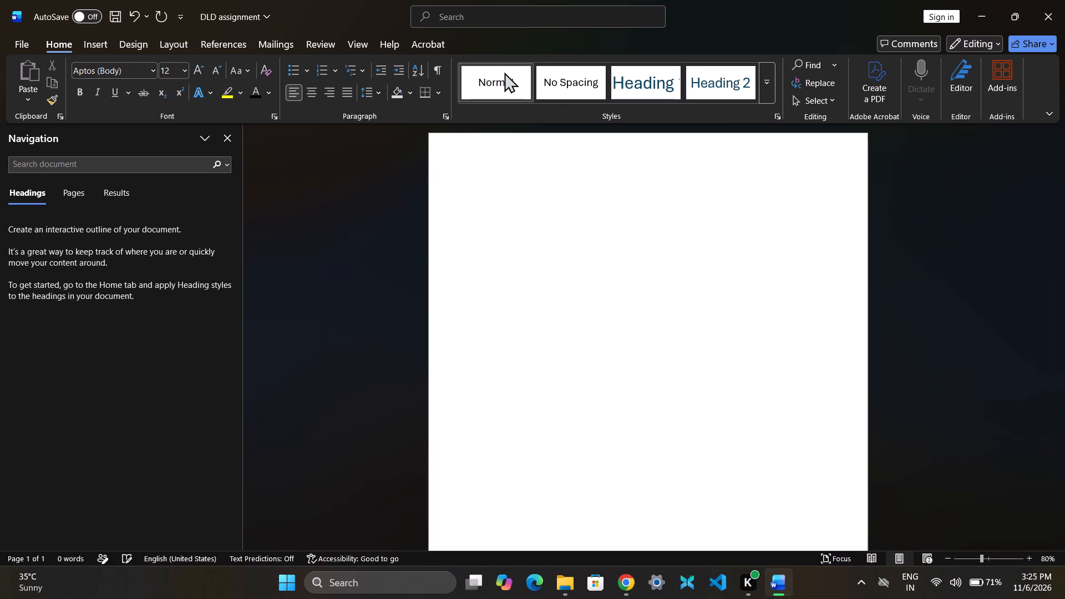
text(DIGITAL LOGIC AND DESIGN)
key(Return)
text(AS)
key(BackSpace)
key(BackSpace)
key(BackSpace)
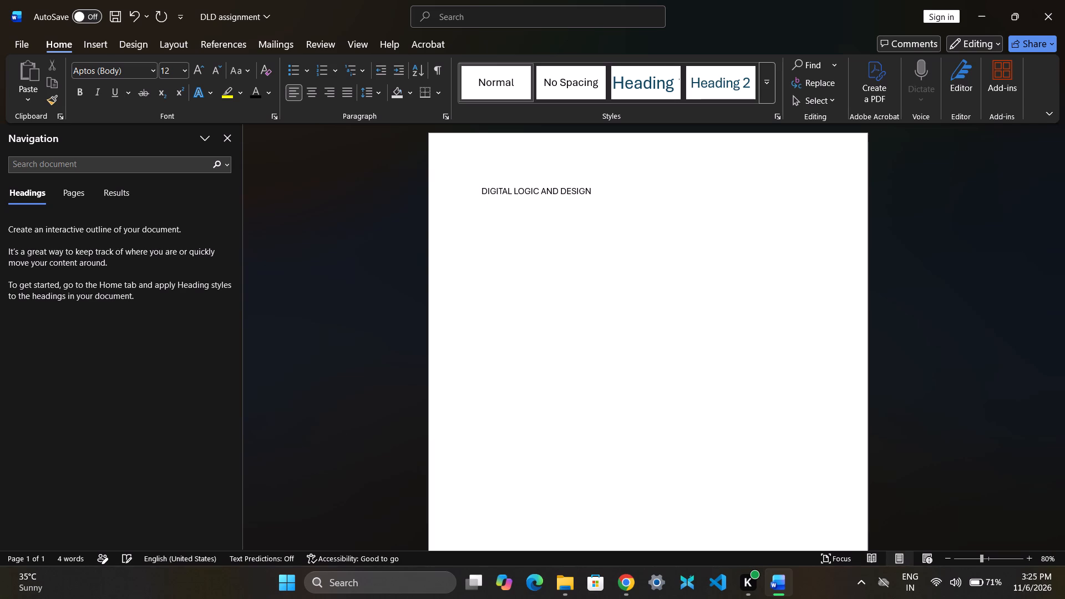
Centre the DIGITAL LOGIC AND DESIGN title.
right_drag(601, 183, 509, 185)
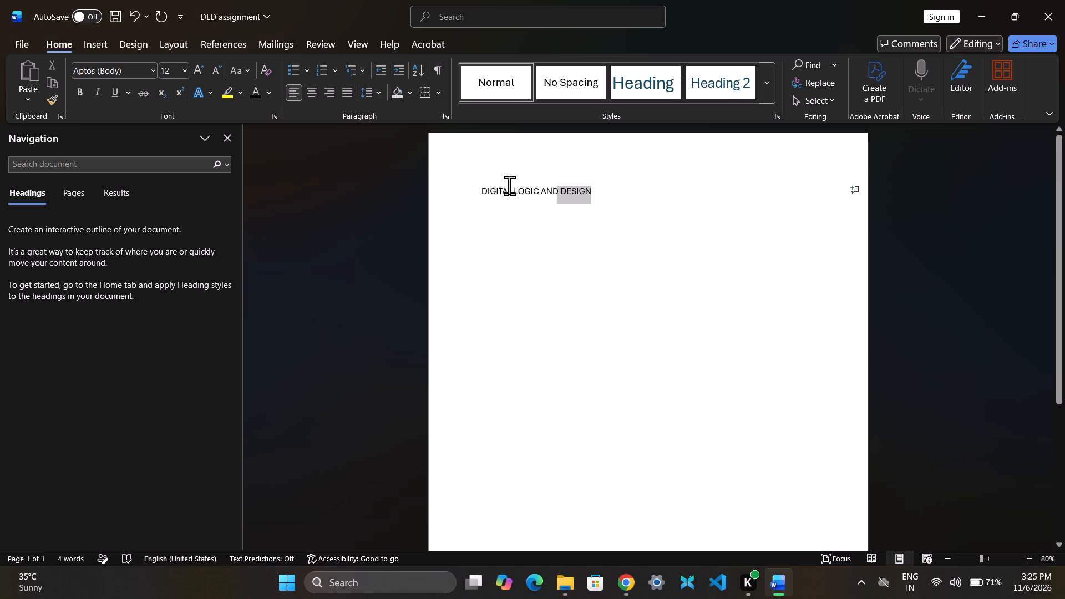
right_drag(509, 185, 478, 185)
click(309, 90)
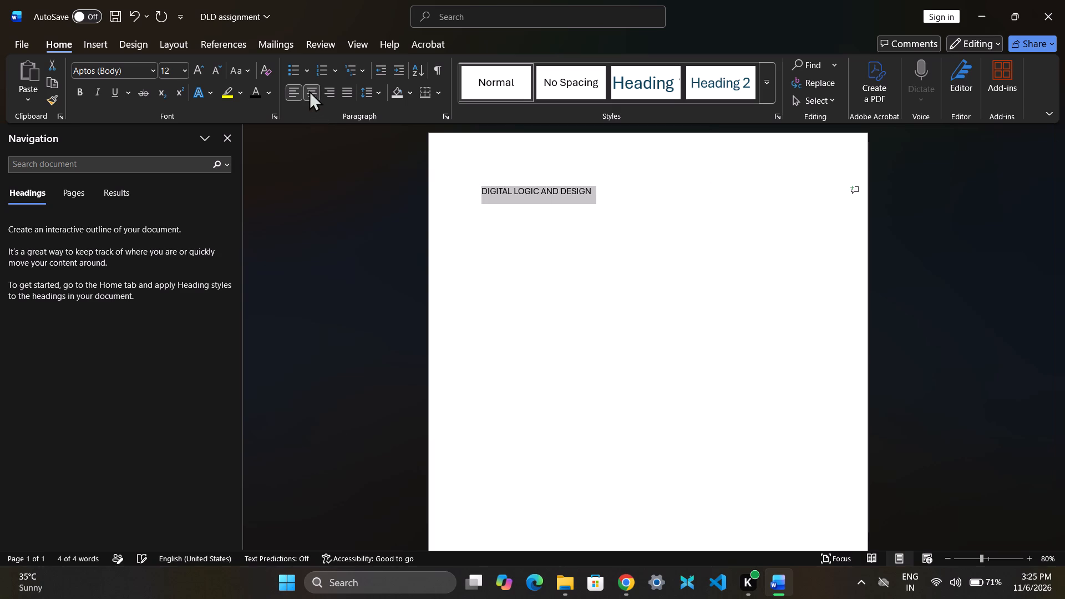
Set the title's font to Times New Roman, trying size 36 before settling on size 28.
click(189, 70)
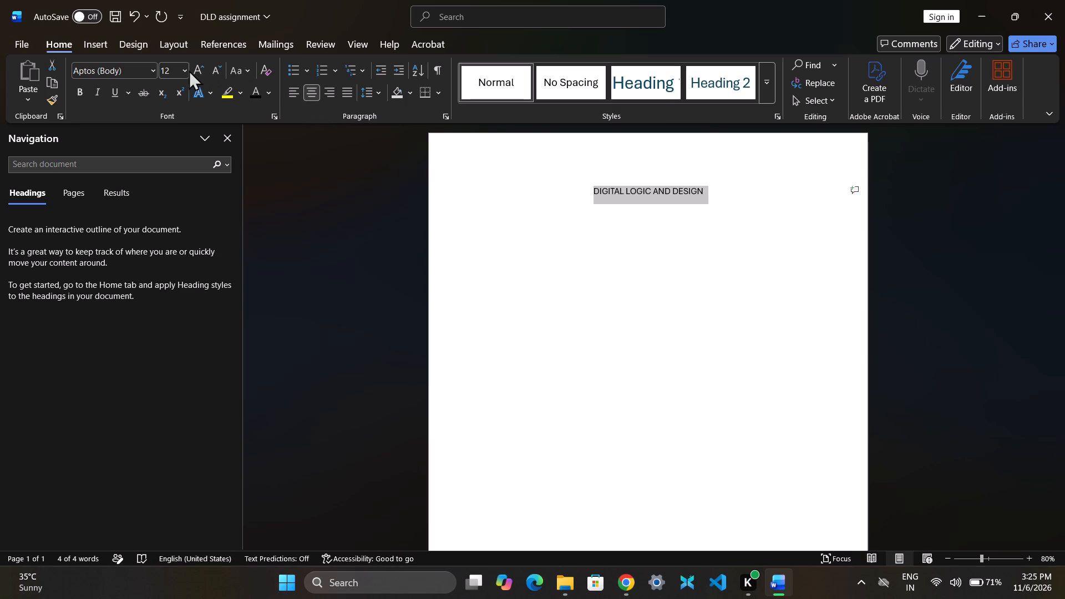
click(189, 70)
click(184, 68)
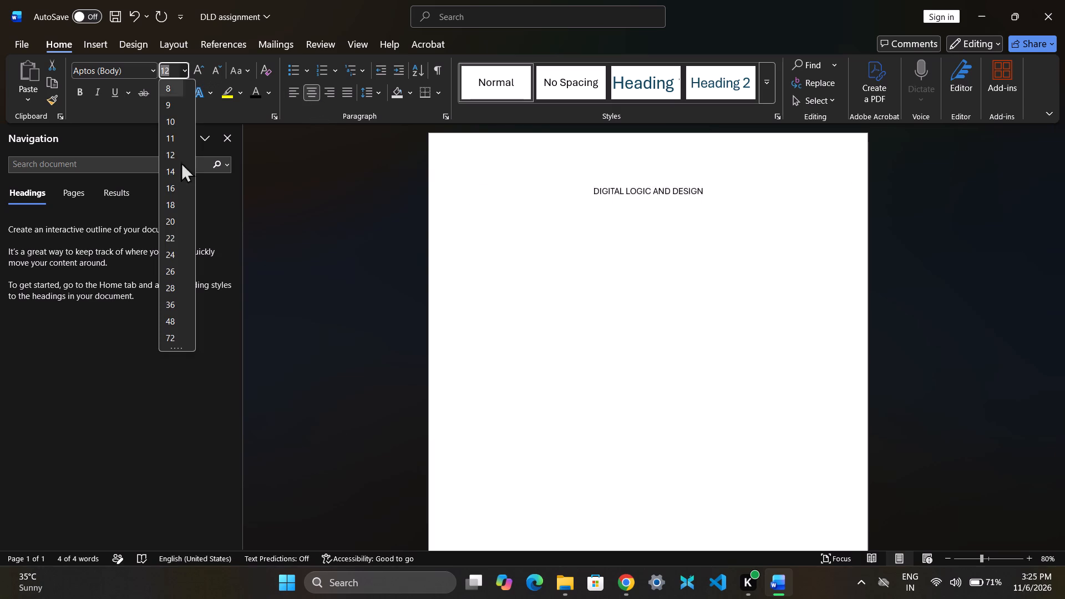
click(176, 307)
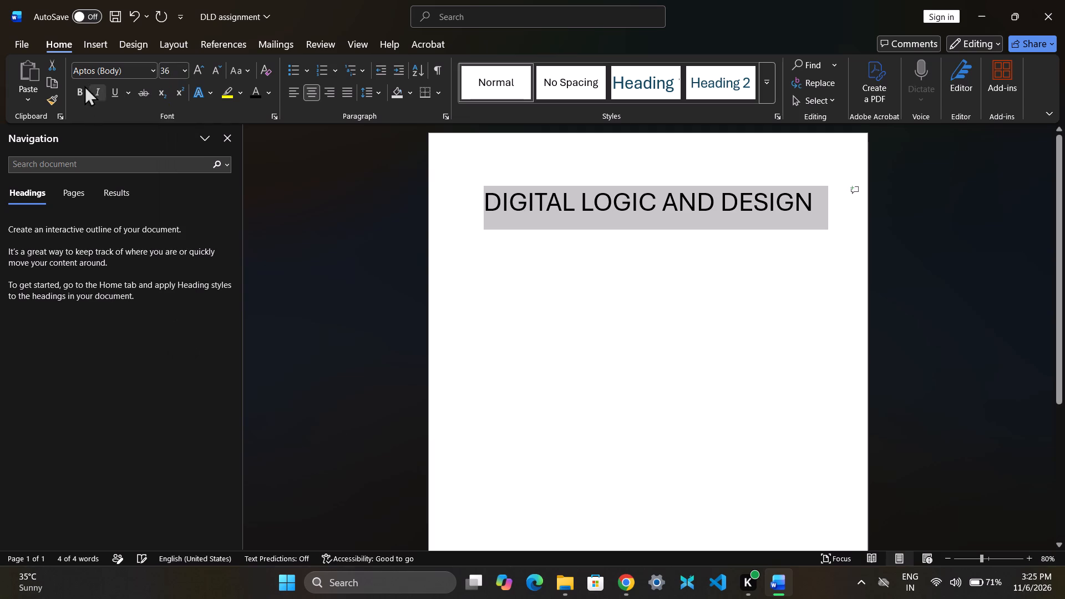
click(150, 73)
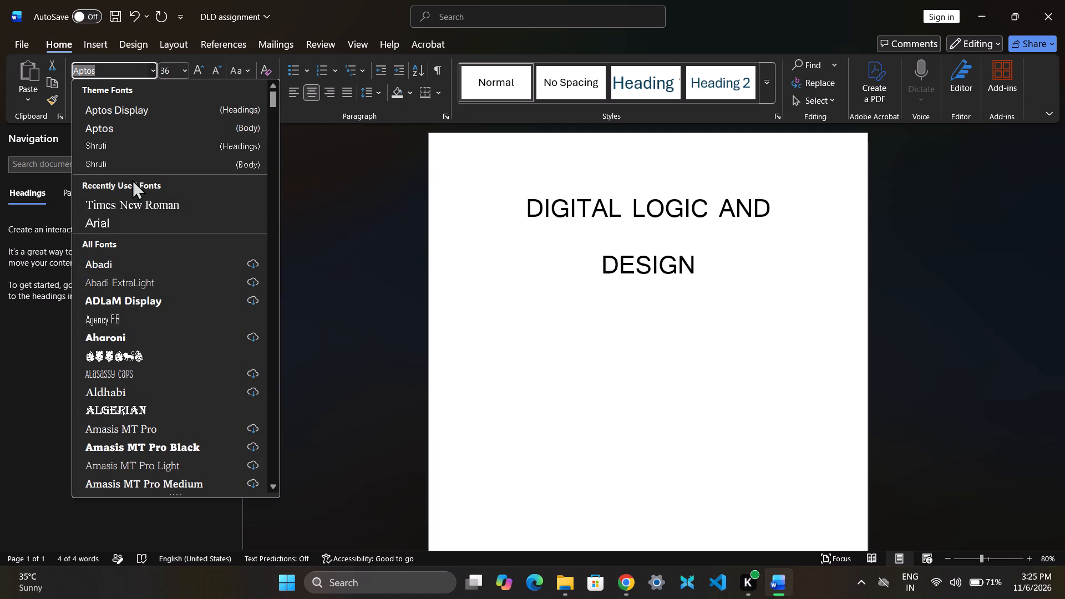
click(130, 199)
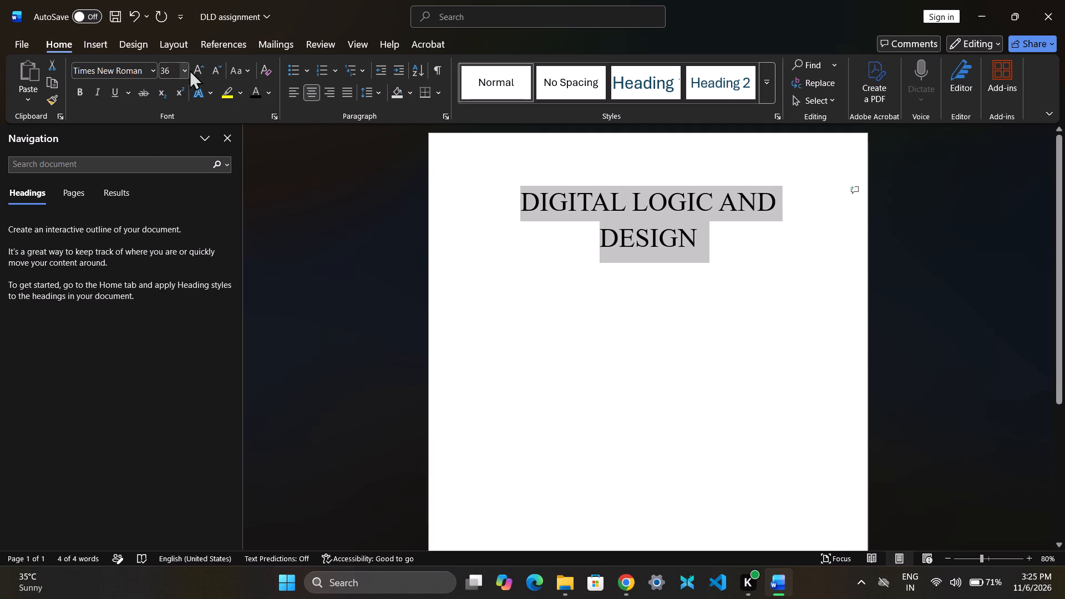
click(215, 70)
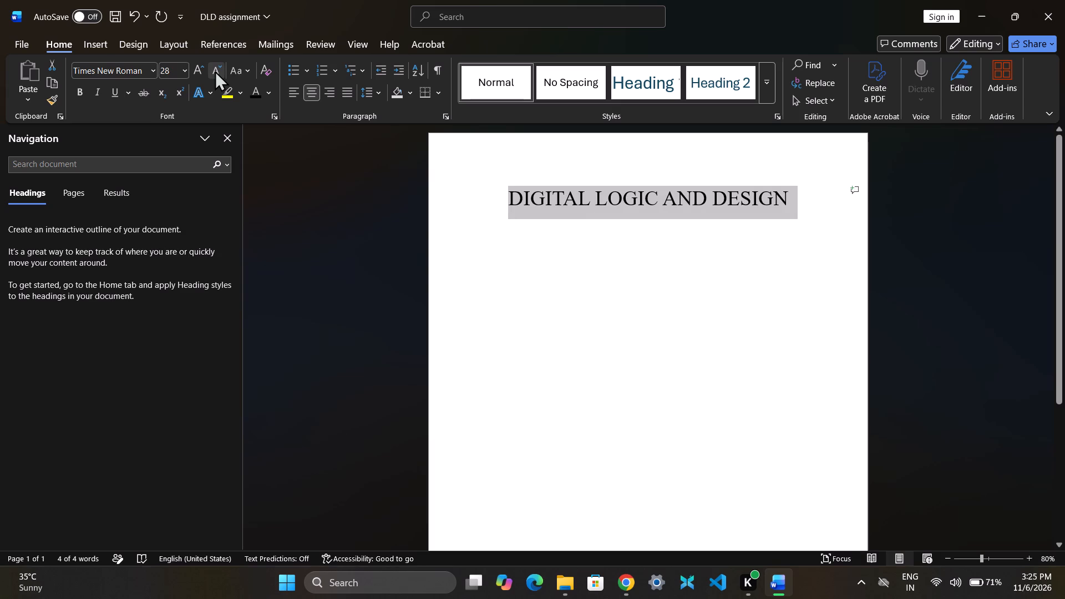
Make the DIGITAL LOGIC AND DESIGN title bold.
click(83, 95)
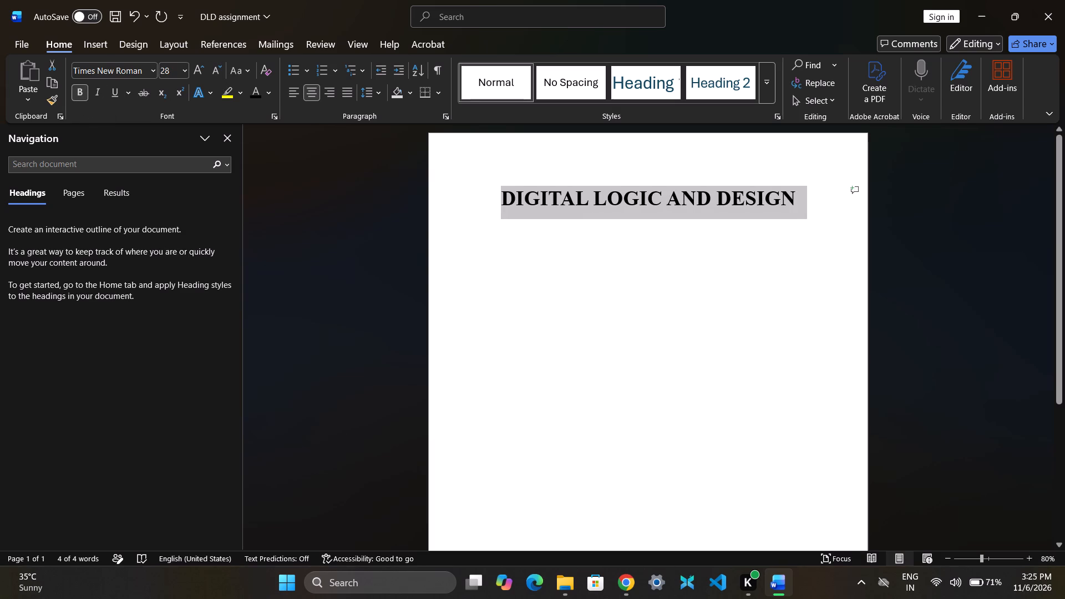
click(312, 212)
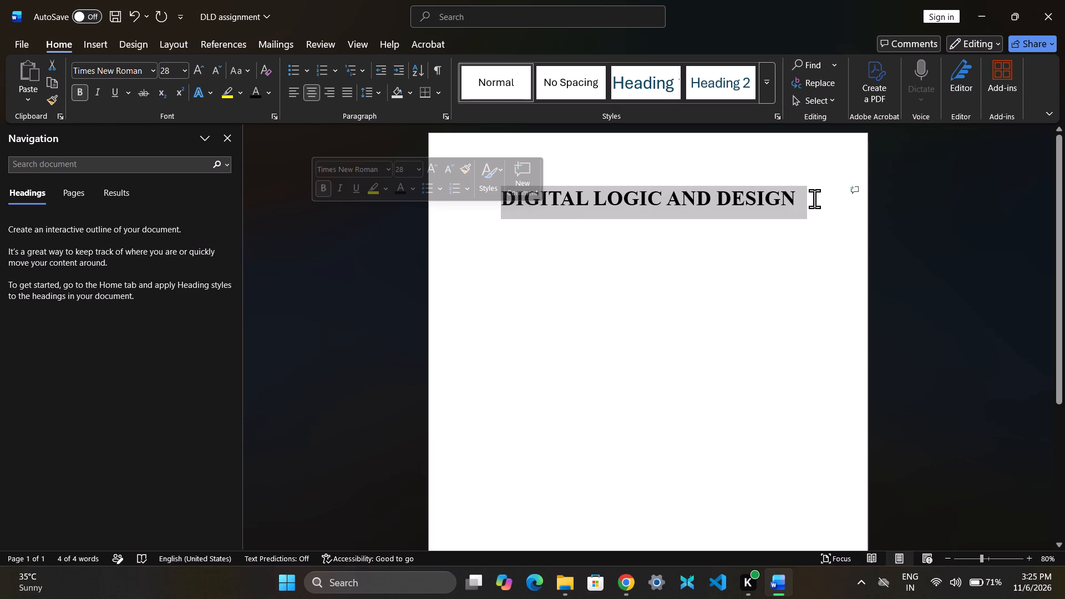
Add ASSIGNMENT as a second title line beneath DIGITAL LOGIC AND DESIGN.
click(814, 199)
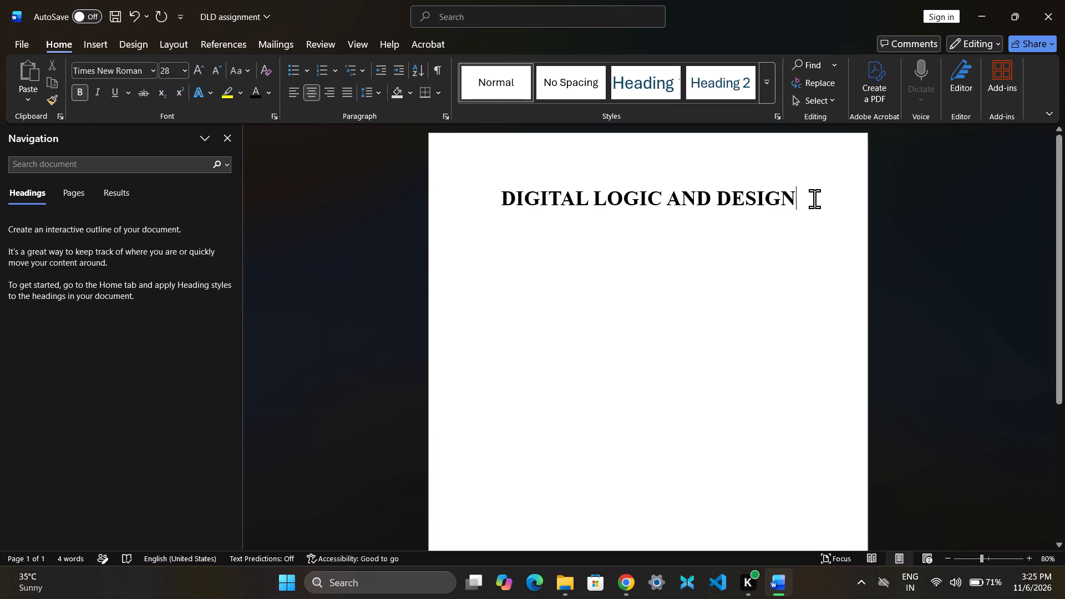
click(748, 240)
click(674, 241)
click(658, 302)
click(831, 191)
key(Return)
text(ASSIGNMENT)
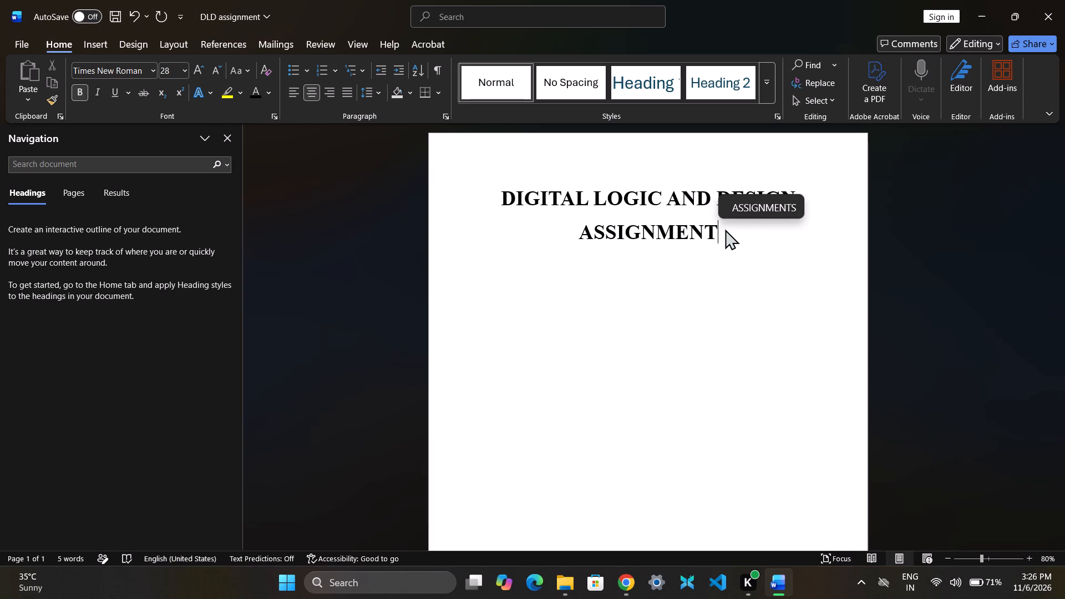
Reduce the ASSIGNMENT line's font size to 26.
right_drag(720, 235, 581, 231)
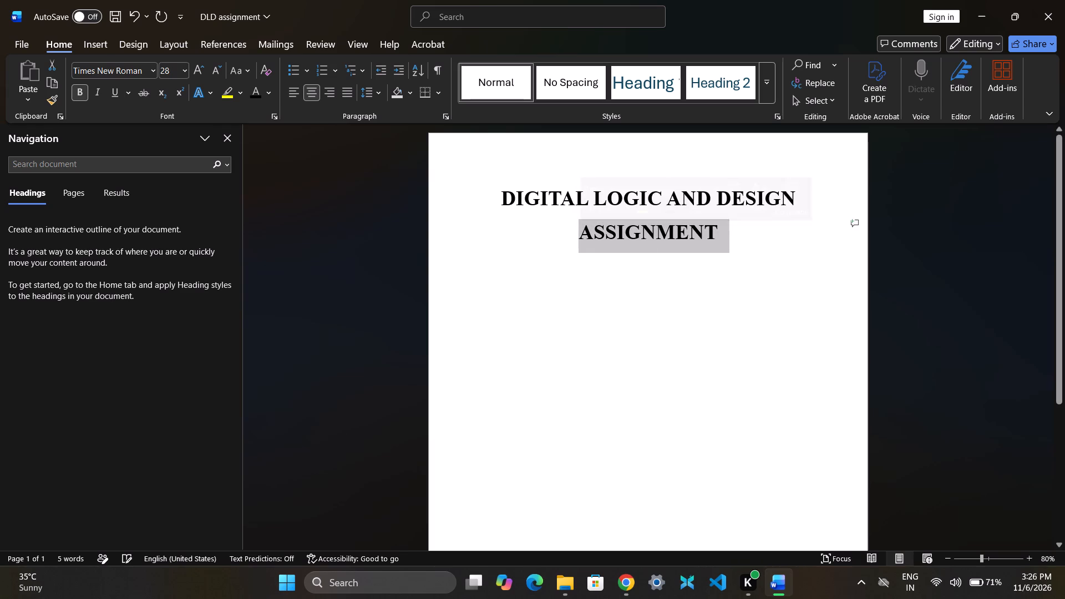
click(217, 68)
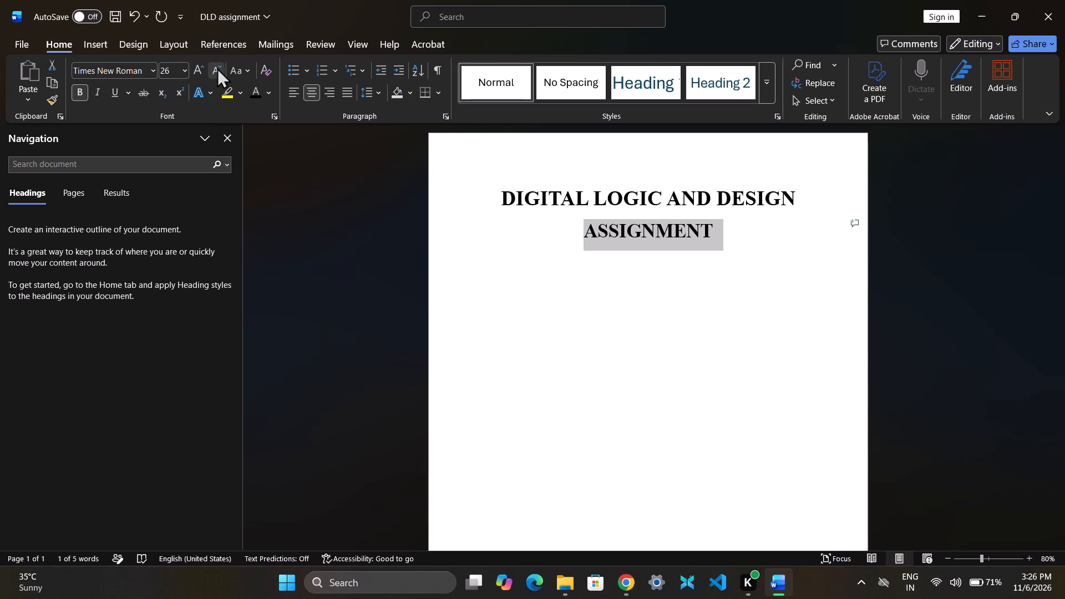
click(747, 240)
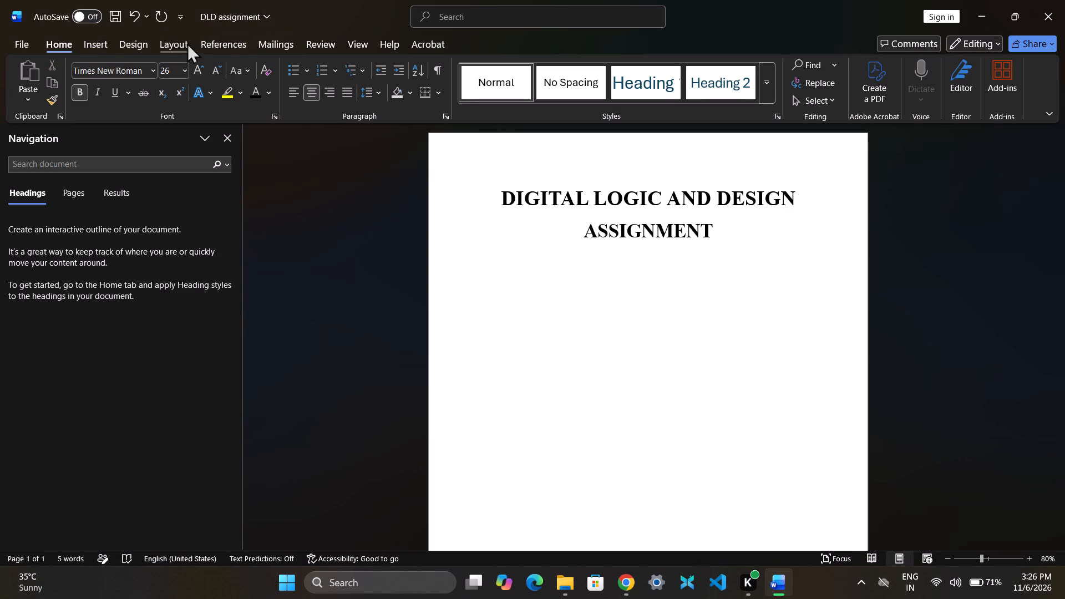
Try several document style sets and apply the built-in set with a black uppercase title and black uppercase headings.
click(125, 41)
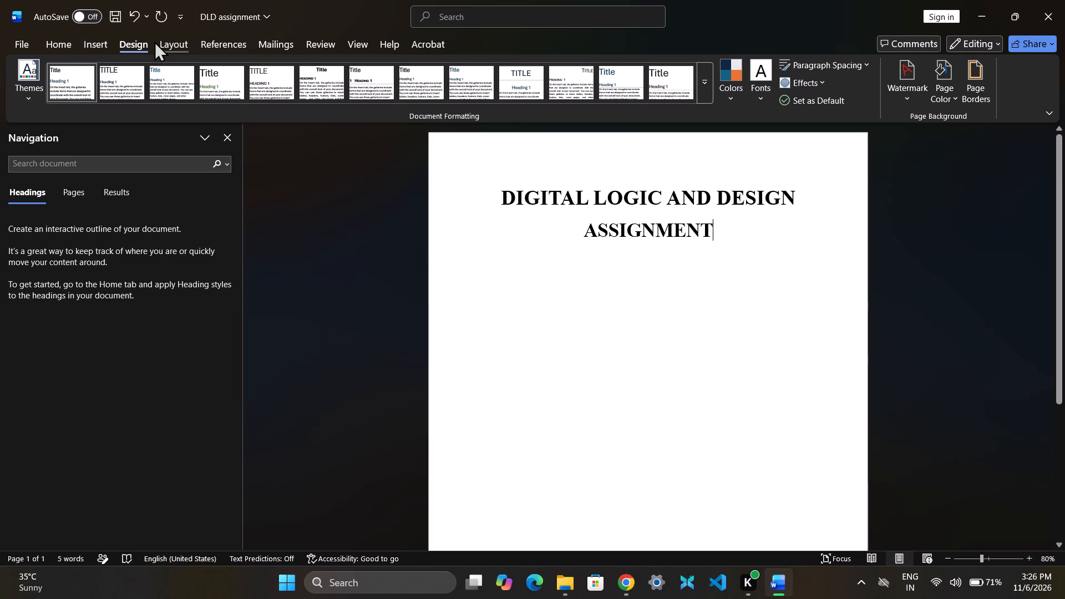
click(119, 77)
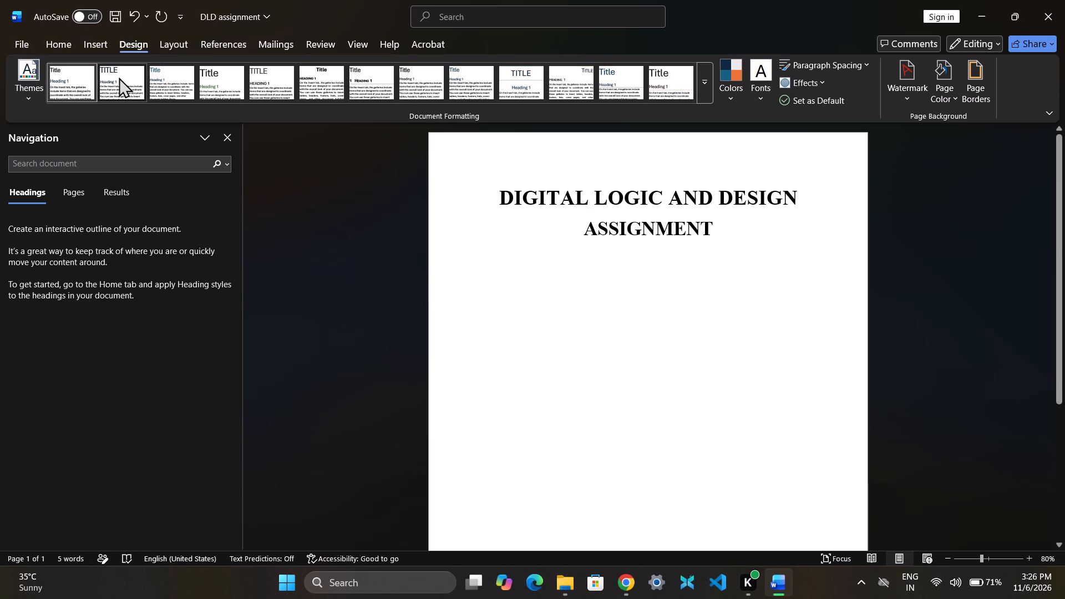
click(212, 71)
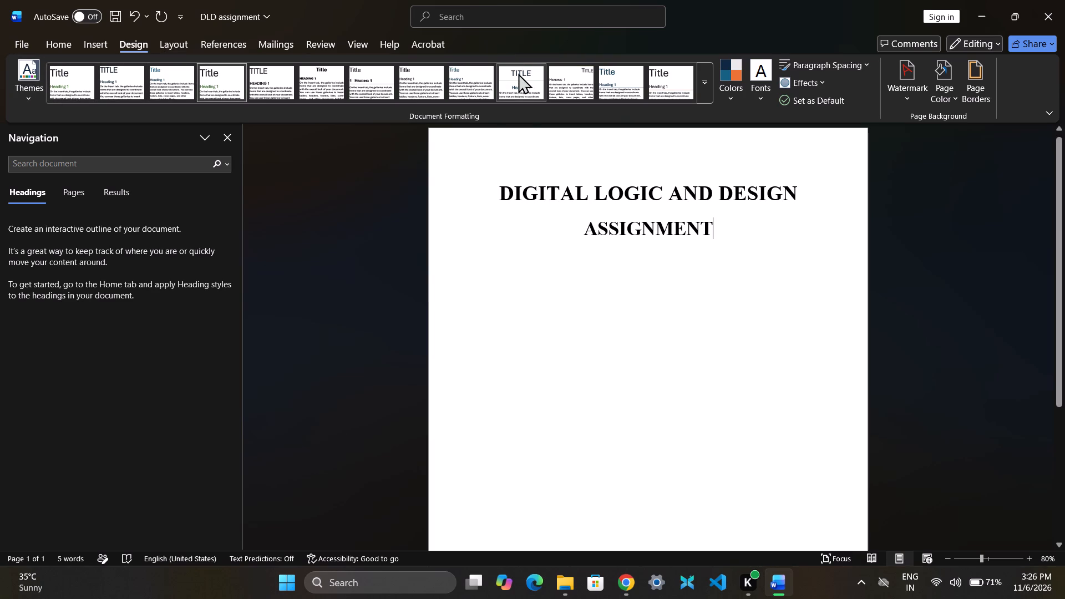
click(706, 78)
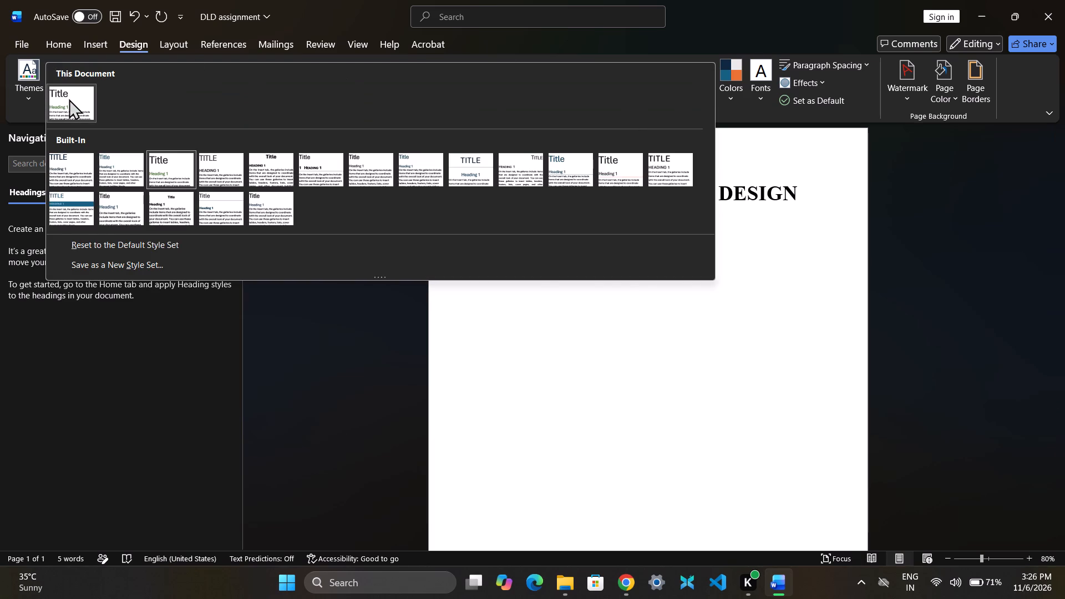
click(69, 99)
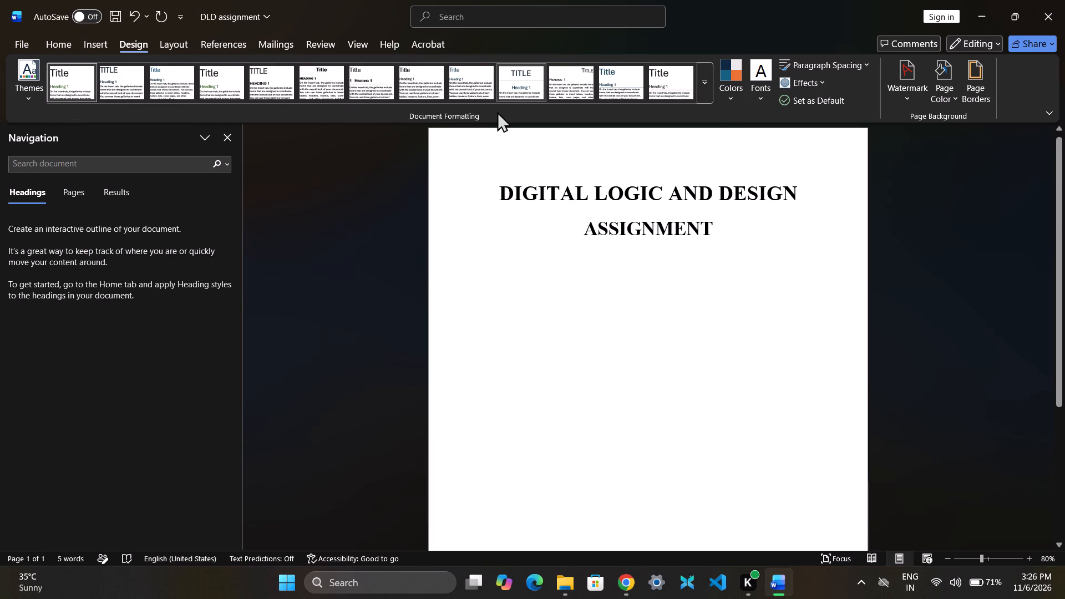
click(707, 72)
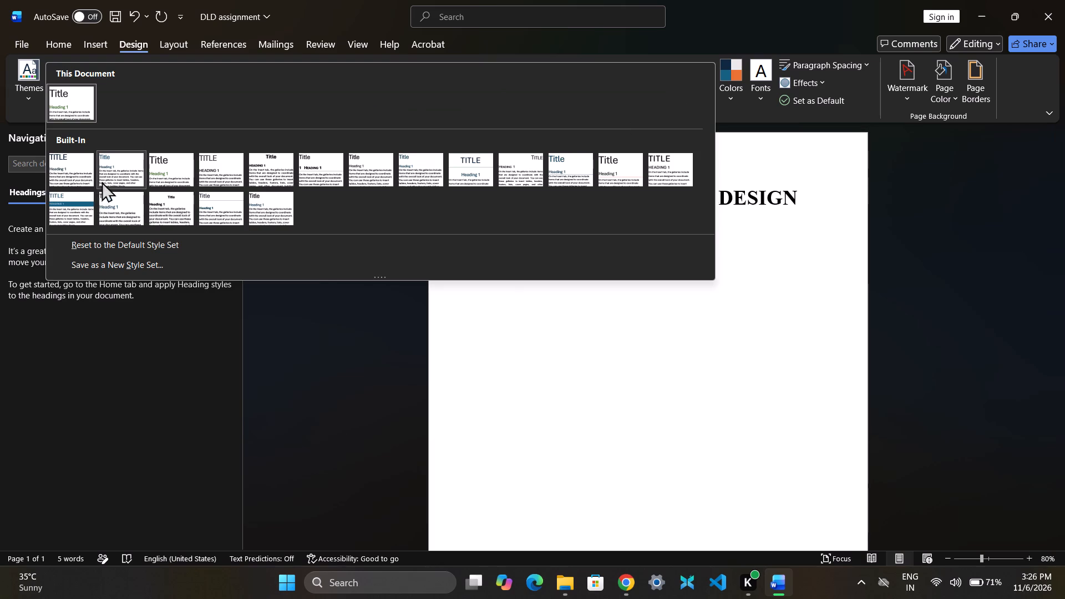
click(266, 332)
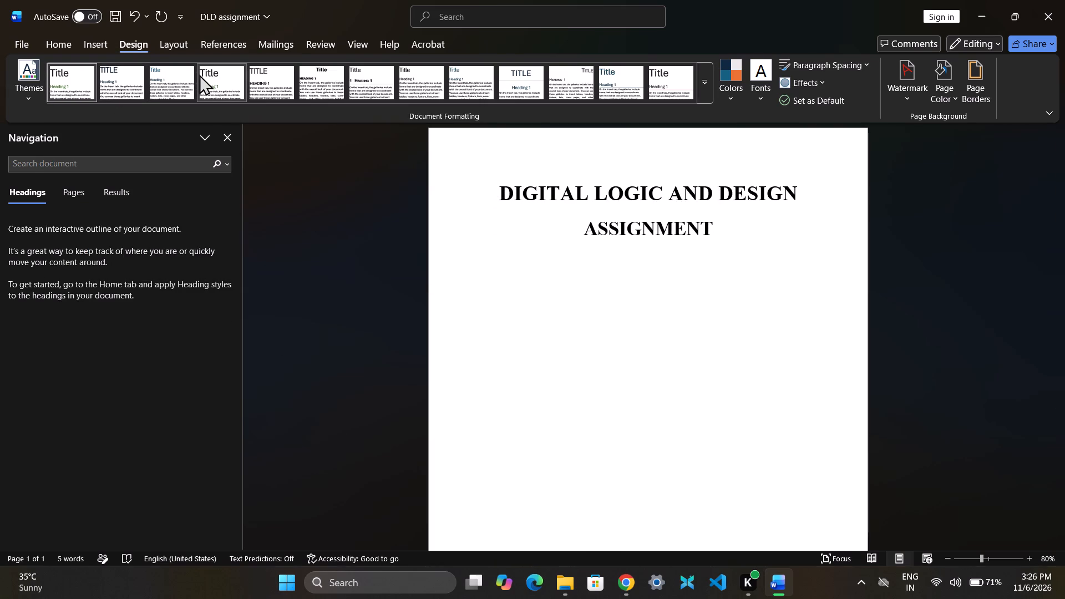
click(262, 89)
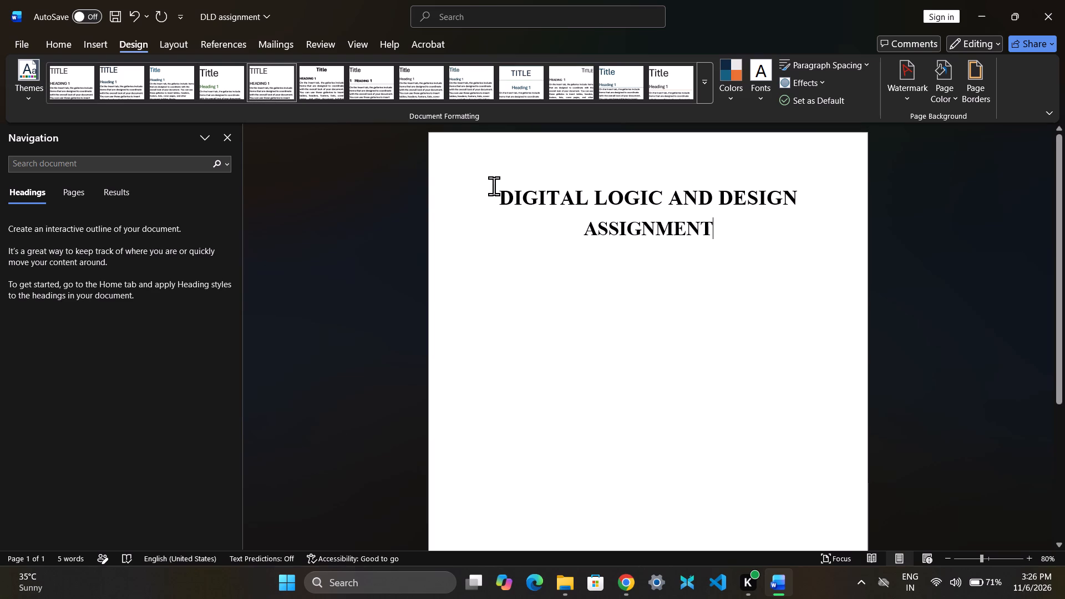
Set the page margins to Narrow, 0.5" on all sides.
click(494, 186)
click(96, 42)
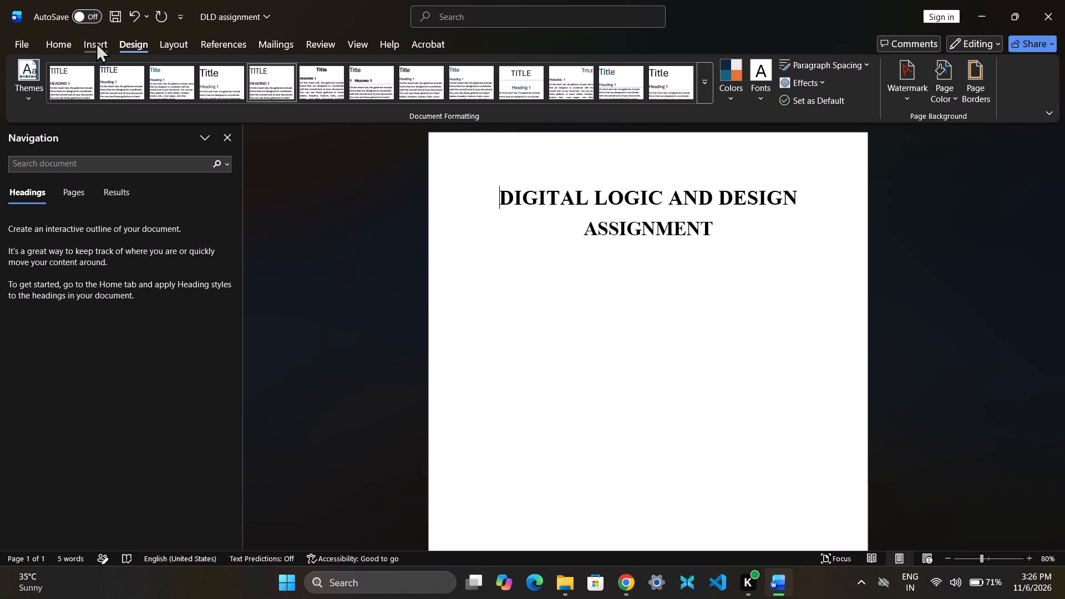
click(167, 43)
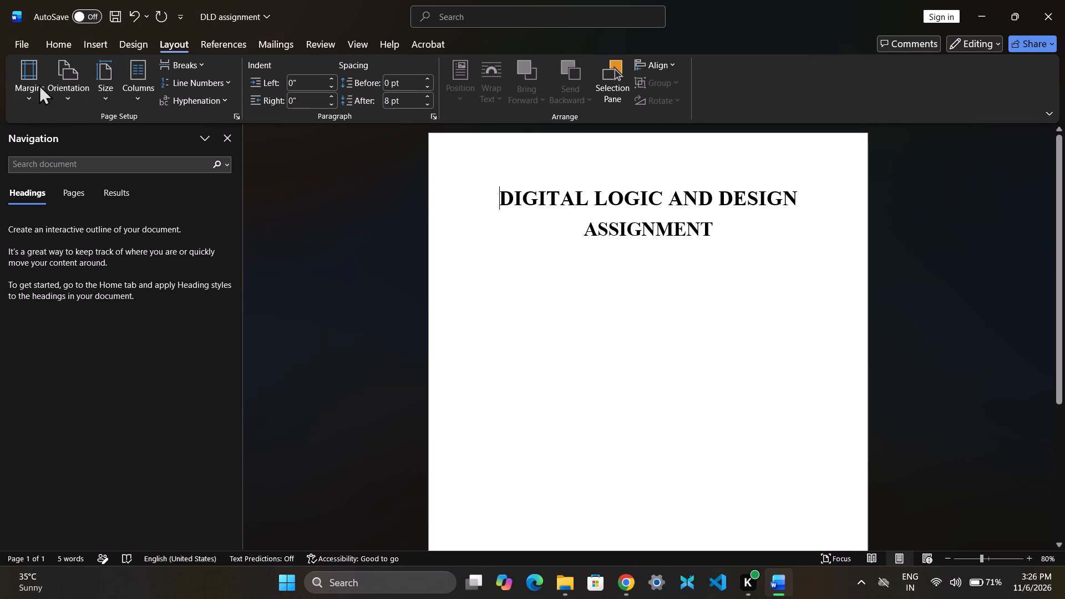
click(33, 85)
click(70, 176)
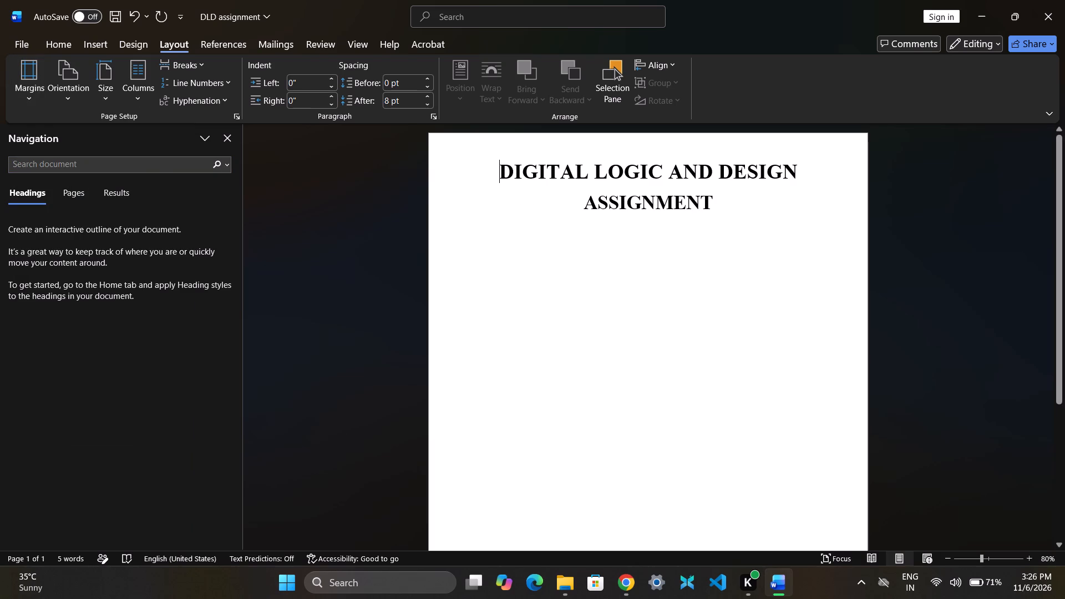
Enlarge both title lines together by one font size step, bringing ASSIGNMENT to 28.
drag(499, 169, 708, 207)
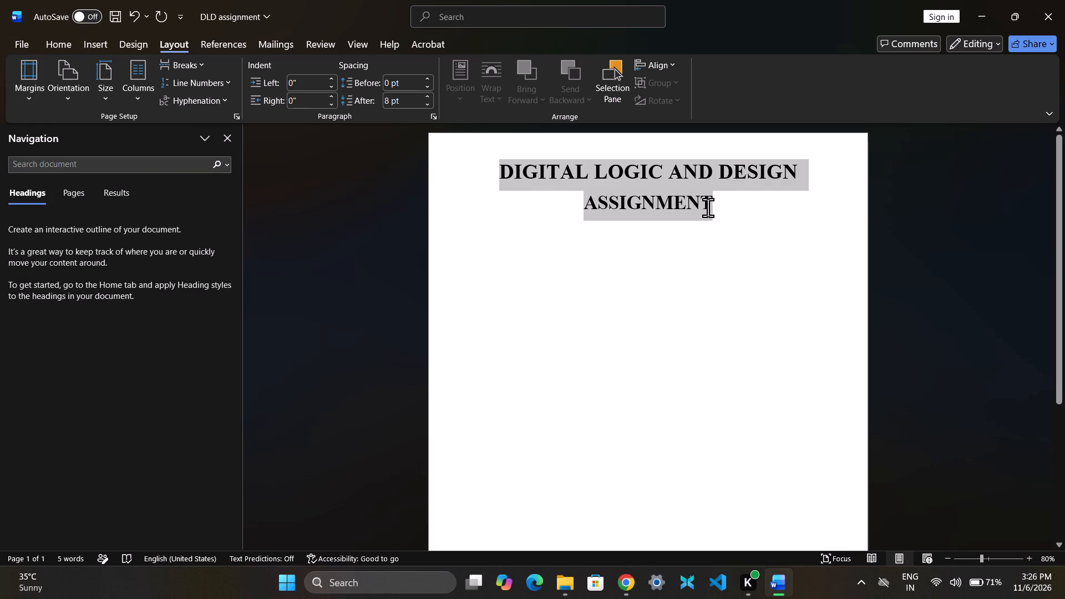
drag(708, 207, 710, 207)
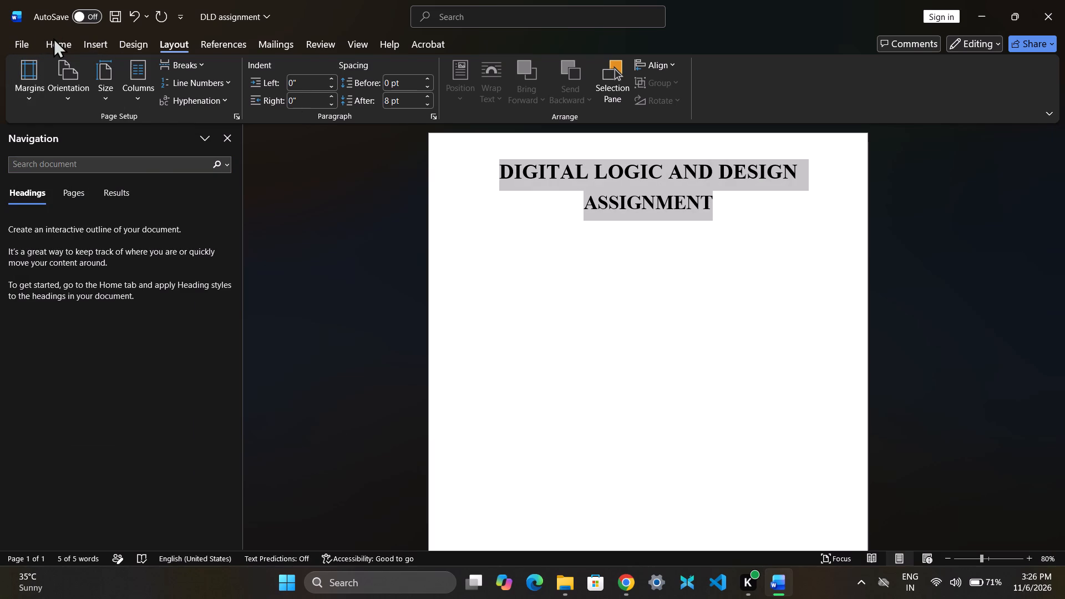
click(53, 38)
click(196, 69)
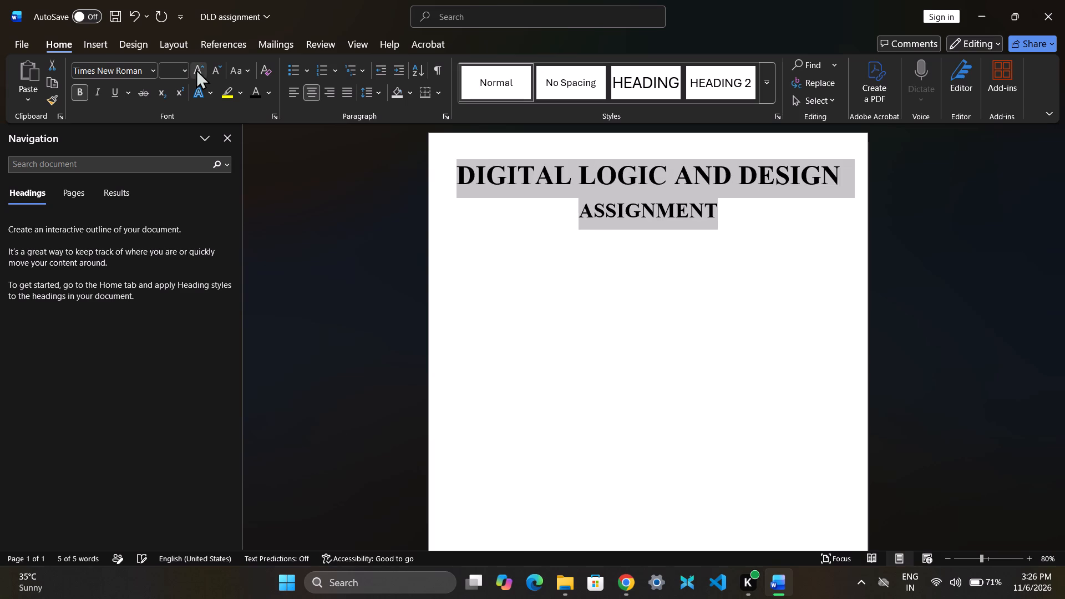
click(295, 223)
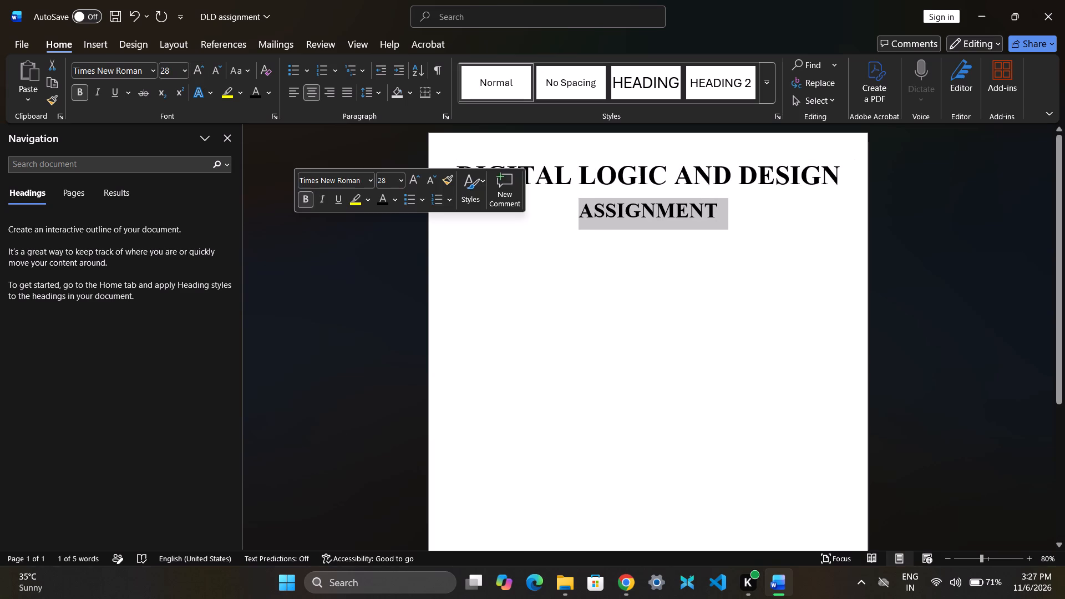
click(313, 299)
click(445, 319)
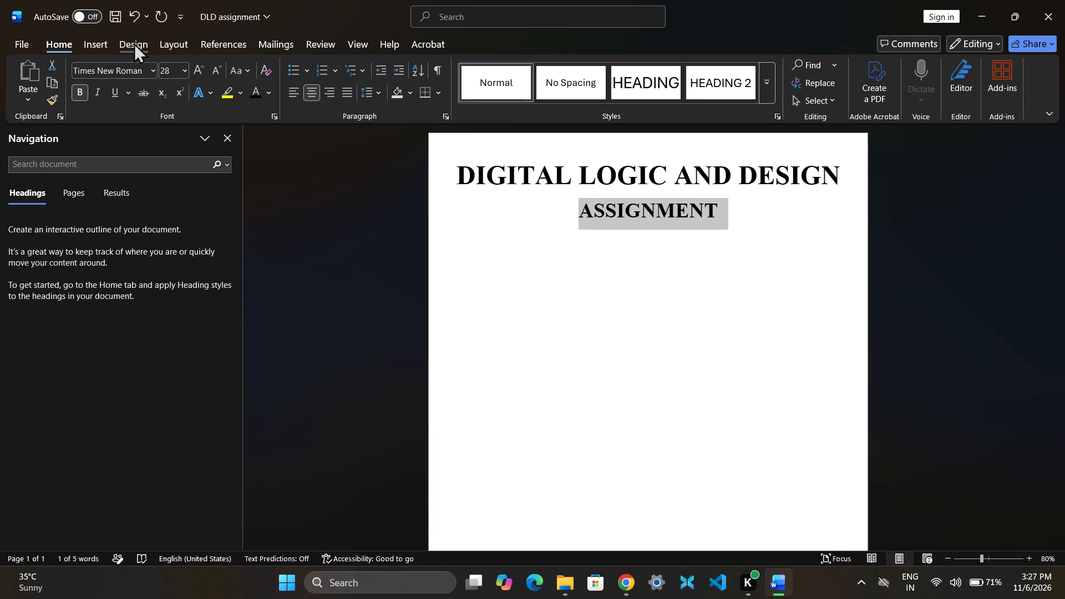
Set the page margins to Normal, 1" on all sides.
drag(134, 43, 188, 45)
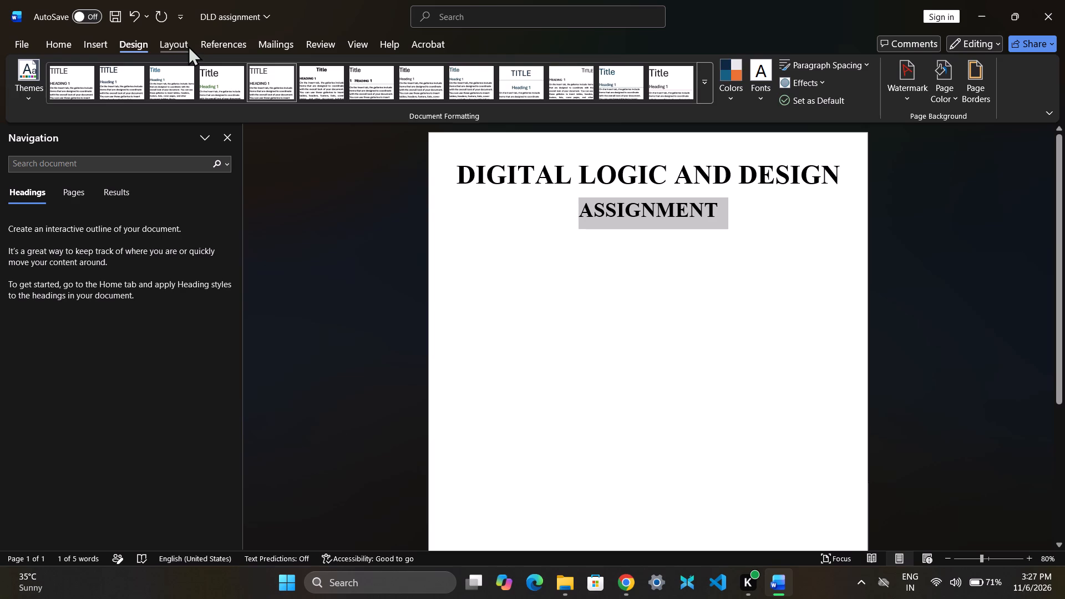
click(188, 45)
click(37, 94)
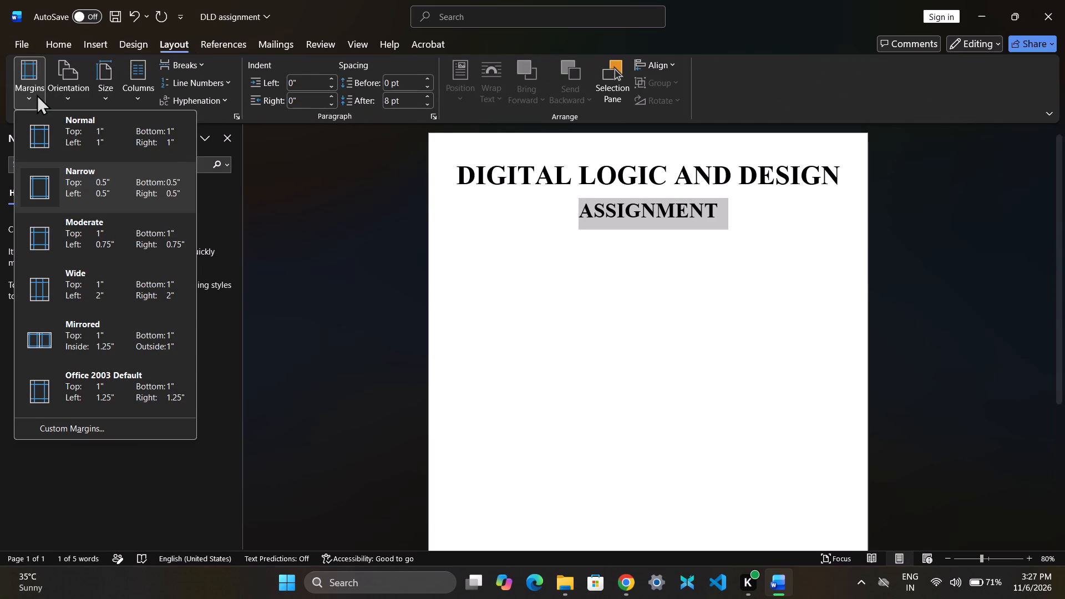
click(73, 116)
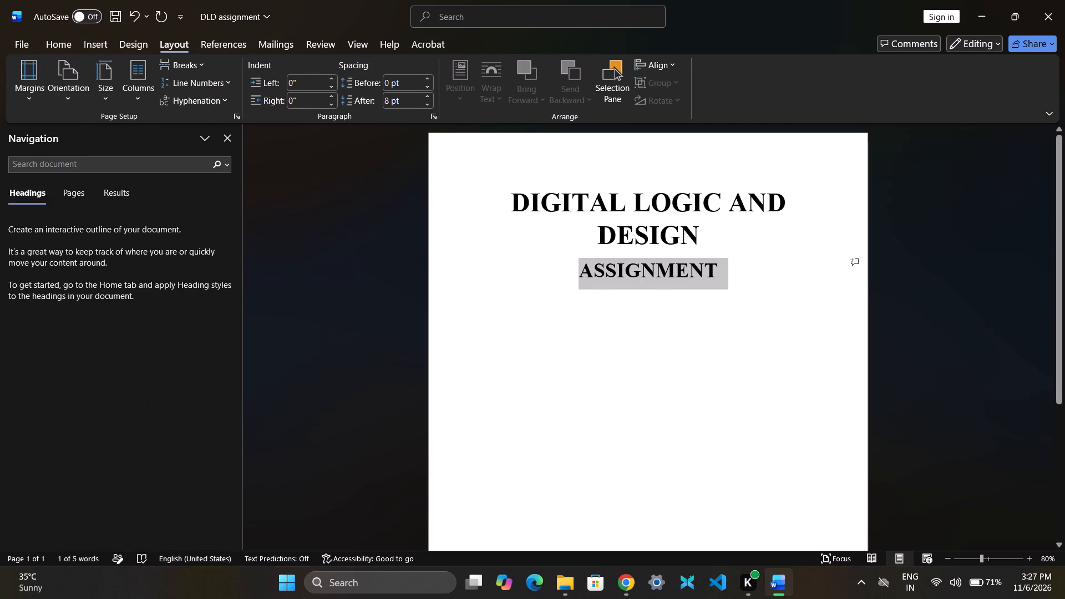
click(257, 171)
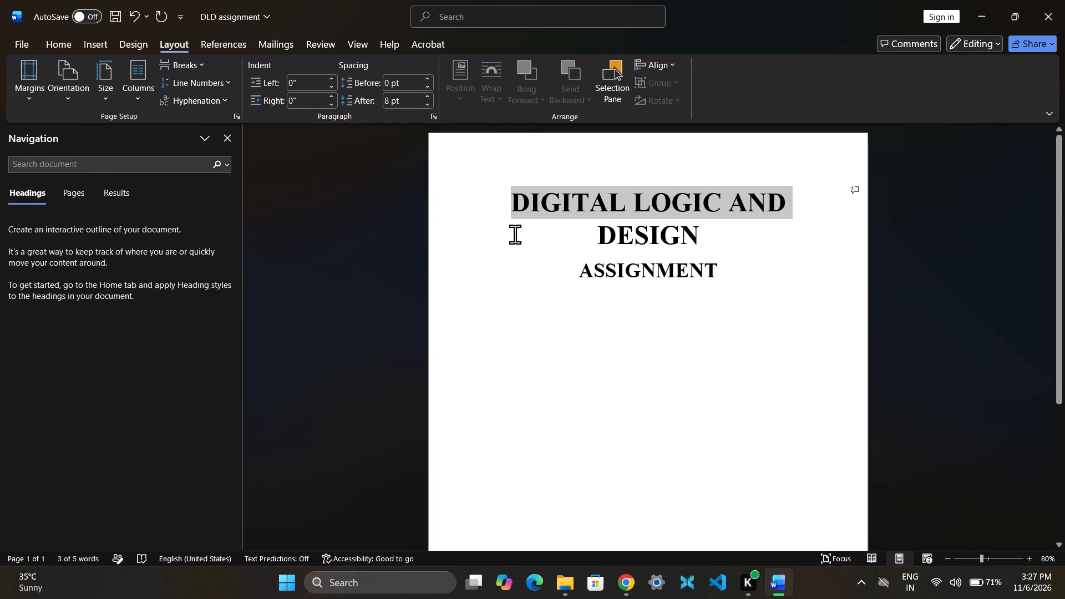
Insert a table with 8 columns and 2 rows on a new line below ASSIGNMENT.
click(743, 266)
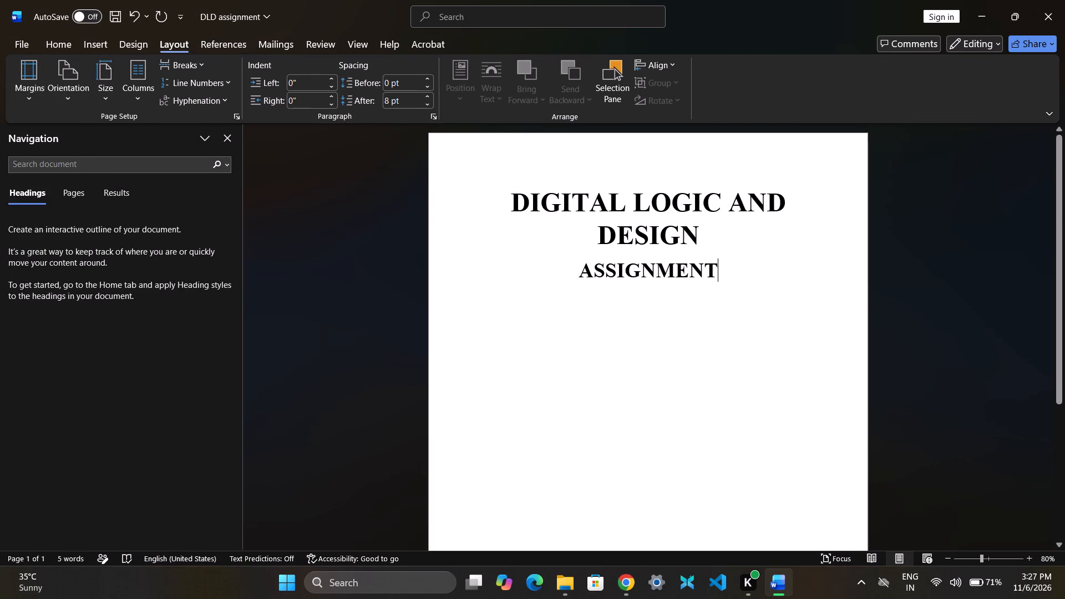
key(Return)
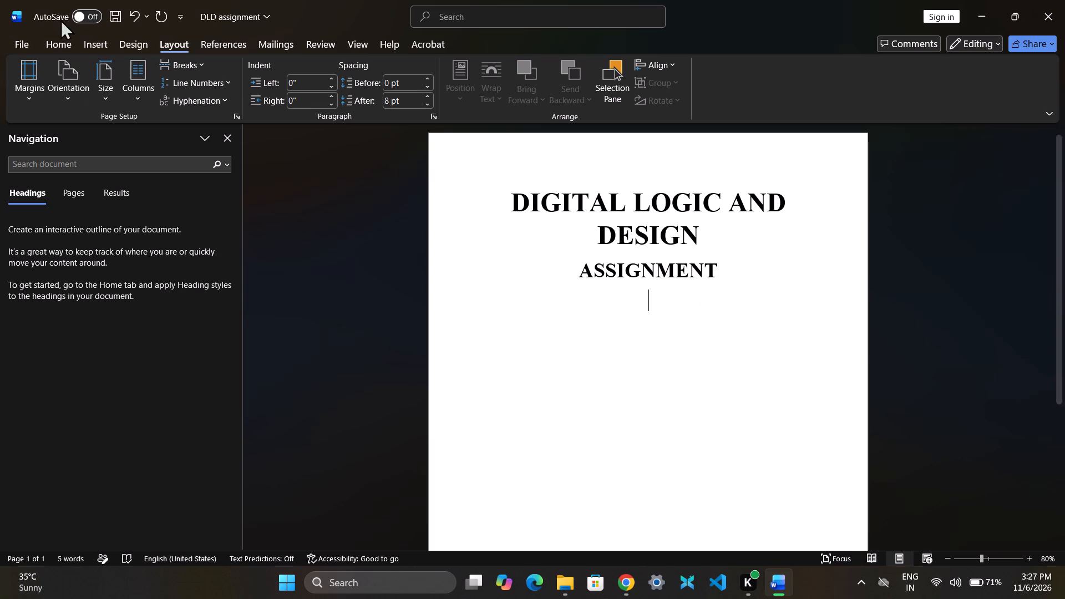
click(92, 45)
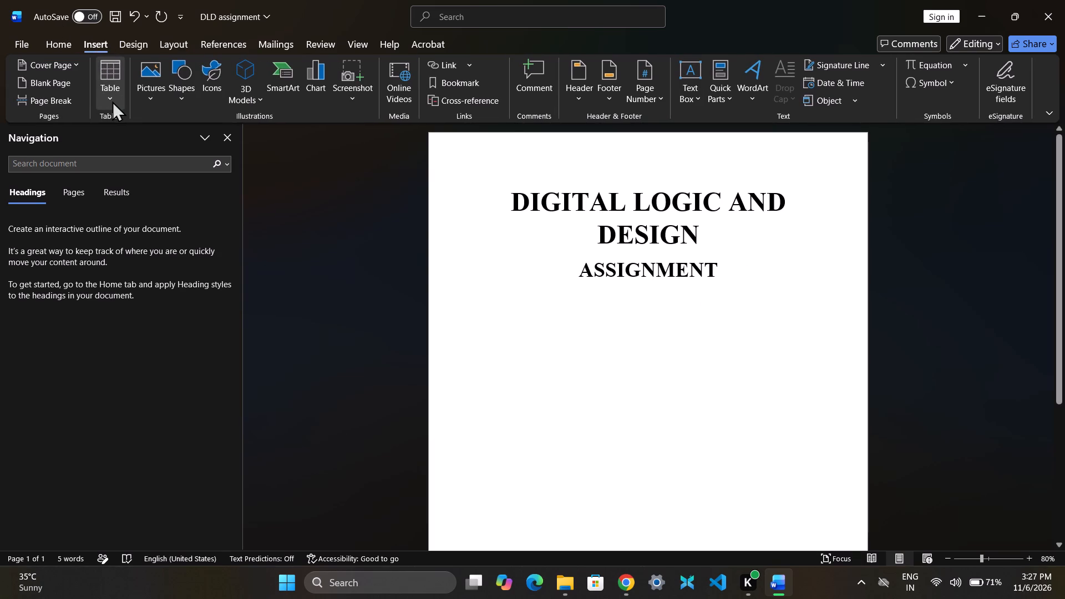
click(112, 101)
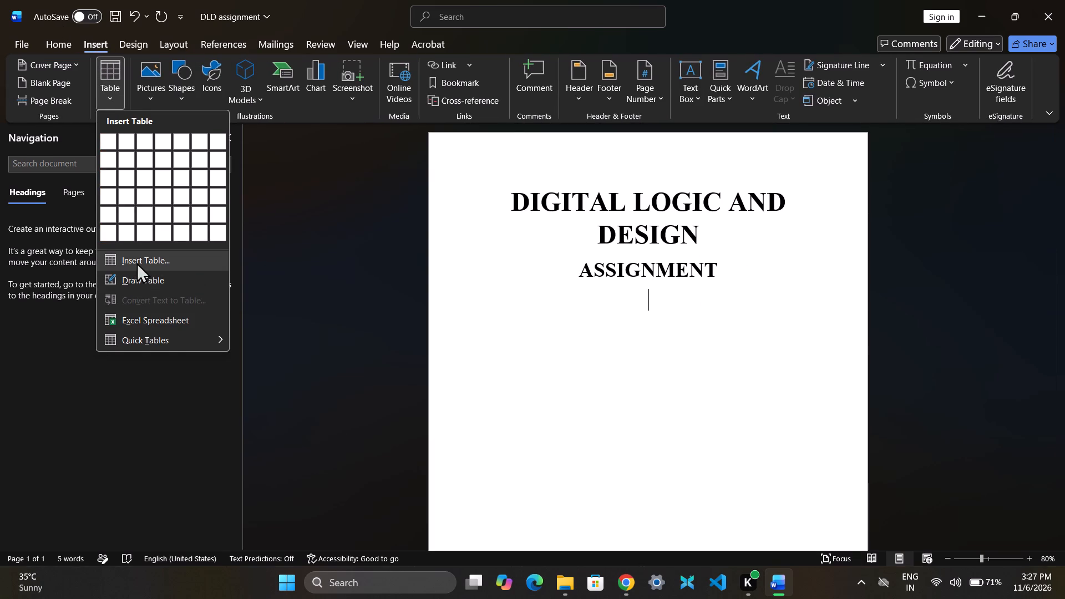
click(136, 262)
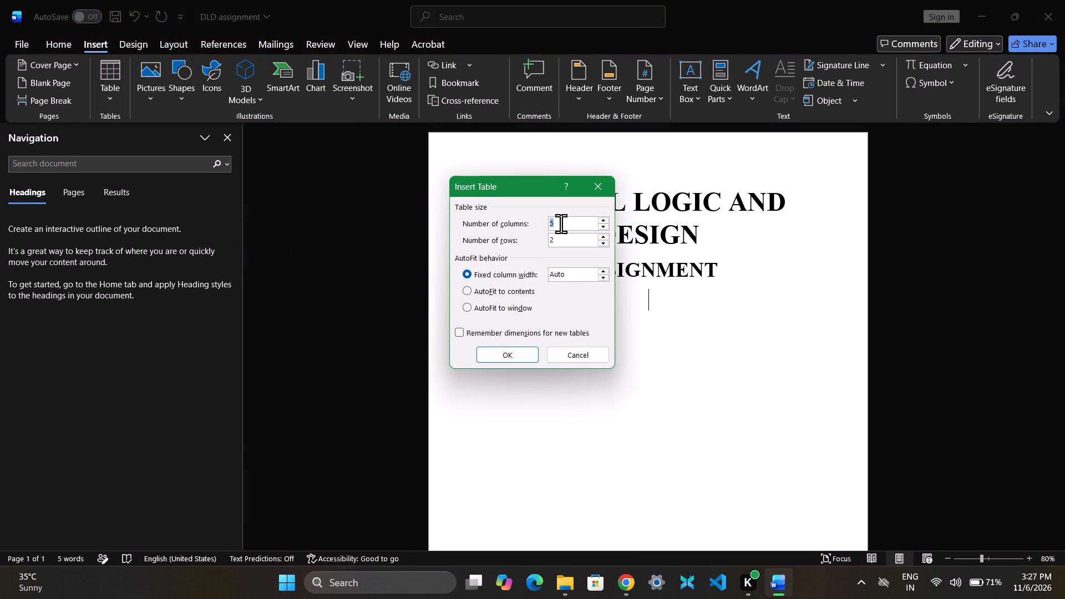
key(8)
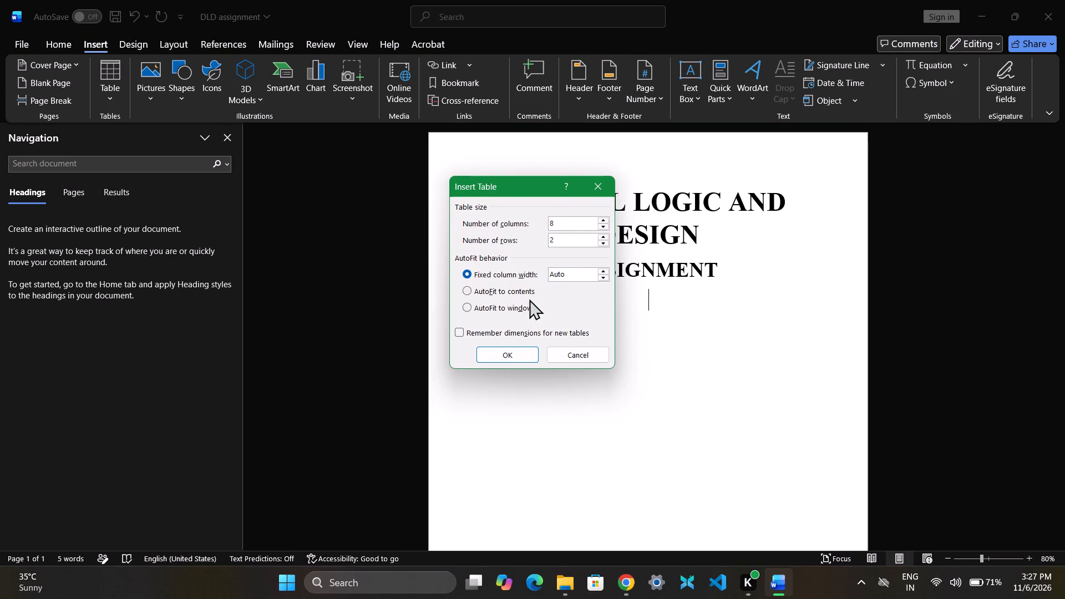
click(505, 356)
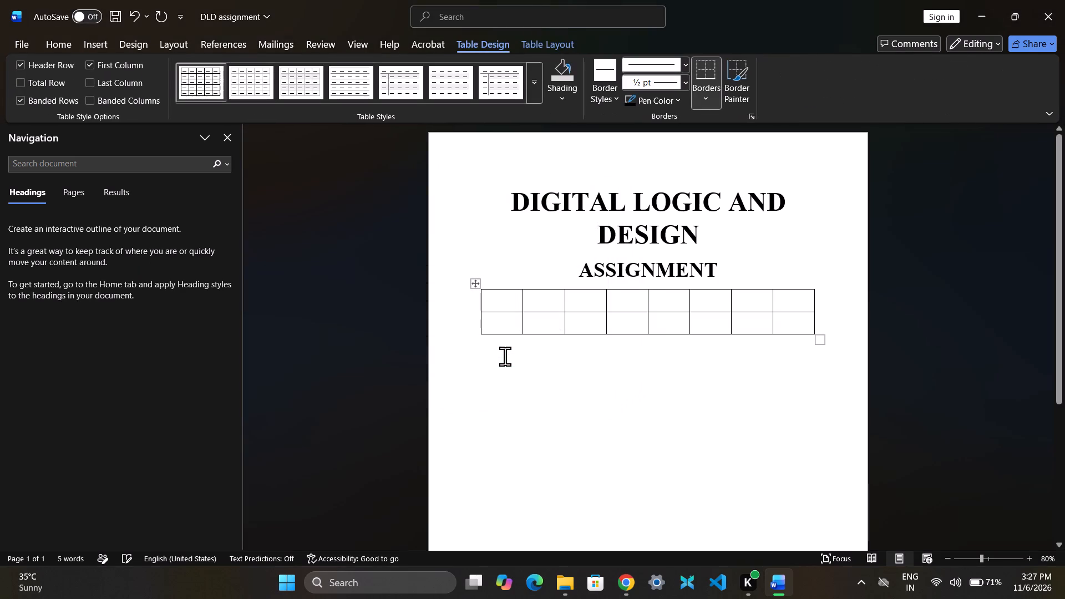
Undo the 8-column table and insert one with 2 columns and 8 rows below ASSIGNMENT instead.
key(ctrl+z)
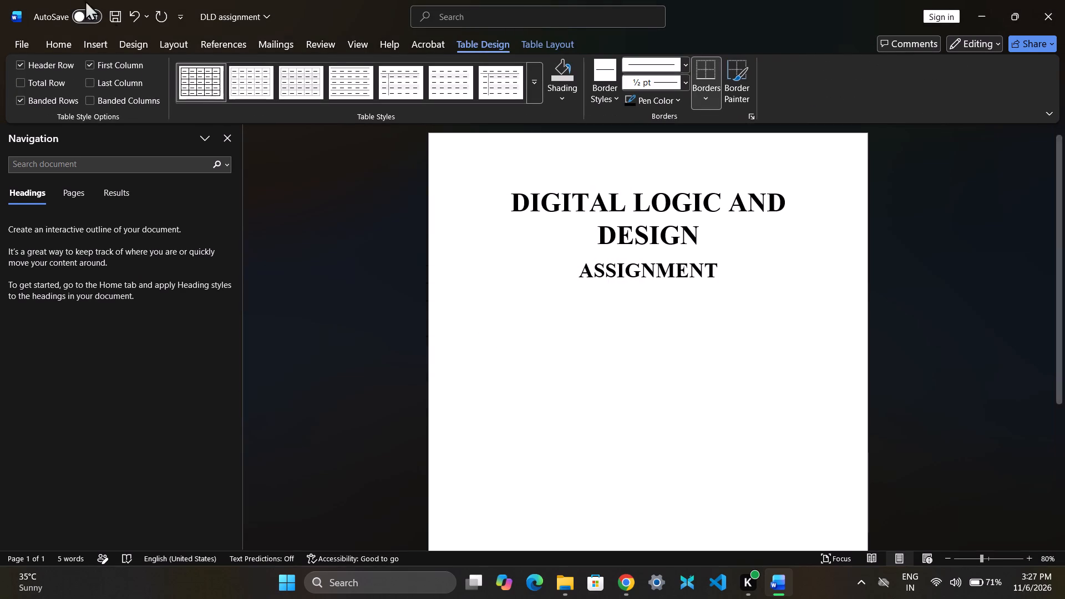
click(97, 37)
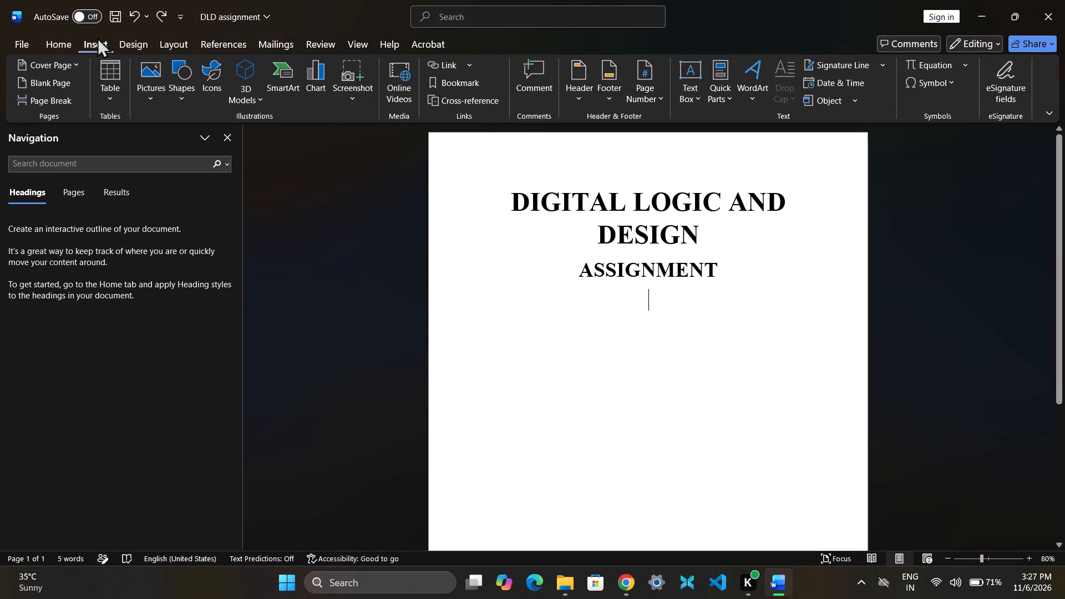
click(120, 104)
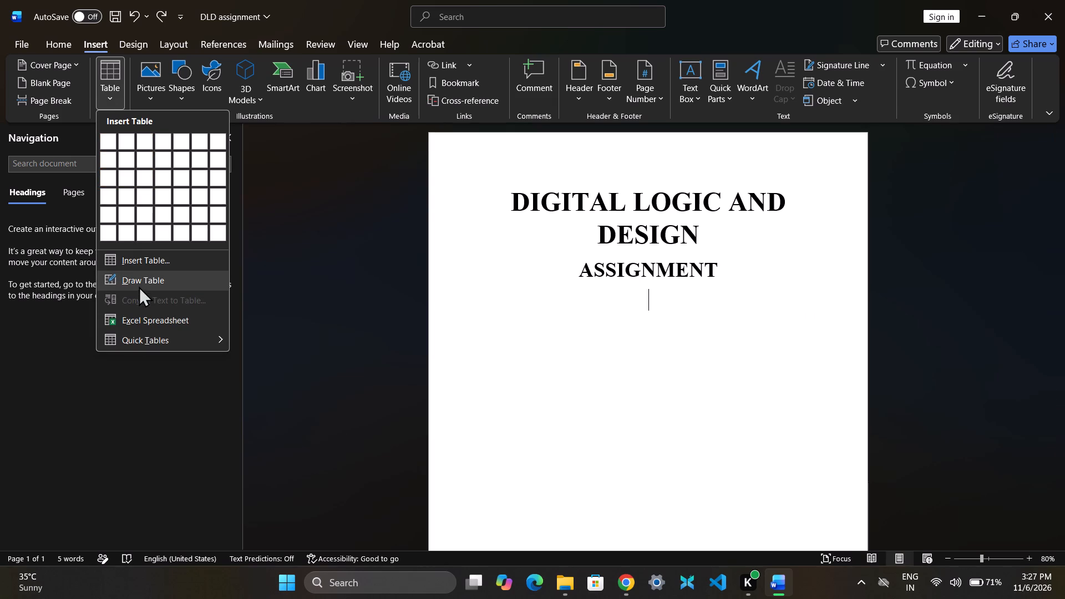
click(146, 267)
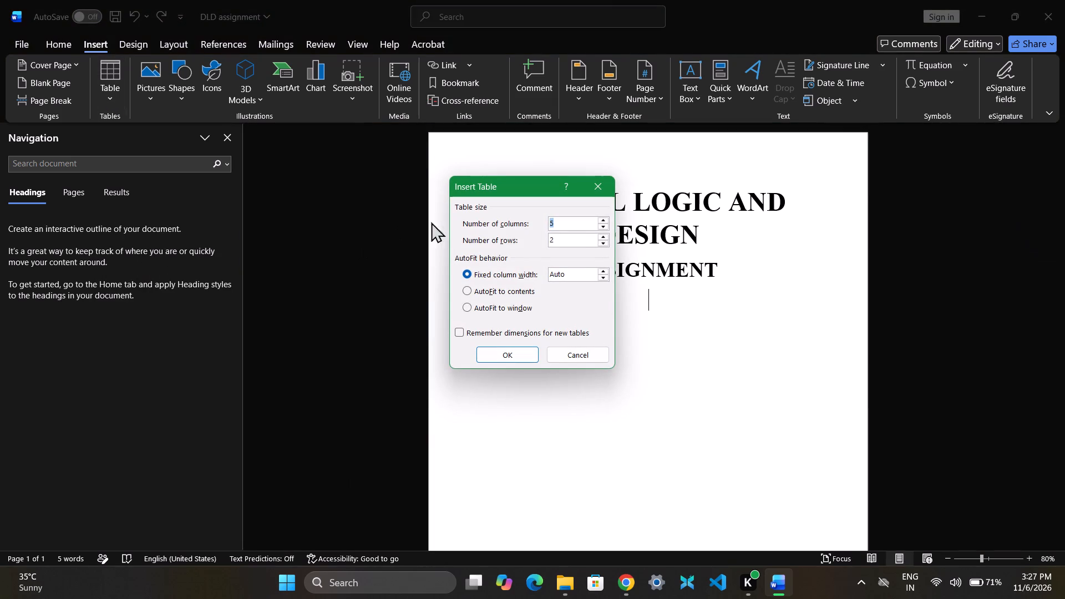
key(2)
click(557, 236)
key(BackSpace)
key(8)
click(518, 356)
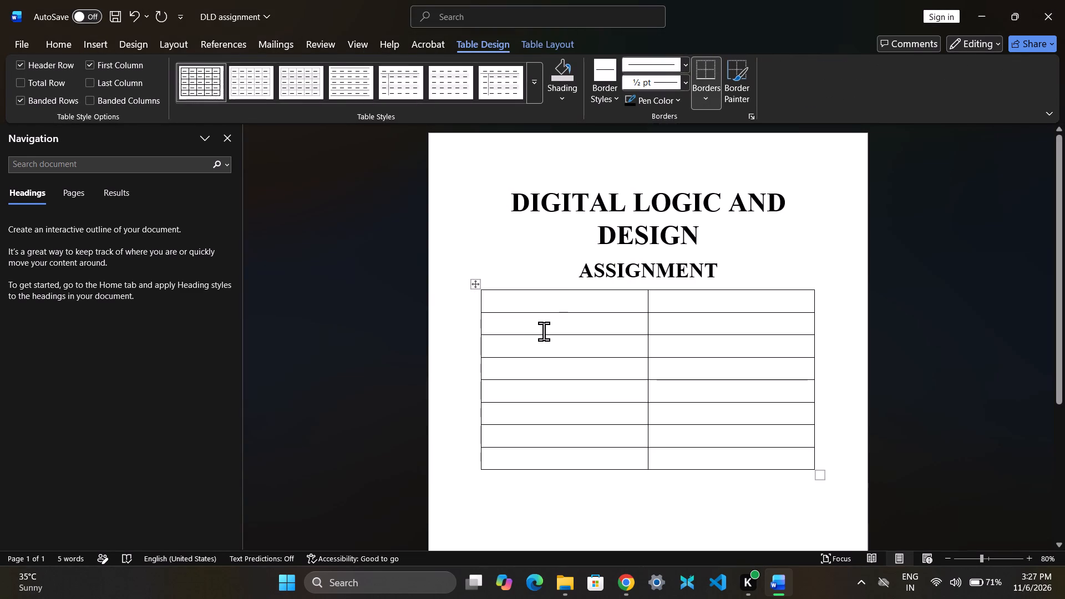
Enter NAME in the first cell of the table.
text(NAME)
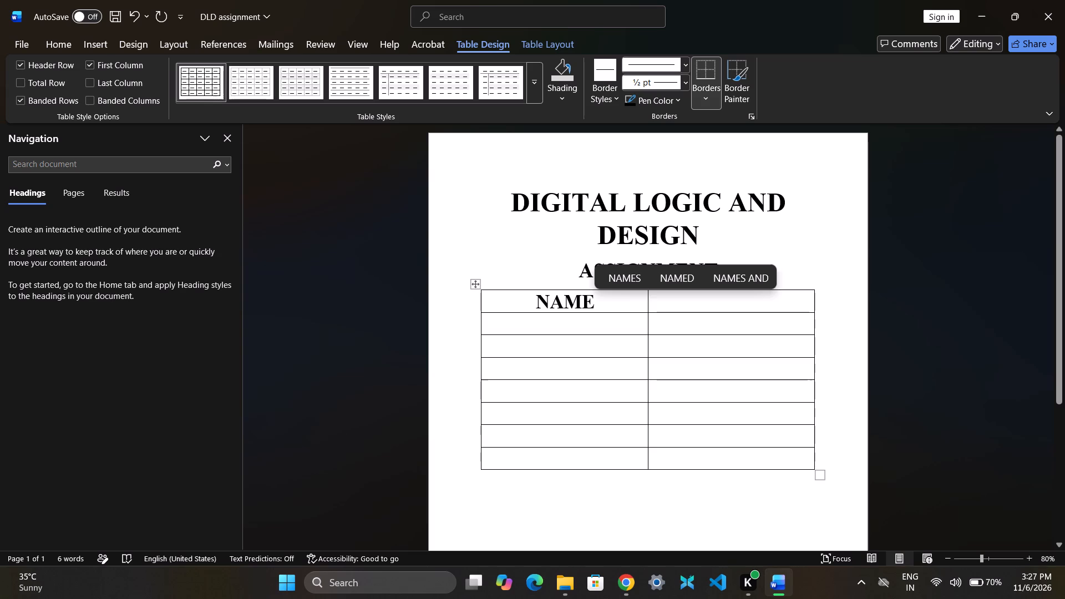
Move the whole table slightly down, leaving a small gap below ASSIGNMENT and keeping it aligned with the page margins.
right_drag(476, 281, 453, 265)
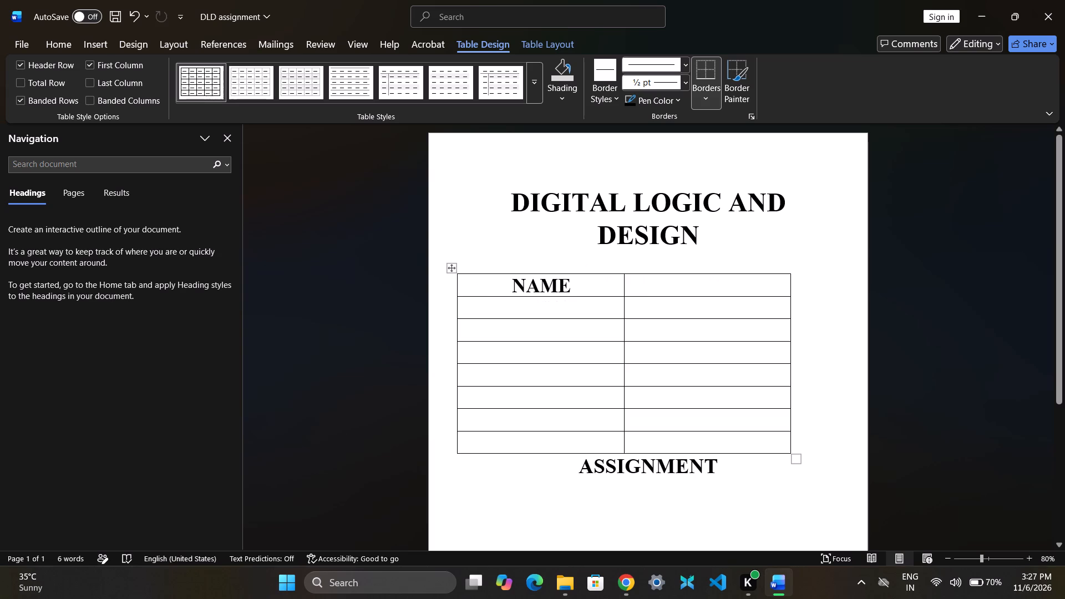
right_drag(454, 267, 488, 295)
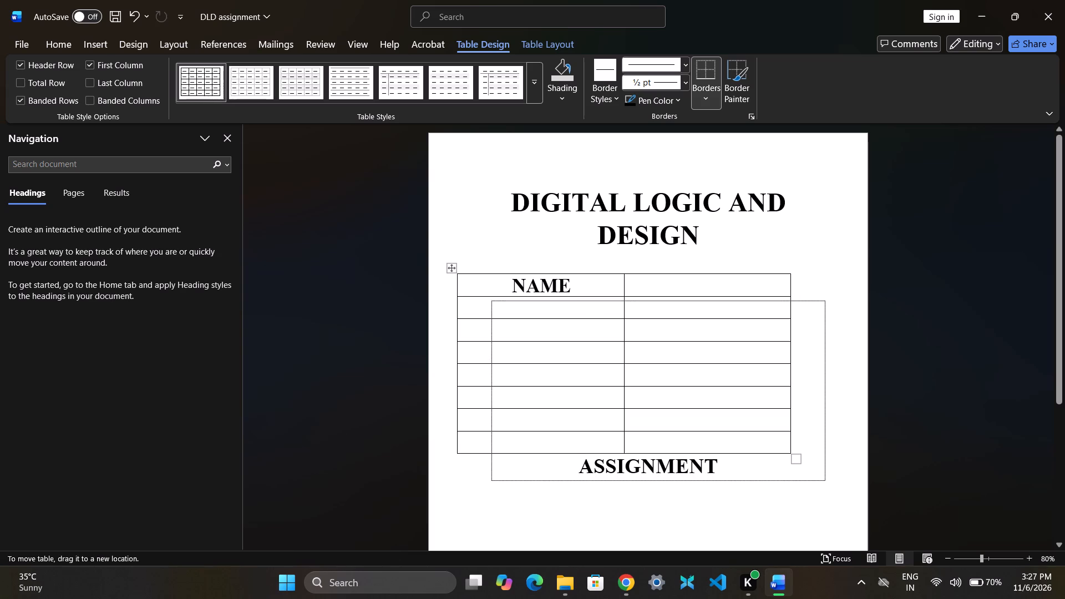
right_drag(488, 295, 490, 297)
right_drag(478, 297, 480, 312)
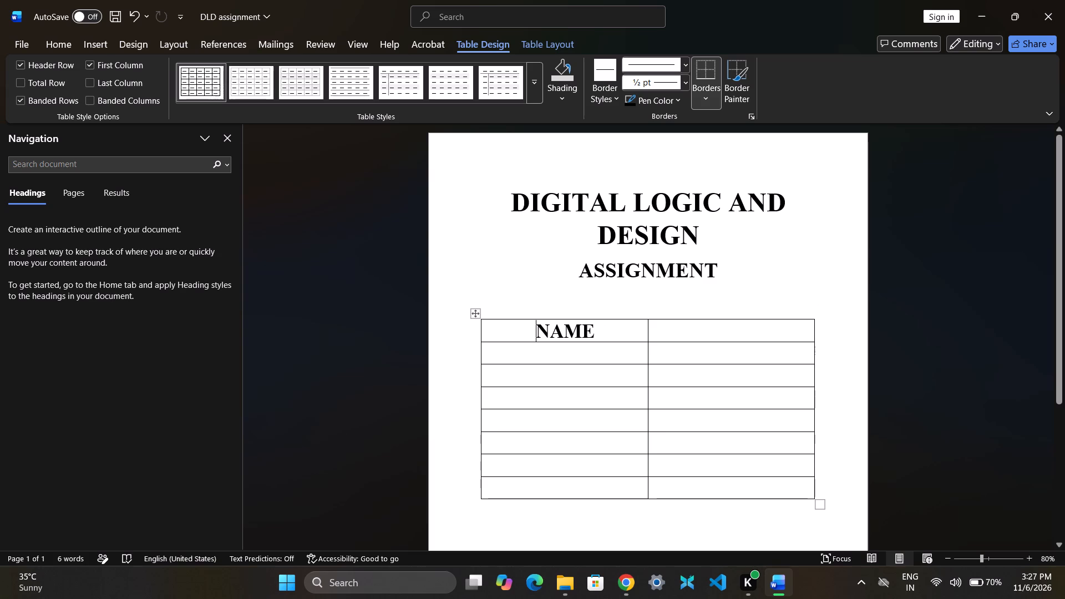
scroll(395, 302, down, 1)
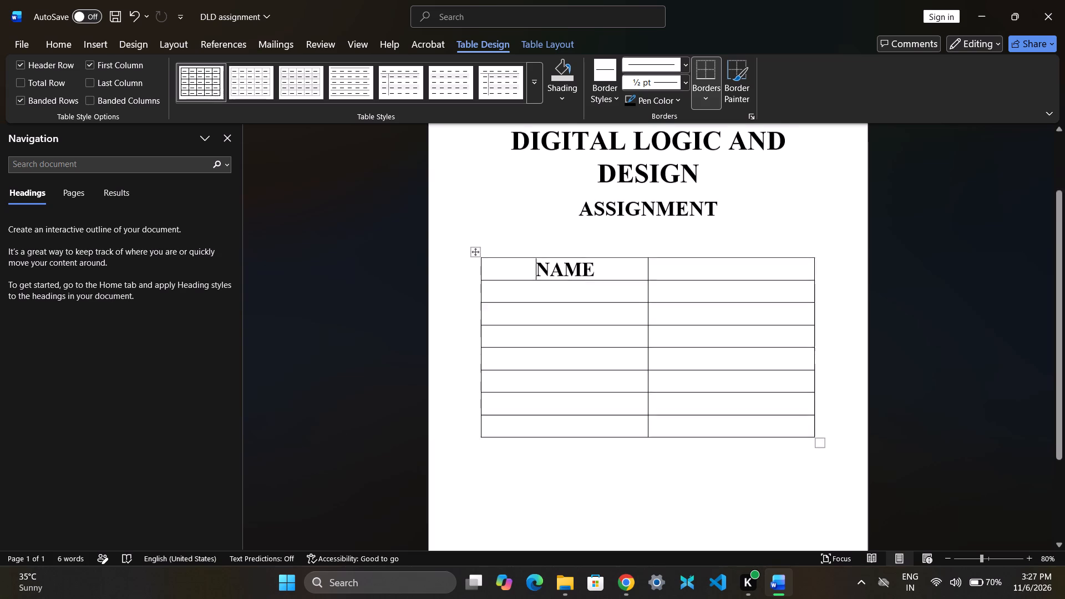
scroll(395, 302, down, 1)
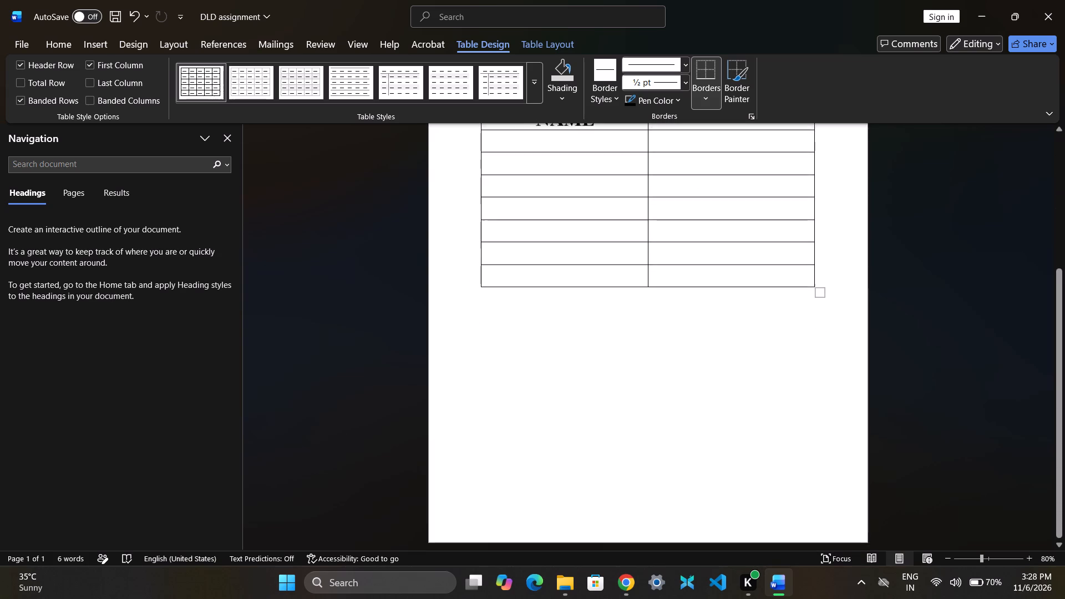
scroll(395, 302, down, 1)
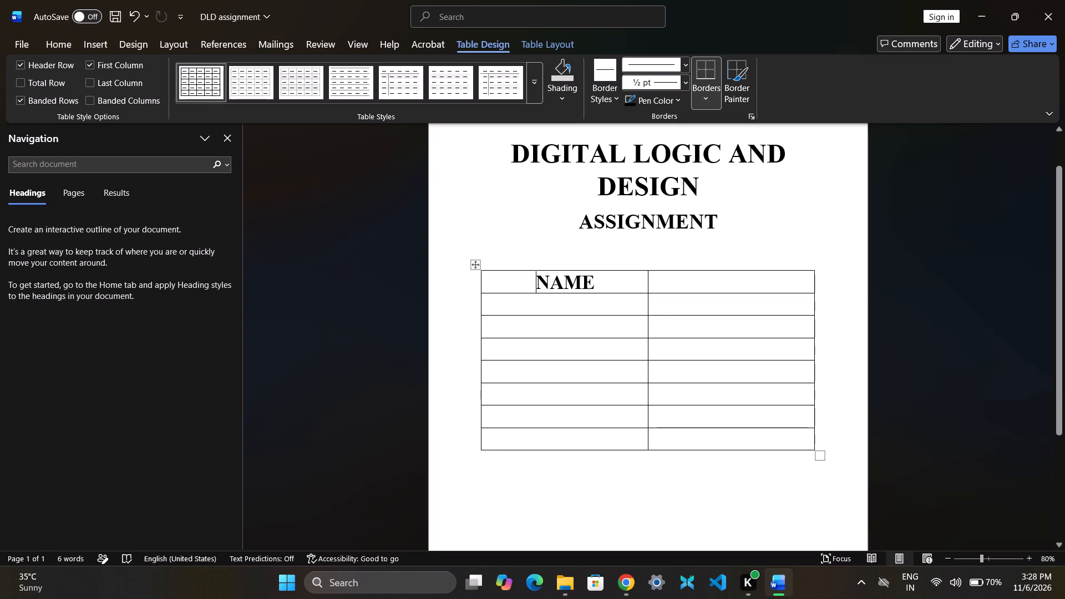
drag(474, 264, 474, 293)
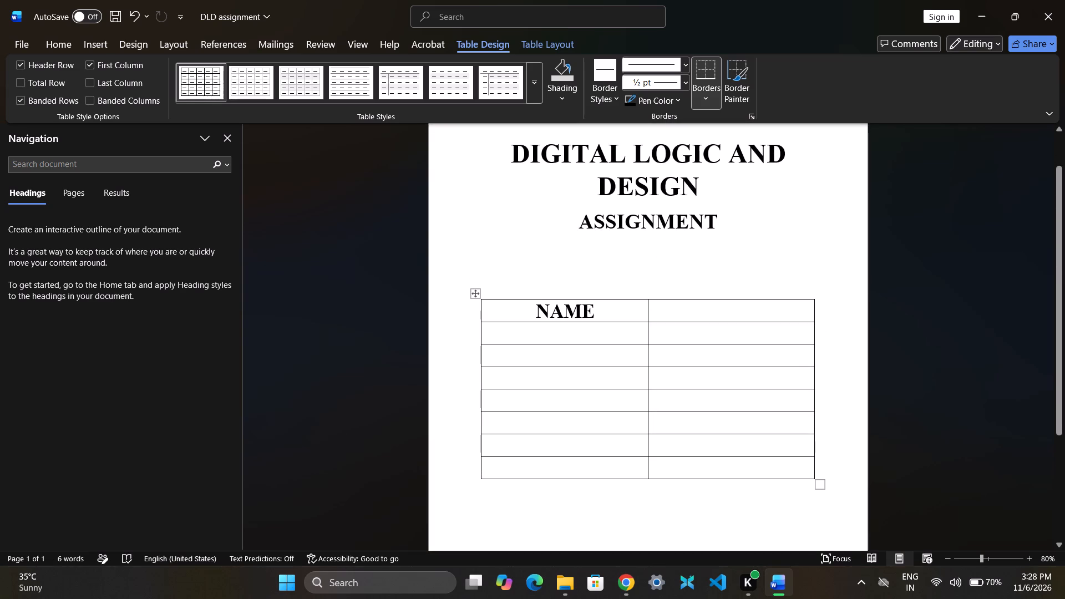
right_drag(475, 290, 471, 251)
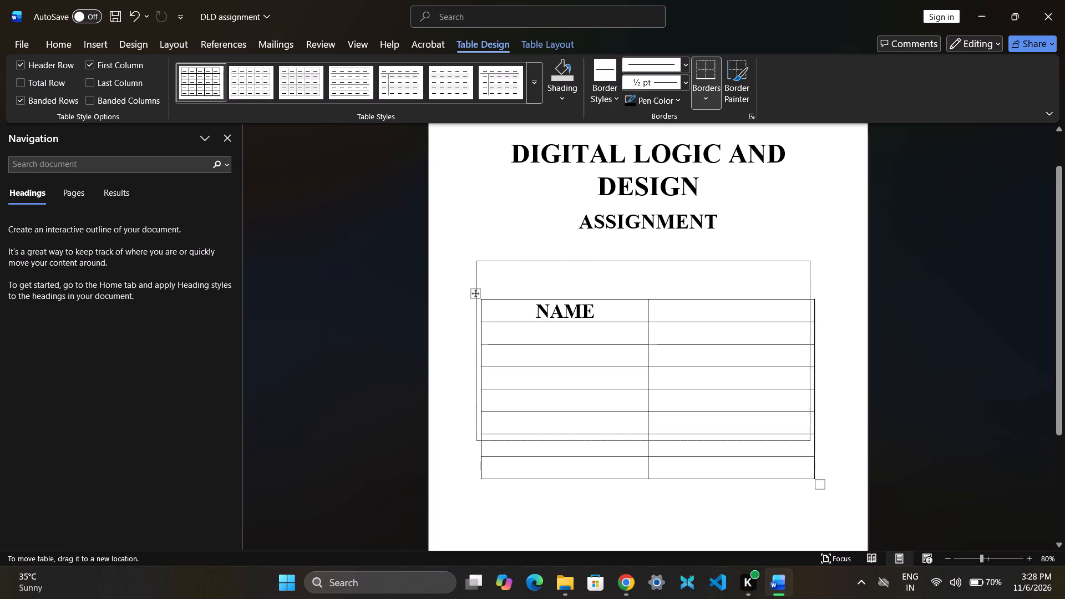
right_drag(471, 251, 476, 250)
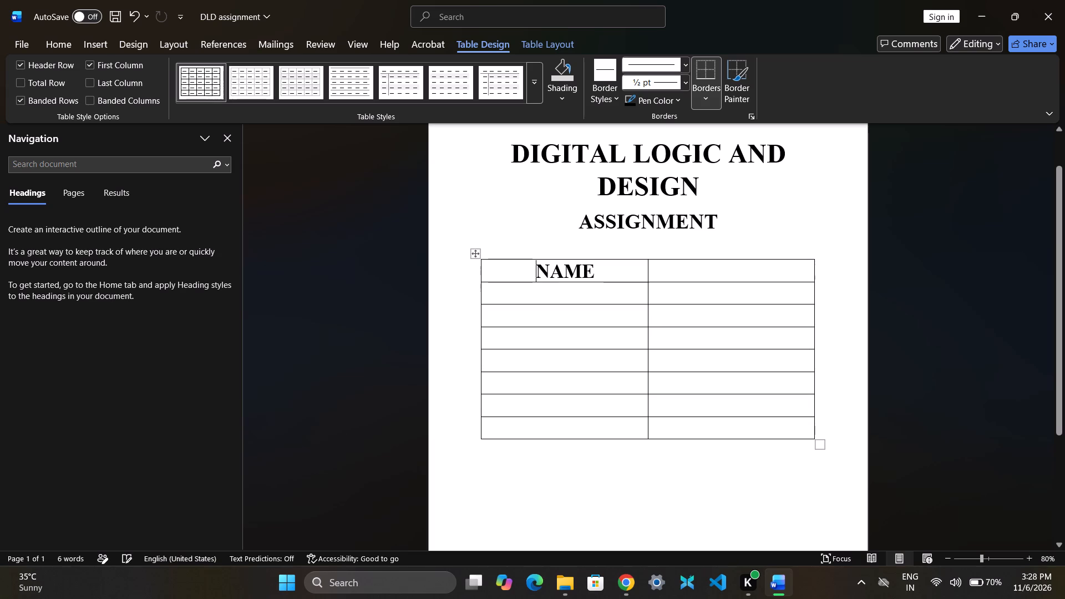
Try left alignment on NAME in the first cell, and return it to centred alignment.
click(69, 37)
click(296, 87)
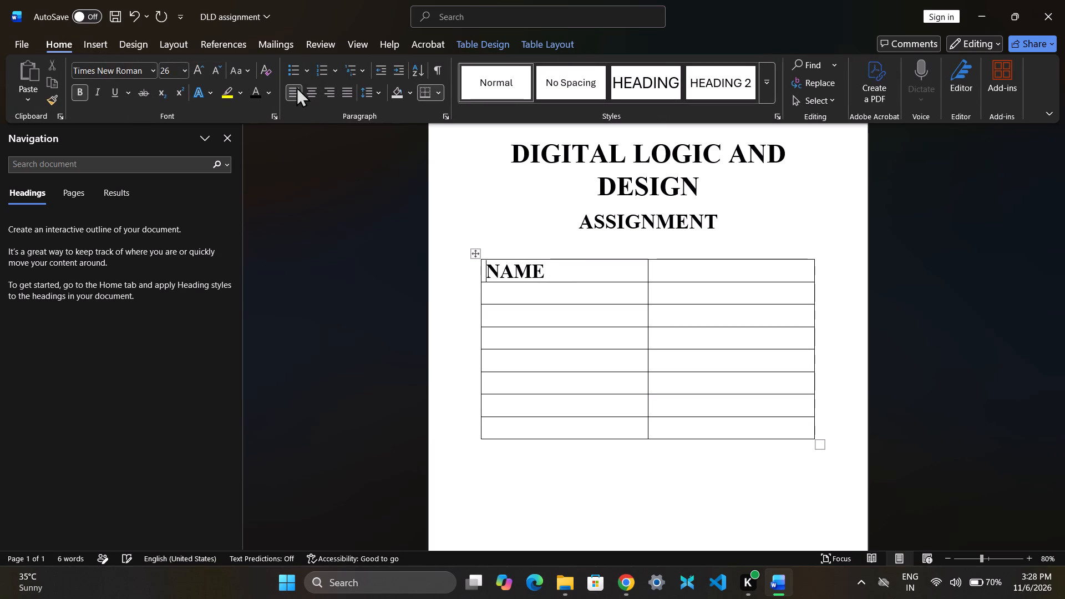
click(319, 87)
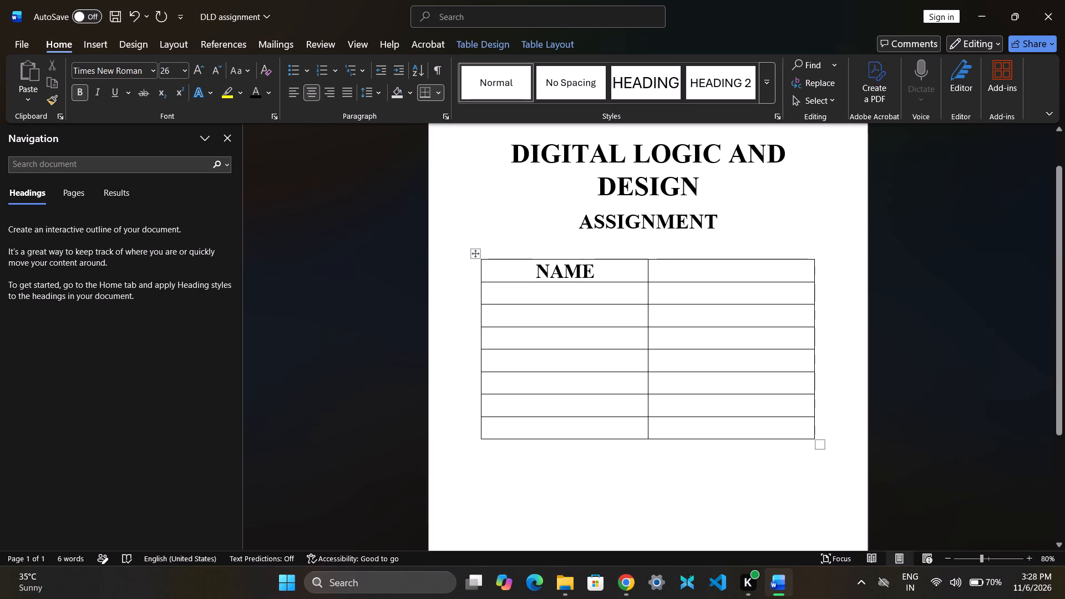
Increase the height of each of the table's last three rows by about half.
click(350, 238)
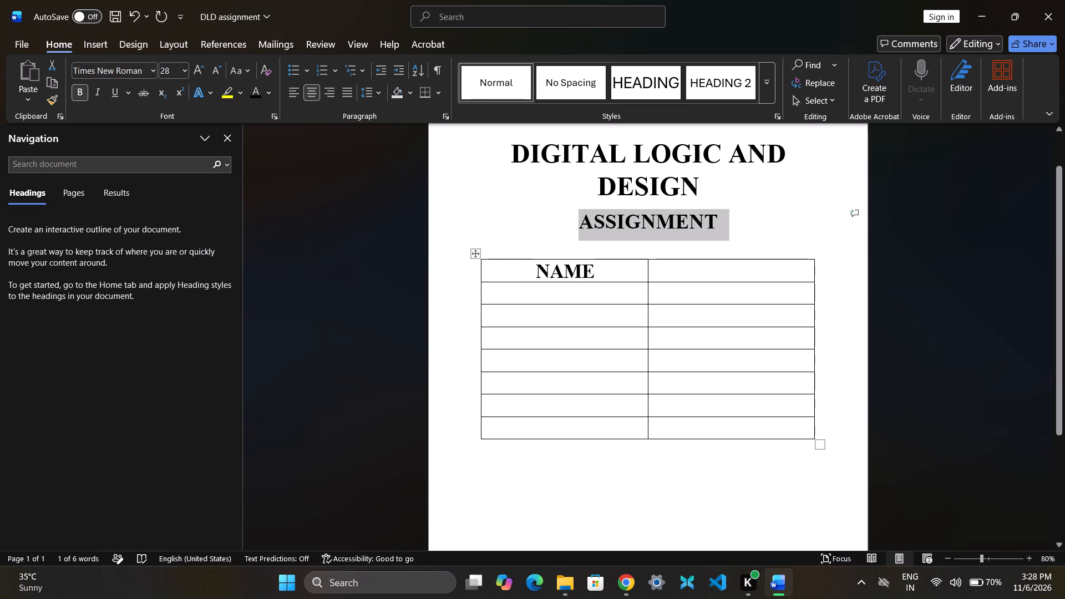
click(475, 258)
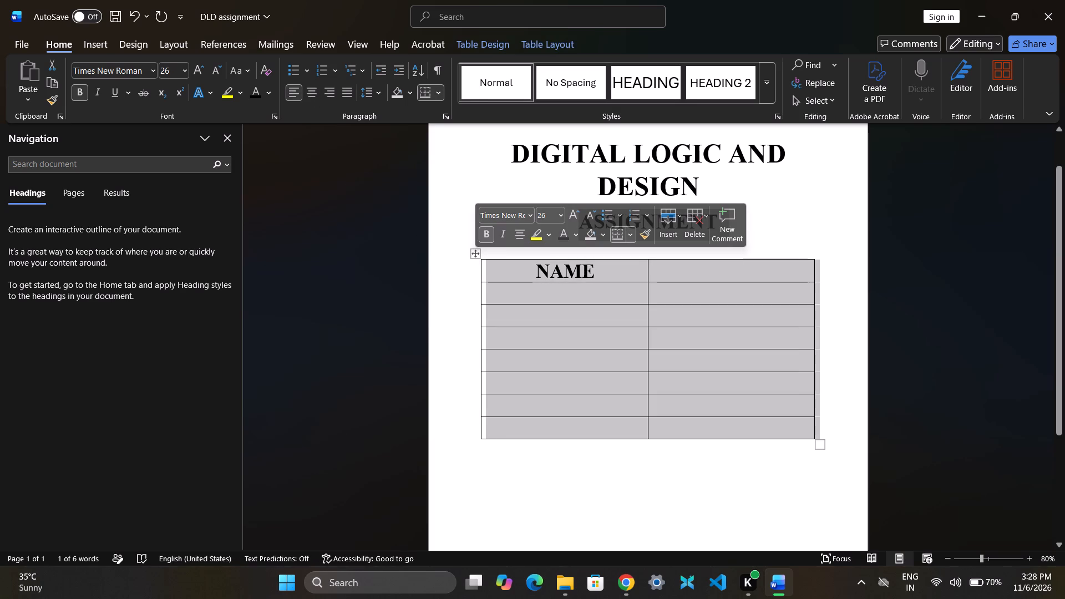
drag(489, 438, 490, 451)
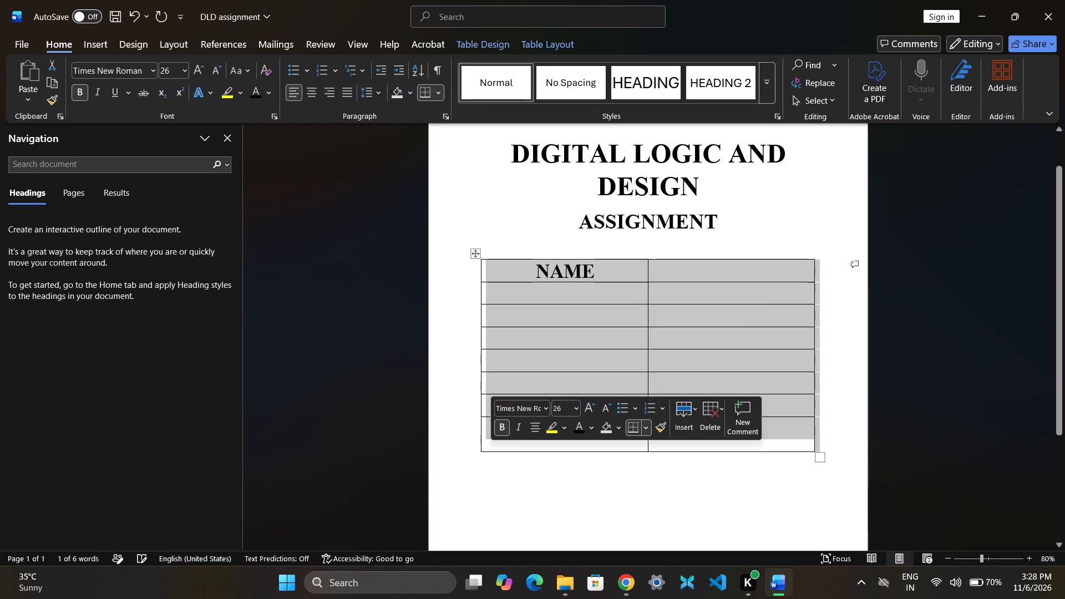
drag(468, 417, 500, 419)
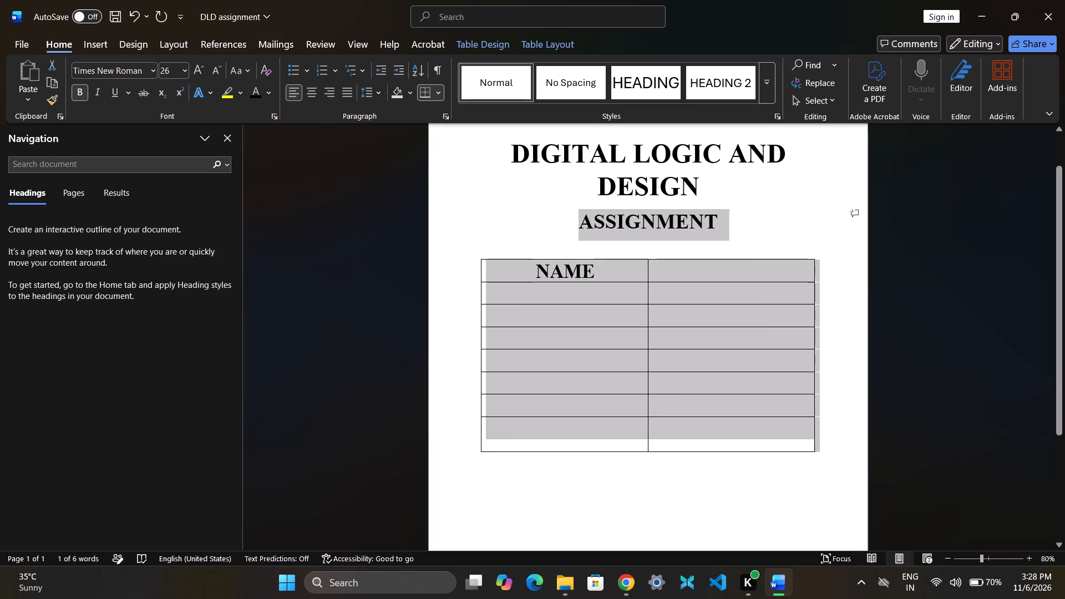
drag(500, 419, 499, 421)
drag(493, 418, 494, 431)
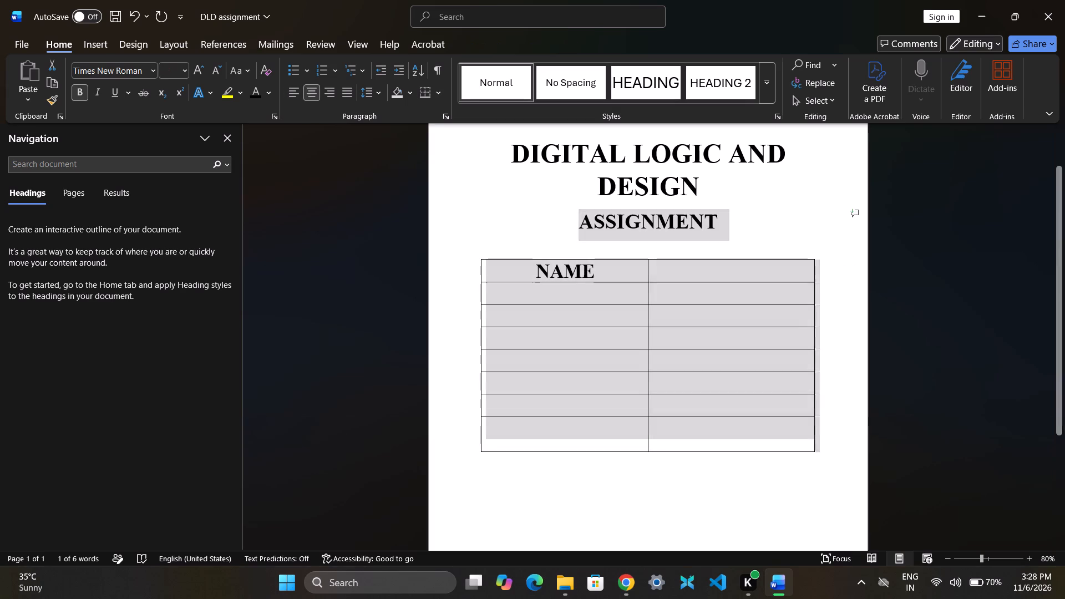
drag(494, 431, 494, 430)
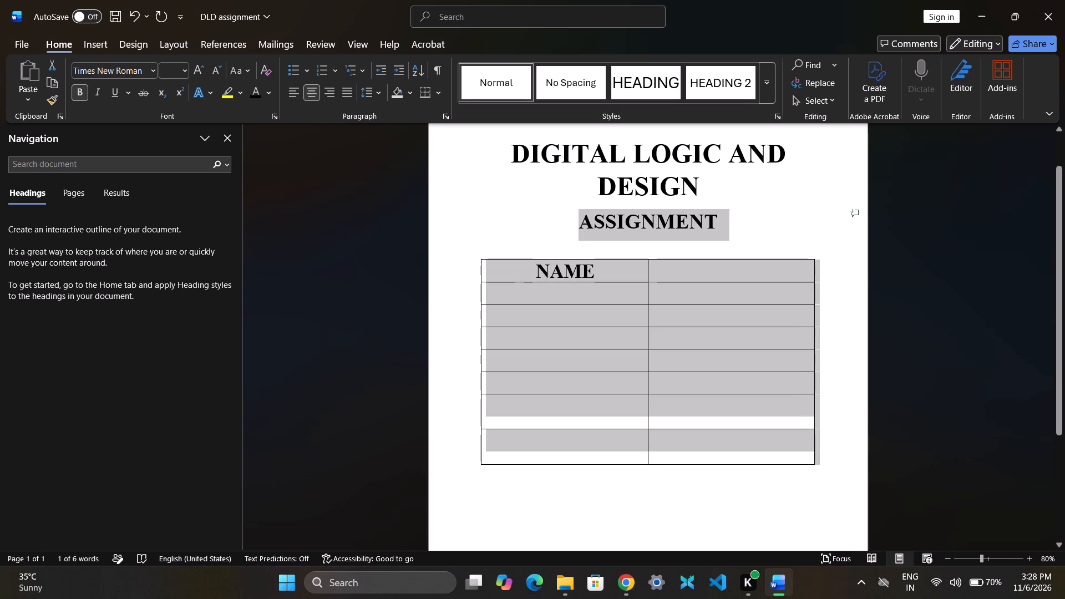
drag(497, 394, 497, 397)
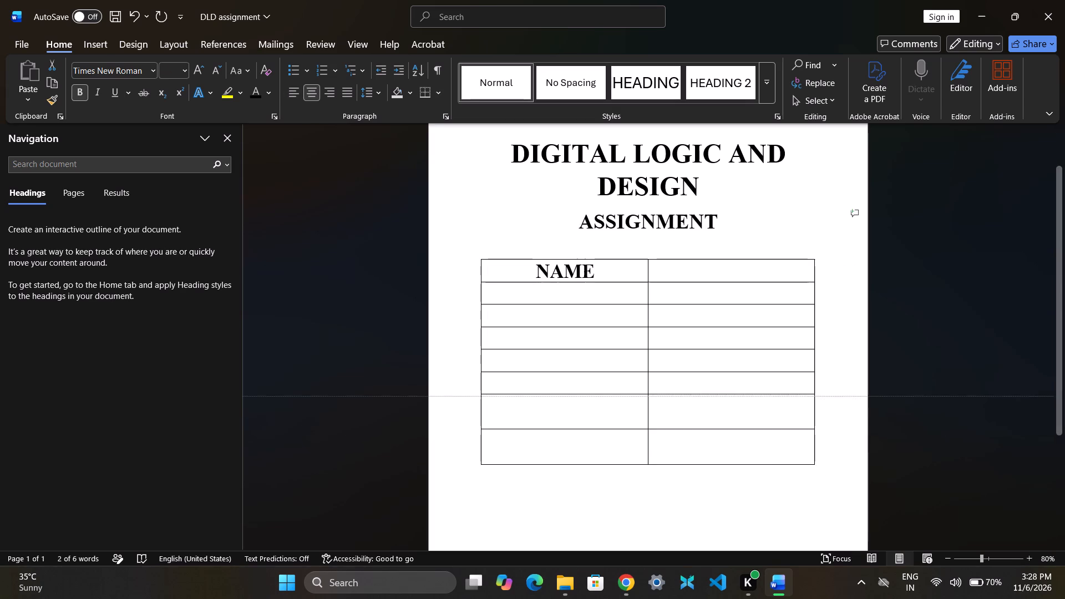
drag(497, 397, 497, 404)
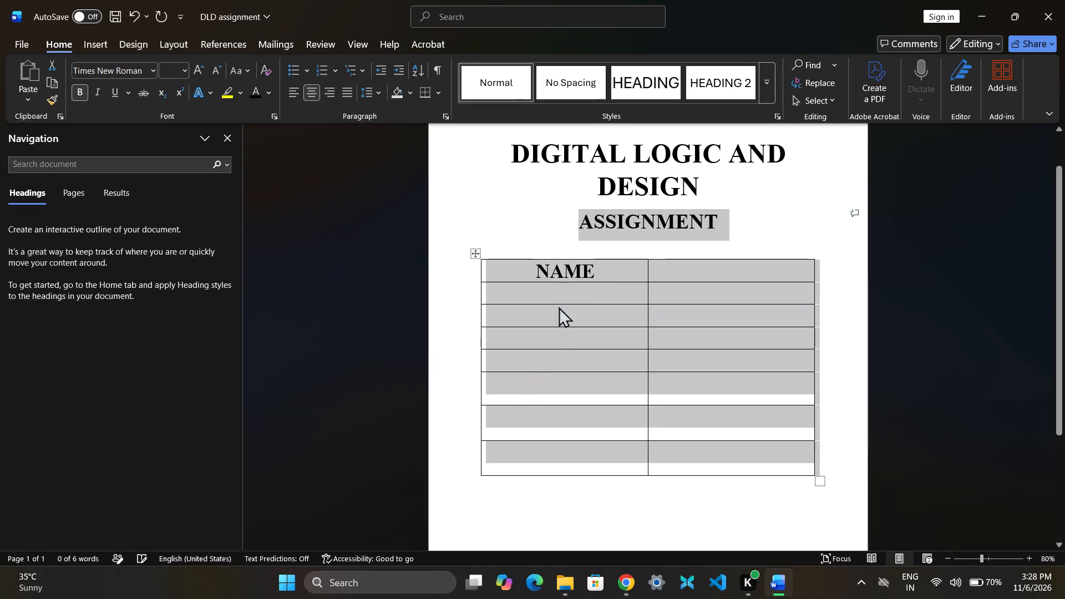
Increase the height of each of the table's first four rows by about a third to a half.
drag(533, 282, 533, 286)
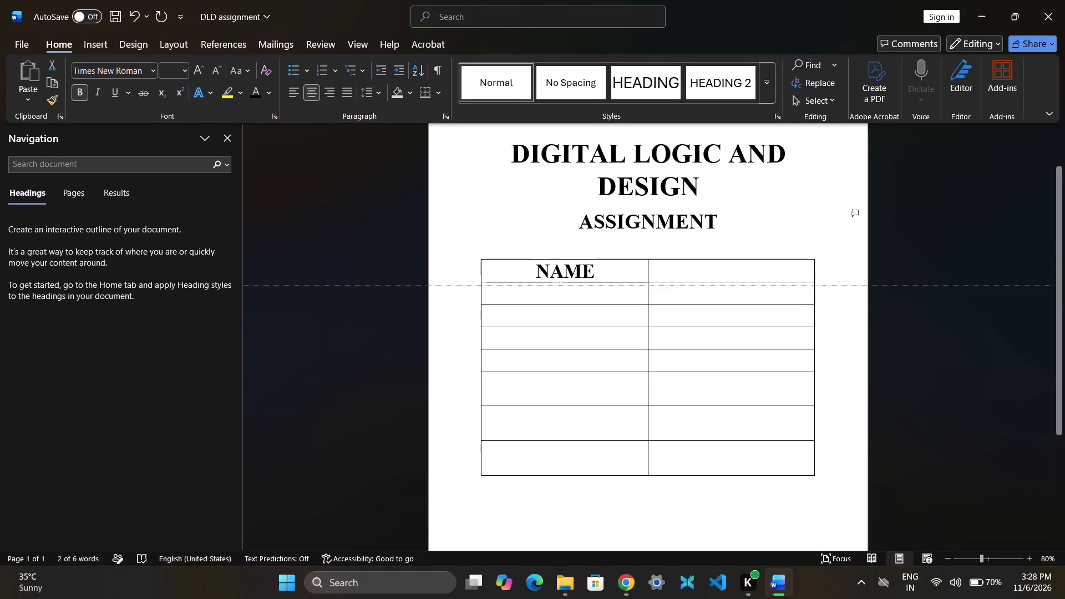
drag(533, 286, 533, 290)
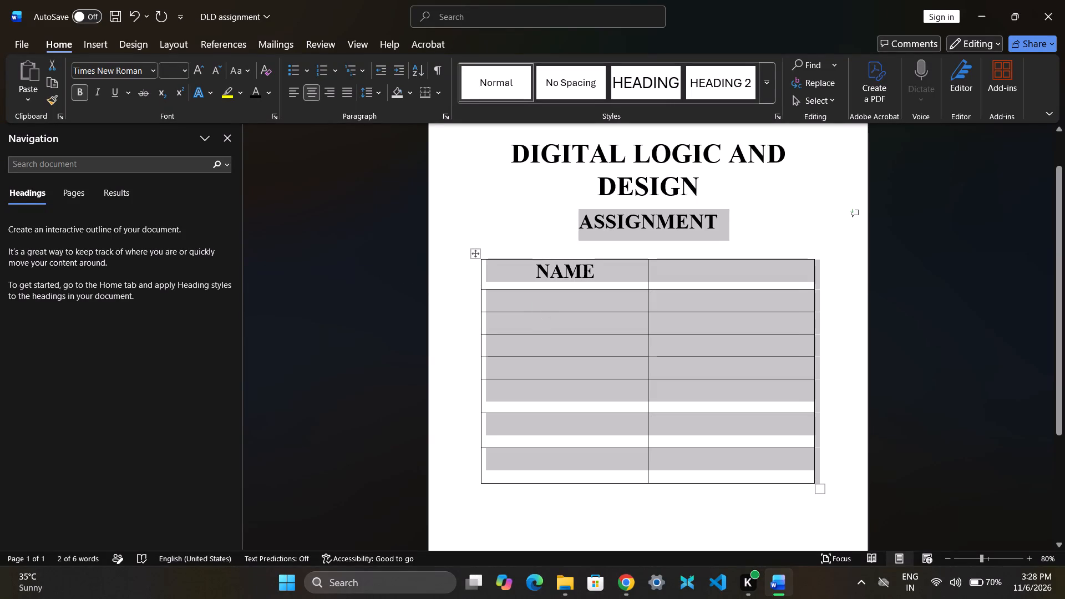
drag(532, 313, 532, 318)
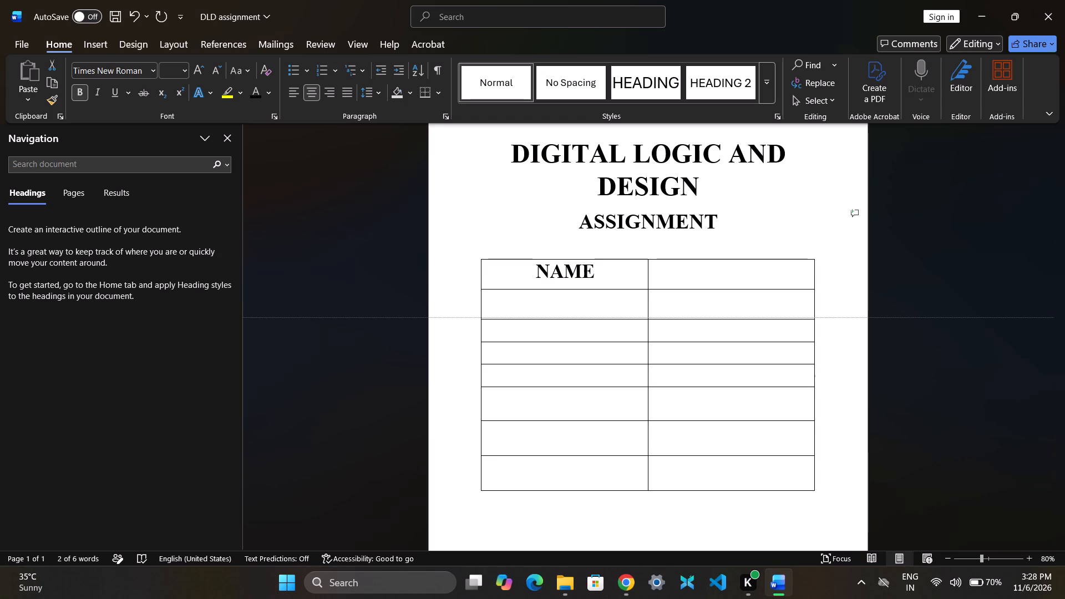
drag(532, 318, 532, 319)
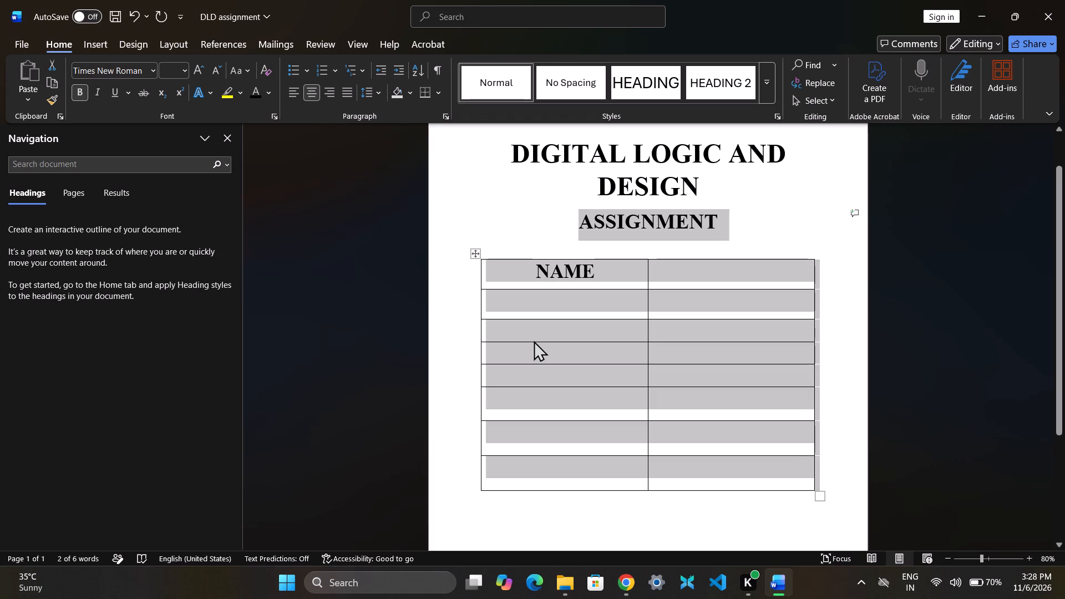
drag(534, 342, 534, 351)
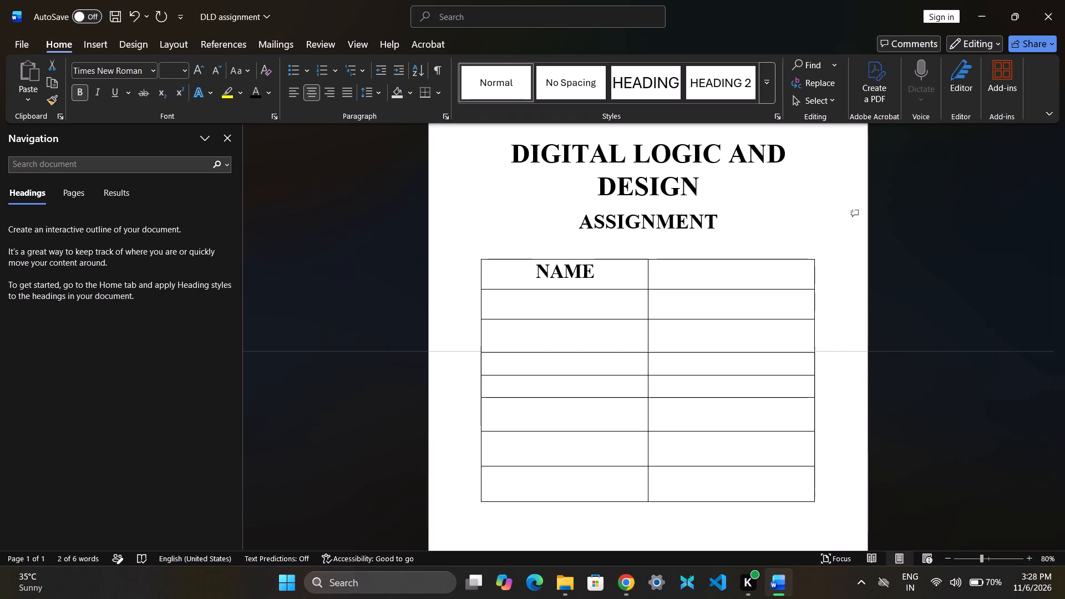
drag(534, 351, 534, 350)
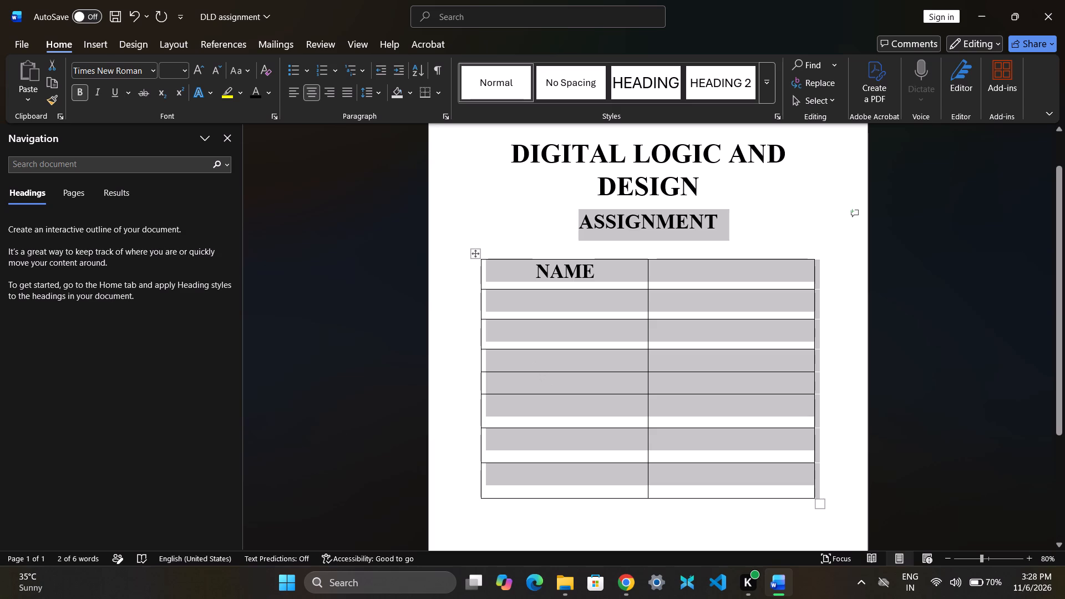
drag(539, 373, 539, 378)
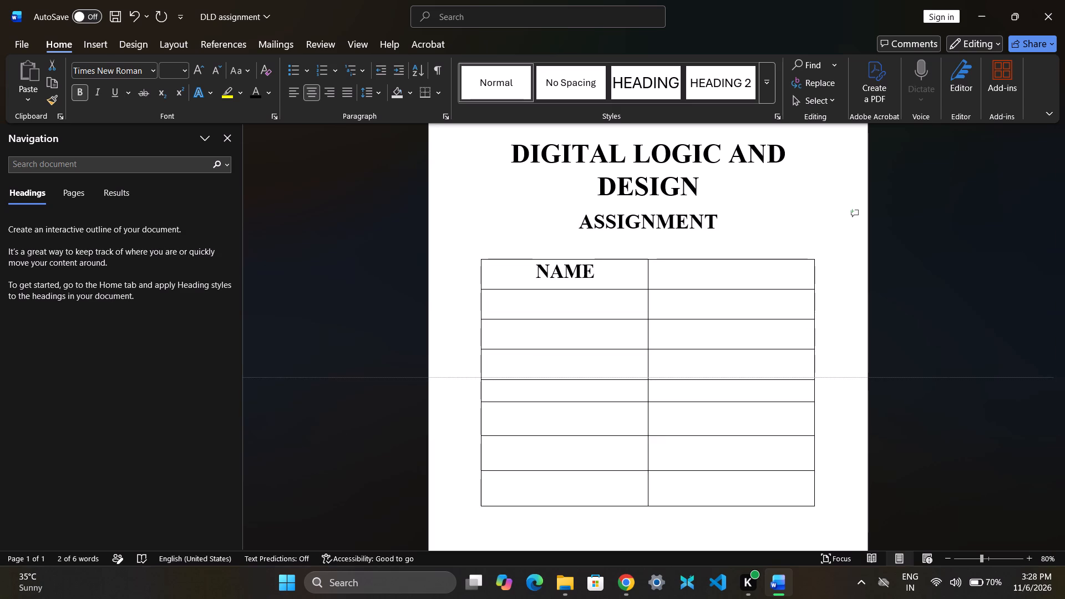
drag(539, 378, 539, 382)
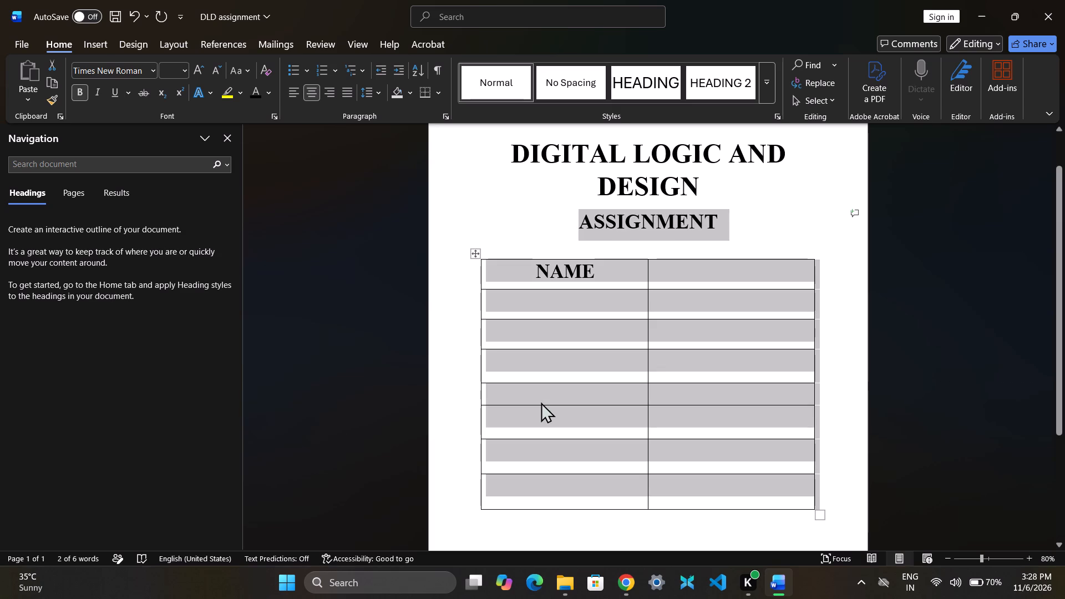
Increase the height of the table's fifth row by about half, in line with the rows below it.
drag(541, 405, 541, 411)
drag(541, 411, 541, 414)
right_drag(540, 406, 540, 415)
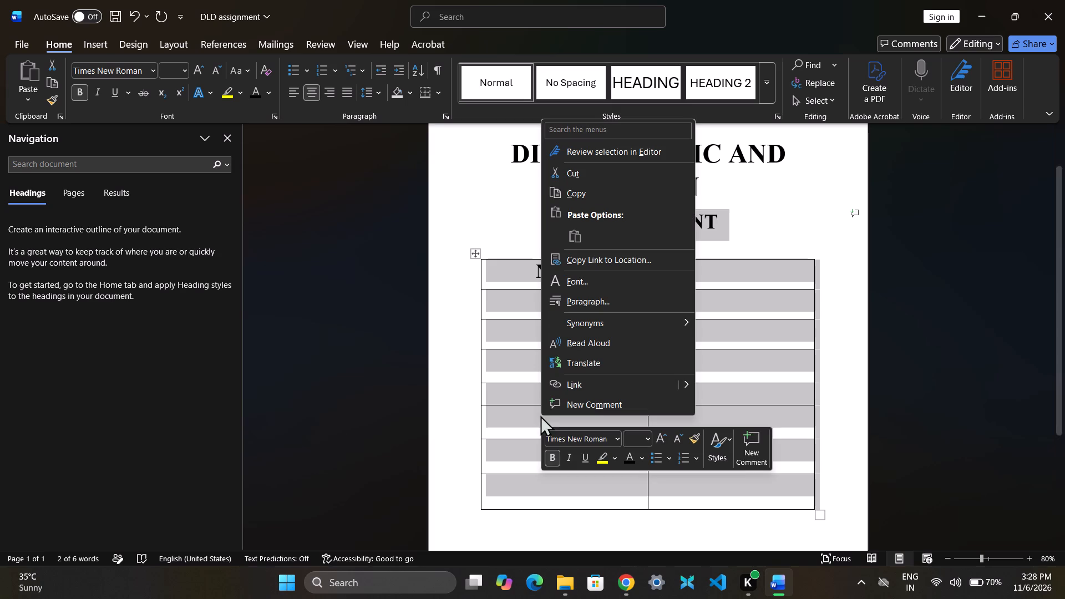
click(523, 404)
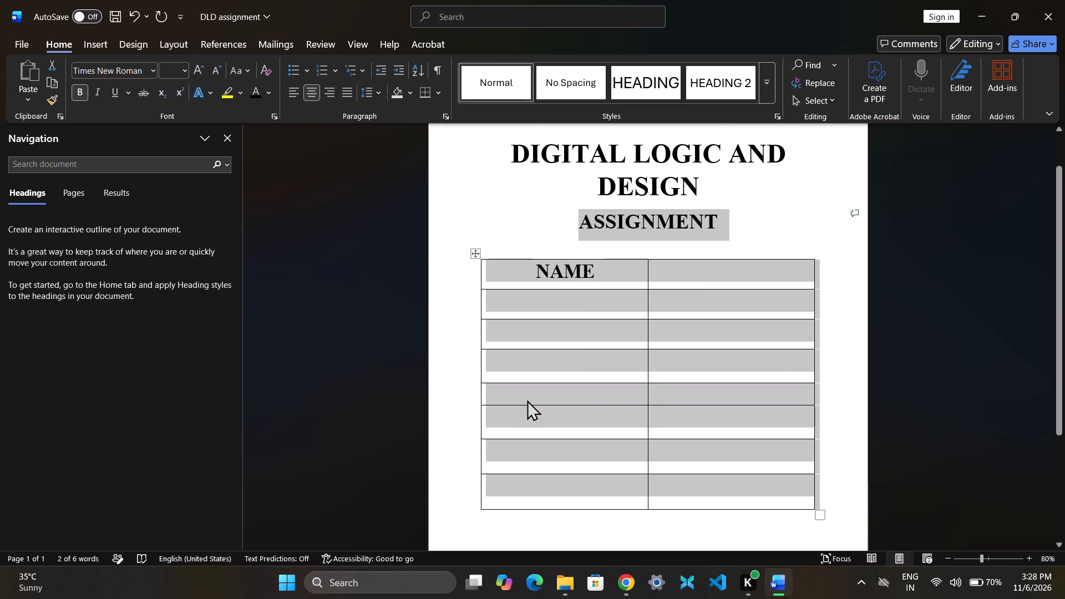
drag(529, 407, 529, 407)
drag(529, 407, 529, 419)
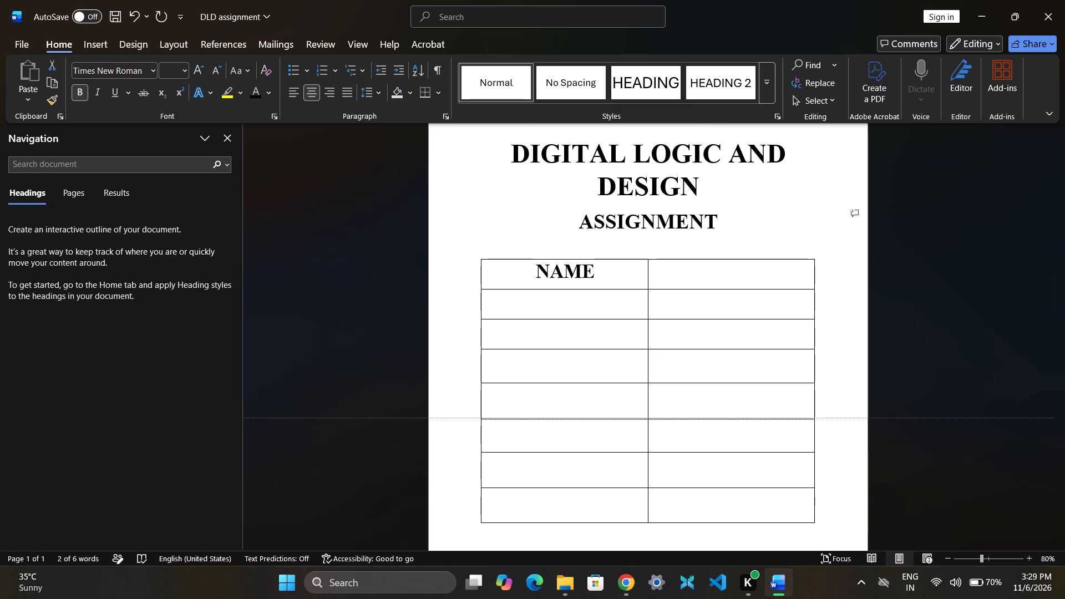
drag(529, 419, 529, 417)
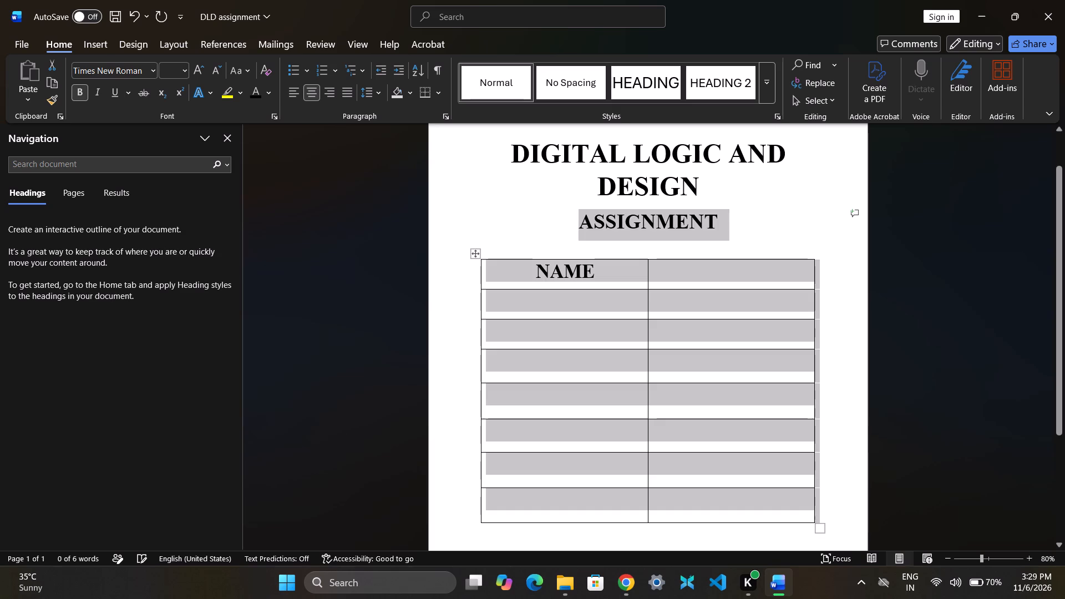
Fine-tune the heights of the first, second, third, fourth and sixth rows slightly taller so all eight rows are nearly equal.
right_drag(531, 454, 531, 461)
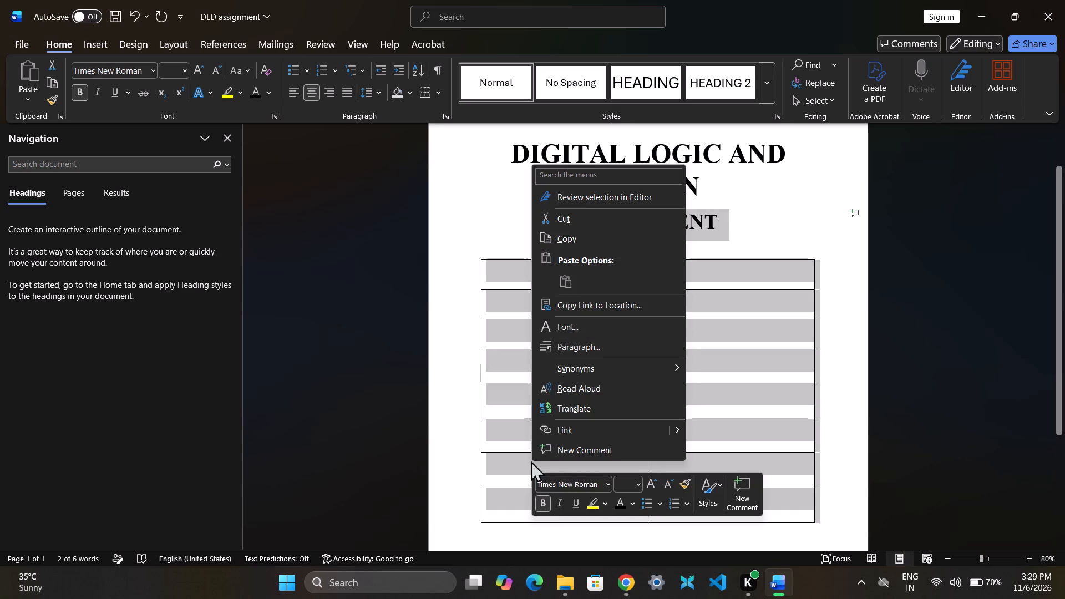
click(519, 450)
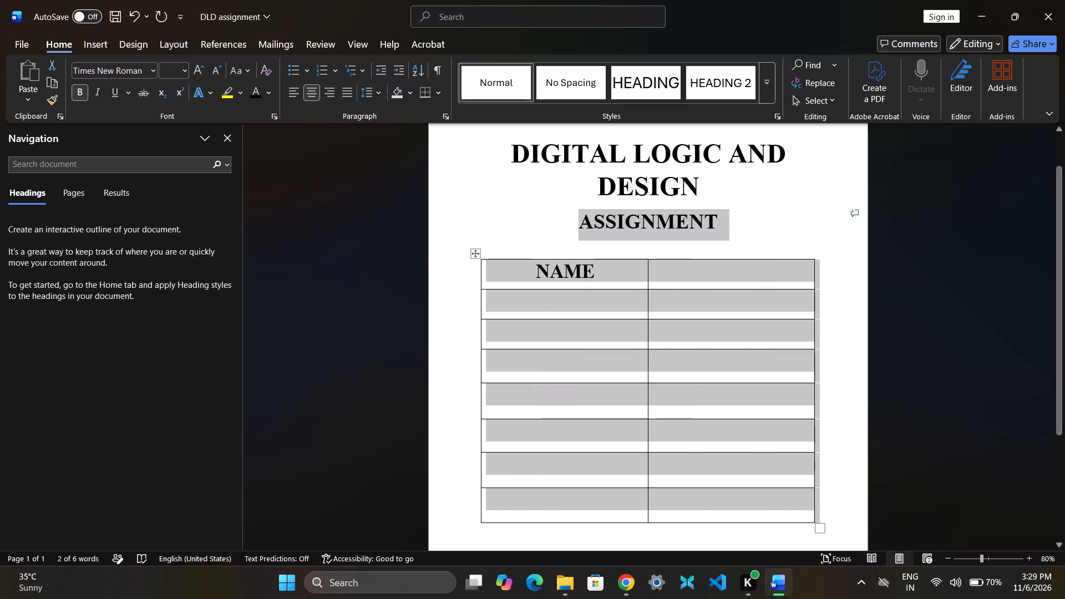
right_click(526, 454)
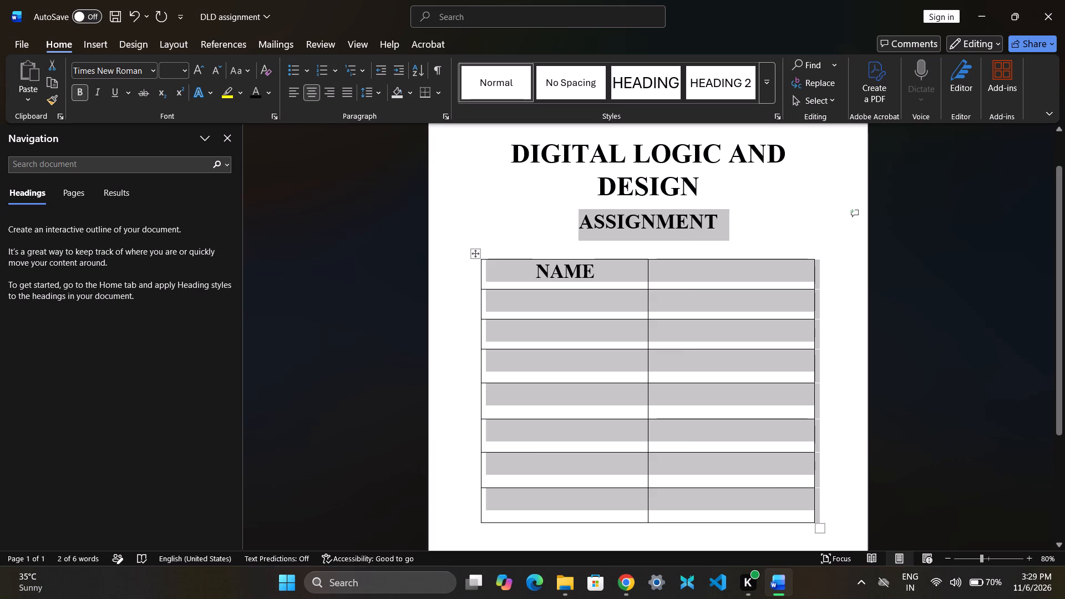
click(517, 451)
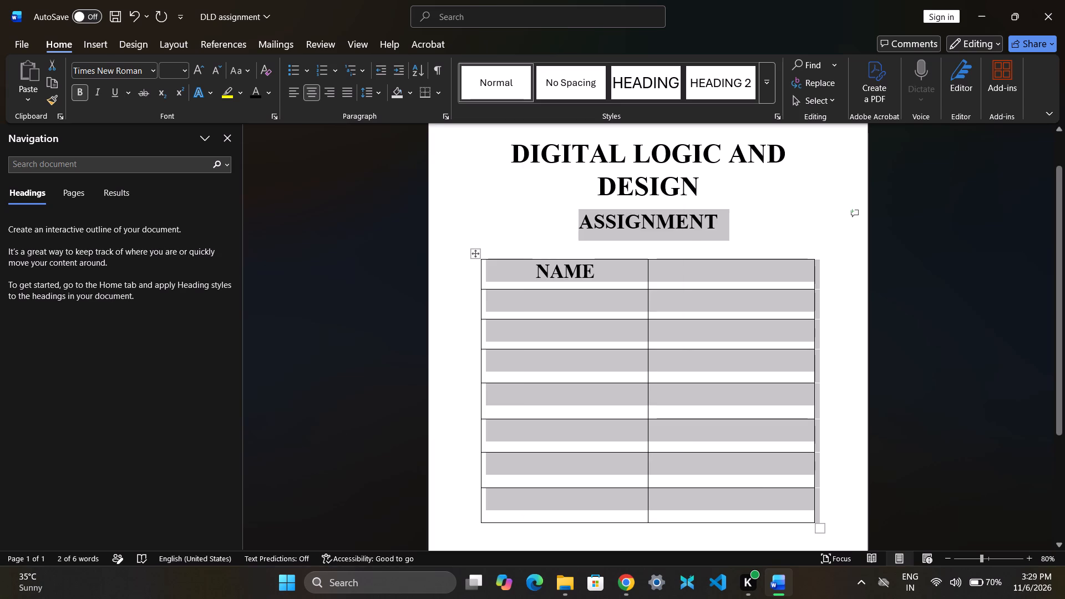
click(529, 453)
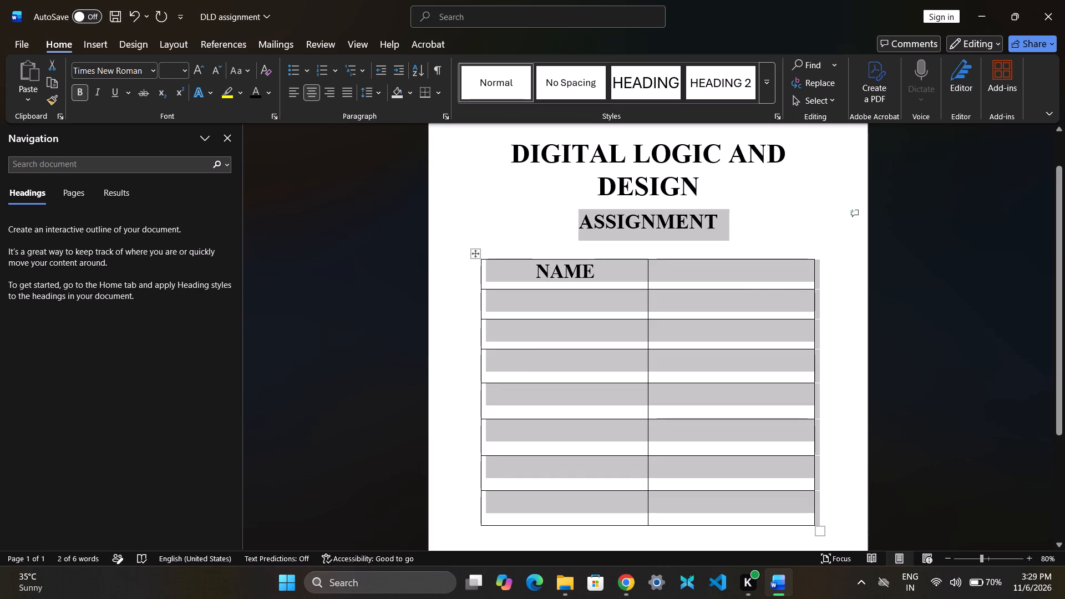
click(521, 320)
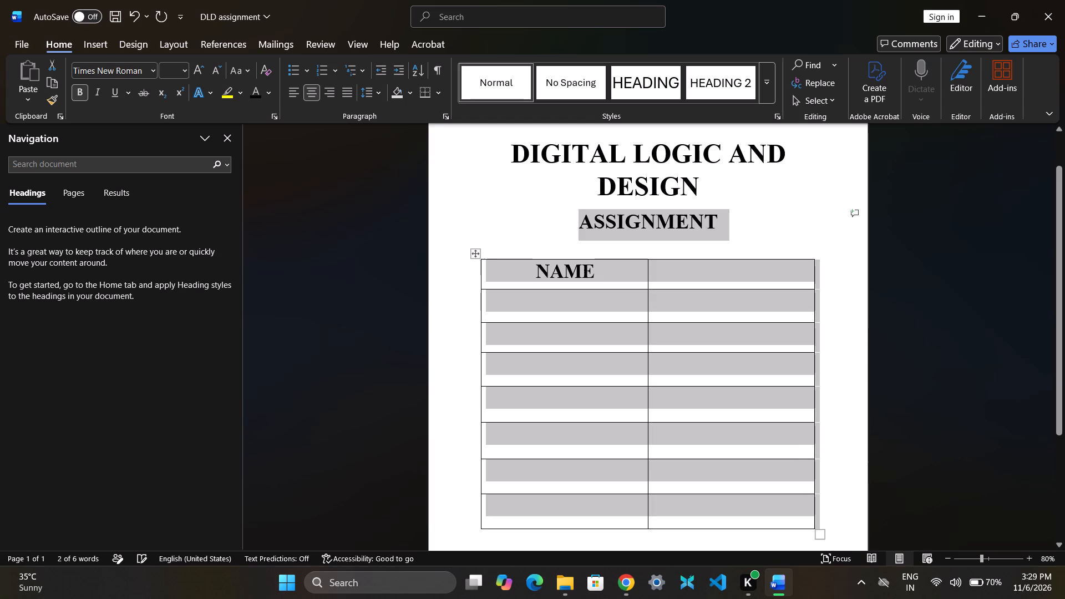
click(529, 353)
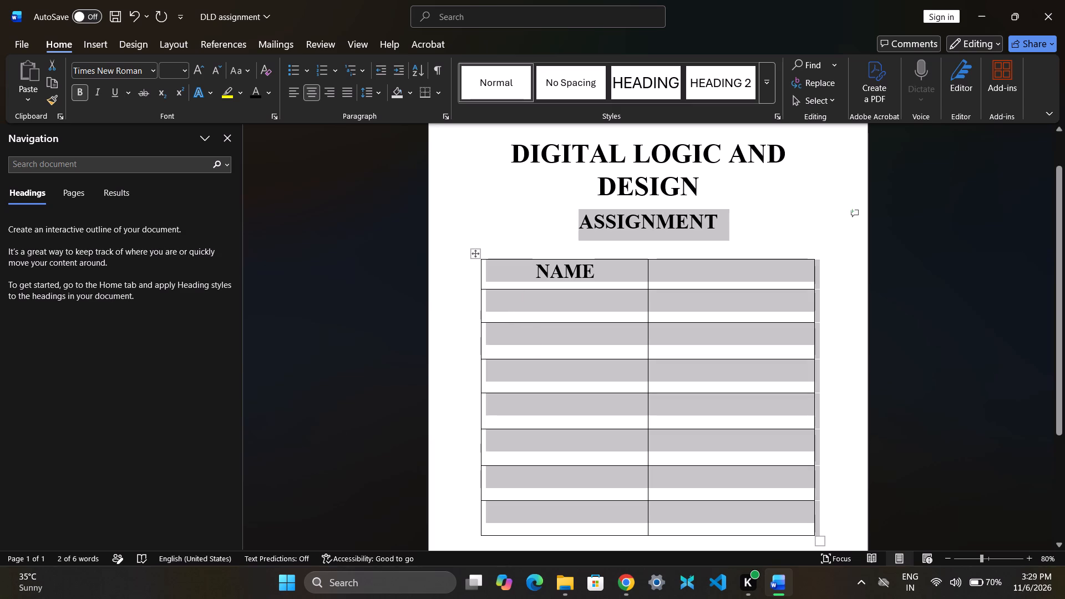
click(520, 291)
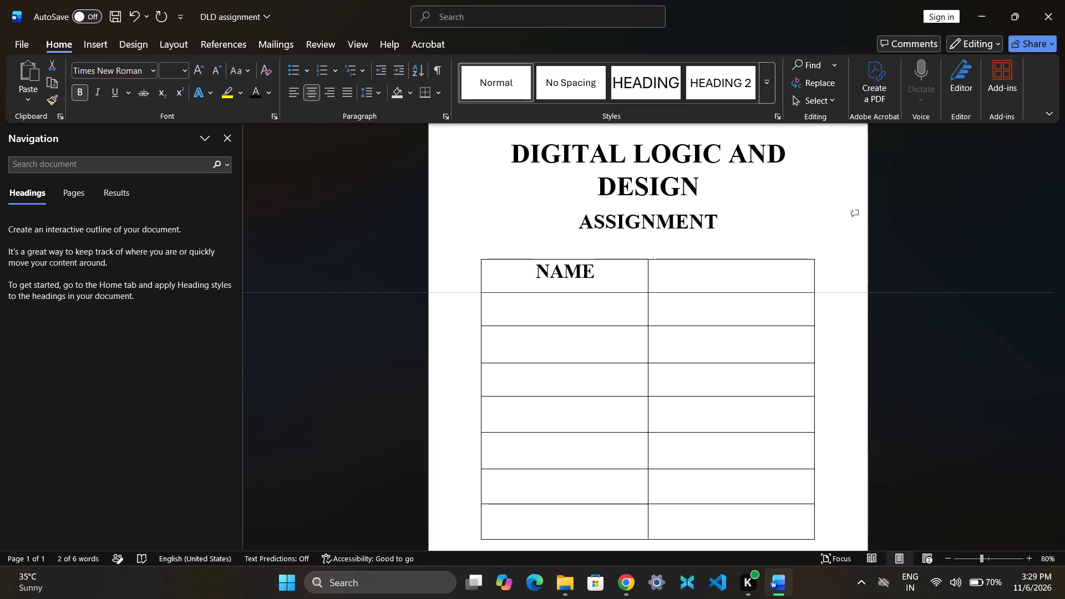
click(425, 297)
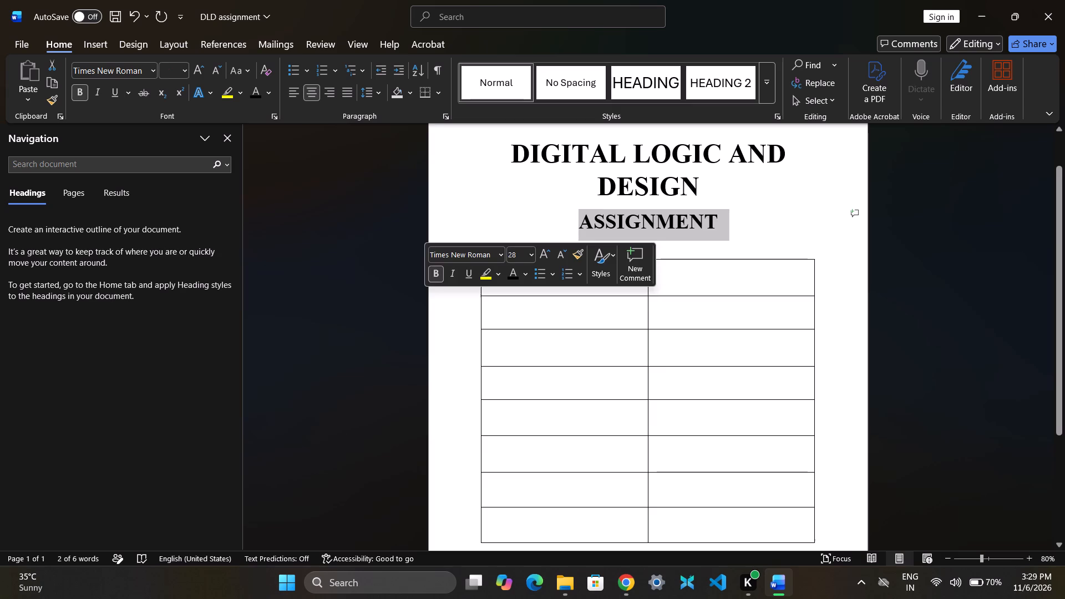
scroll(486, 317, down, 1)
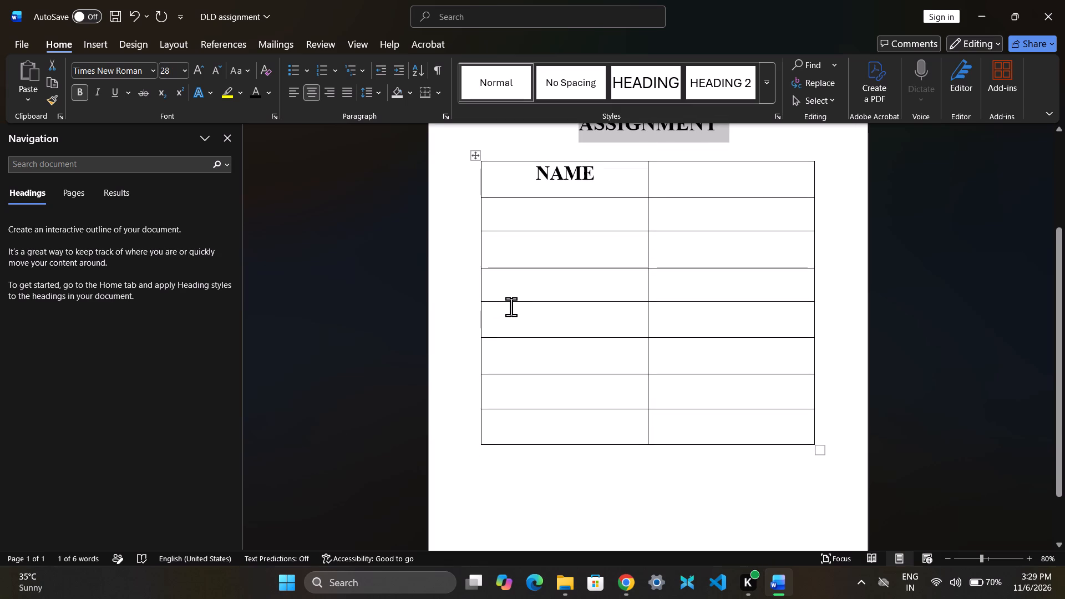
click(519, 303)
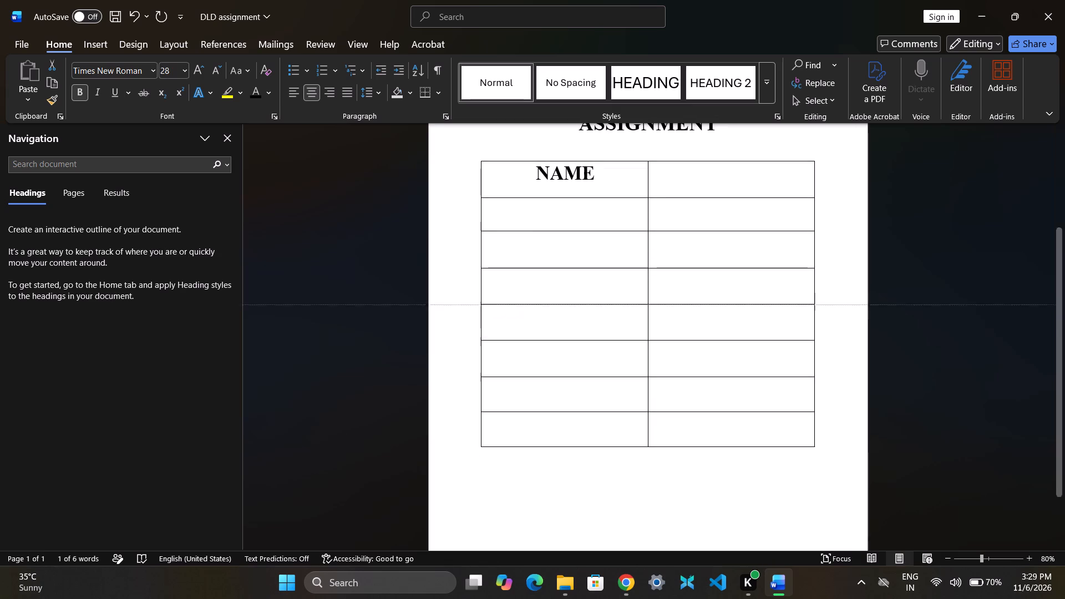
click(421, 304)
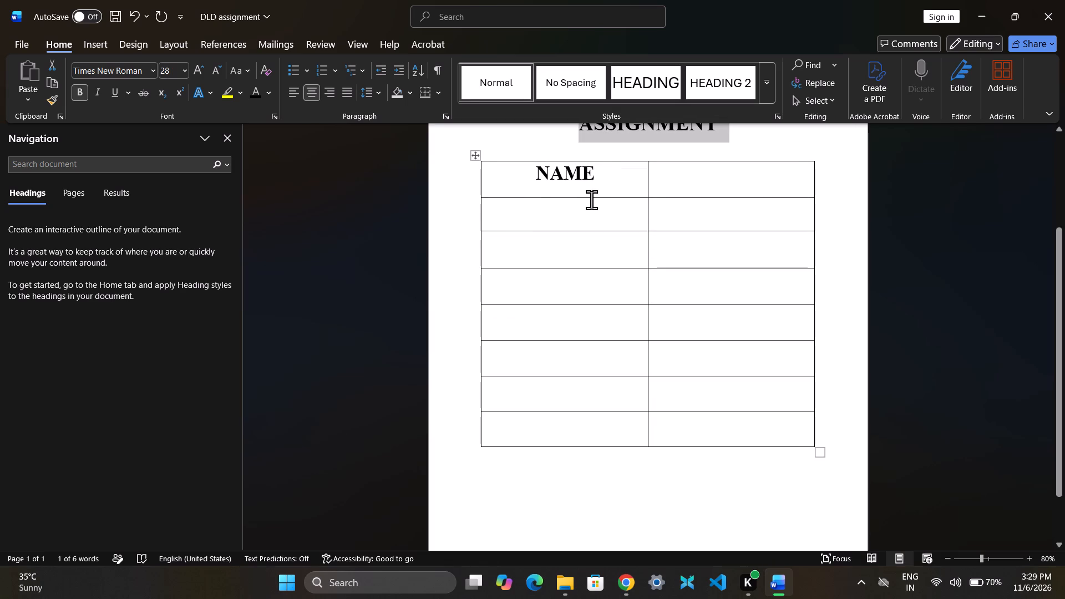
Try the No Spacing and HEADING styles on NAME in the first cell, and settle on the Normal style.
click(598, 172)
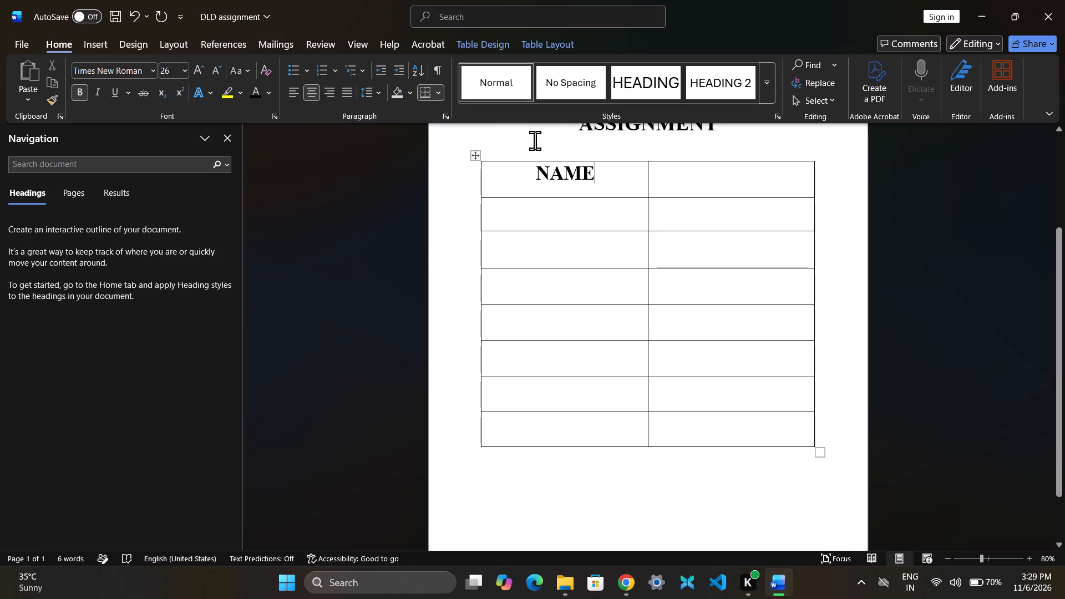
click(558, 82)
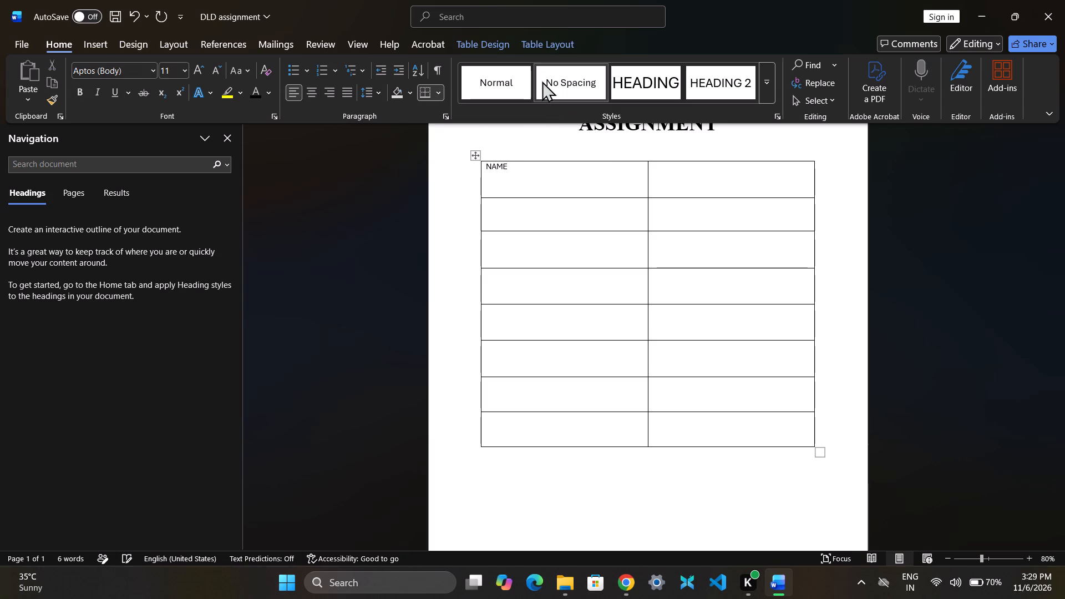
click(506, 80)
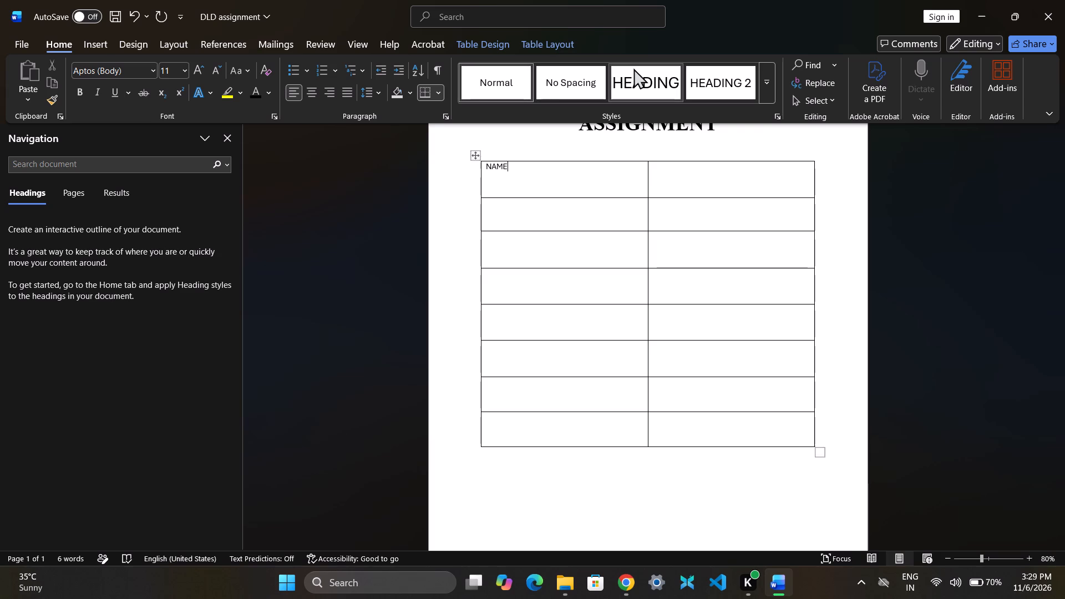
click(633, 68)
click(468, 82)
Set the font for new text after NAME in the first cell to Times New Roman, size 20.
click(155, 70)
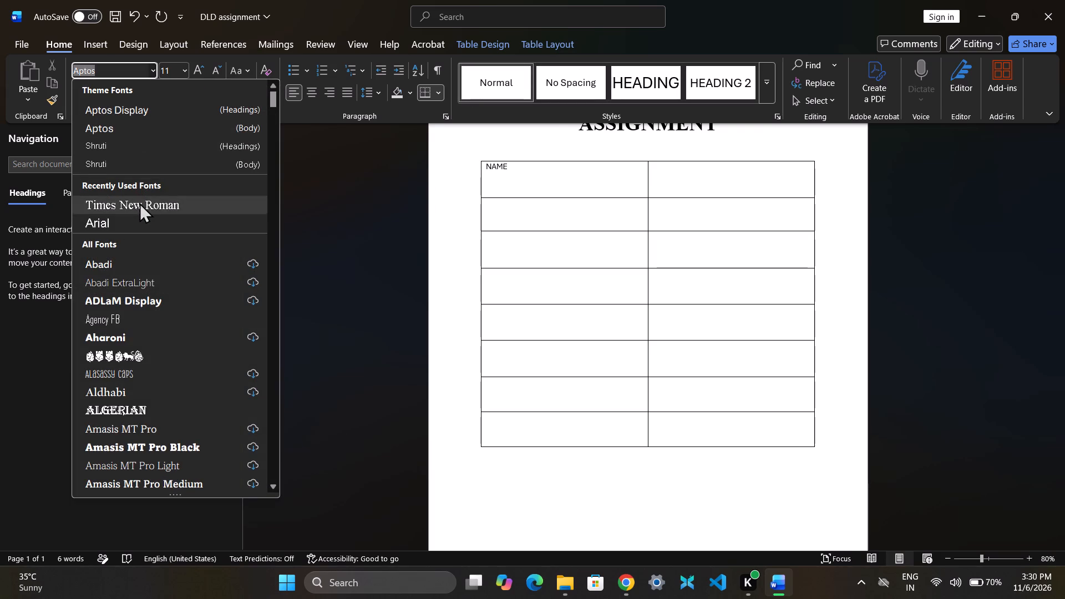
click(139, 202)
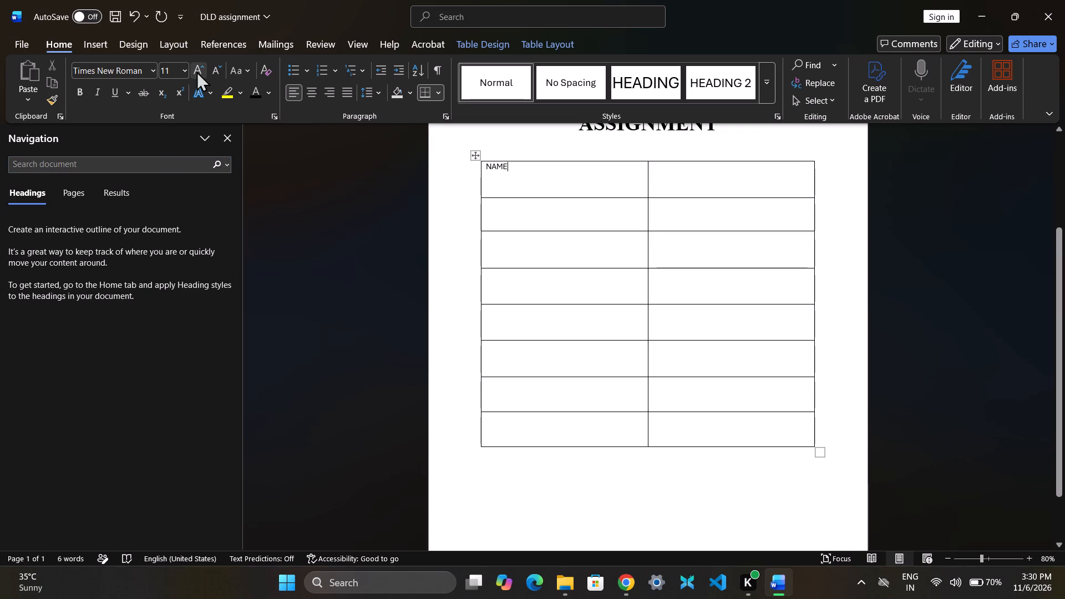
click(196, 71)
double_click(196, 71)
click(196, 71)
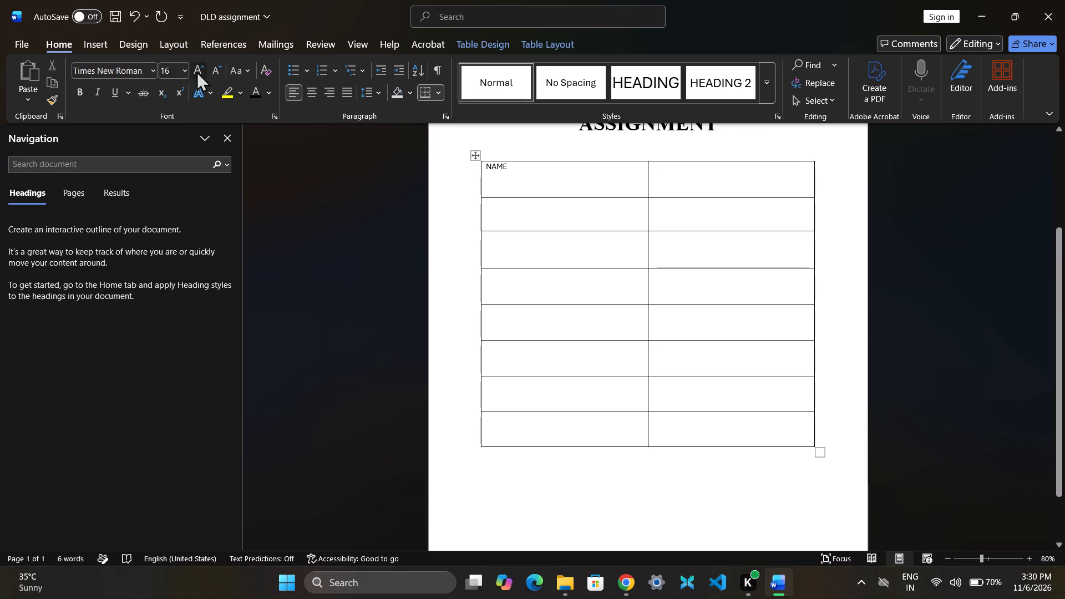
click(196, 71)
Delete the text NAME from the table's first cell.
drag(523, 170, 505, 170)
key(BackSpace)
key(BackSpace)
key(BackSpace)
key(BackSpace)
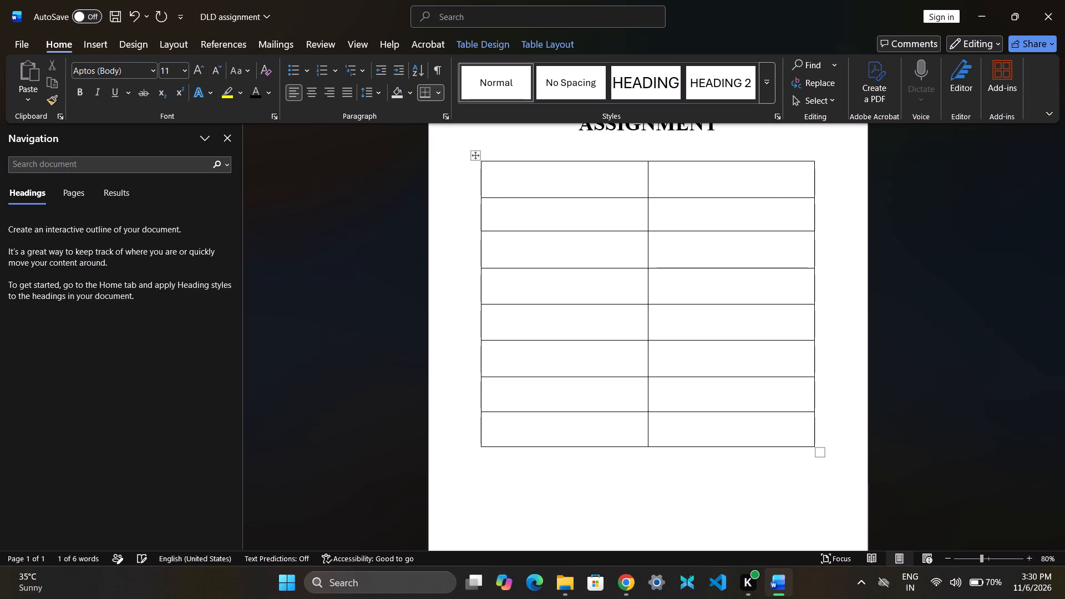
Enter NAME in the table's first cell, centred, in Times New Roman.
click(153, 72)
scroll(144, 158, up, 4)
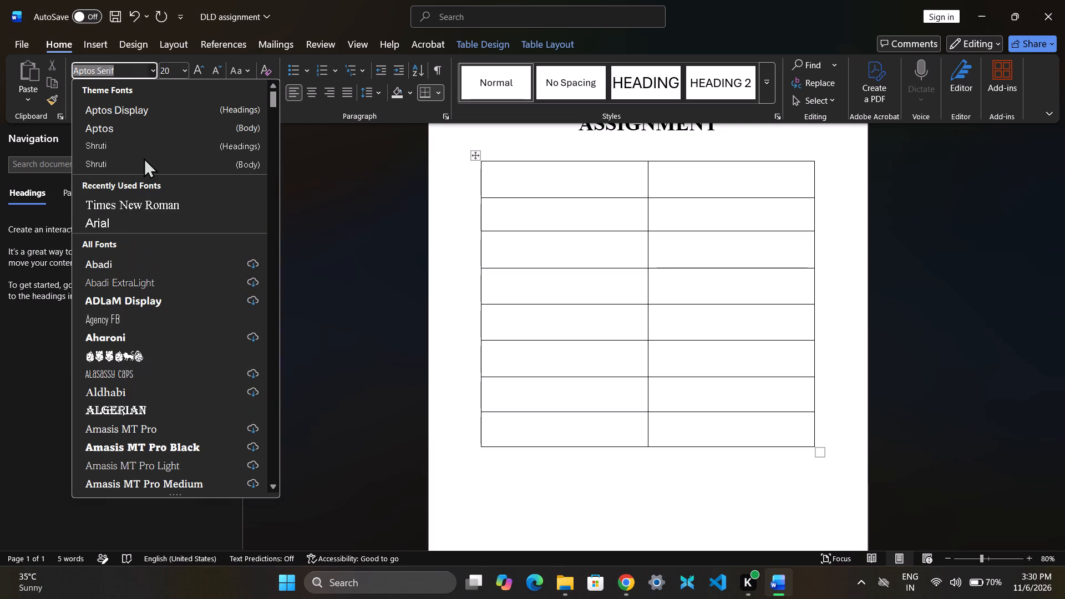
scroll(144, 158, up, 4)
click(146, 206)
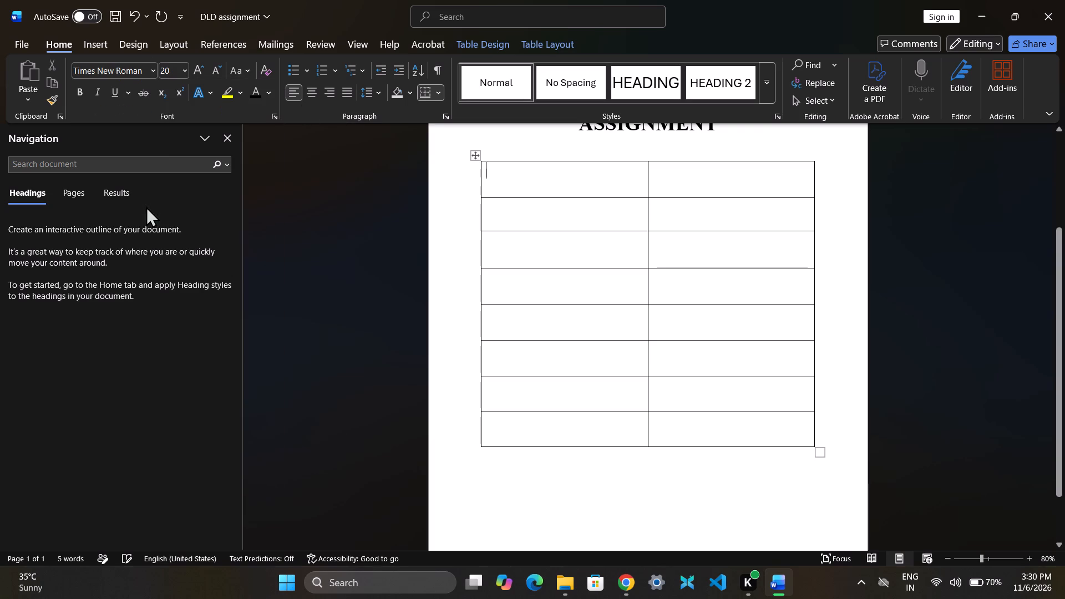
click(309, 94)
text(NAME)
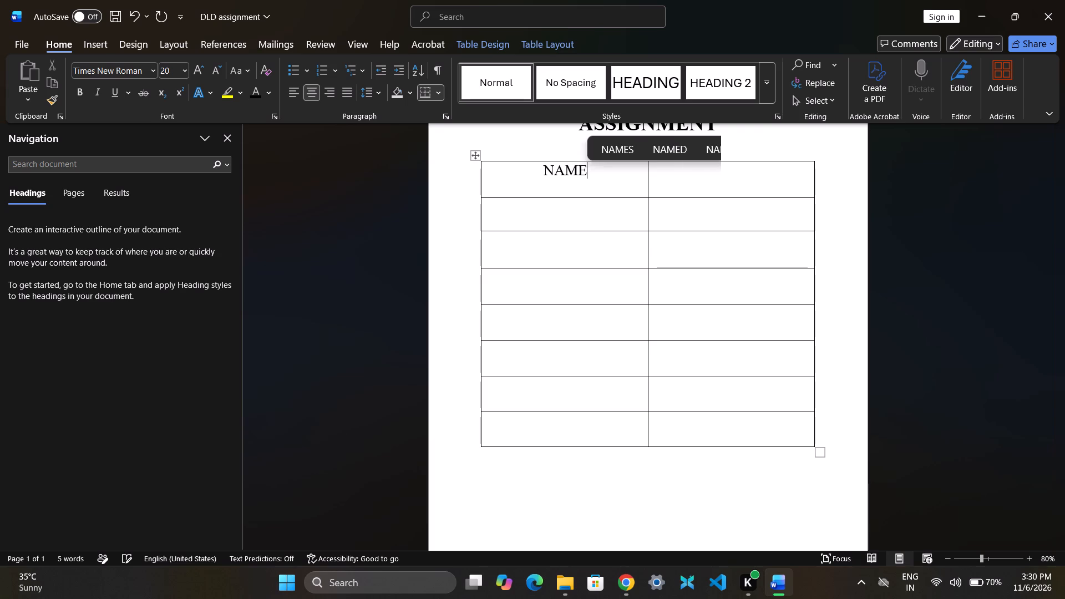
Replace NAME in the first cell with the same text in bold.
click(77, 87)
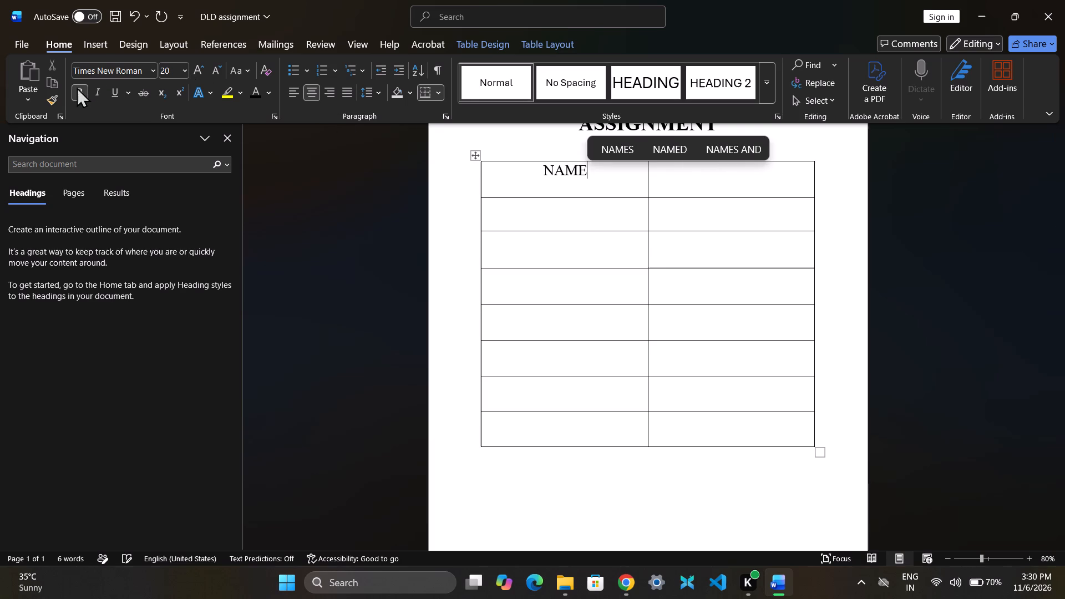
key(BackSpace)
key(BackSpace)
key(BackSpace)
key(BackSpace)
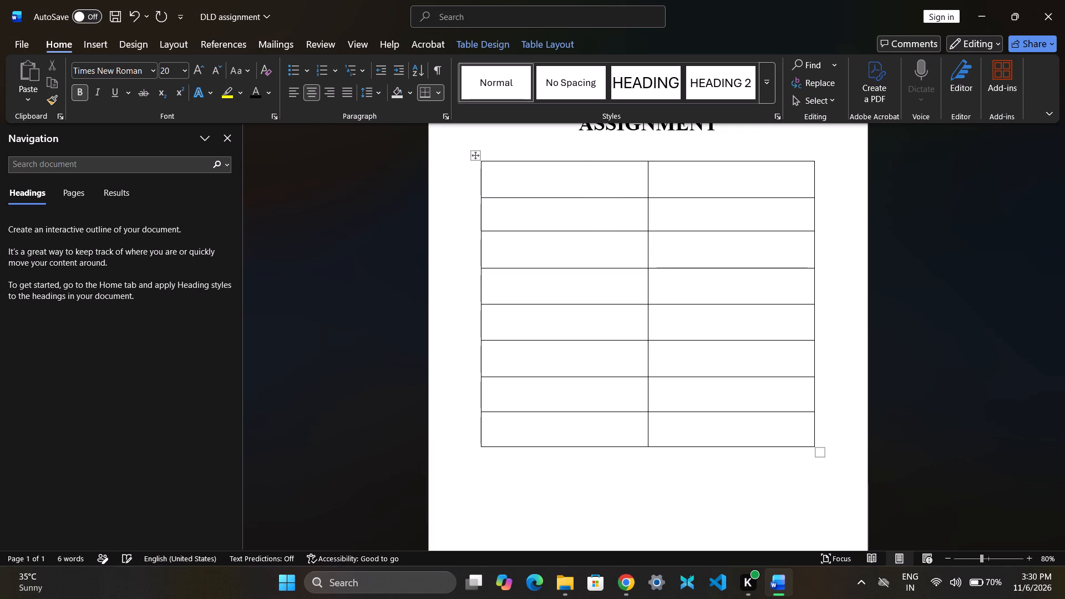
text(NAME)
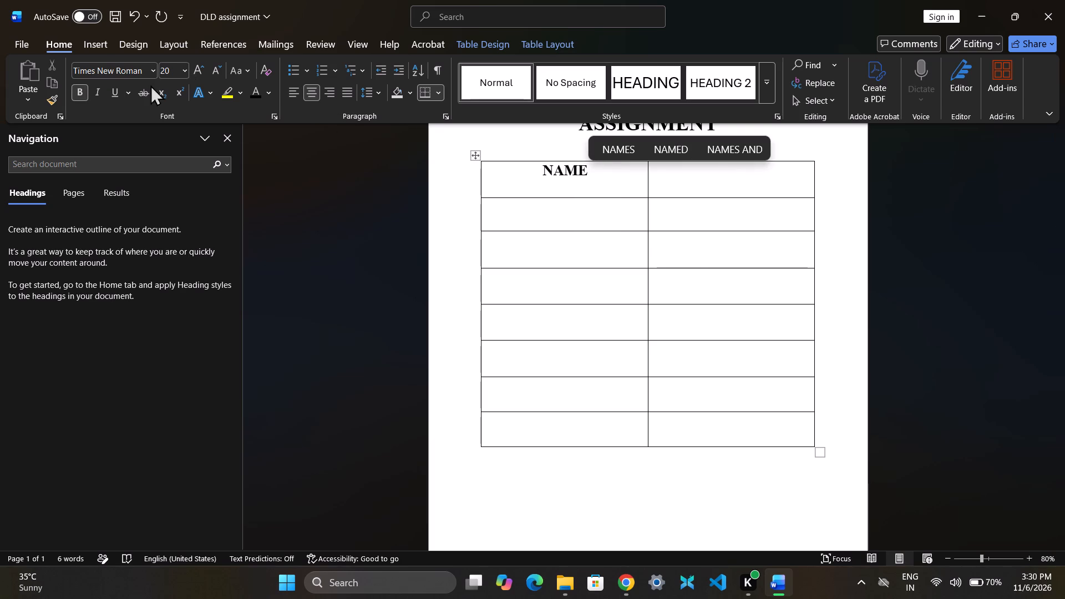
Set the font size of NAME in the first cell to 22.
click(200, 67)
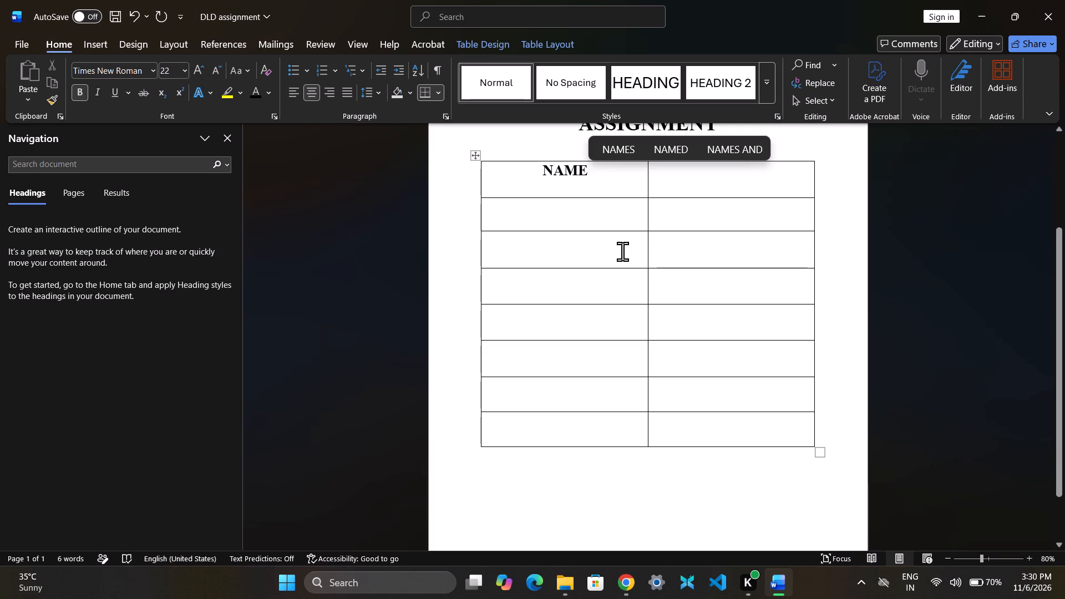
drag(593, 173, 545, 173)
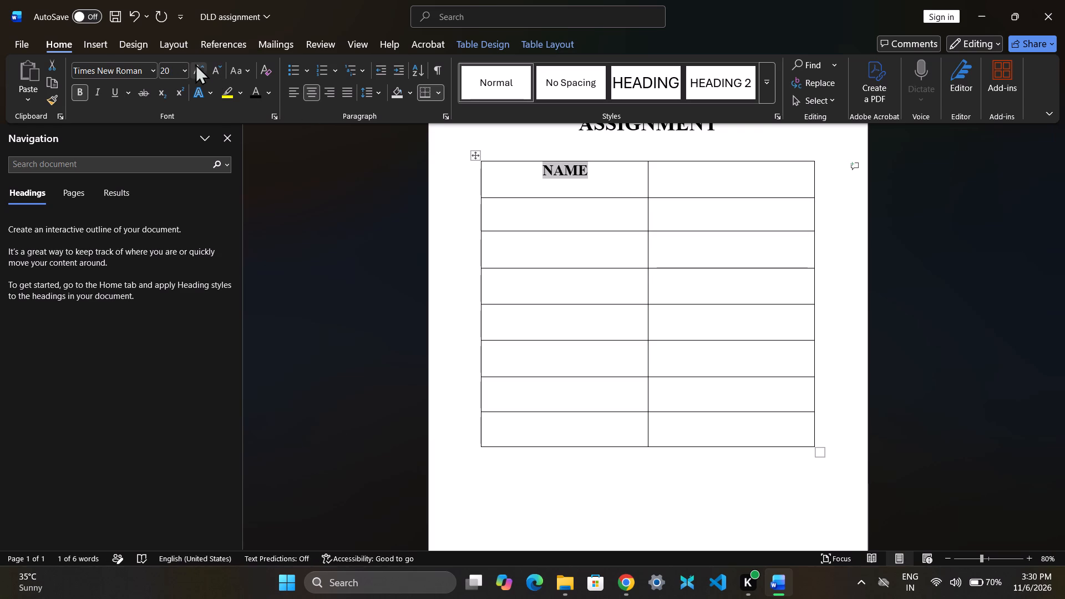
click(196, 65)
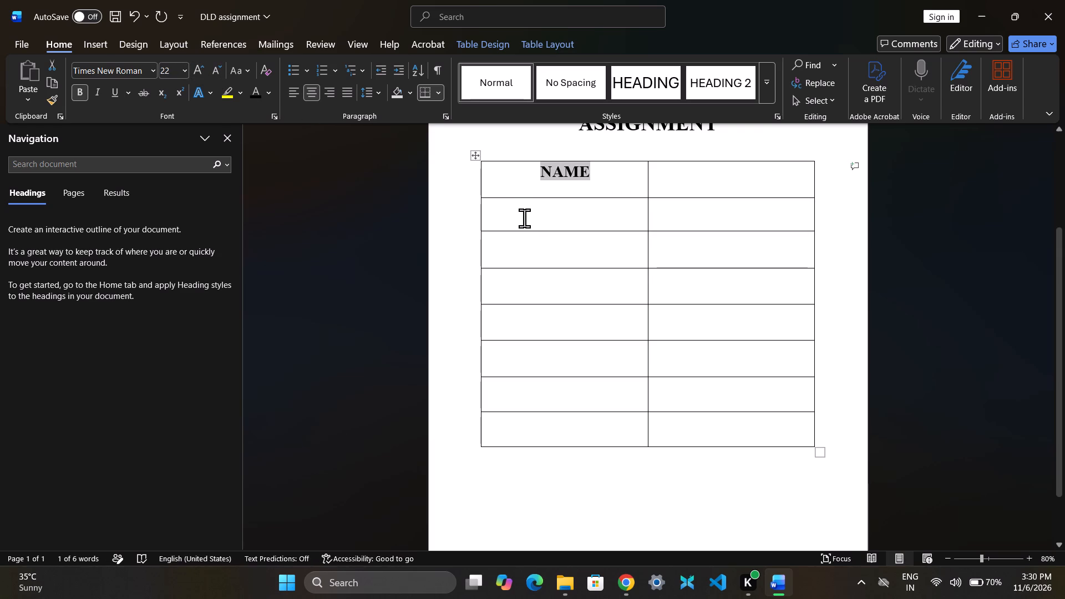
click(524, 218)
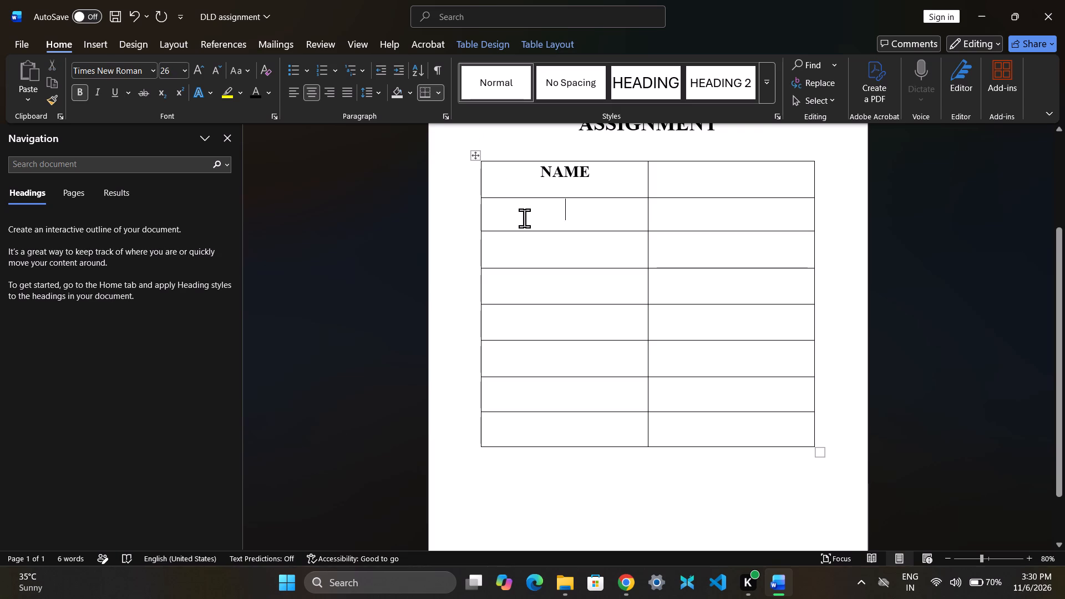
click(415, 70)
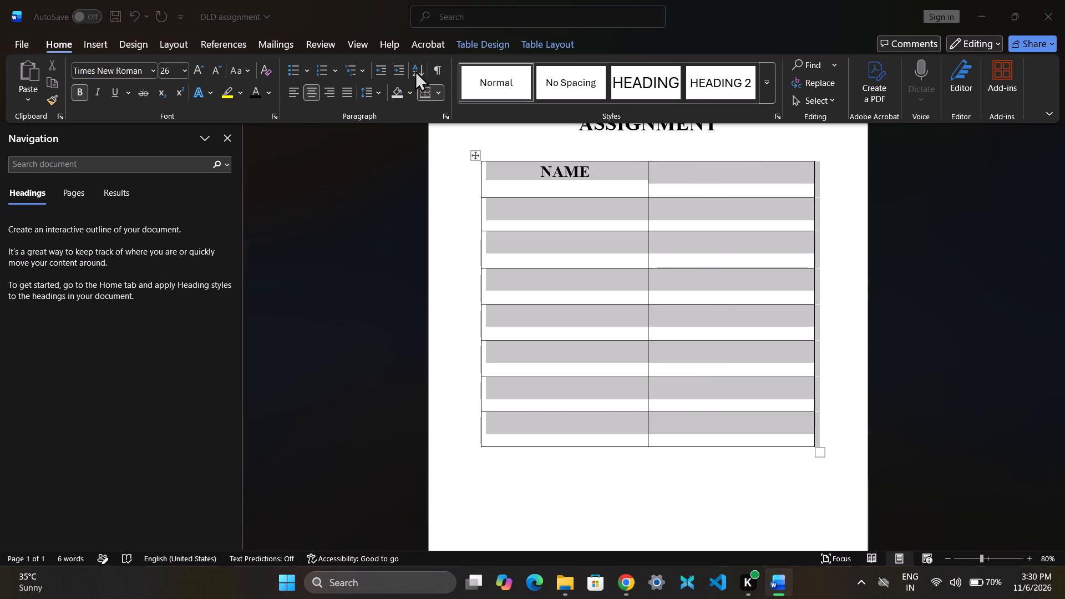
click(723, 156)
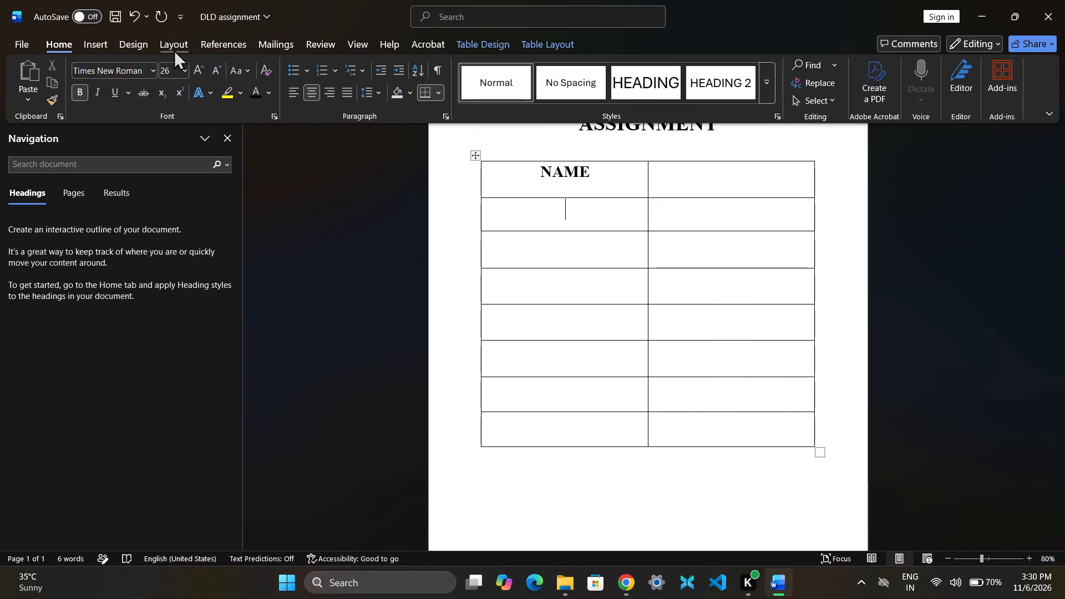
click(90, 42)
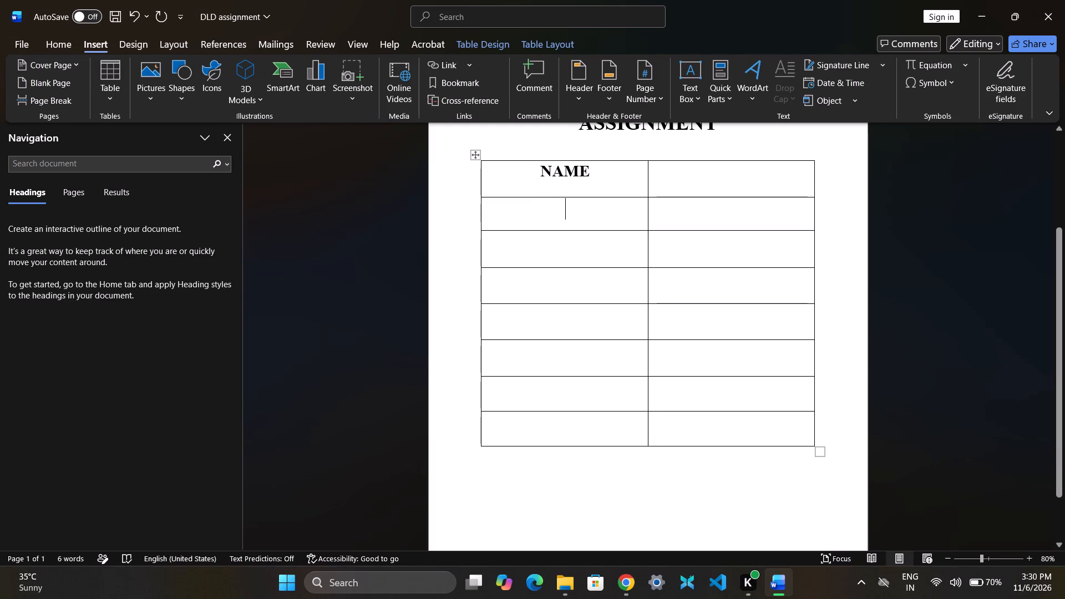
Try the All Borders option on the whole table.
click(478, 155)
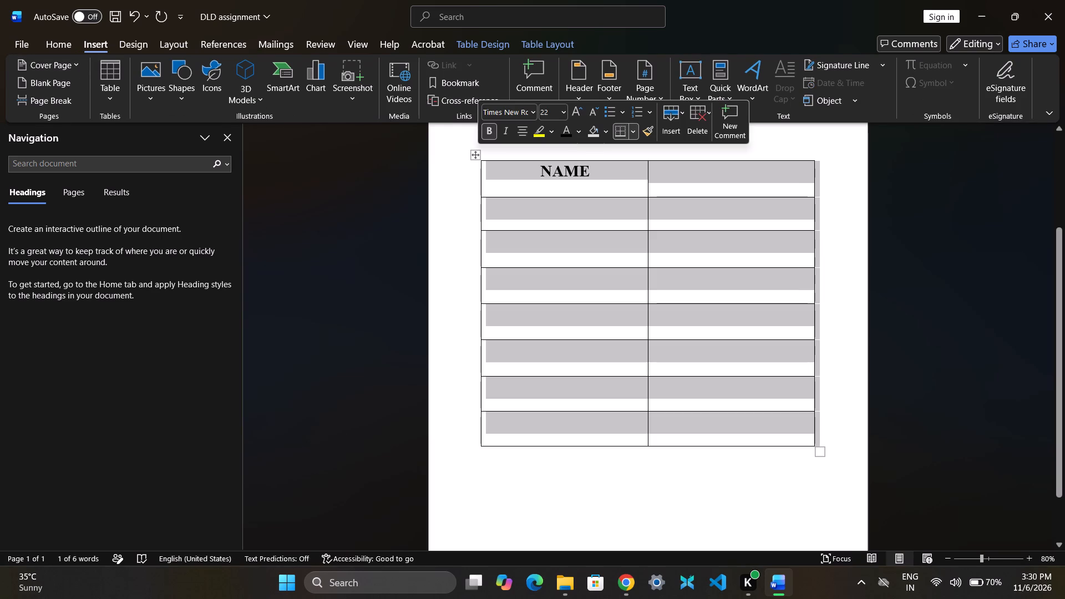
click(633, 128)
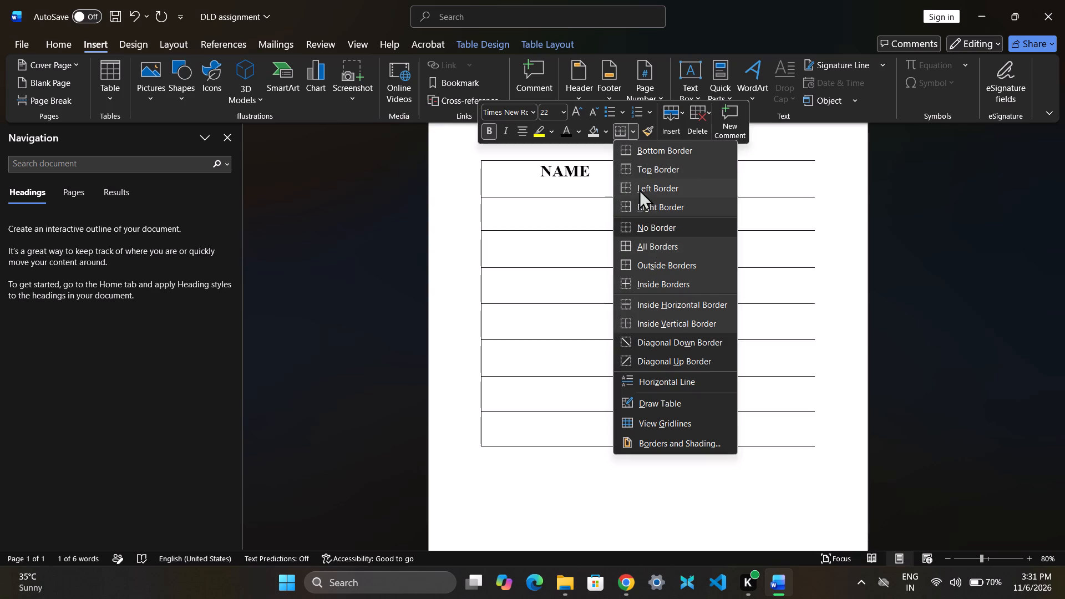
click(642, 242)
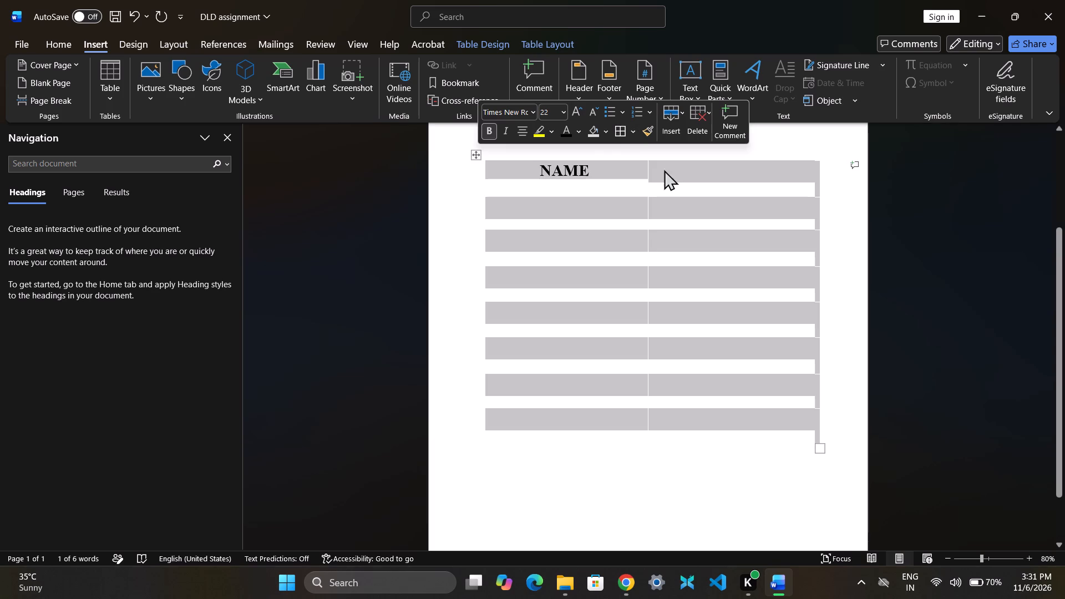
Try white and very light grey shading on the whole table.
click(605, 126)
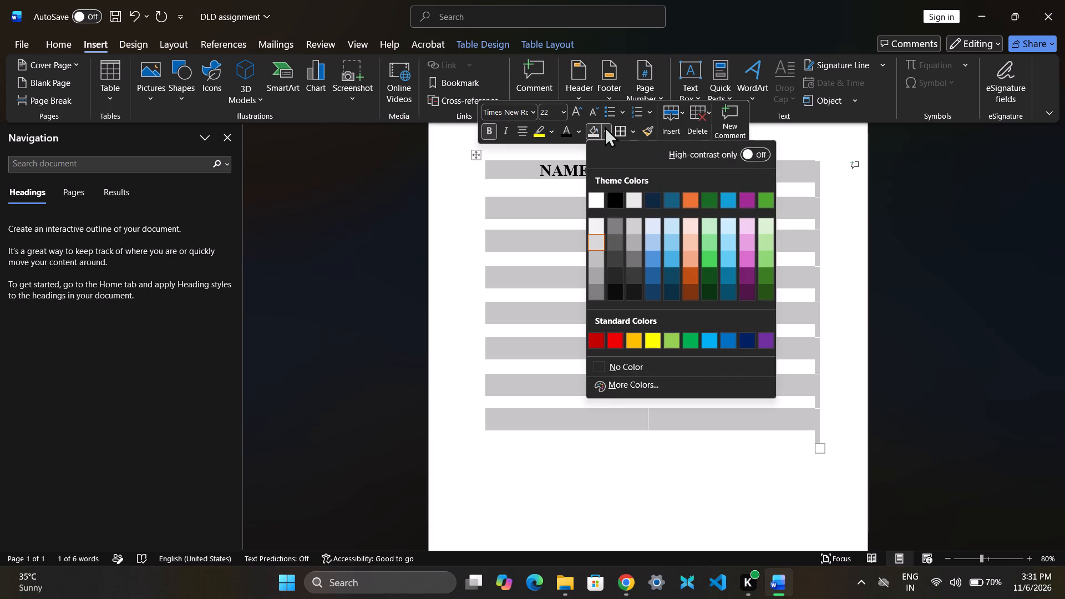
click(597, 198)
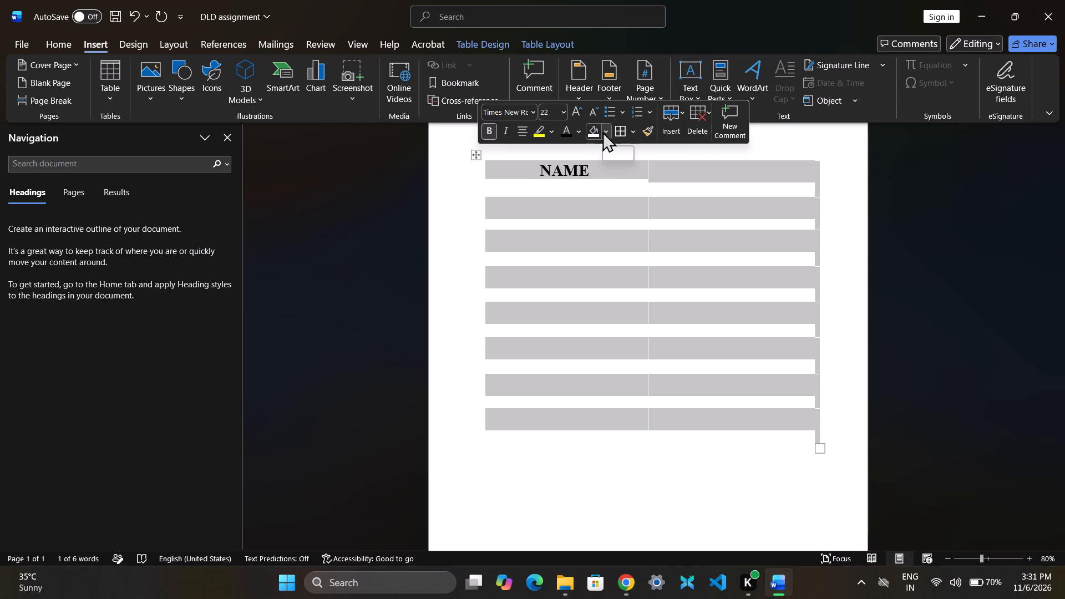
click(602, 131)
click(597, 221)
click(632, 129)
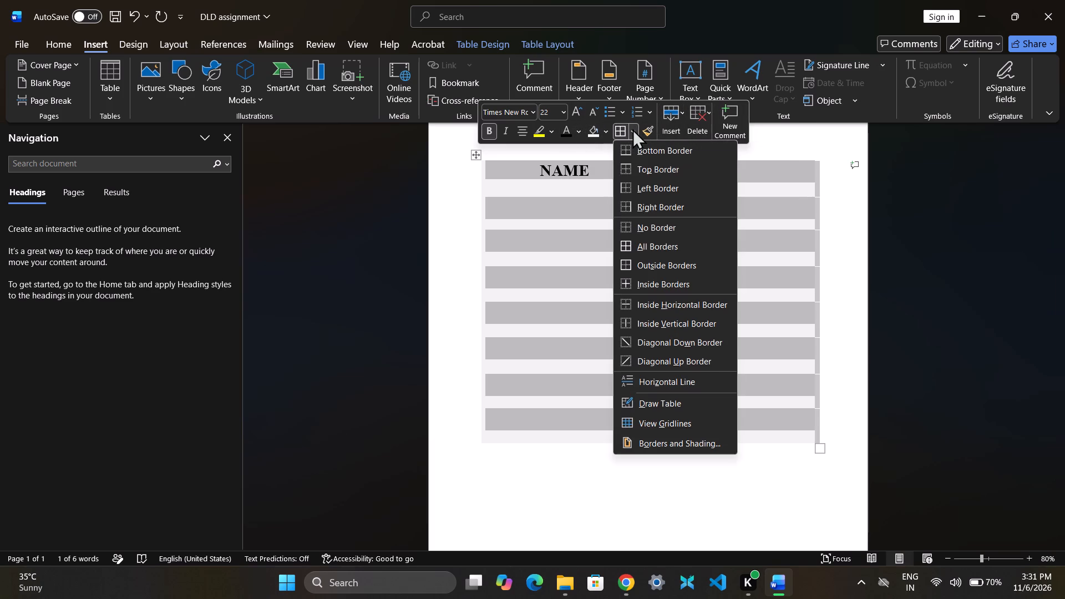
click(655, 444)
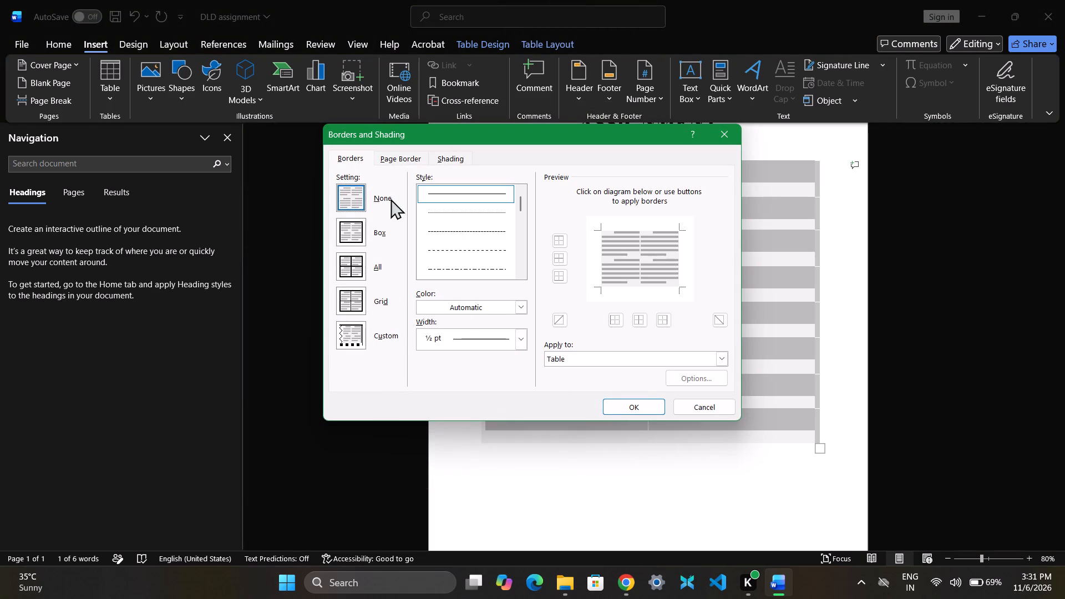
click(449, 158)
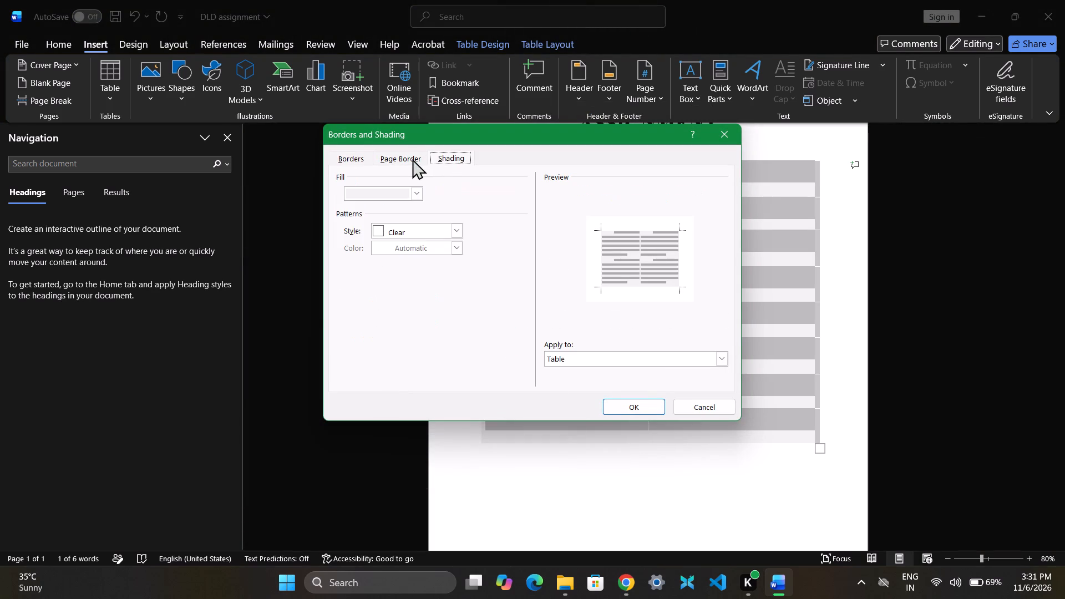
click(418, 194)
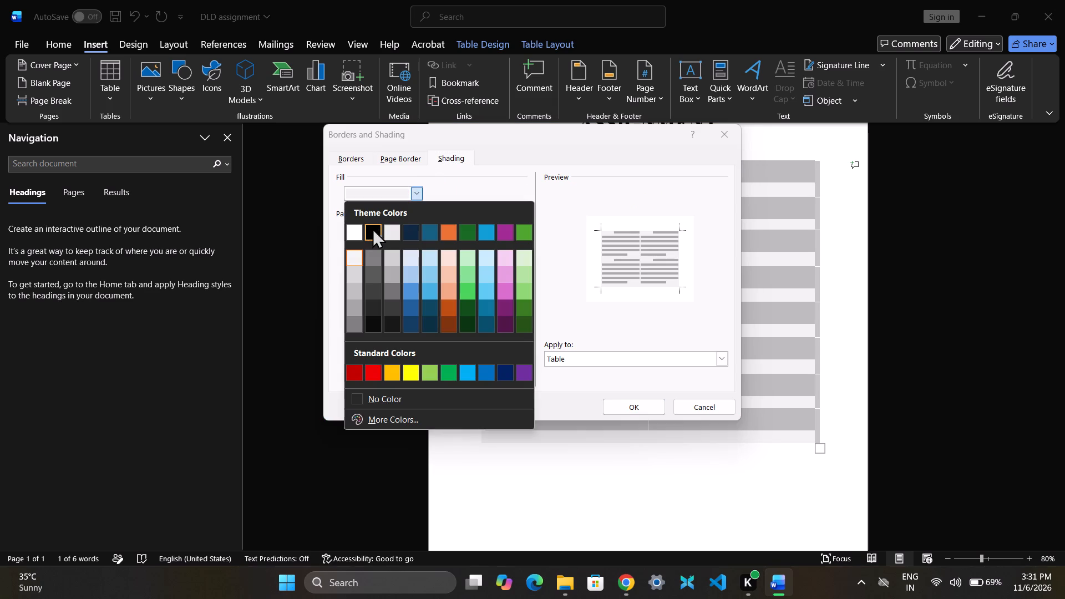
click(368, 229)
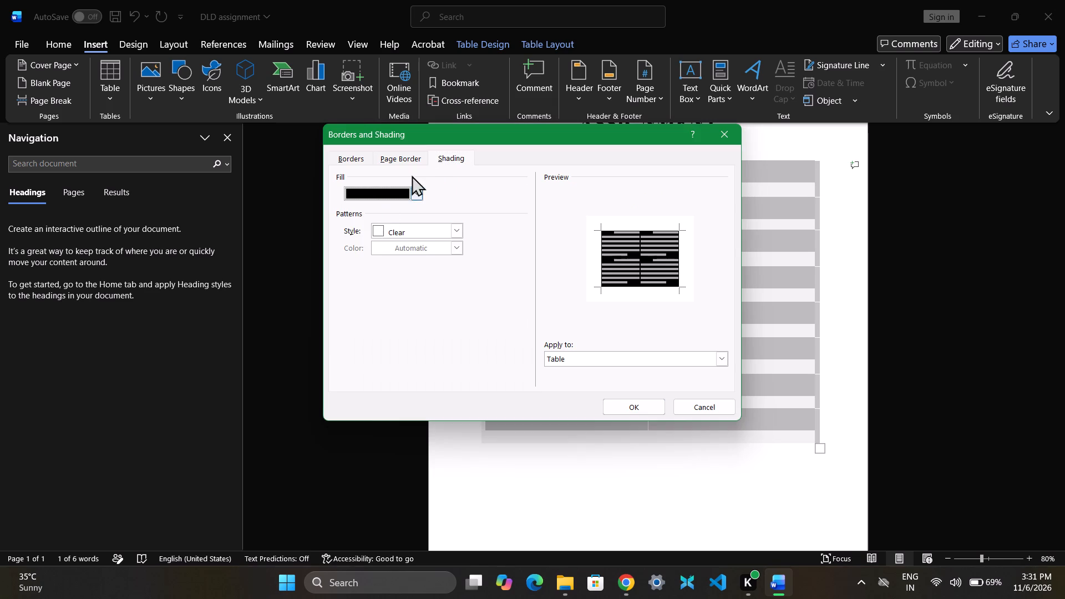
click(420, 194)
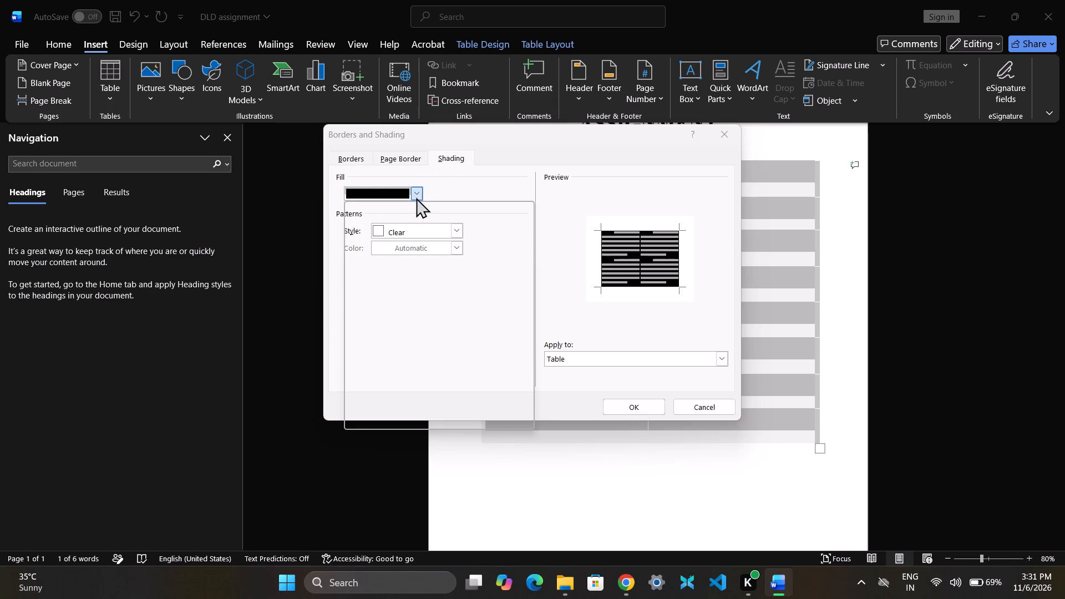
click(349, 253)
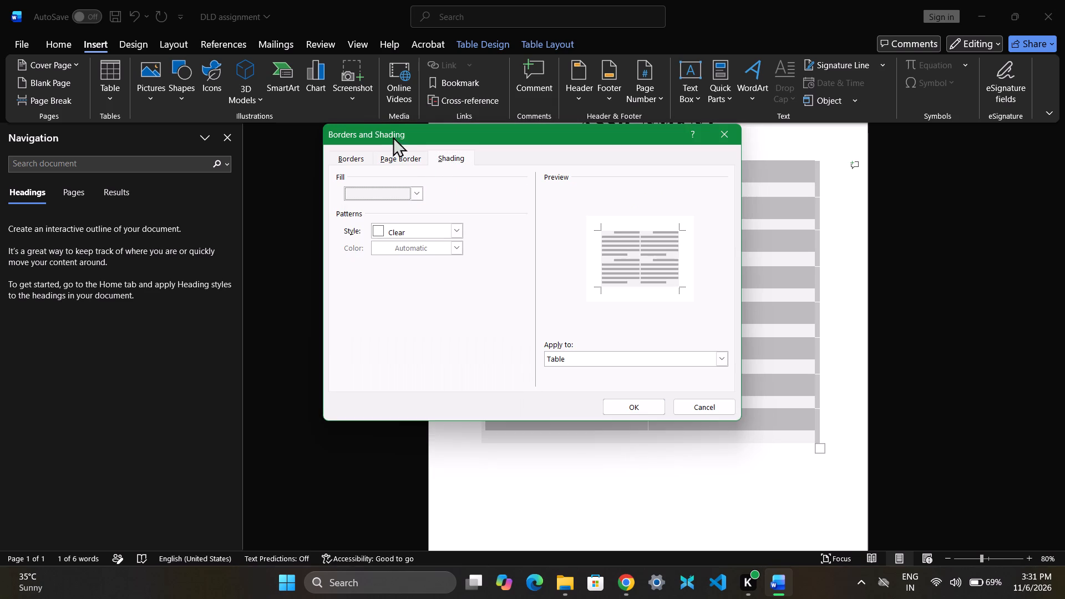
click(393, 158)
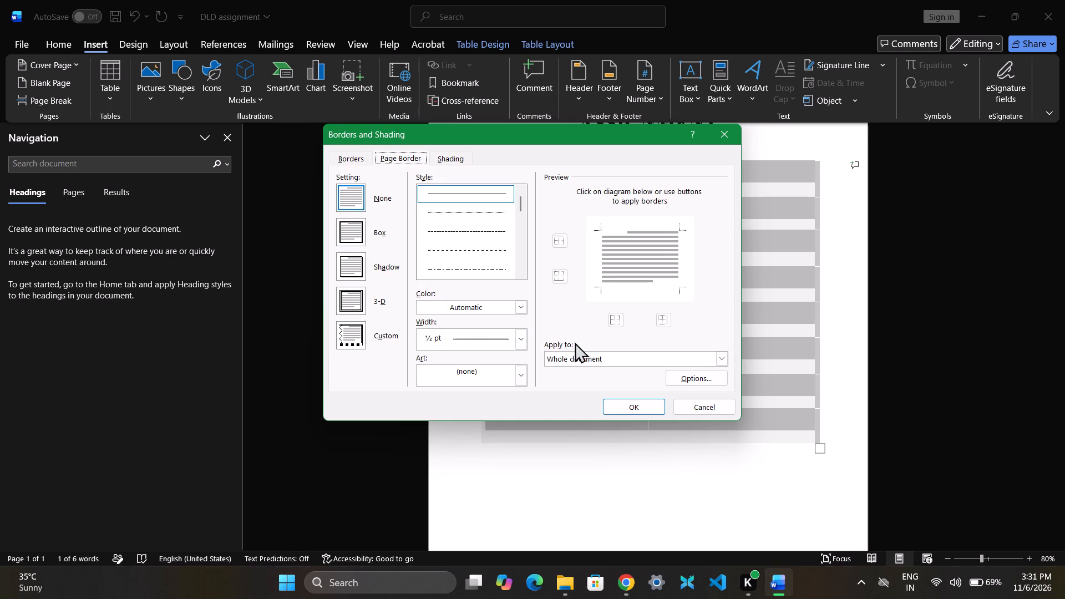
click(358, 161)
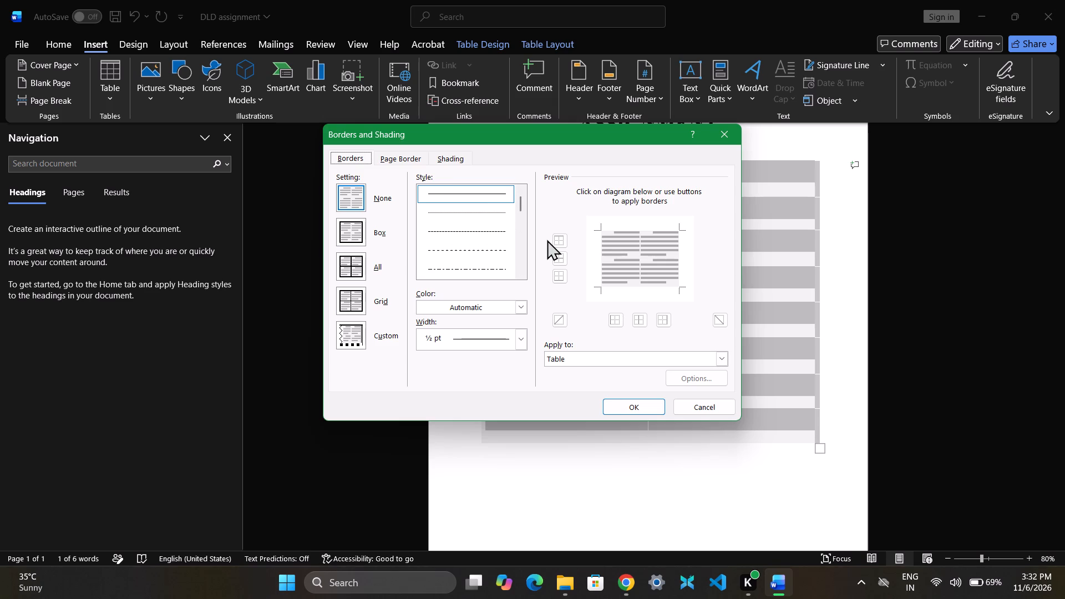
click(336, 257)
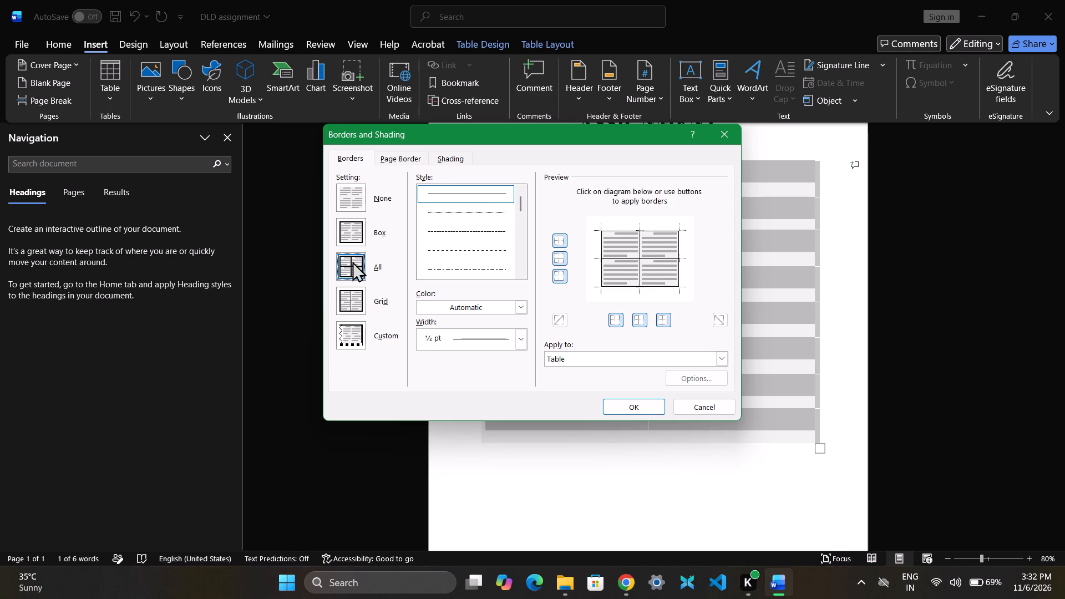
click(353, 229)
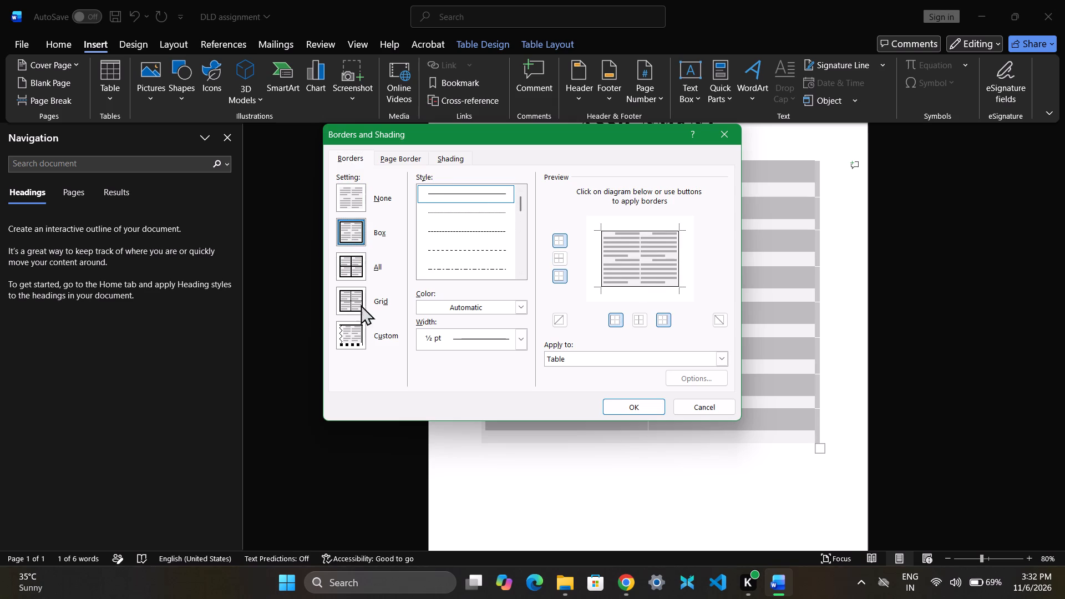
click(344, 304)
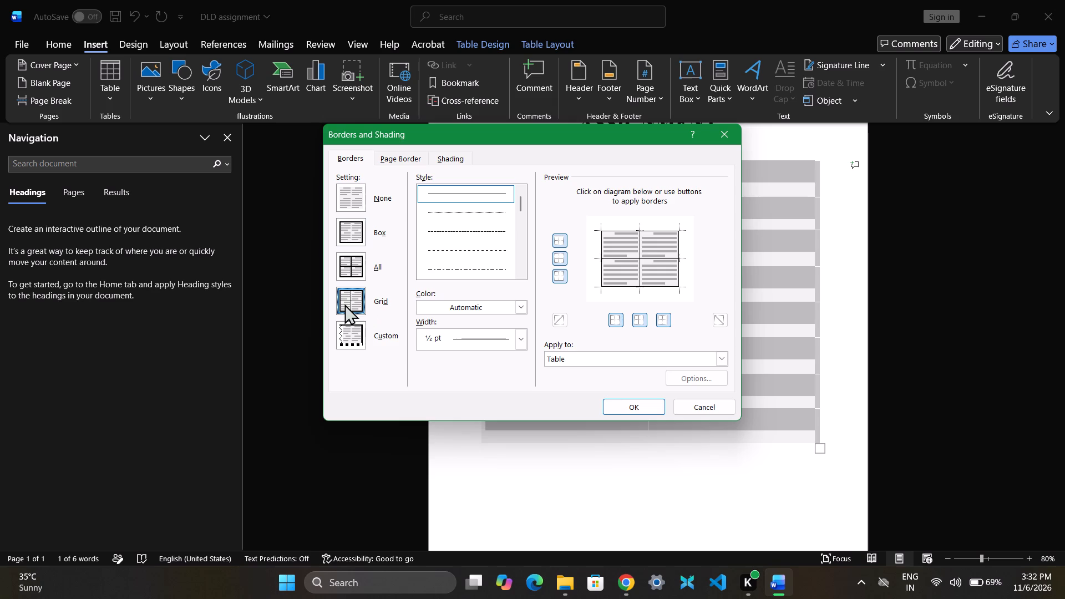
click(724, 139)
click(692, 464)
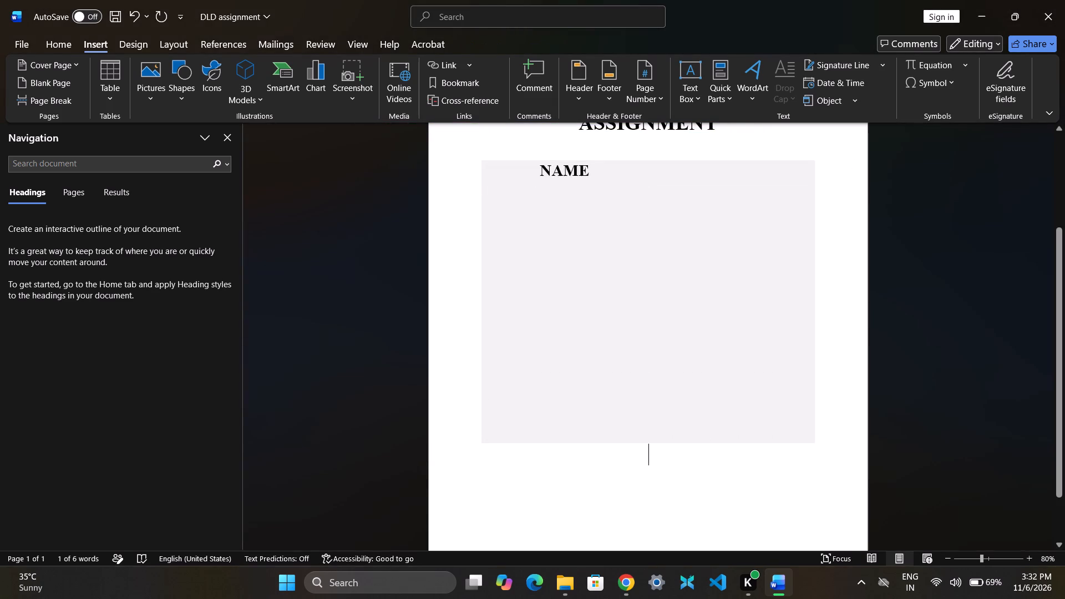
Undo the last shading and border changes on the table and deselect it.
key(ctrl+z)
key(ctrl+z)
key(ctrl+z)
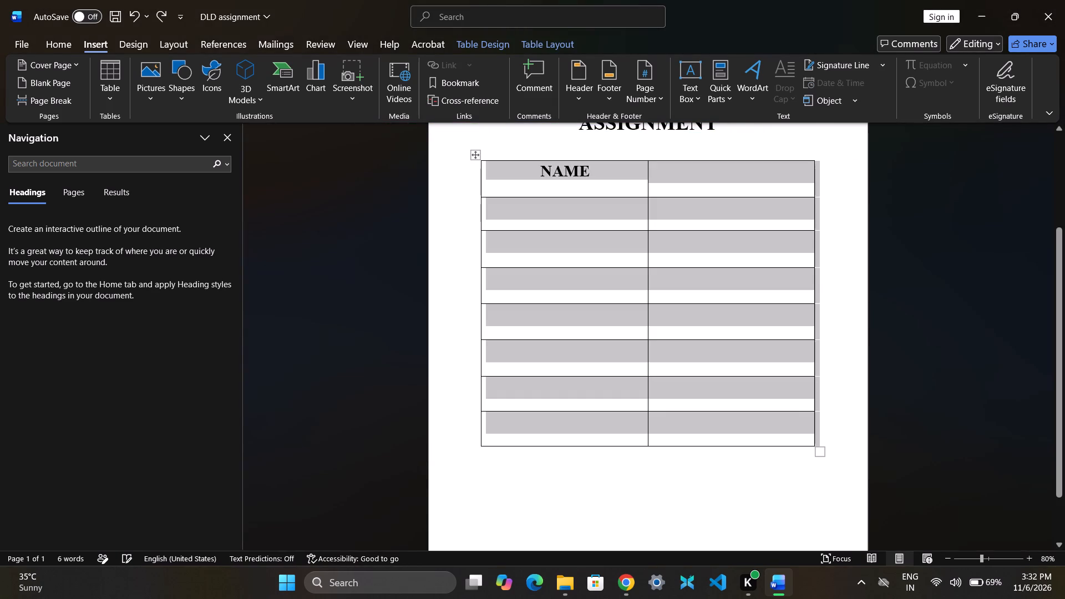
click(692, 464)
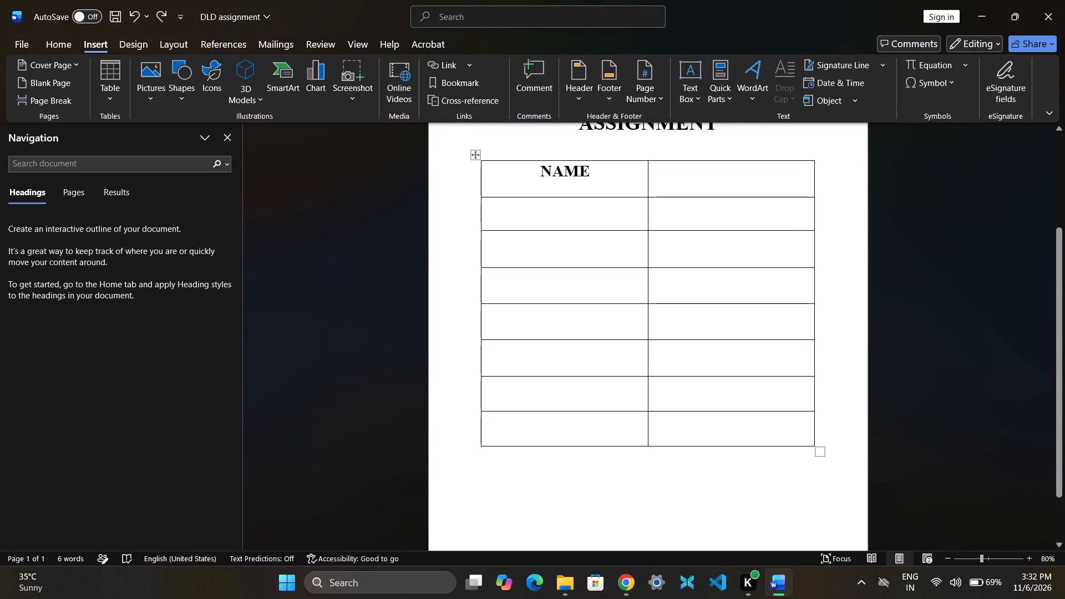
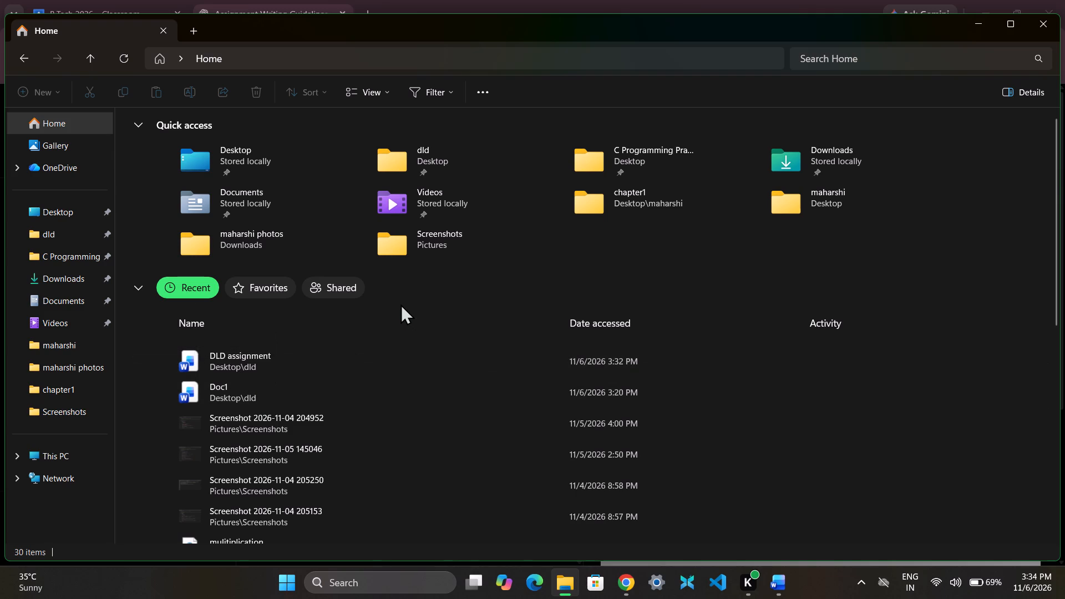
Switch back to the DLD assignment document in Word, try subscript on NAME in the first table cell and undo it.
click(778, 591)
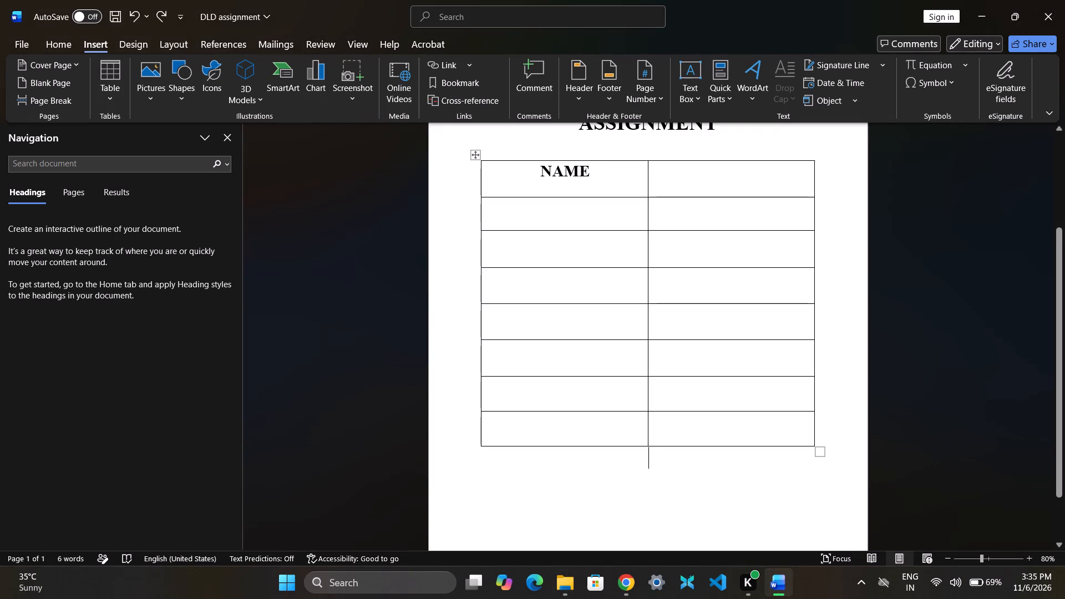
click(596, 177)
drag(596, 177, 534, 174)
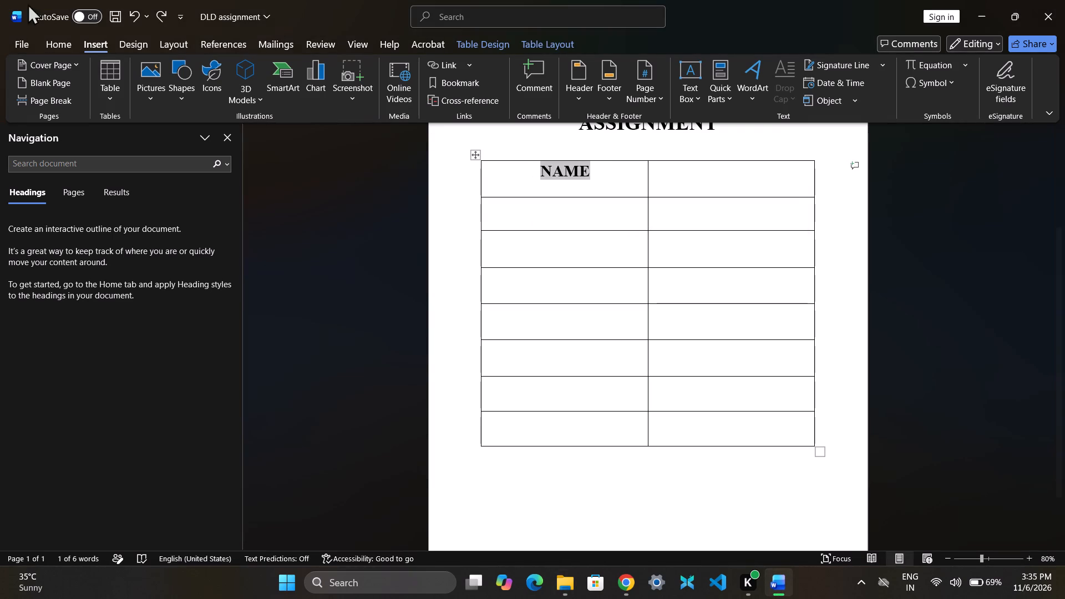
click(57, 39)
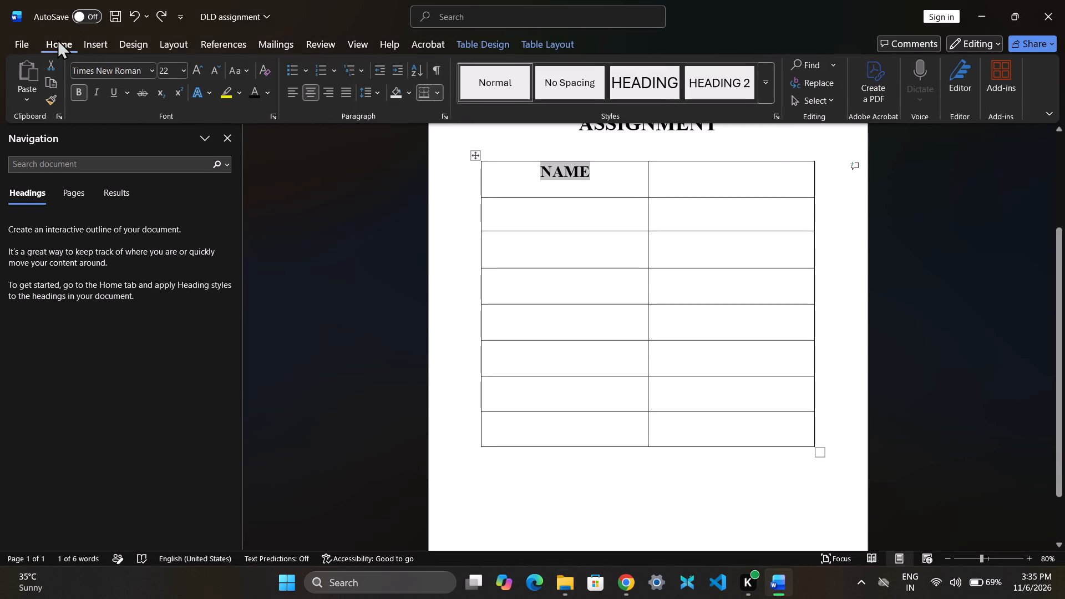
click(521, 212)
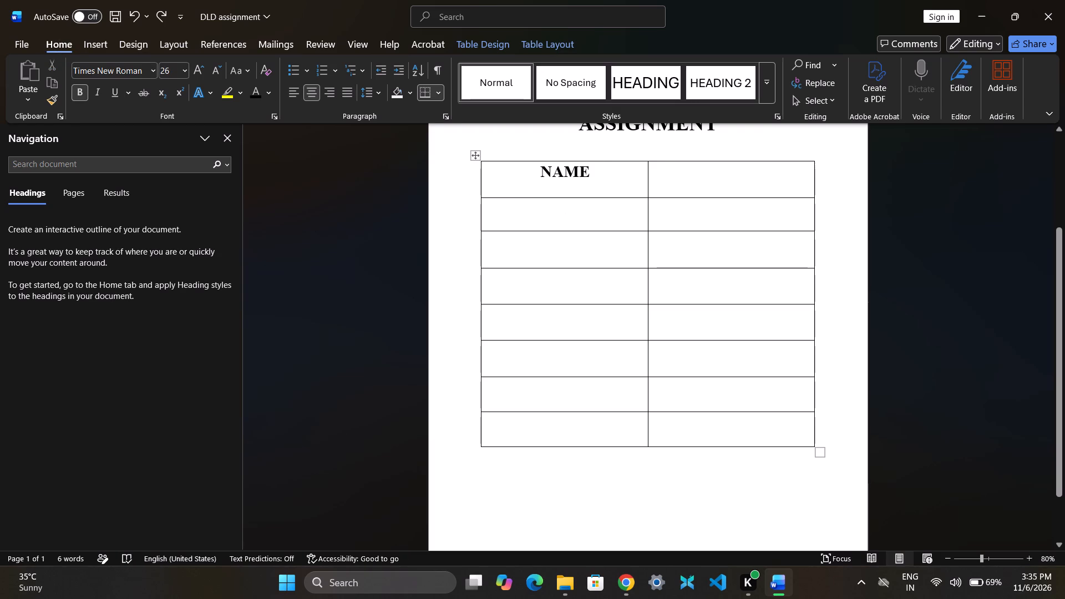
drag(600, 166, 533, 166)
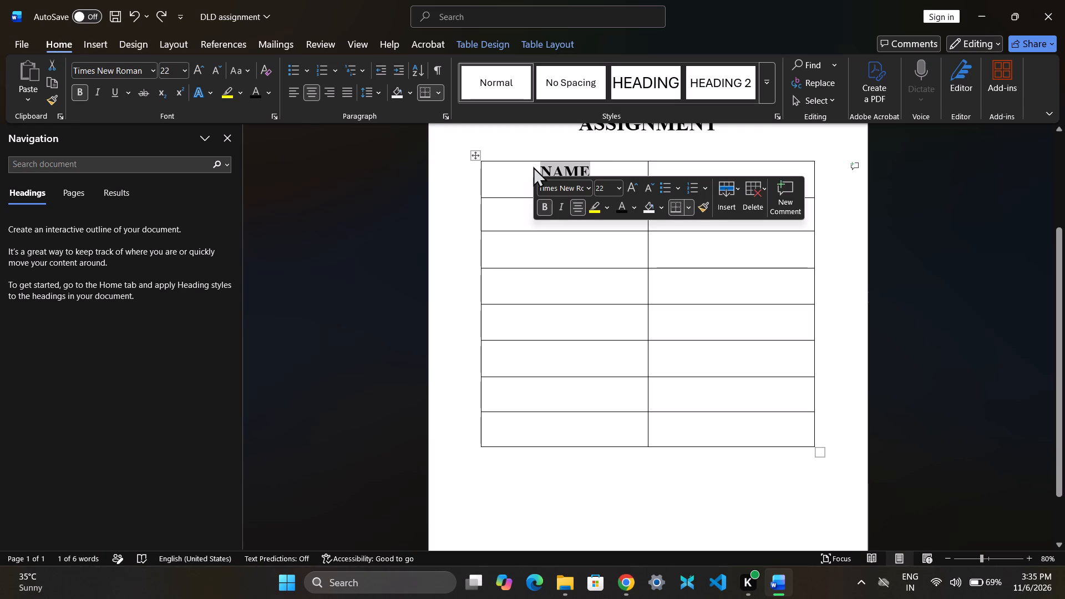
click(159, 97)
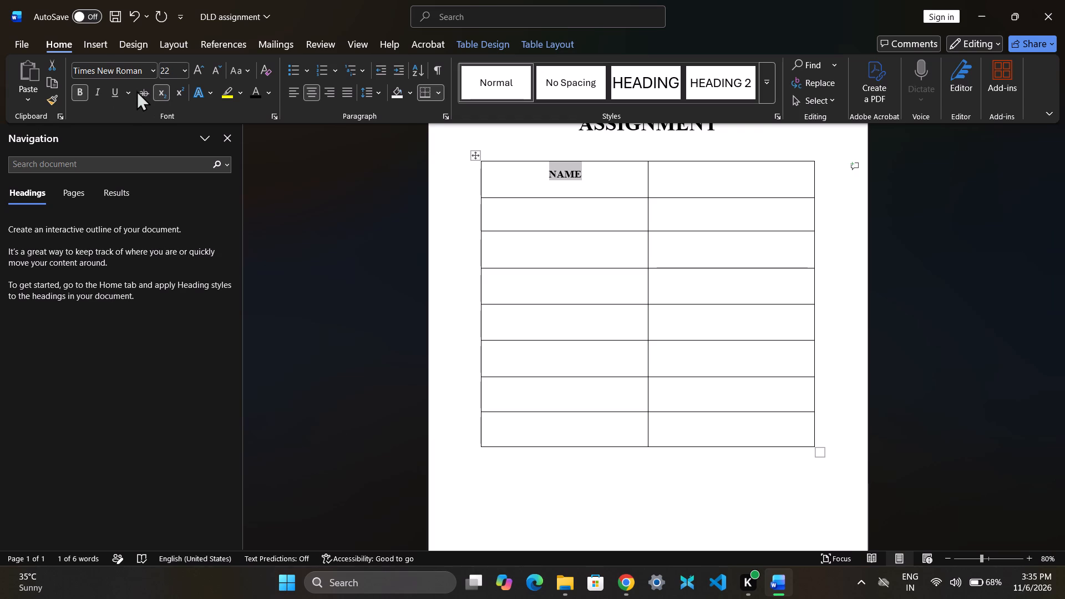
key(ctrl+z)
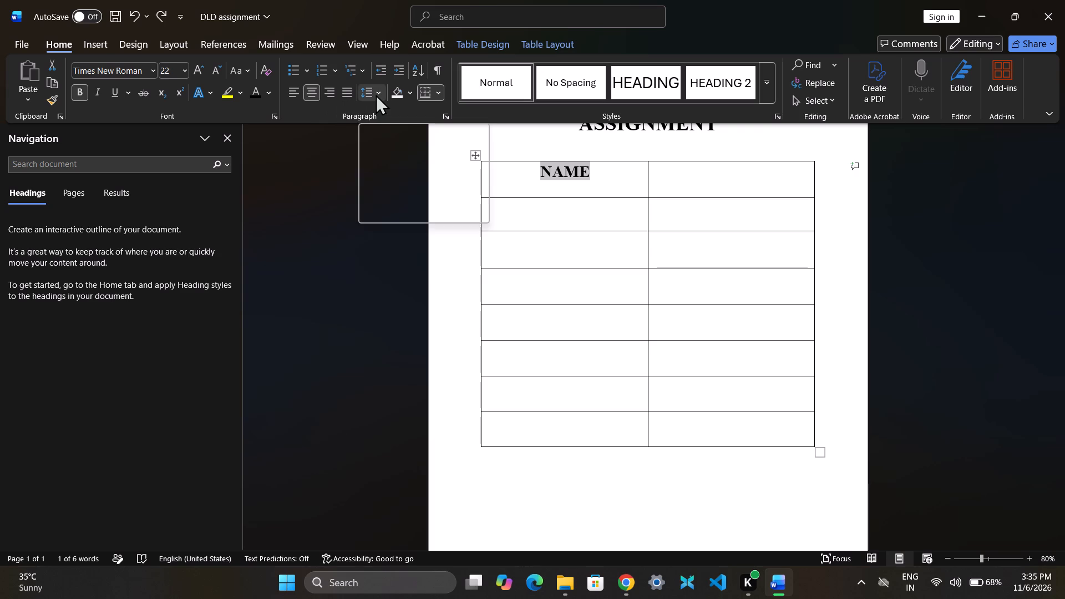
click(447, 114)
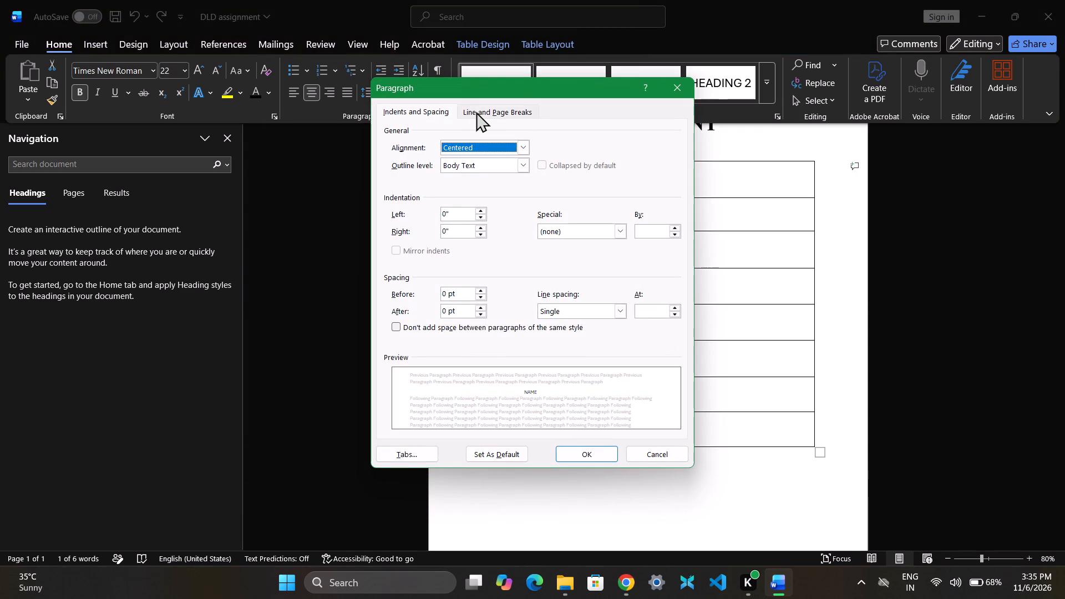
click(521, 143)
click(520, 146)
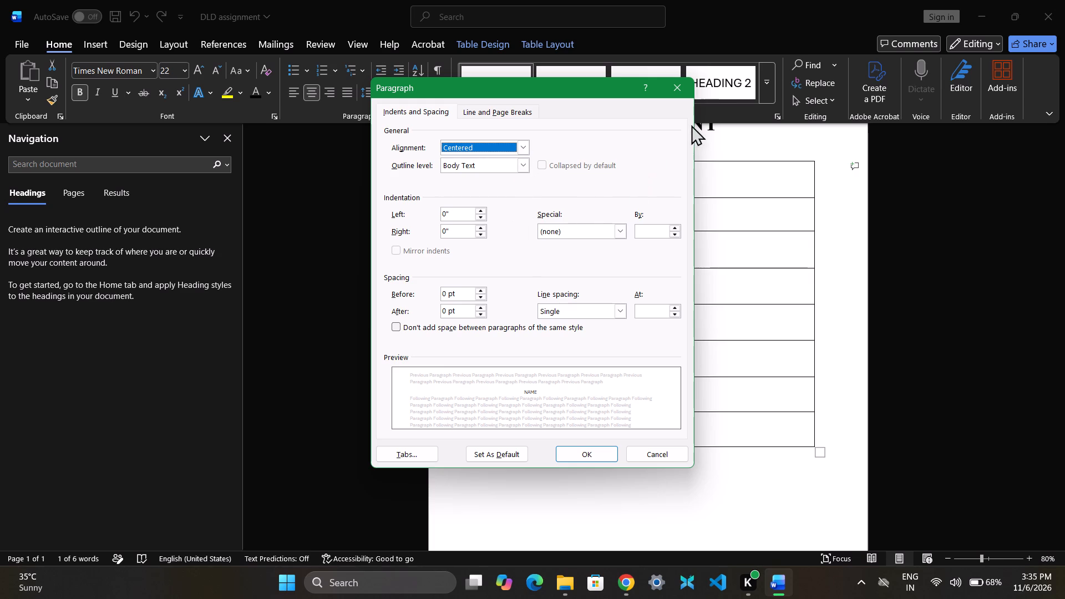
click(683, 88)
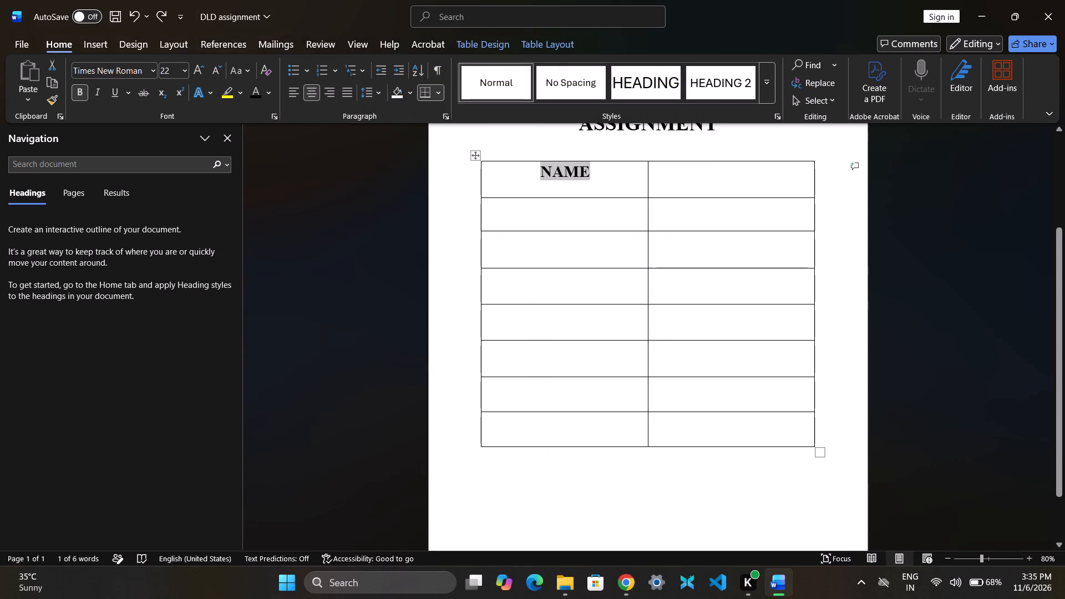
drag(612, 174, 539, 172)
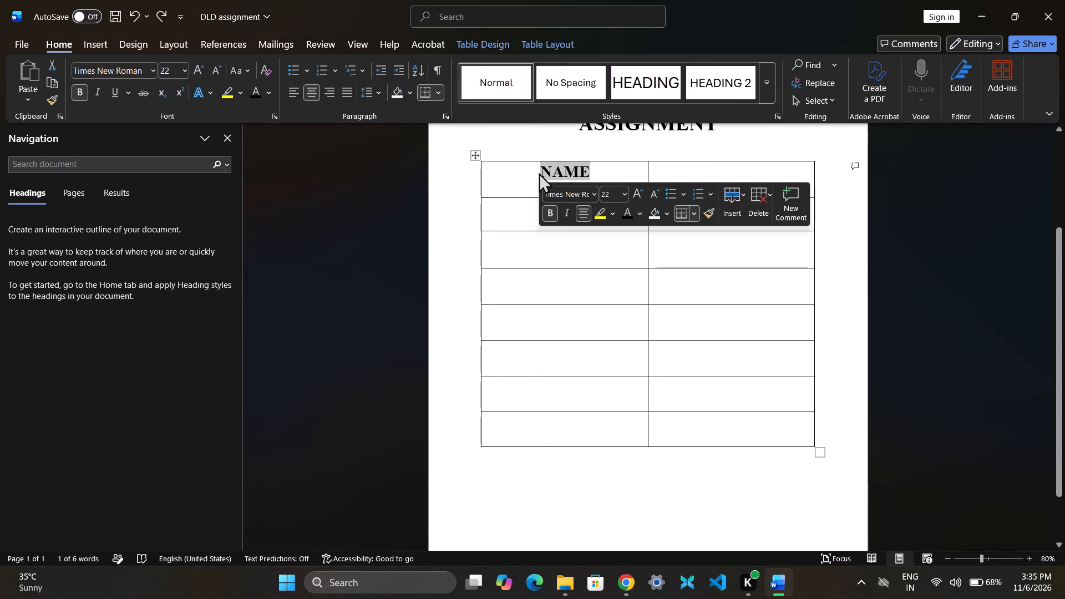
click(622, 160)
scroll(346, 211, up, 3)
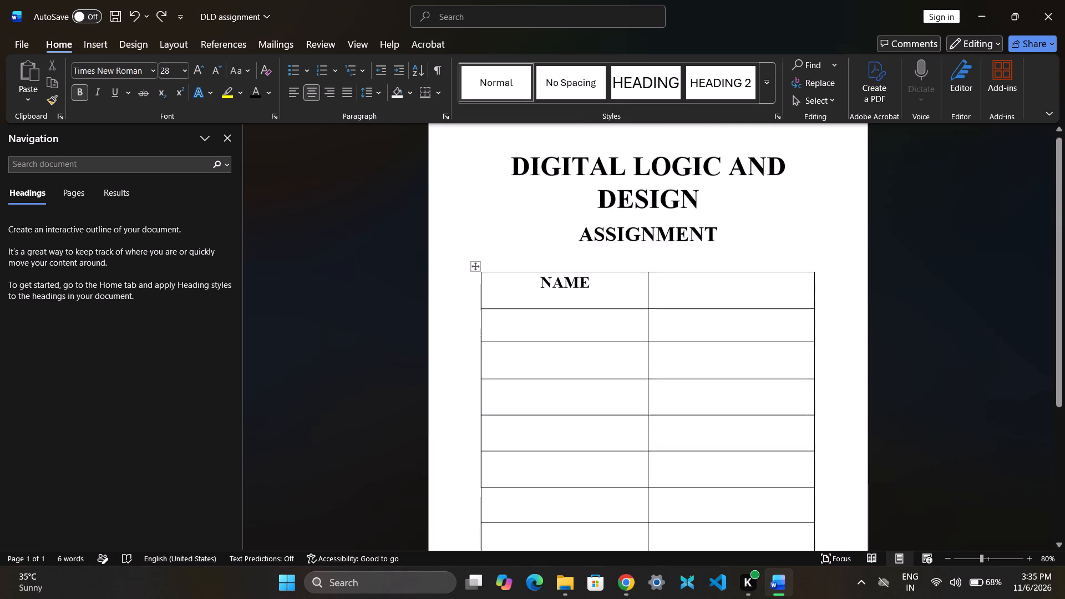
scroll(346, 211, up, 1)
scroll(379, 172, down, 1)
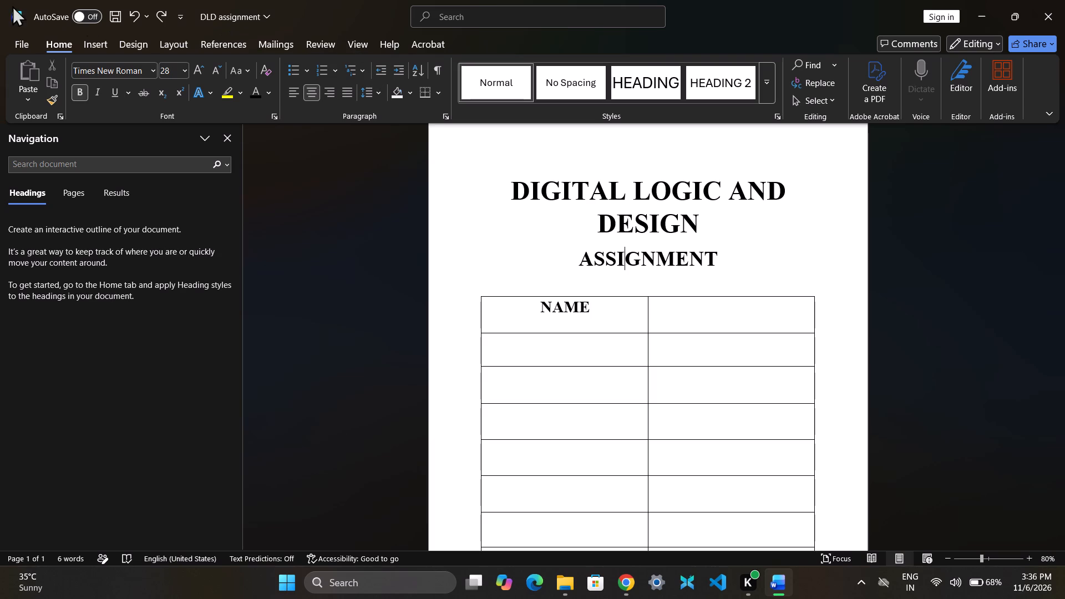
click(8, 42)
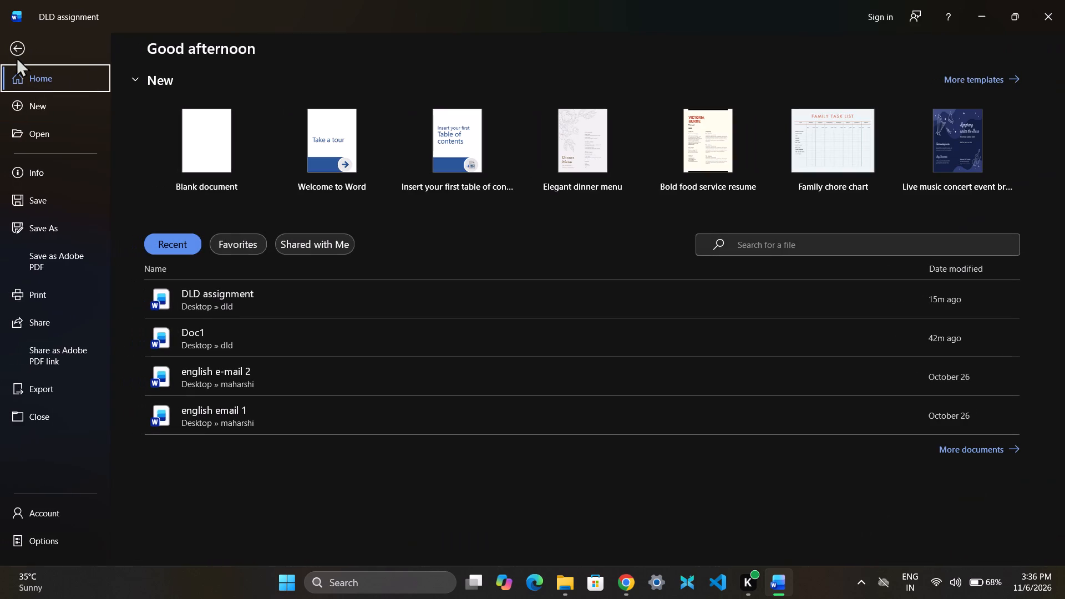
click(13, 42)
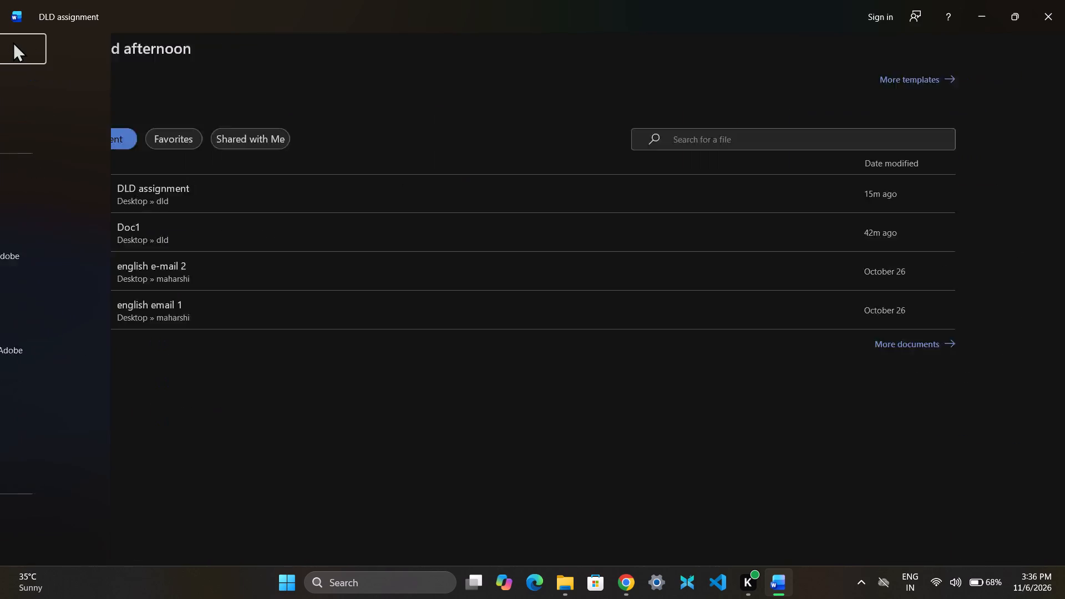
Insert a blank page at the cursor in the middle of the heading word ASSIGNMENT and check the resulting pages.
click(85, 39)
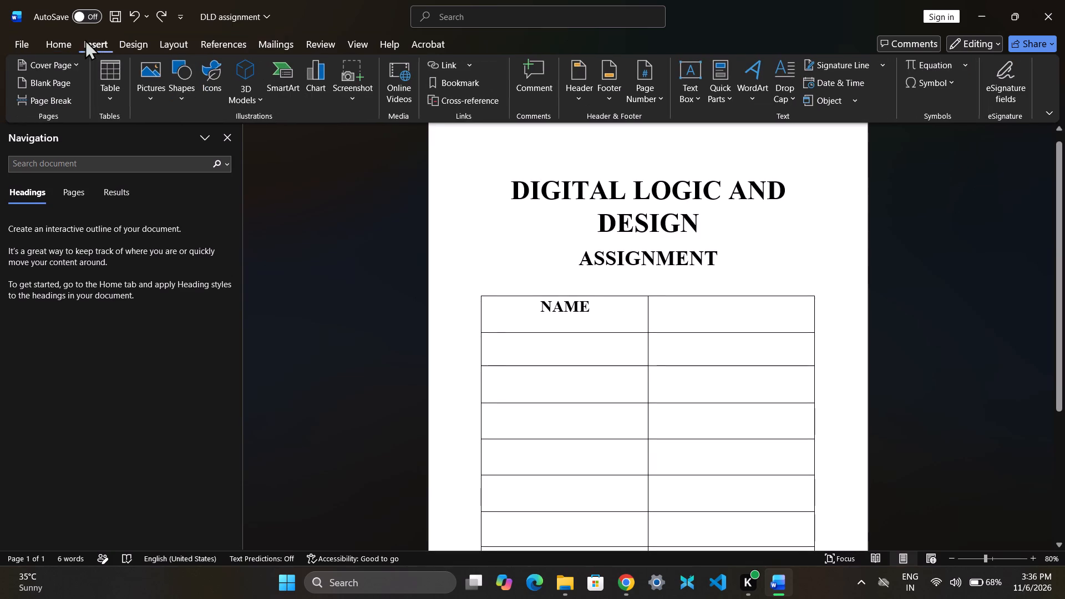
click(65, 80)
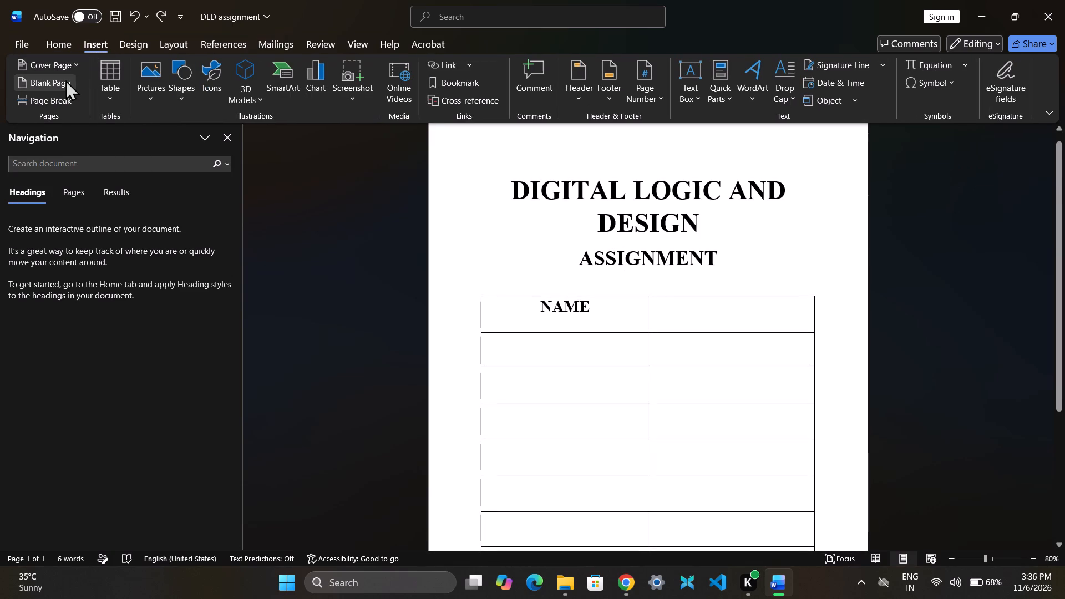
scroll(341, 191, up, 9)
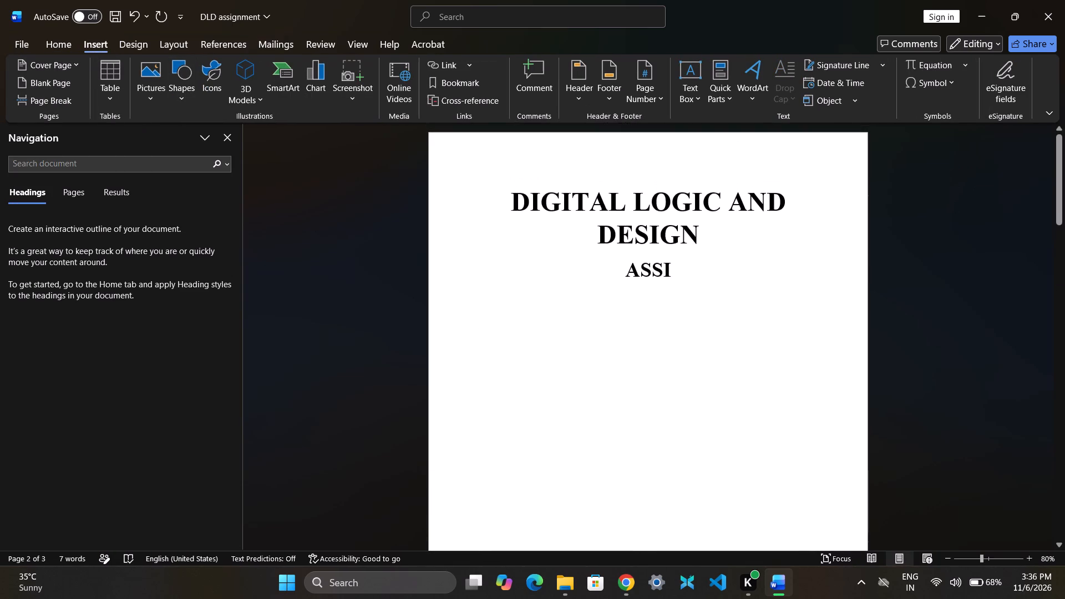
scroll(341, 191, down, 10)
scroll(341, 191, up, 2)
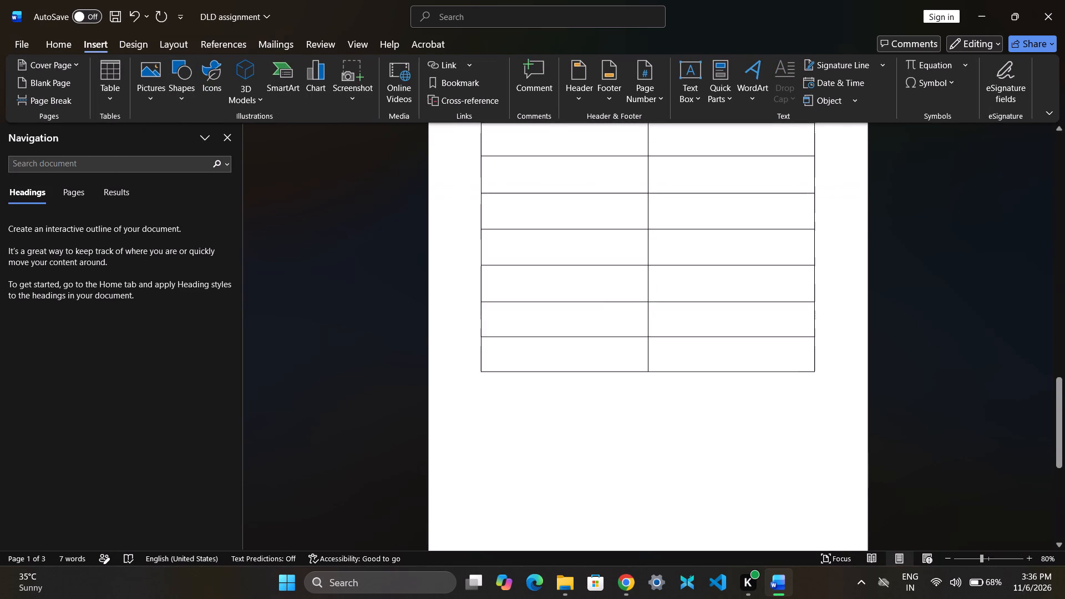
scroll(341, 191, up, 1)
scroll(341, 191, right, 2)
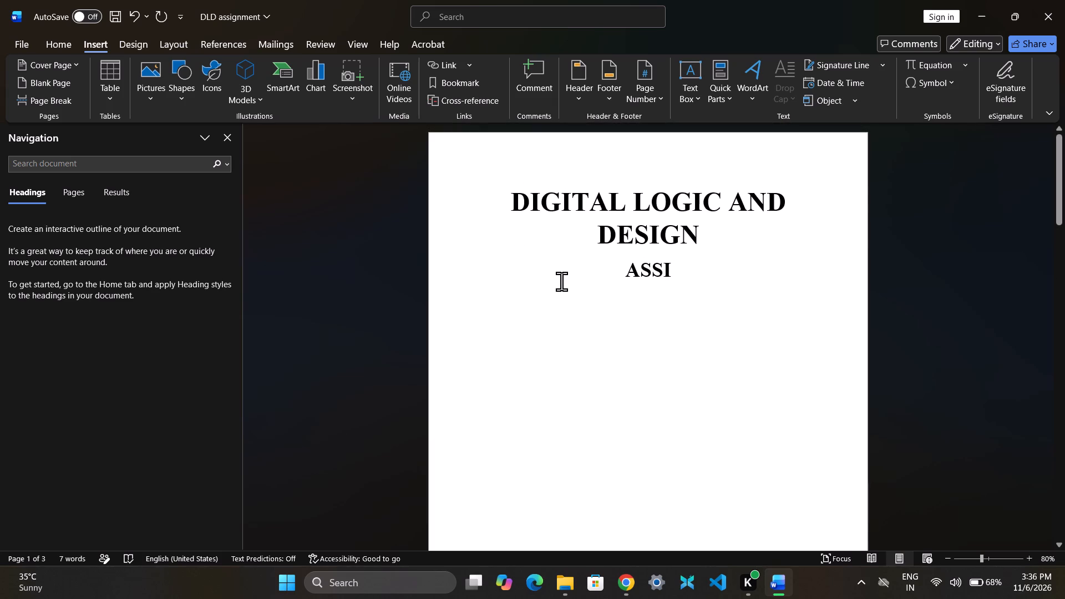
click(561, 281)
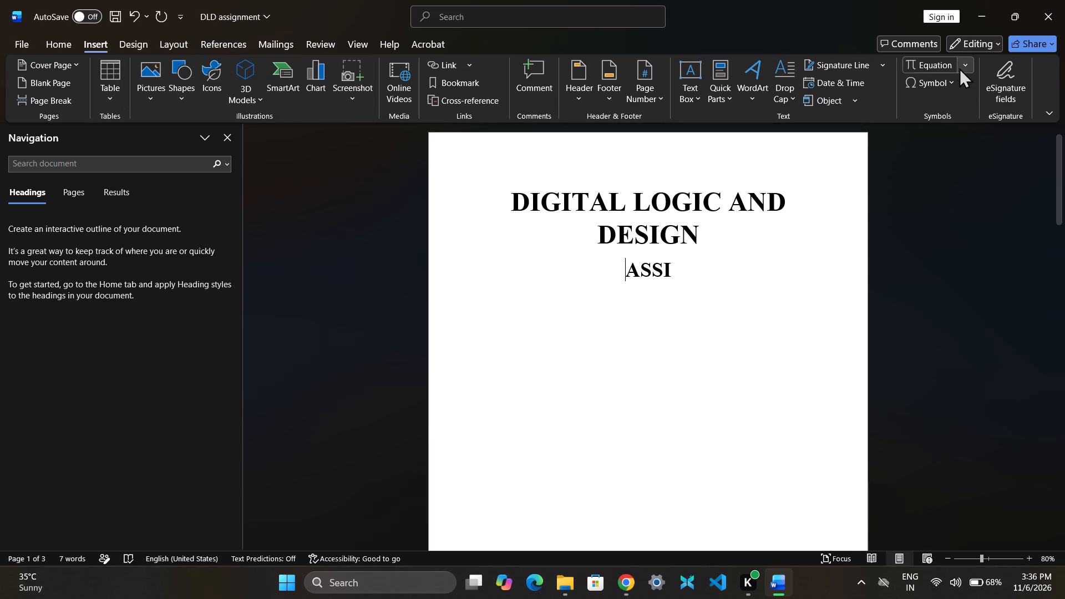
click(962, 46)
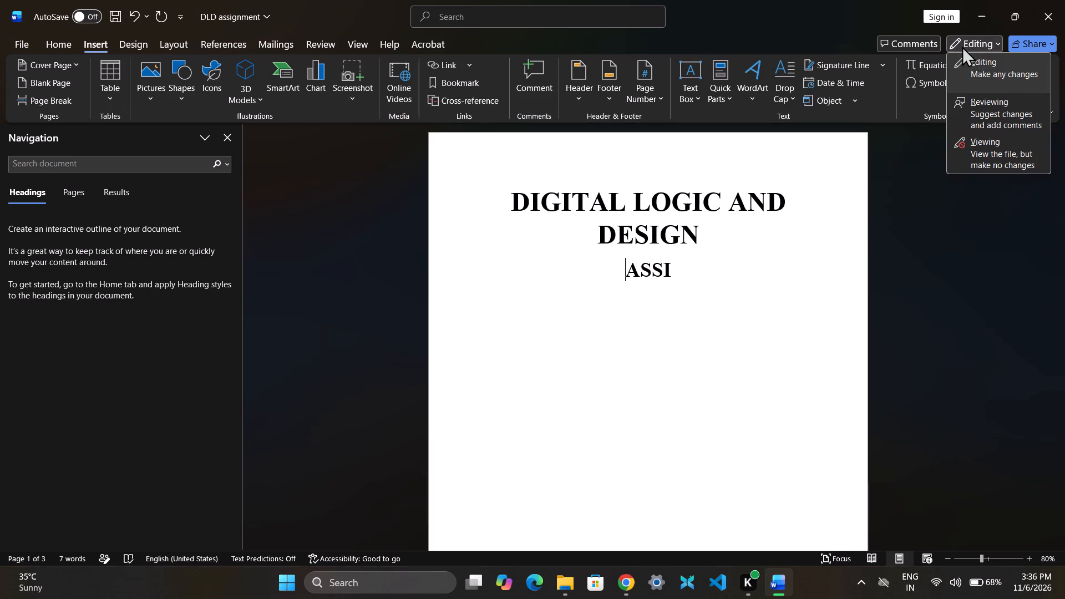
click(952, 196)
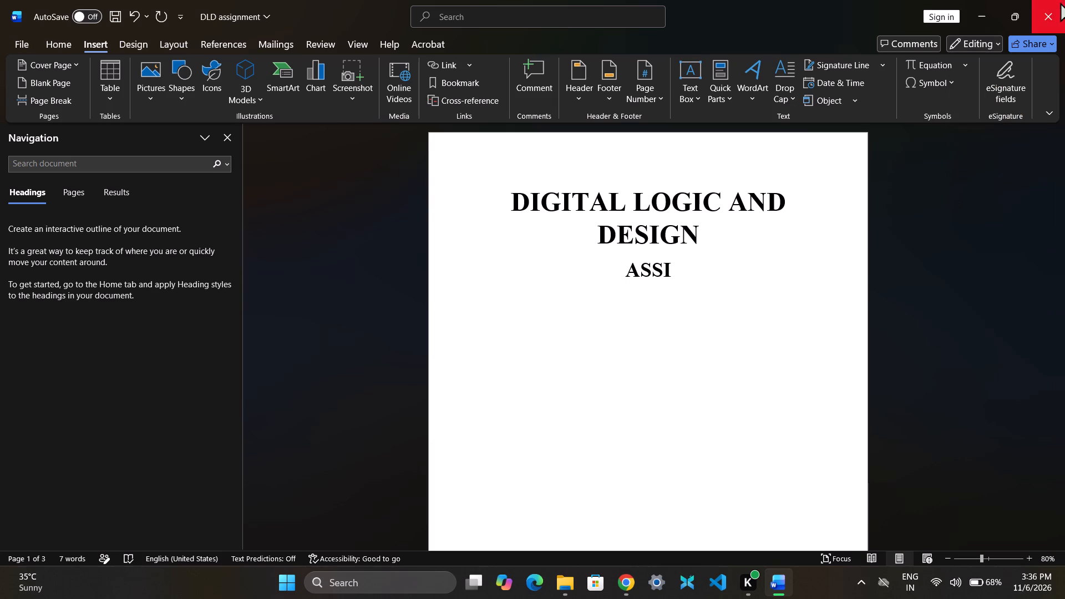
Close the DLD assignment document in Word and answer the closing dialog.
click(1060, 2)
click(620, 317)
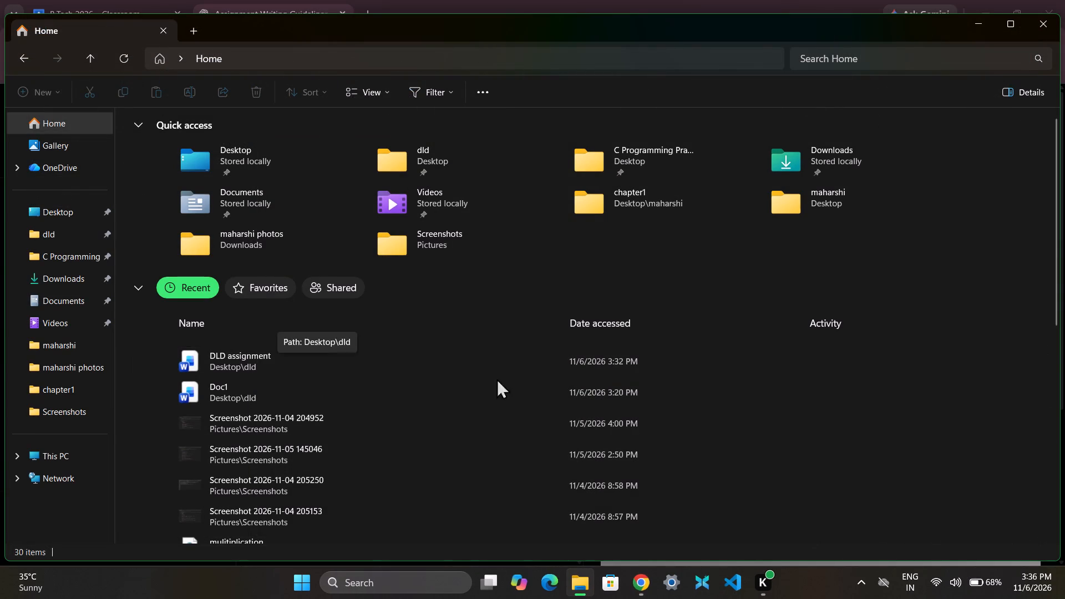
Select the DLD assignment and Doc1 Word files together among File Explorer's recent files.
click(551, 357)
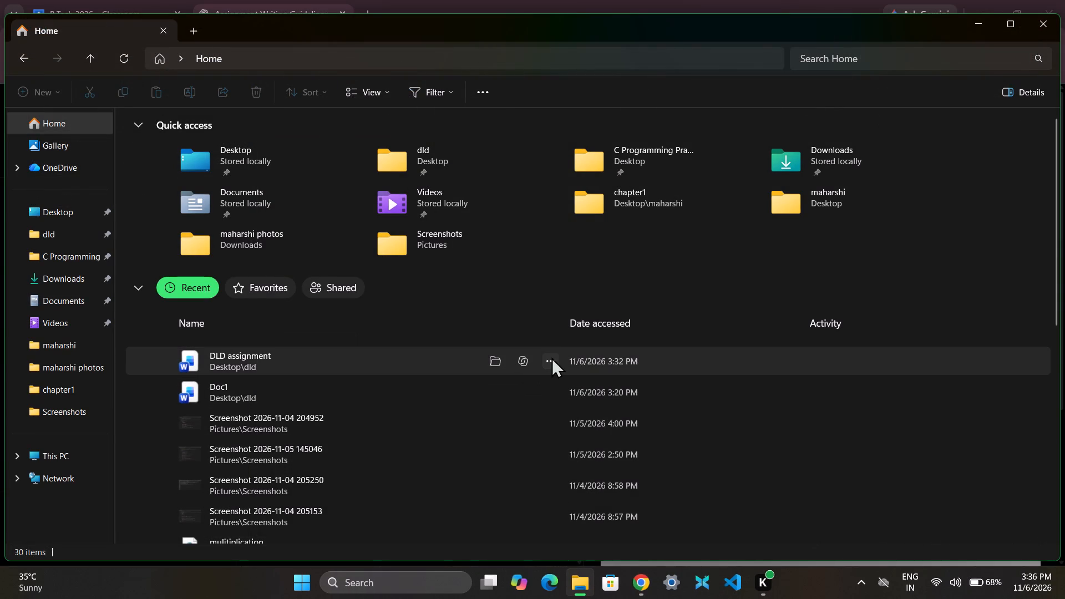
click(551, 357)
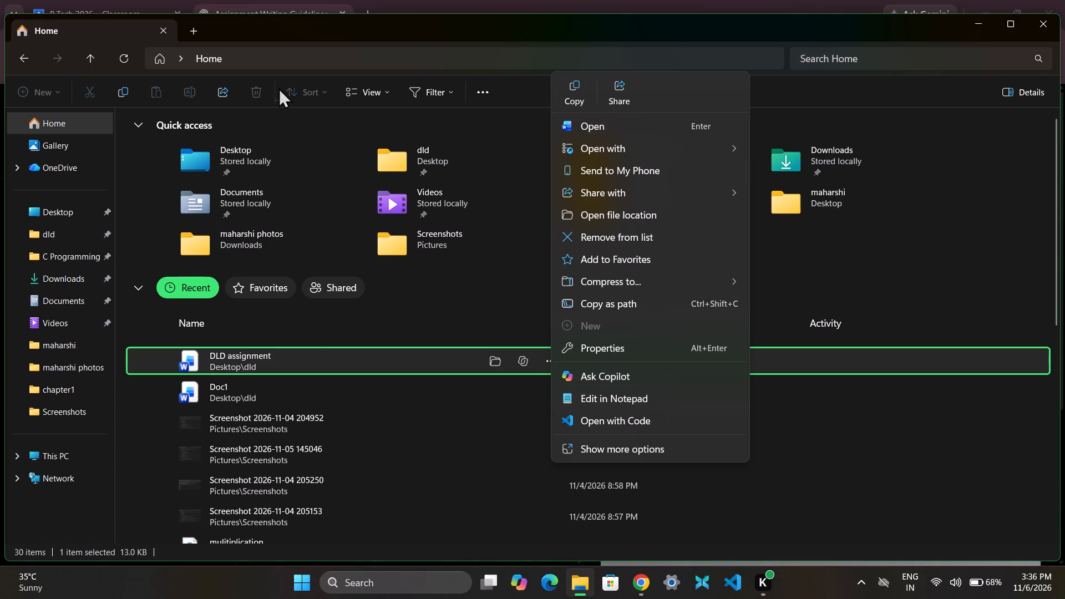
right_click(291, 351)
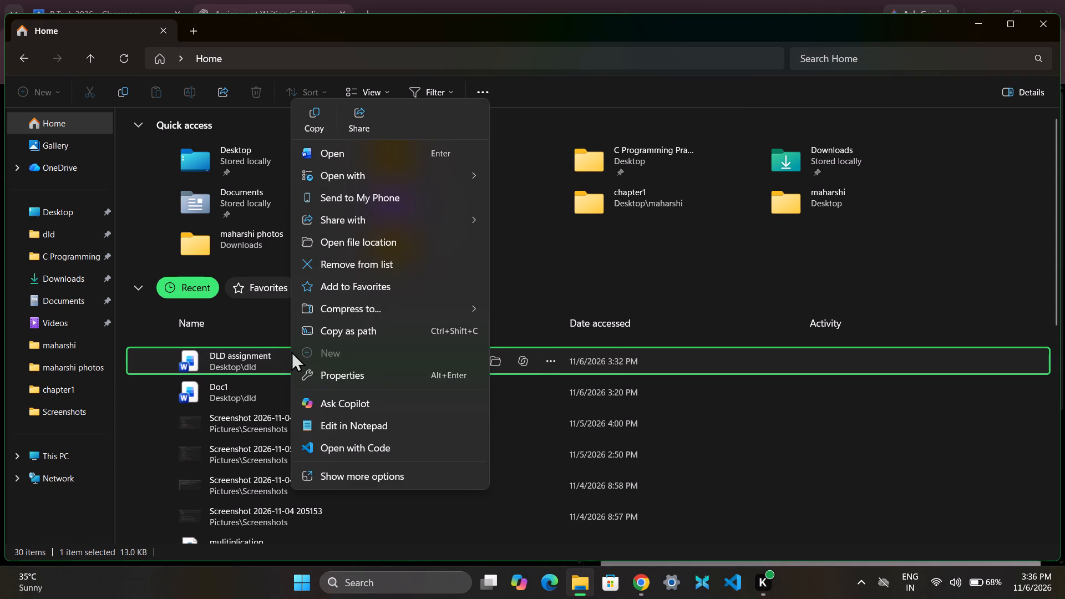
ctrl+click(177, 363)
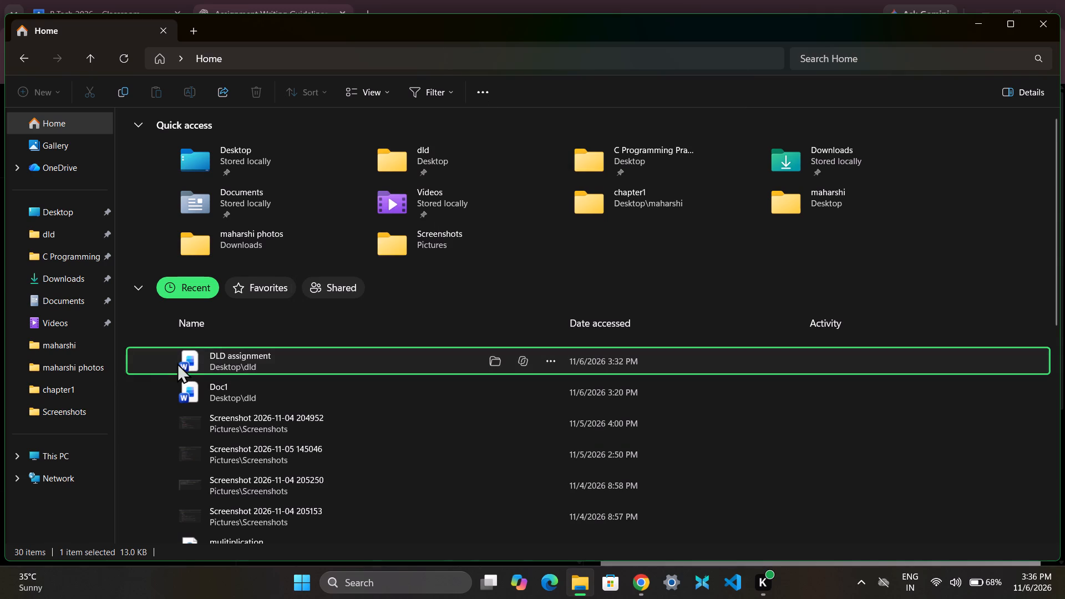
ctrl+click(154, 364)
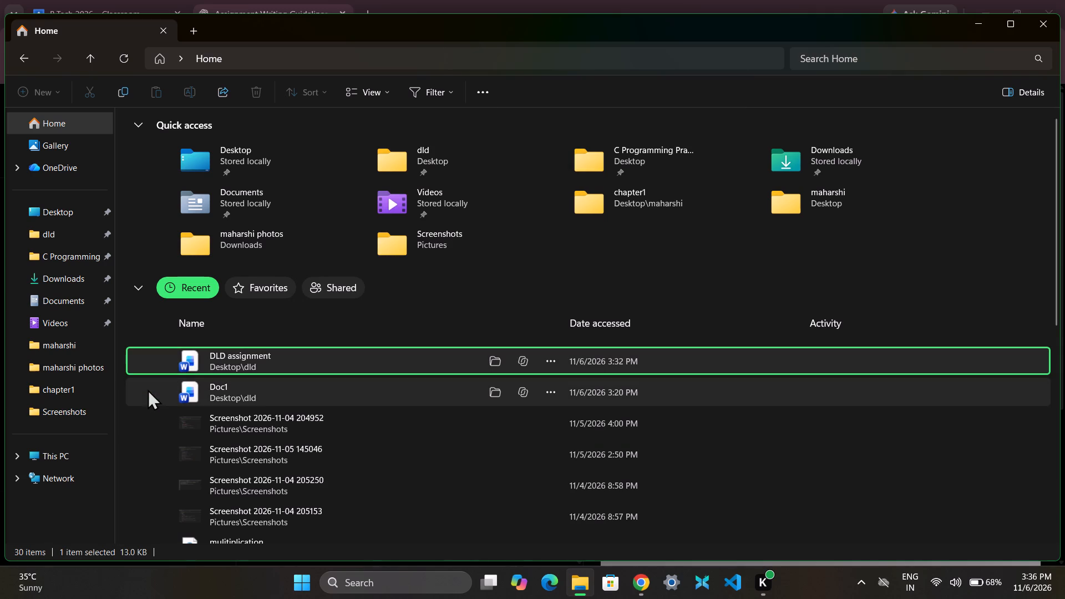
ctrl+click(148, 392)
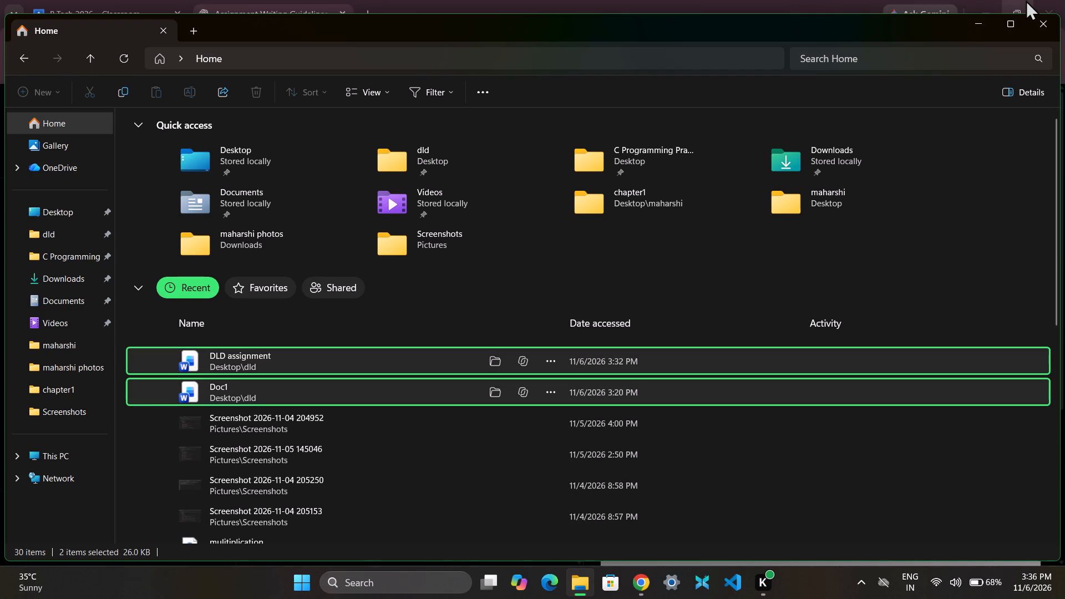
Close the Chrome window that holds the ChatGPT cover page chat.
click(1064, 1)
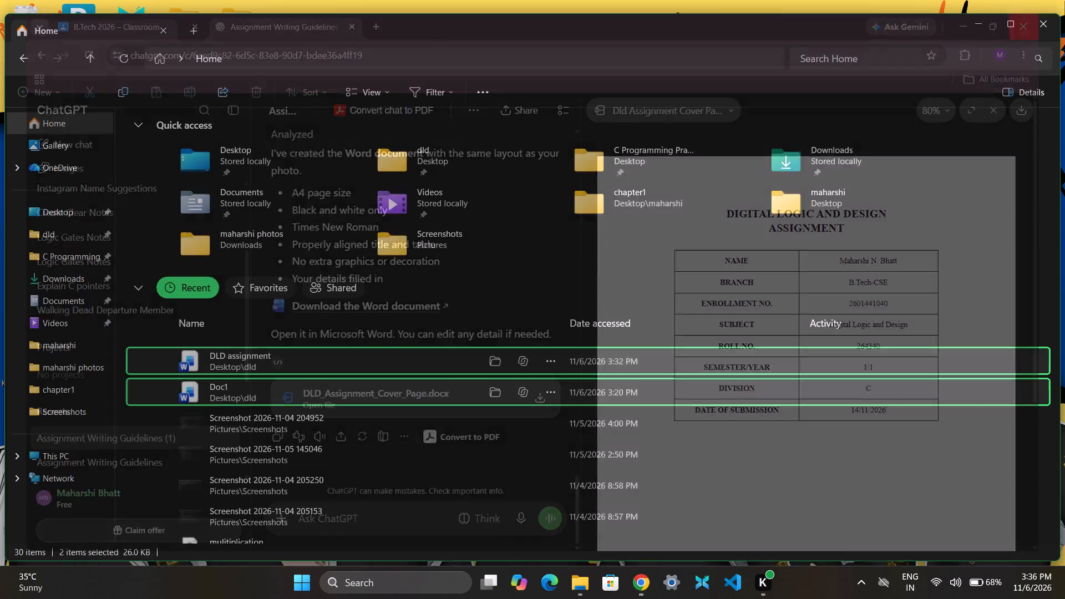
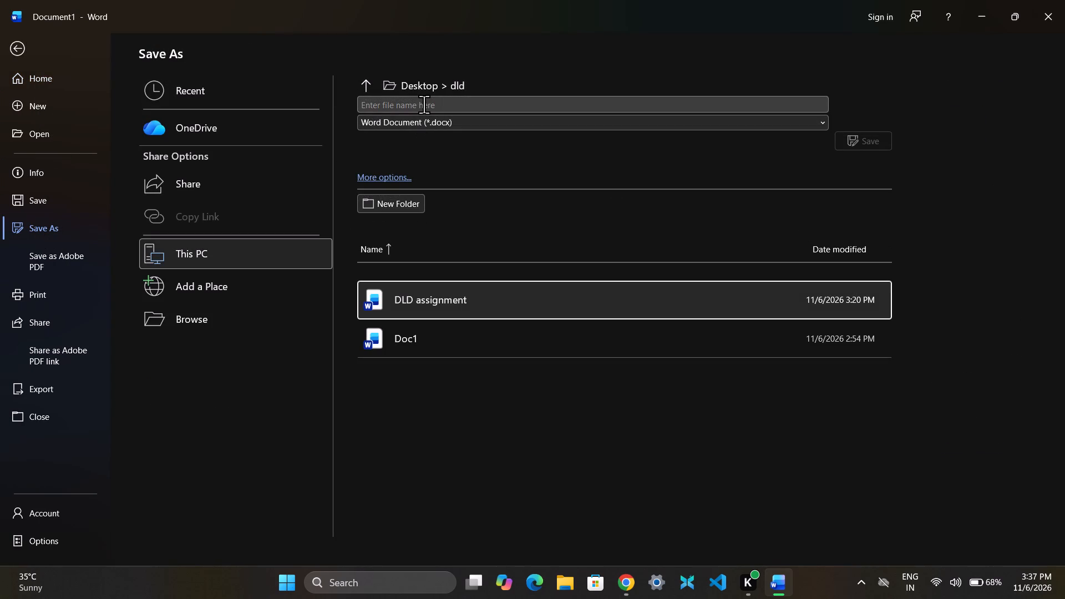
text(DL)
key(d)
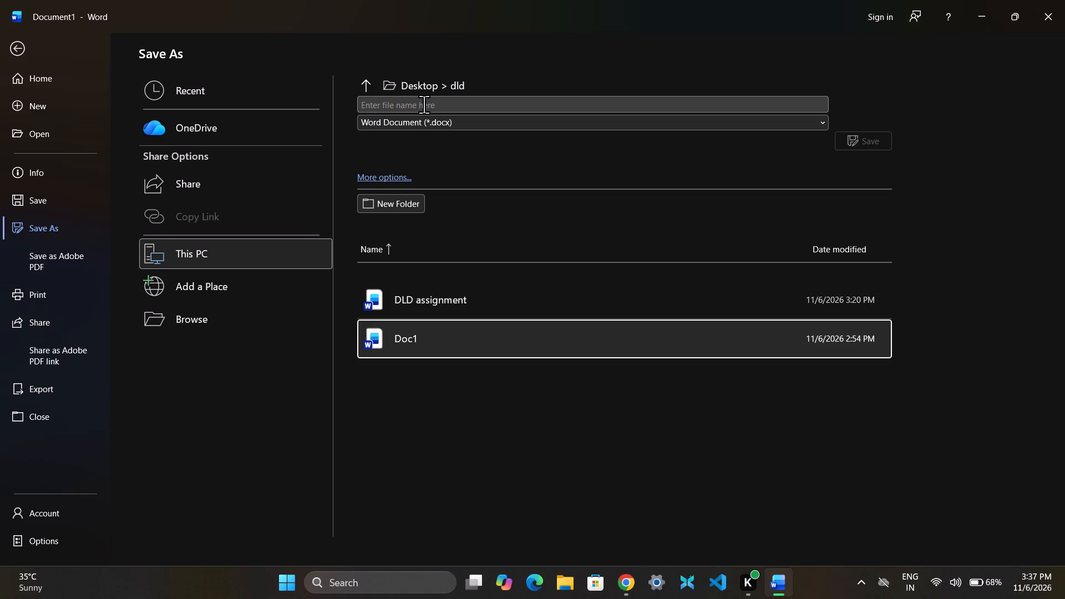
click(424, 104)
text(DLD)
key(space)
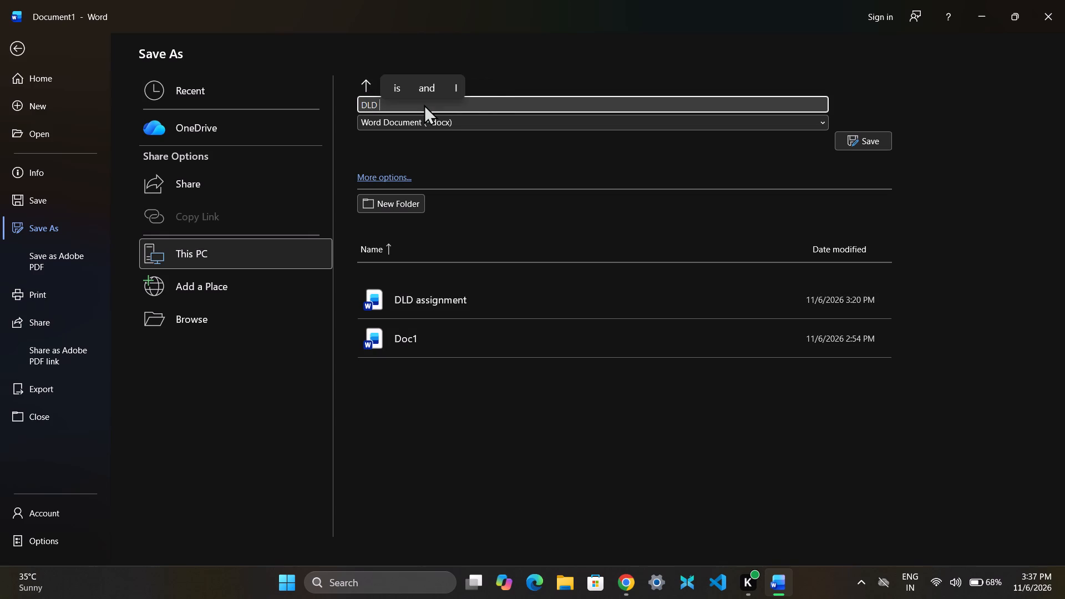
key(a)
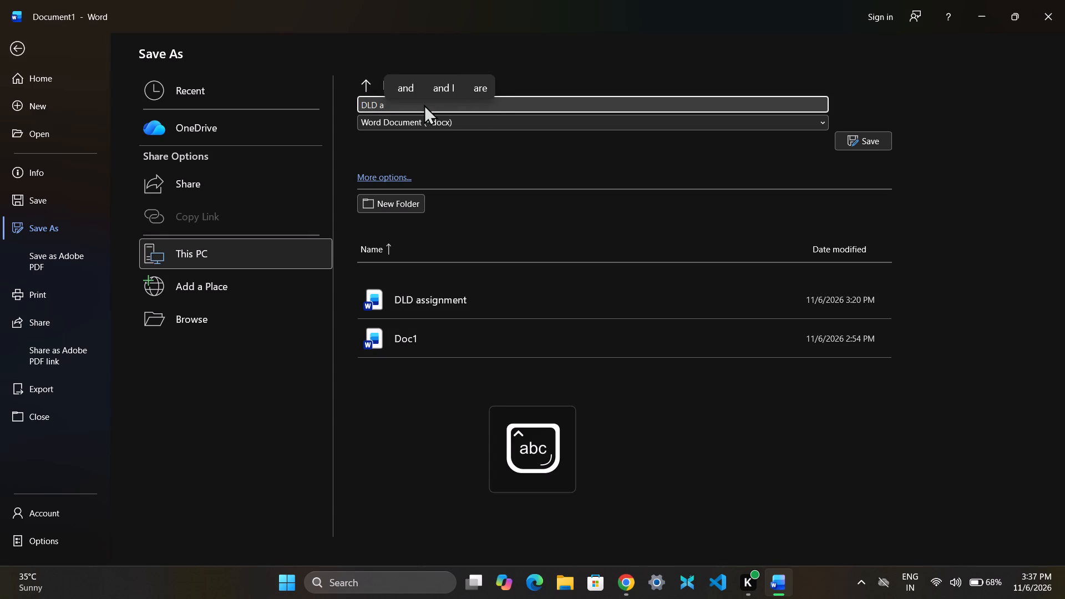
text(ssignment)
key(Return)
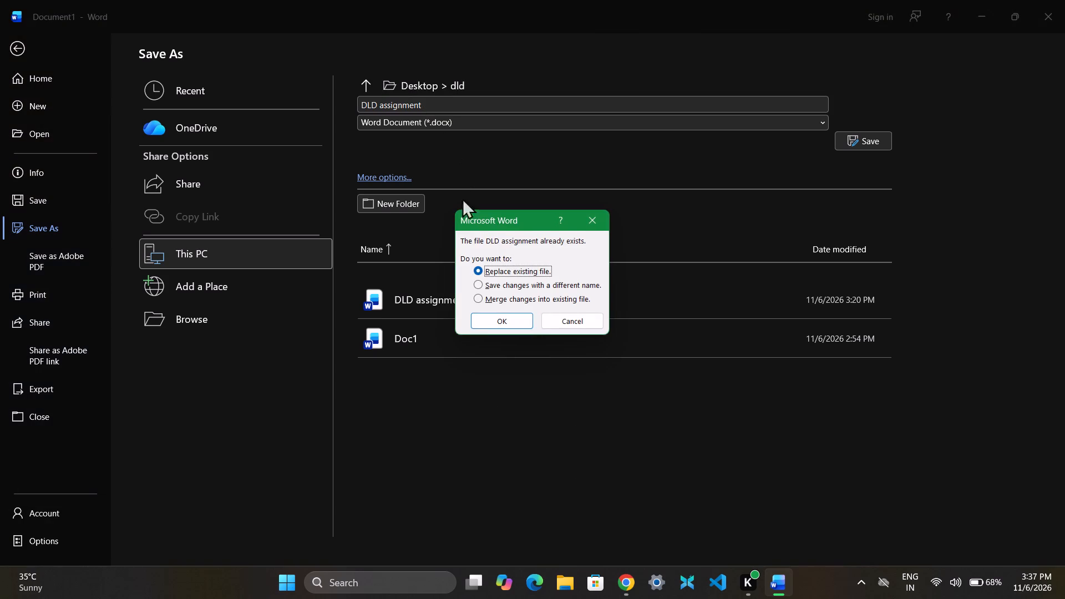
click(500, 316)
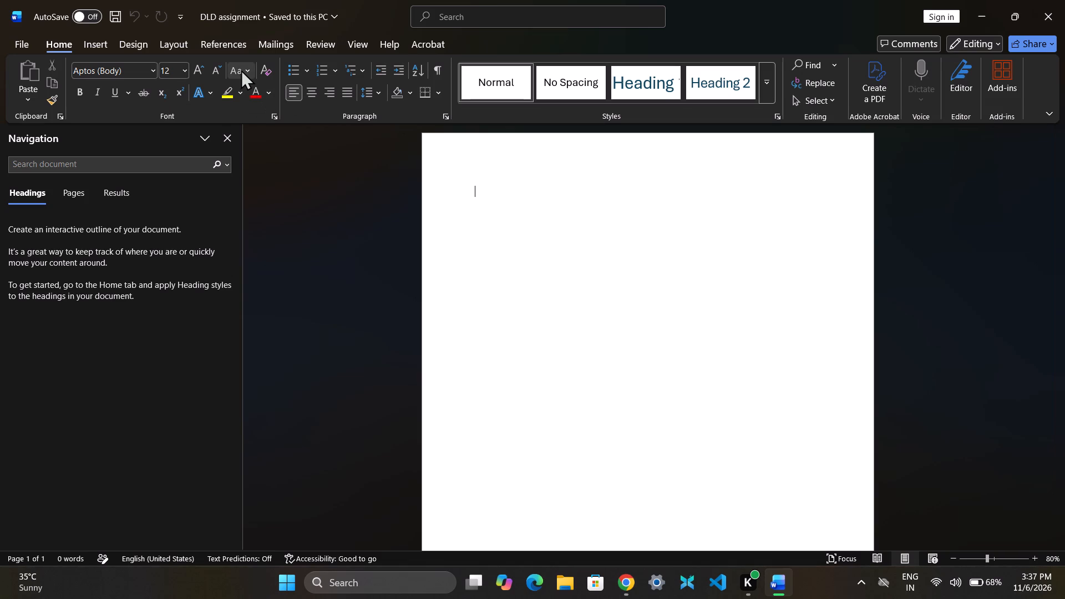
Set the text font to Times New Roman at size 18 for the empty document.
click(151, 69)
click(137, 201)
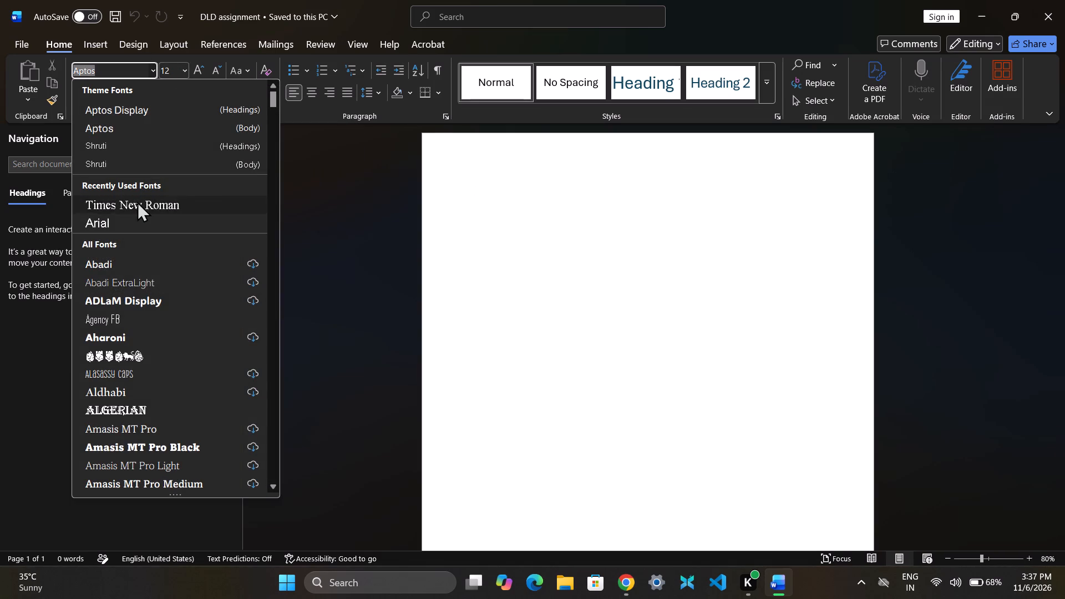
click(185, 68)
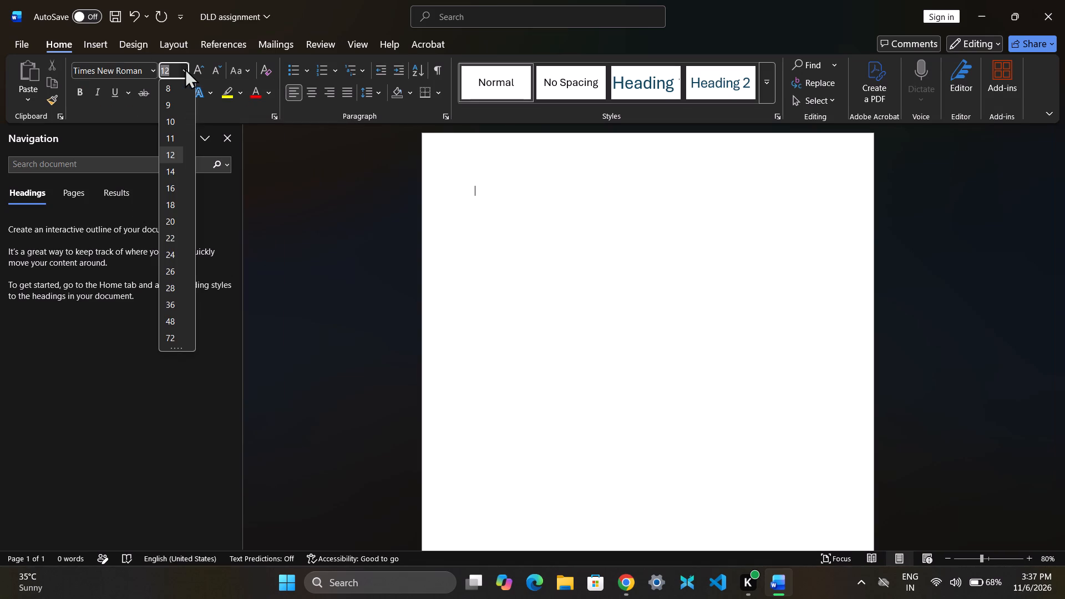
click(173, 198)
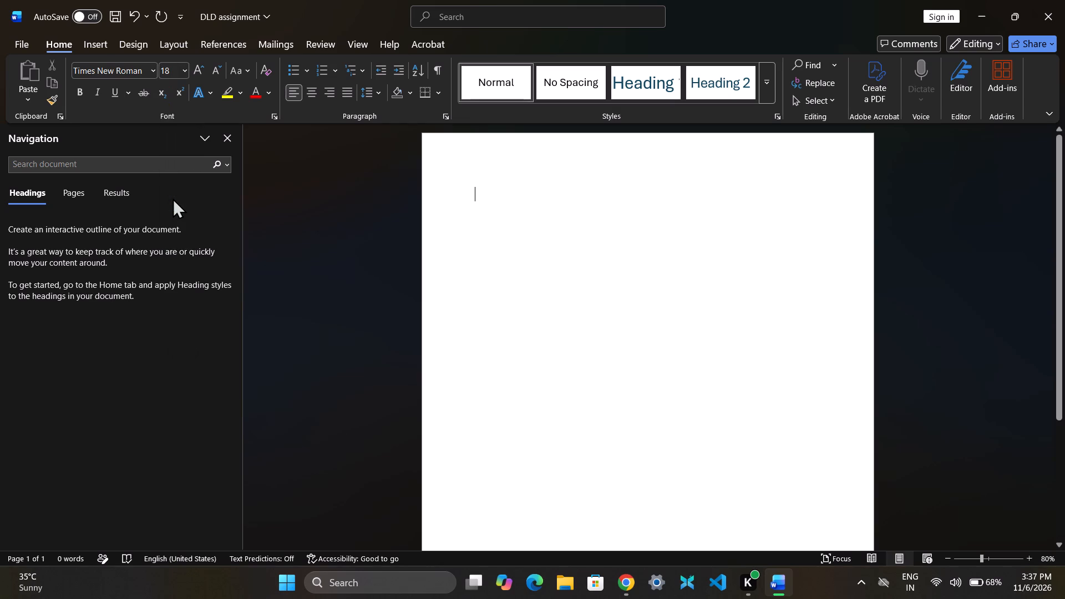
Set up the page with A4 paper size and Moderate margins.
click(176, 52)
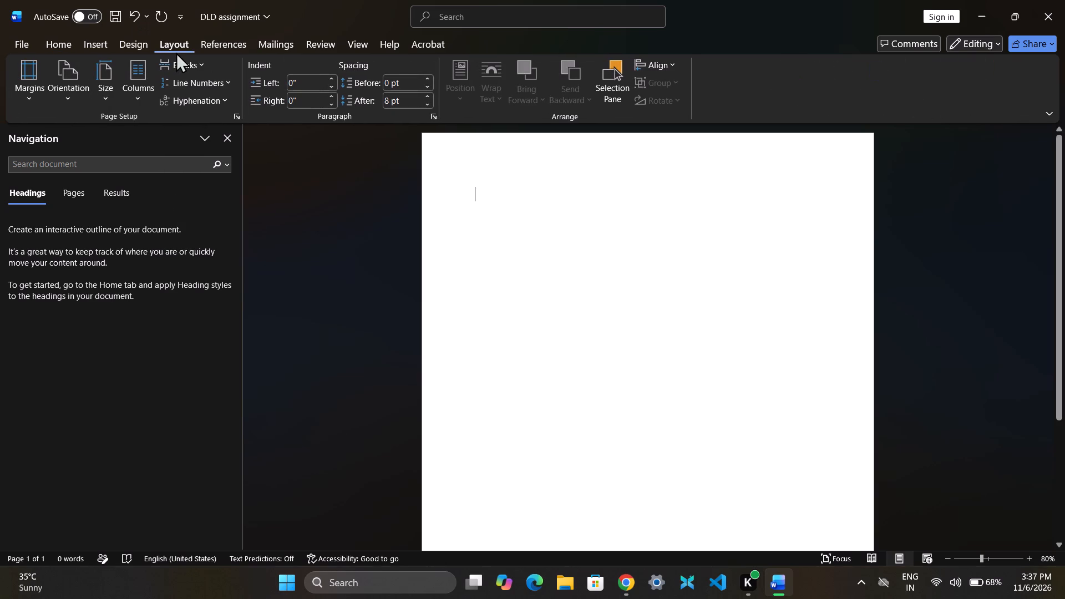
click(108, 93)
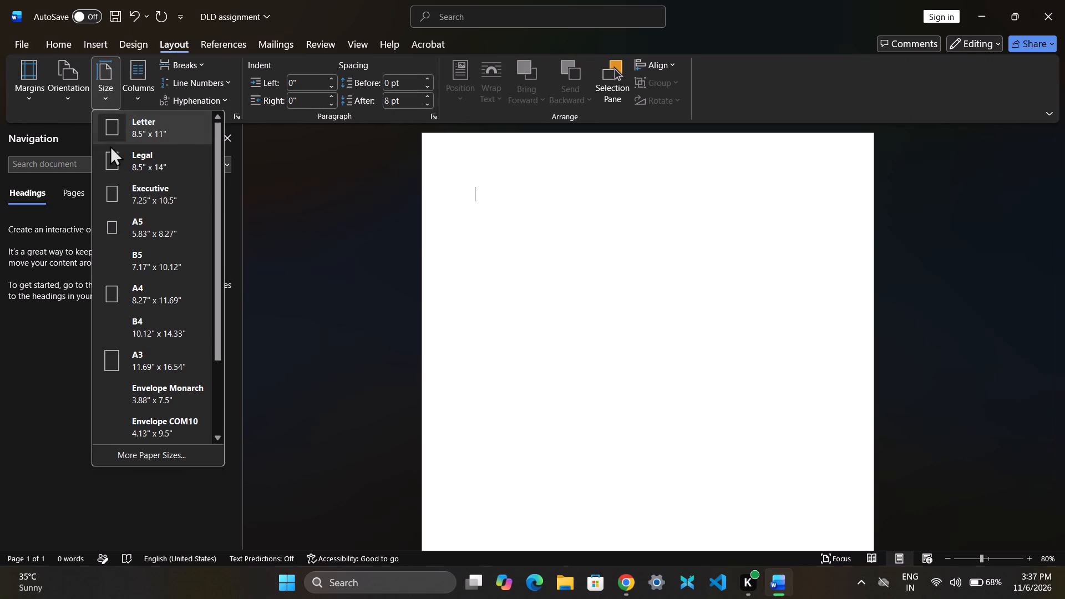
click(129, 287)
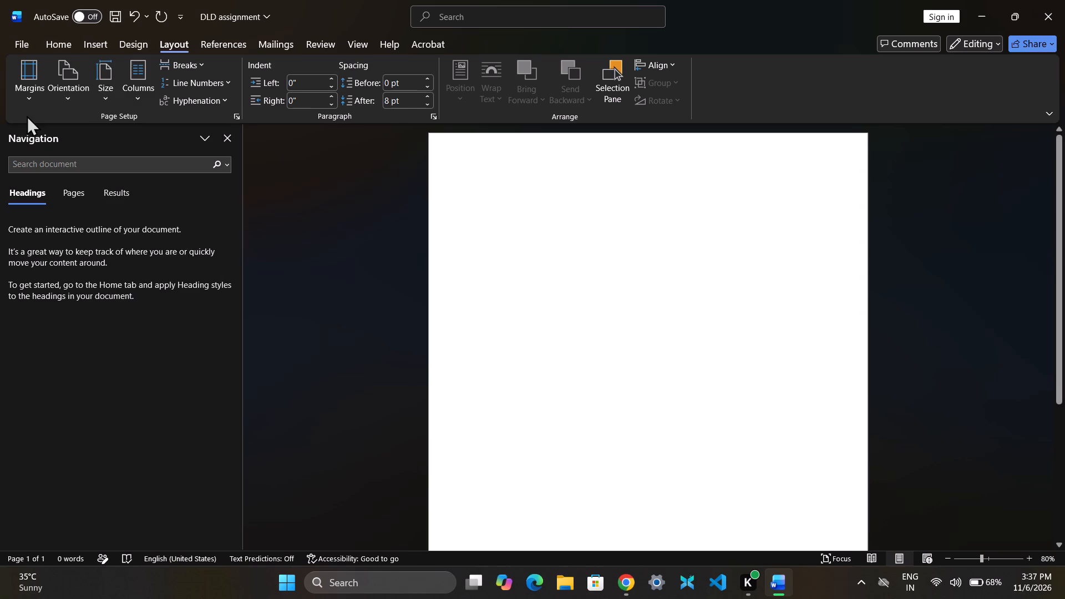
click(28, 92)
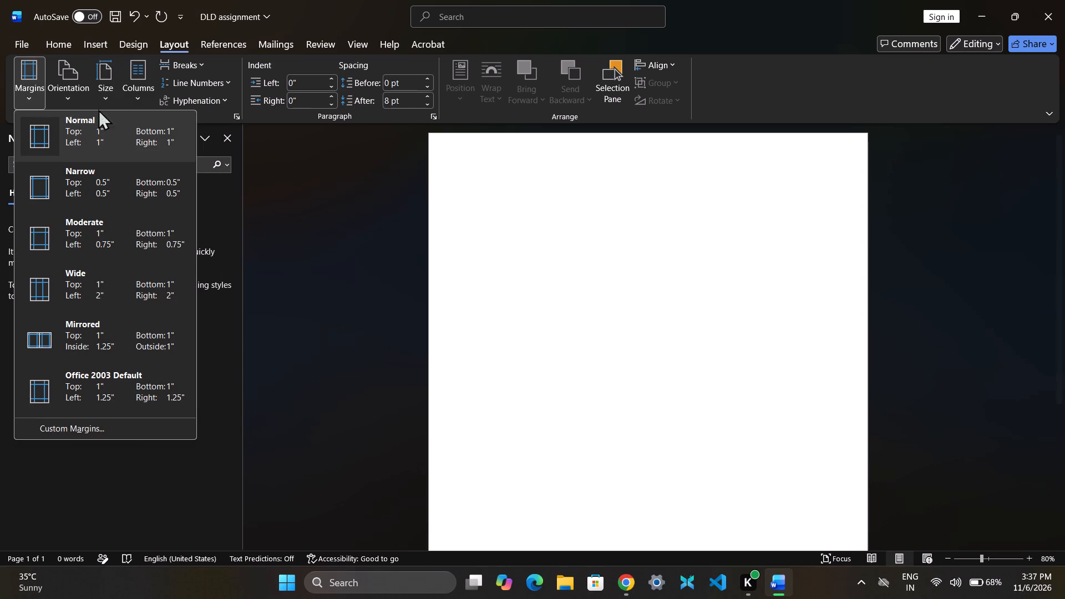
click(150, 231)
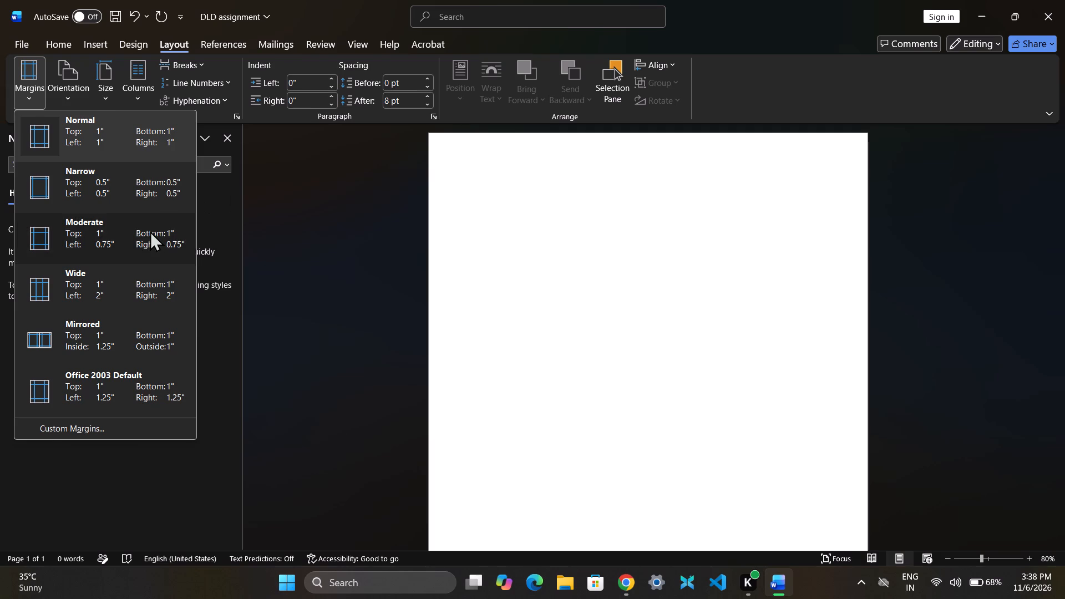
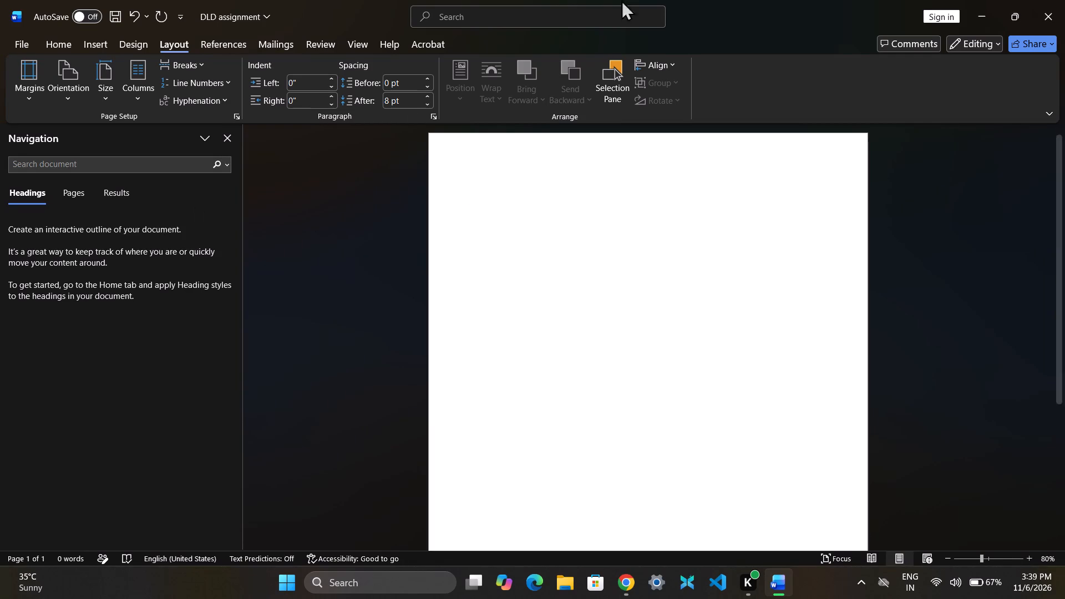
Close the DLD assignment document without saving its changes.
click(1064, 2)
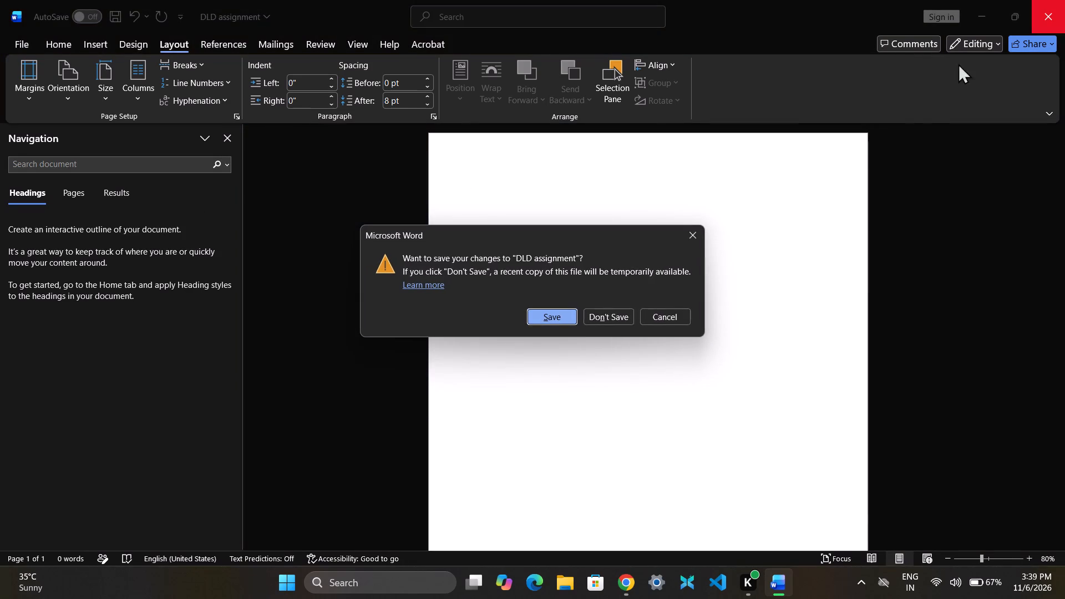
click(616, 318)
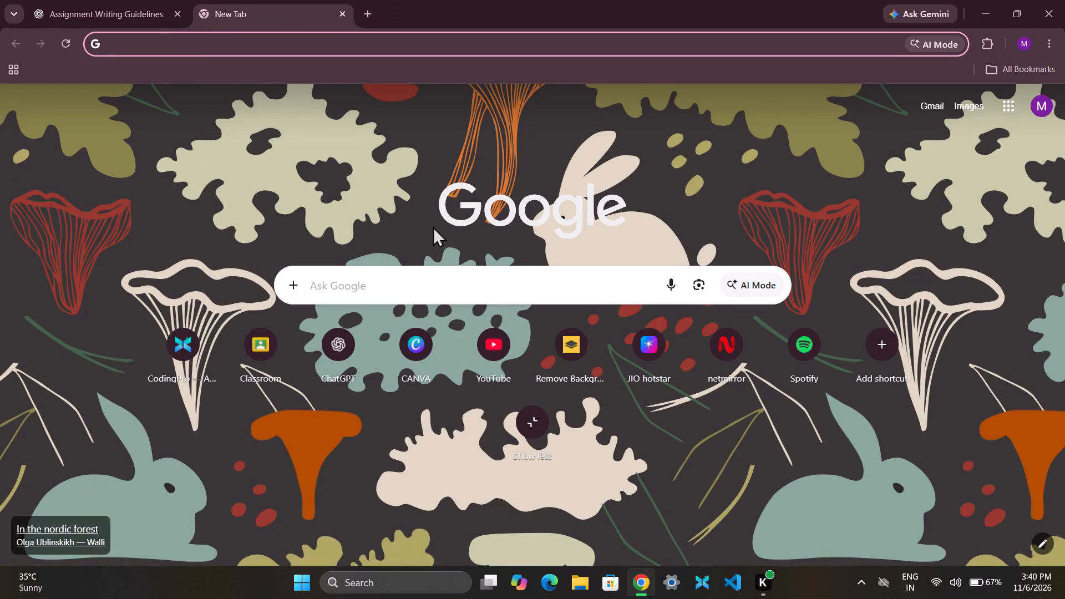
click(804, 339)
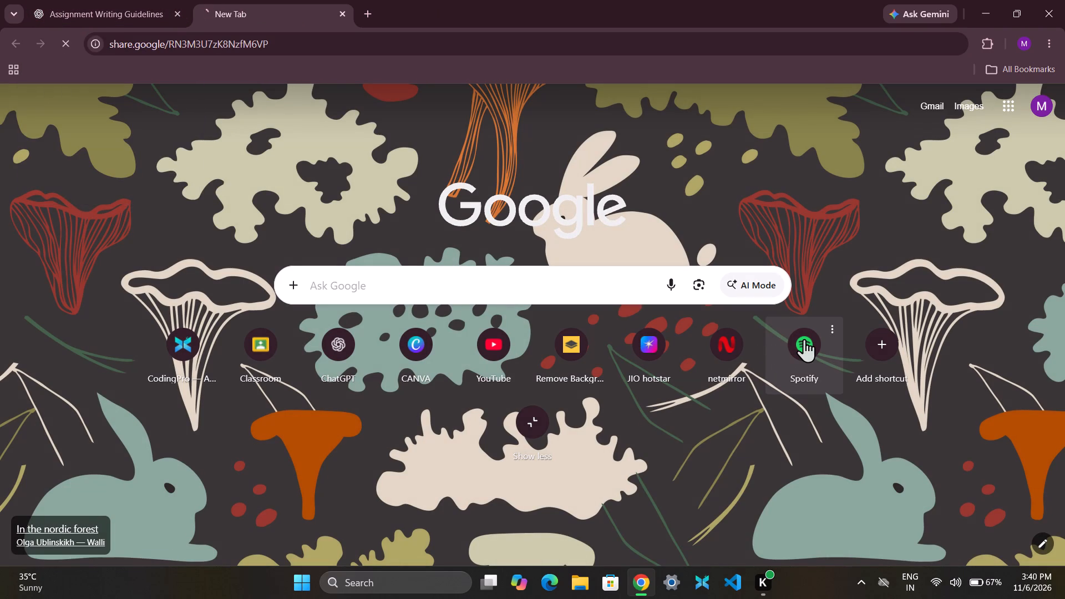